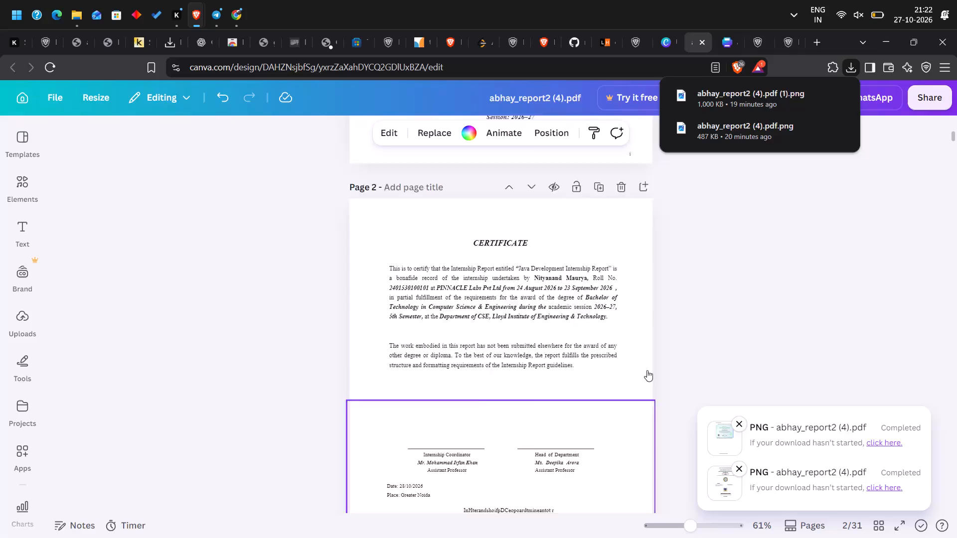
pyautogui.scroll(3, 601, 345)
pyautogui.scroll(-6, 599, 344)
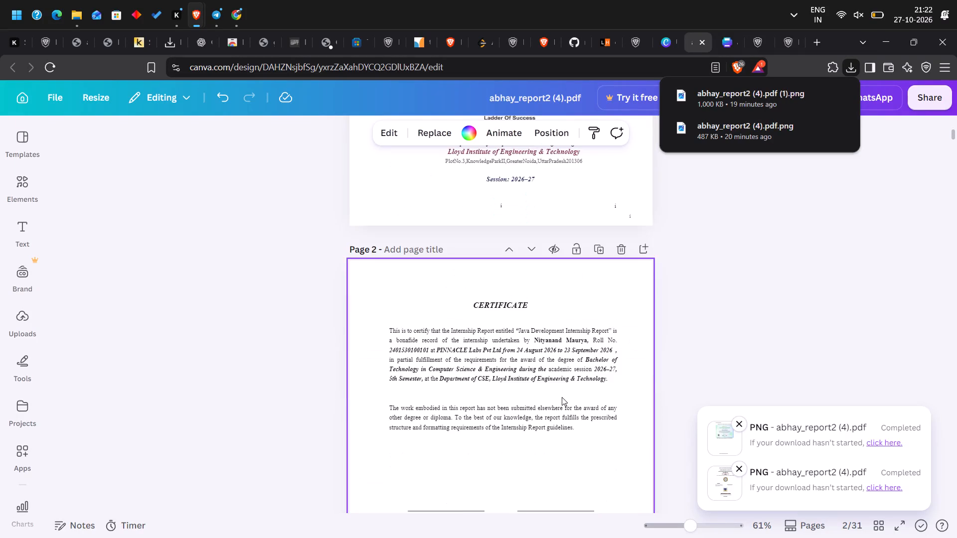
pyautogui.scroll(-12, 534, 338)
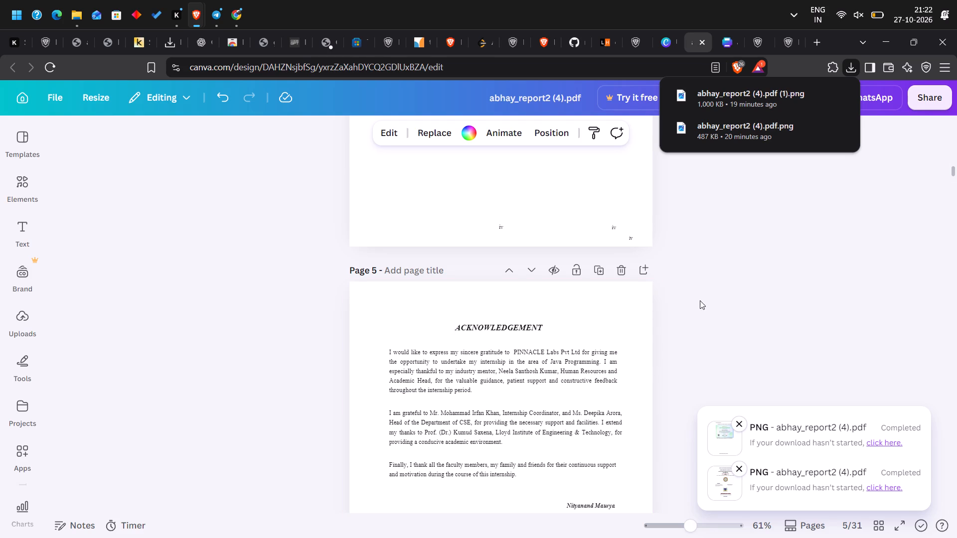
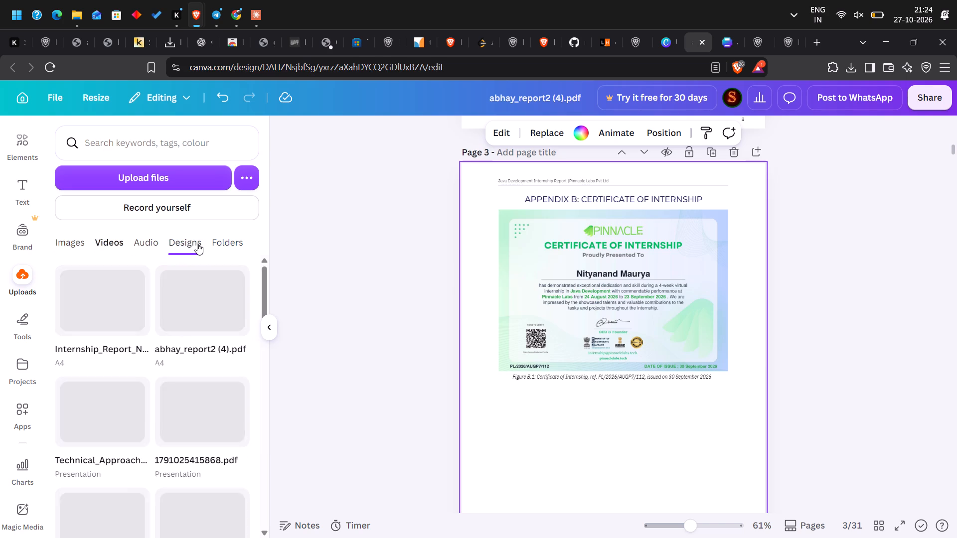
pyautogui.click(106, 303)
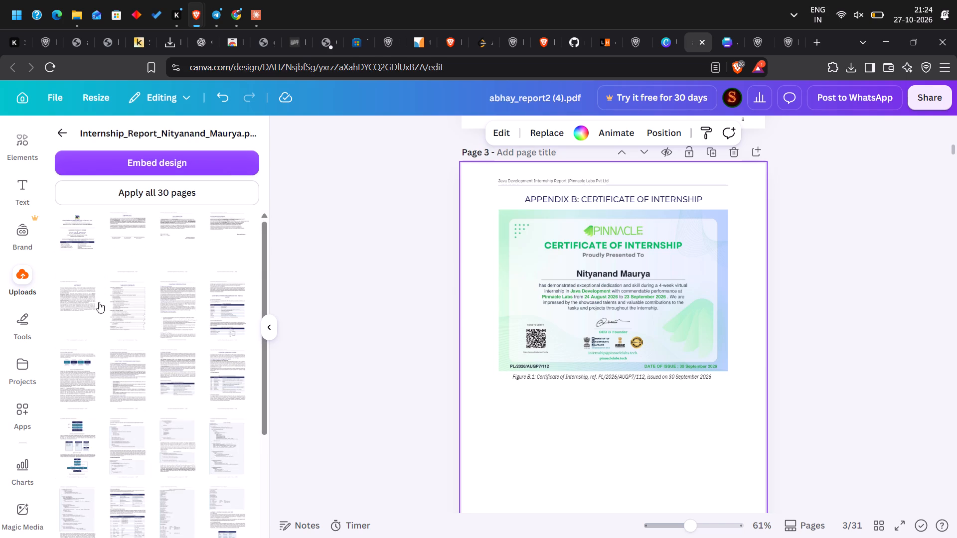
pyautogui.click(73, 232)
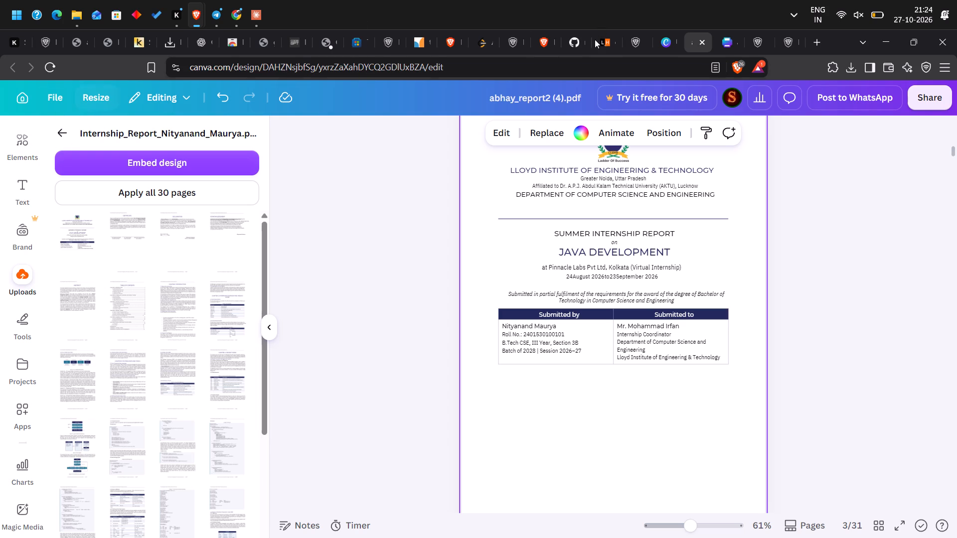
# Open the abhay_report2 (4).pdf design from the Canva Uploads folder.
pyautogui.click(659, 42)
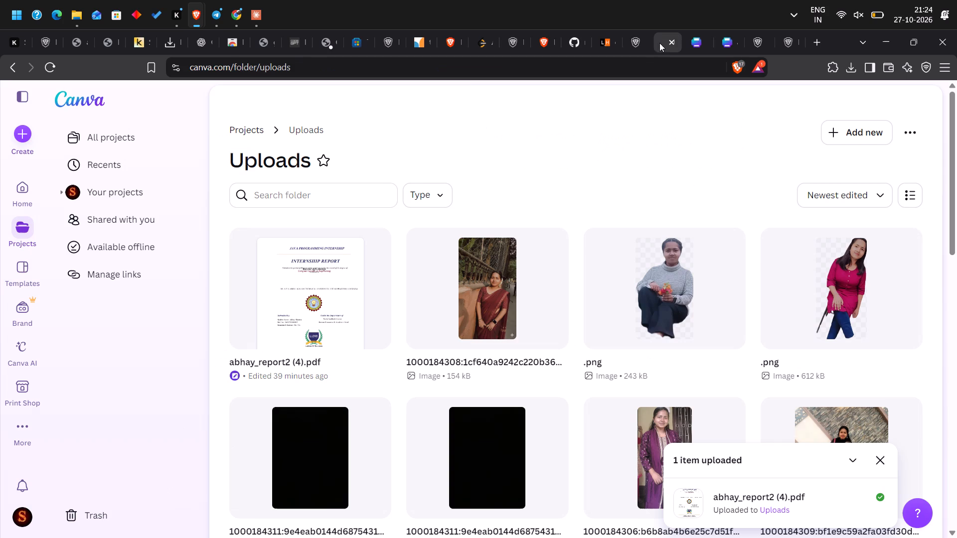
pyautogui.click(312, 282)
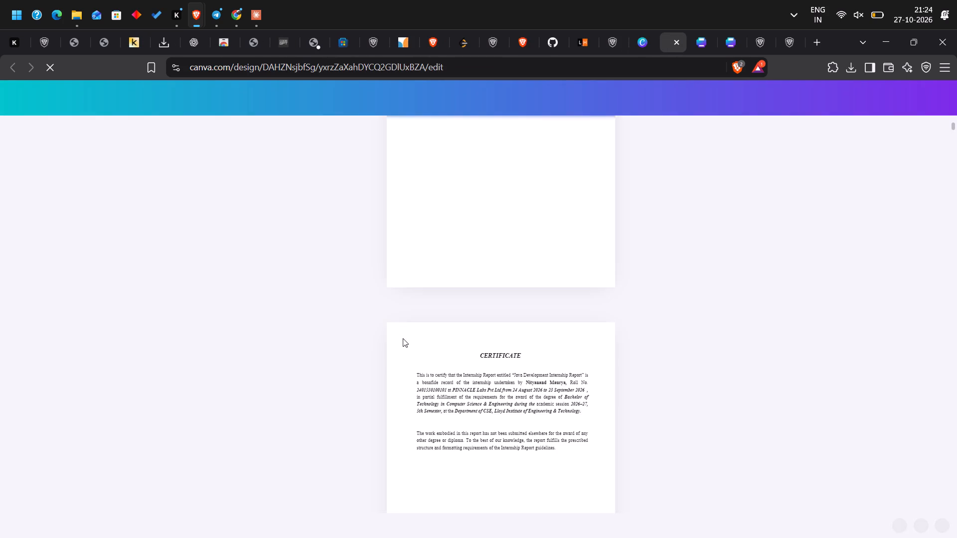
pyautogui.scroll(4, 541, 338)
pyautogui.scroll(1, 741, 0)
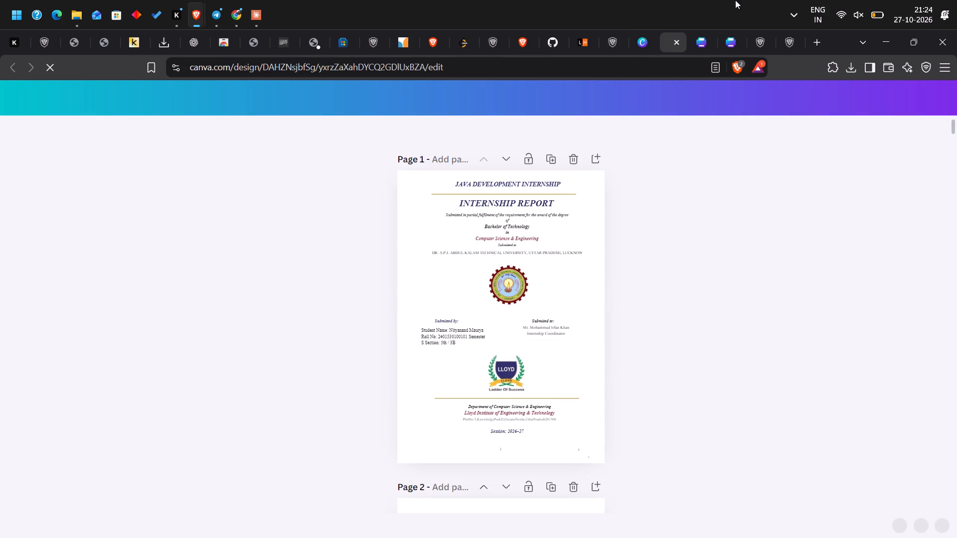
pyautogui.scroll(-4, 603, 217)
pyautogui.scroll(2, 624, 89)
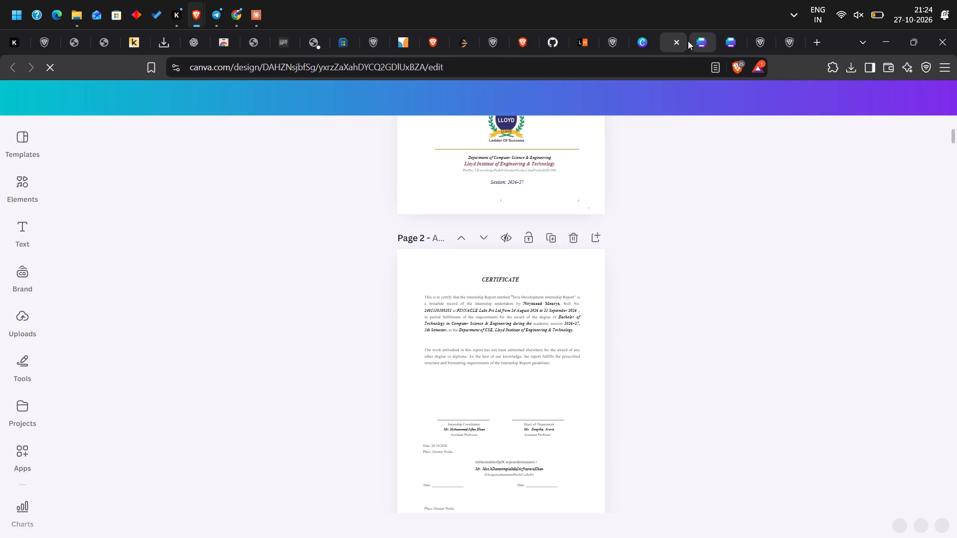
# Return to the Canva Uploads folder and upload the internship report PDF modified at 20:12 from the Telegram Desktop folder.
pyautogui.click(643, 42)
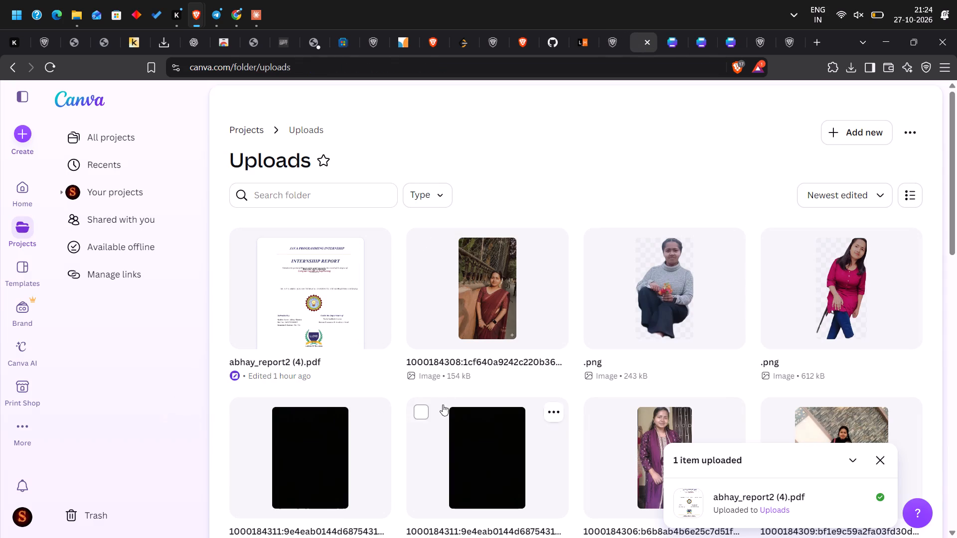
pyautogui.click(879, 460)
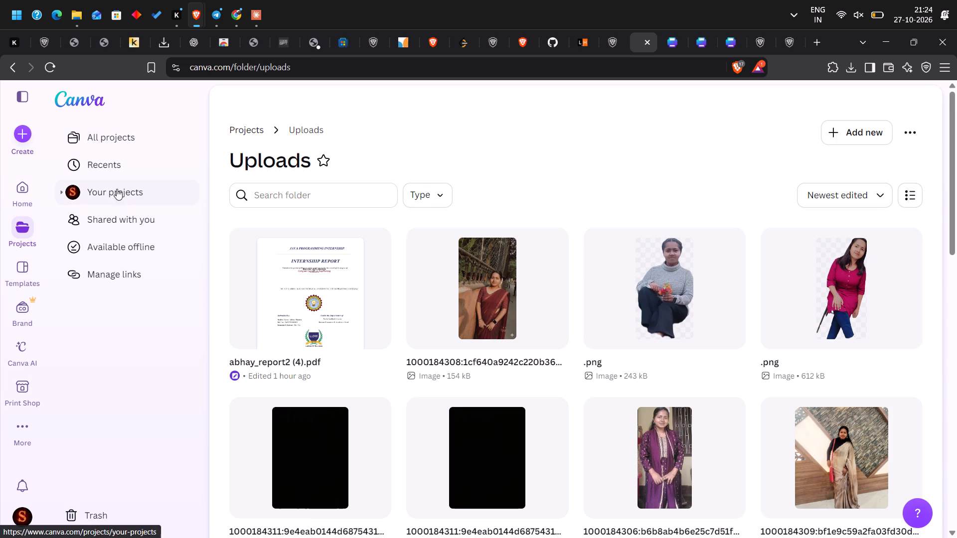
pyautogui.click(850, 136)
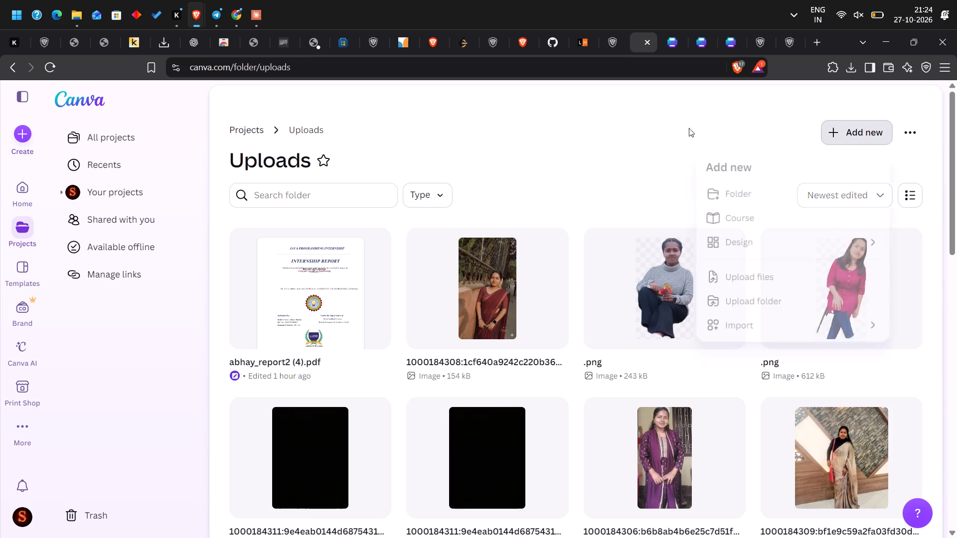
pyautogui.click(741, 273)
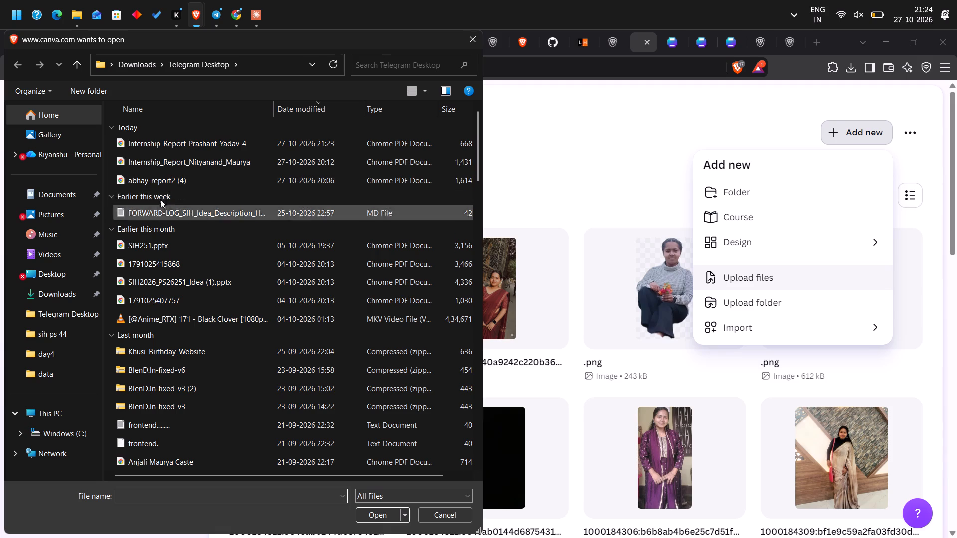
pyautogui.click(161, 167)
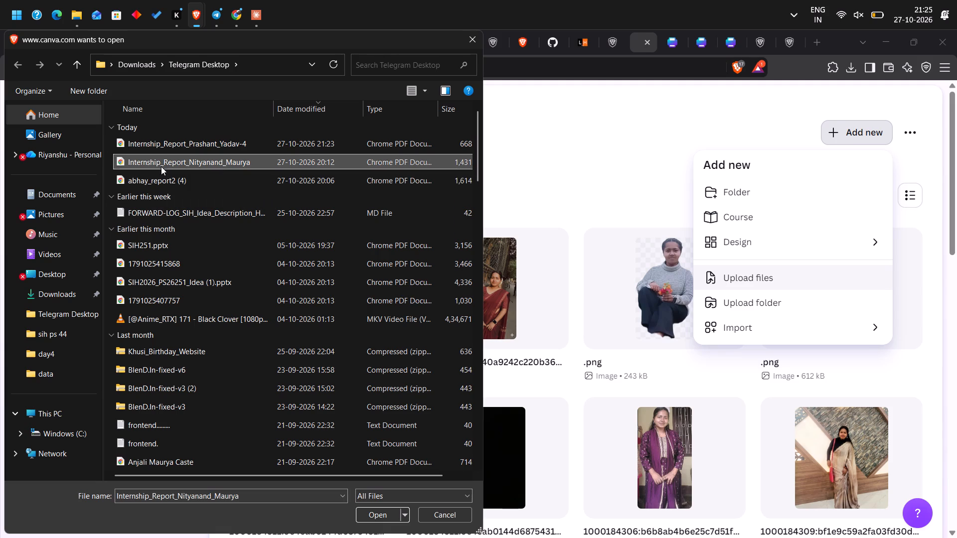
pyautogui.click(381, 513)
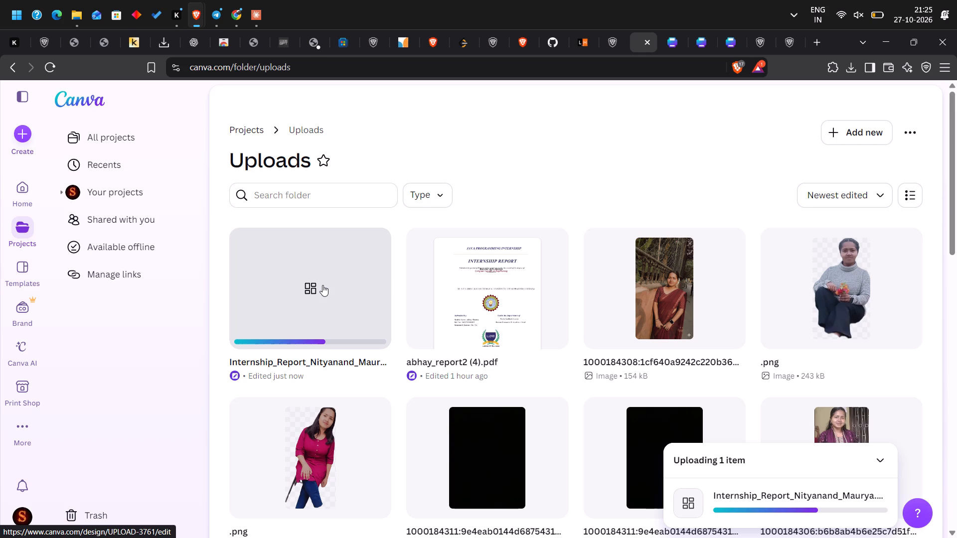
# Upload the internship report PDF whose name ends in "-4" from the Telegram Desktop folder to Canva Uploads.
pyautogui.click(833, 136)
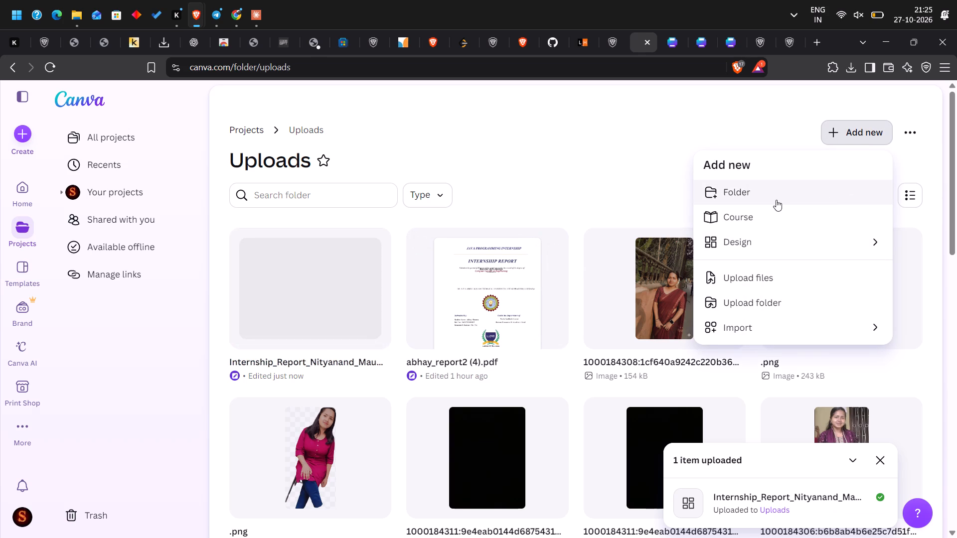
pyautogui.click(733, 273)
# Upload the internship report PDF whose name ends in "-4" from the Telegram Desktop folder and open it for editing.
pyautogui.click(189, 140)
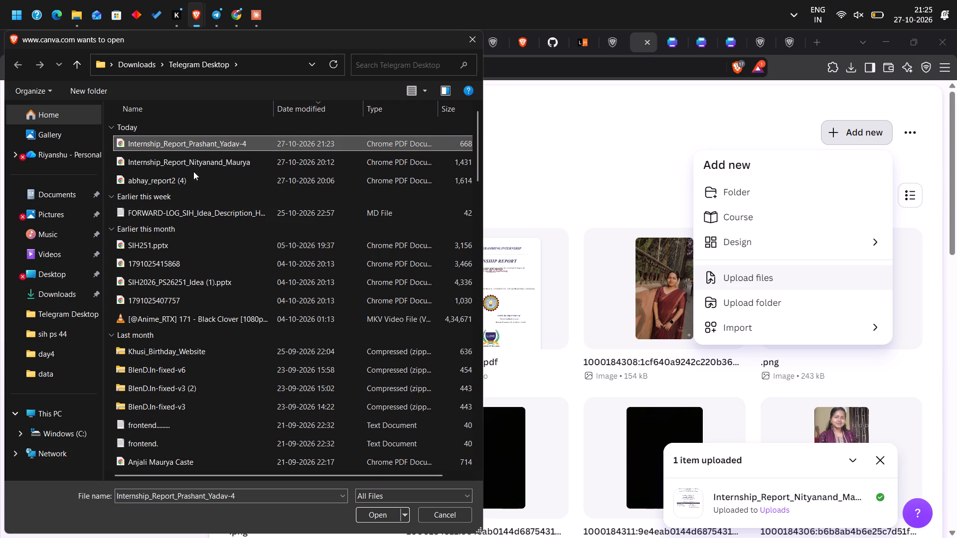
pyautogui.click(369, 514)
pyautogui.click(308, 309)
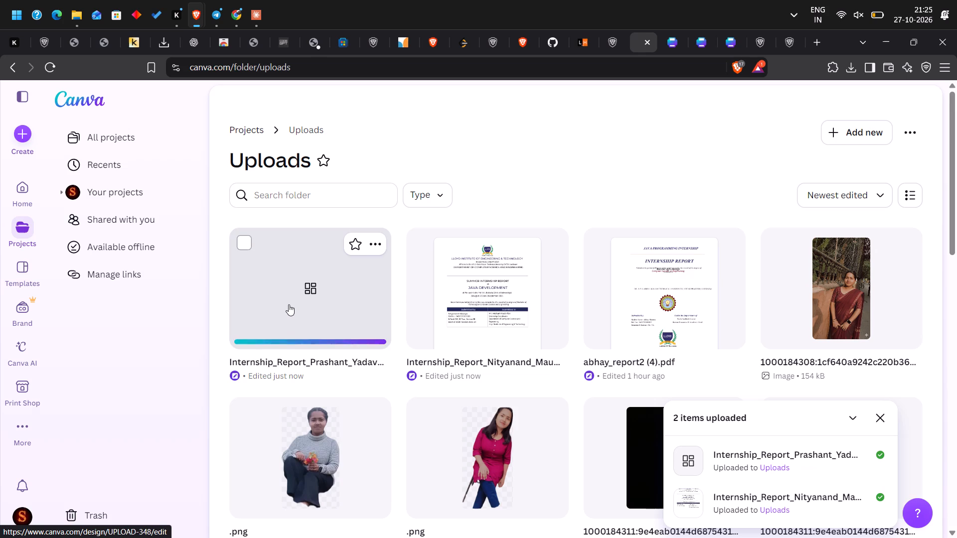
pyautogui.click(338, 294)
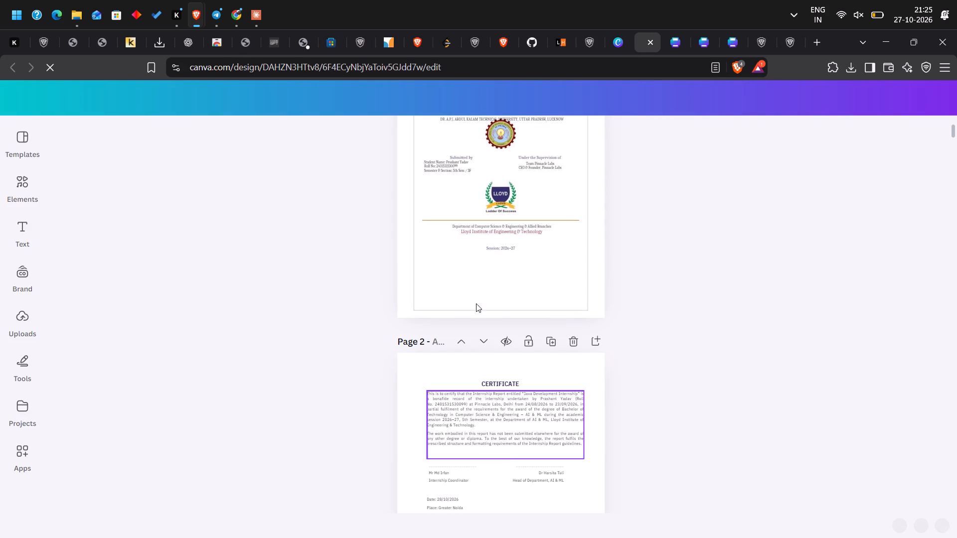
# Examine pages 1 to 9 of the newly uploaded report, from the certificate and declaration to the contents and Chapter 1.
pyautogui.scroll(1, 475, 230)
pyautogui.scroll(-12, 499, 269)
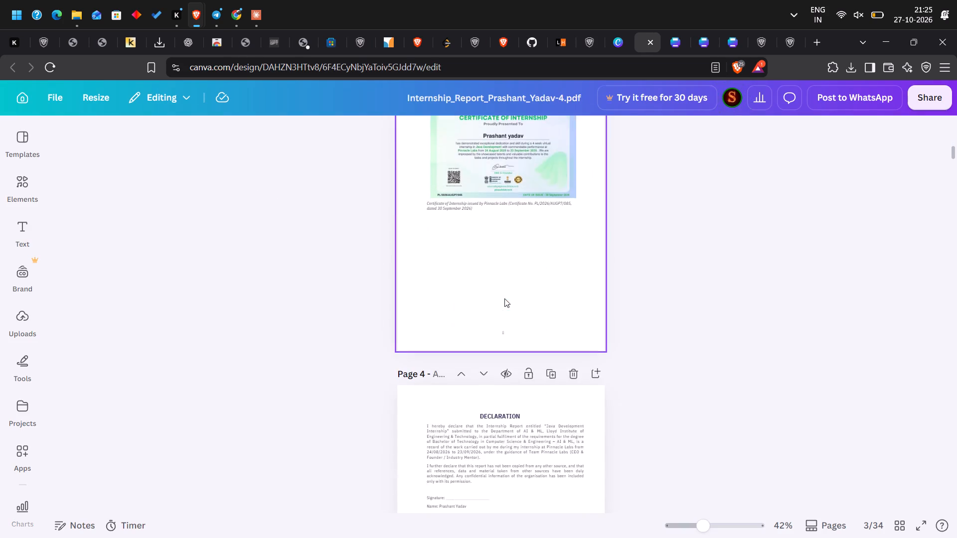
pyautogui.scroll(-17, 504, 298)
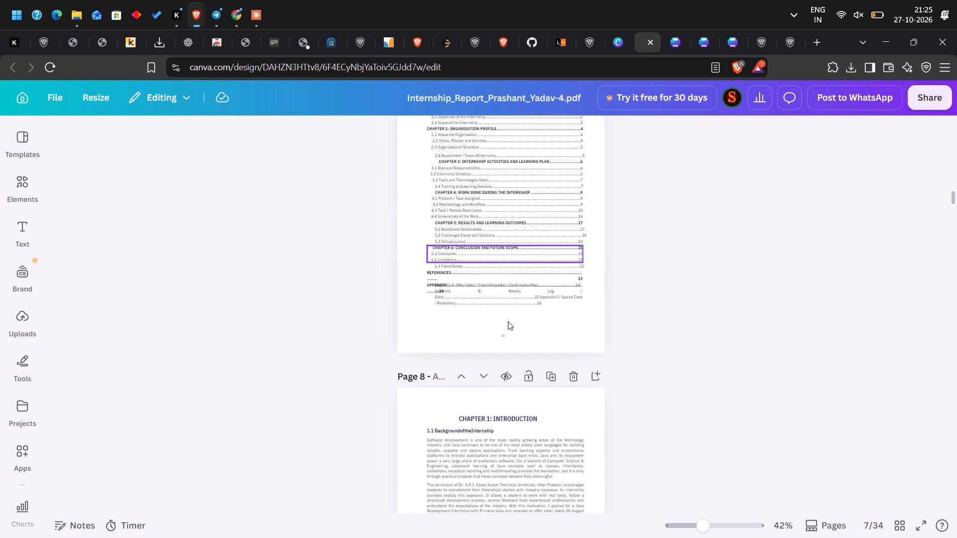
pyautogui.scroll(-9, 508, 321)
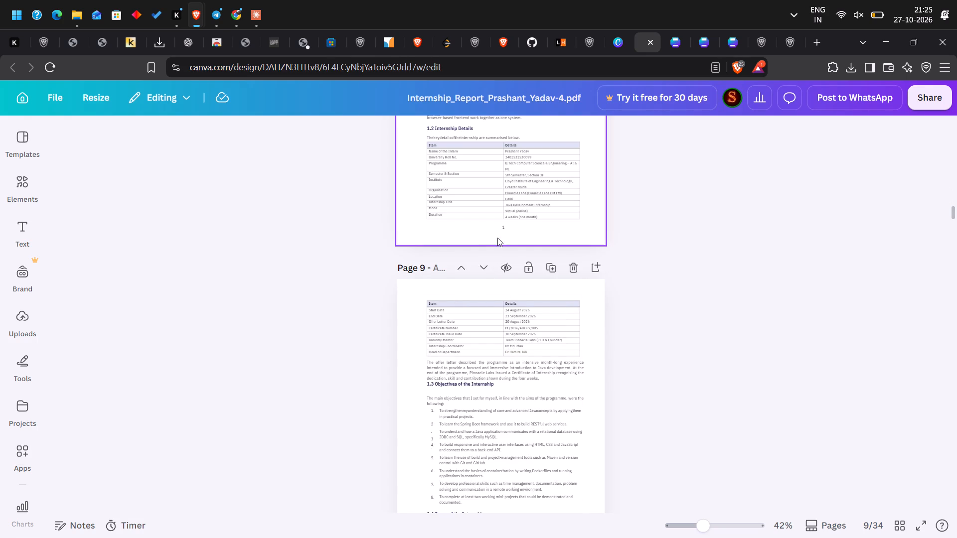
pyautogui.scroll(4, 503, 269)
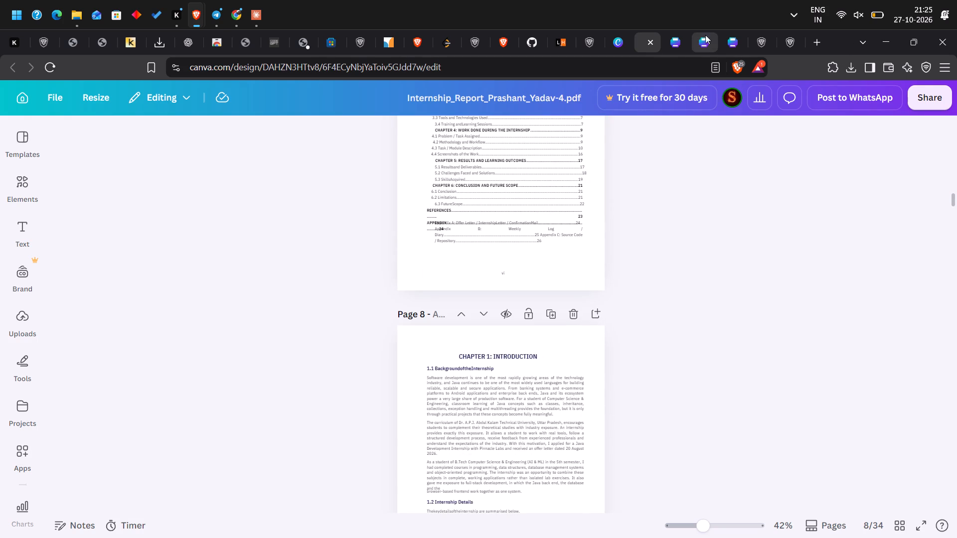
# Compare the cover, certificate and other front pages of abhay_report2 (4).pdf with those of the "-4" report.
pyautogui.click(676, 47)
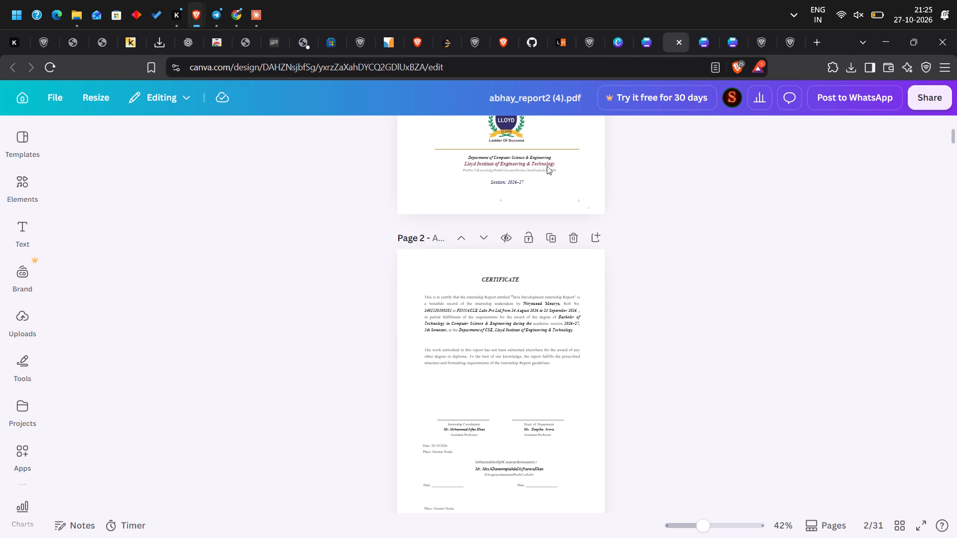
pyautogui.scroll(4, 527, 236)
pyautogui.click(645, 40)
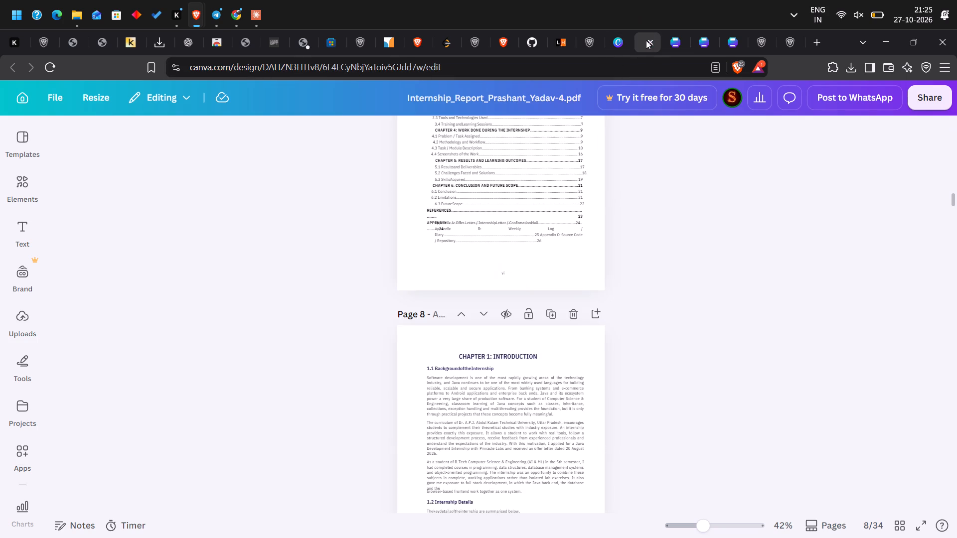
pyautogui.scroll(17, 594, 336)
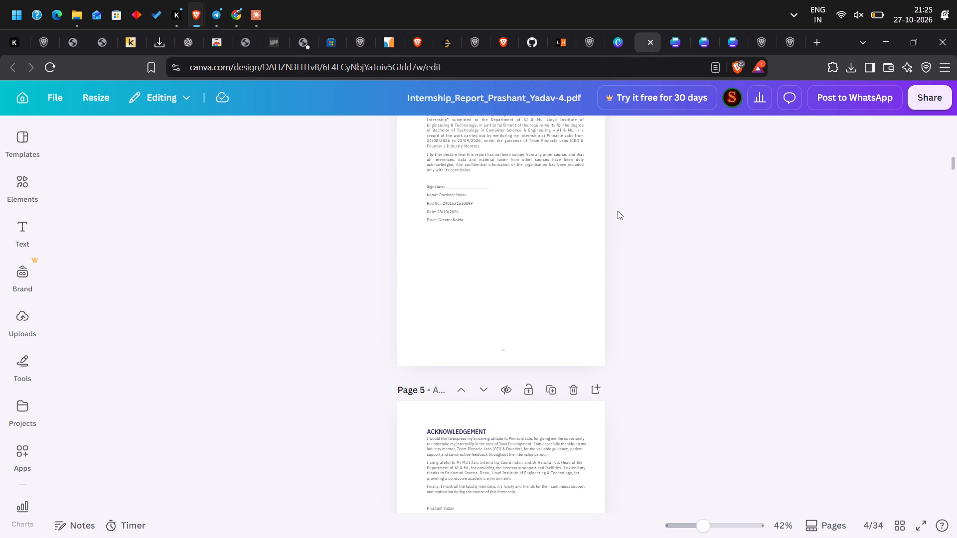
pyautogui.scroll(8, 618, 212)
pyautogui.click(677, 47)
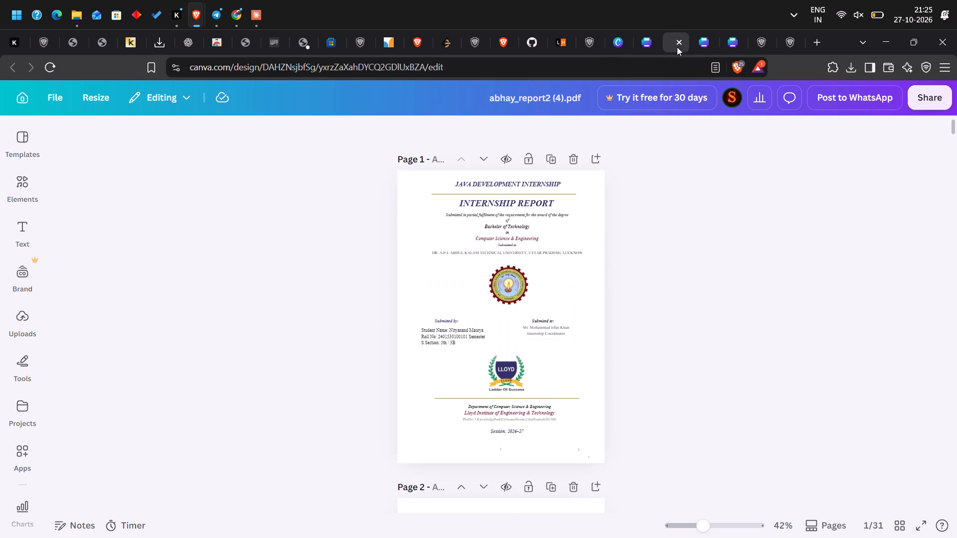
pyautogui.scroll(-5, 435, 494)
pyautogui.scroll(-6, 479, 348)
pyautogui.scroll(2, 481, 345)
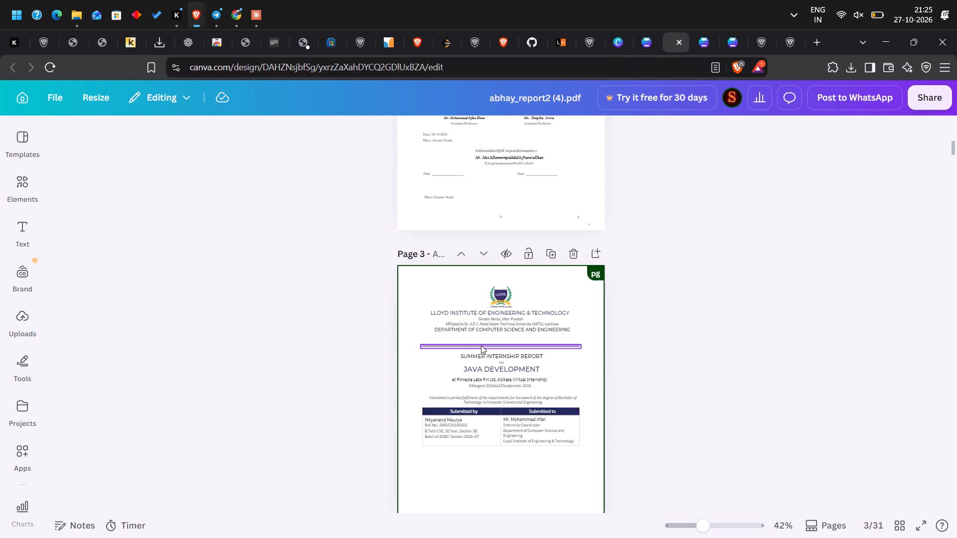
pyautogui.scroll(9, 481, 345)
pyautogui.scroll(-5, 481, 345)
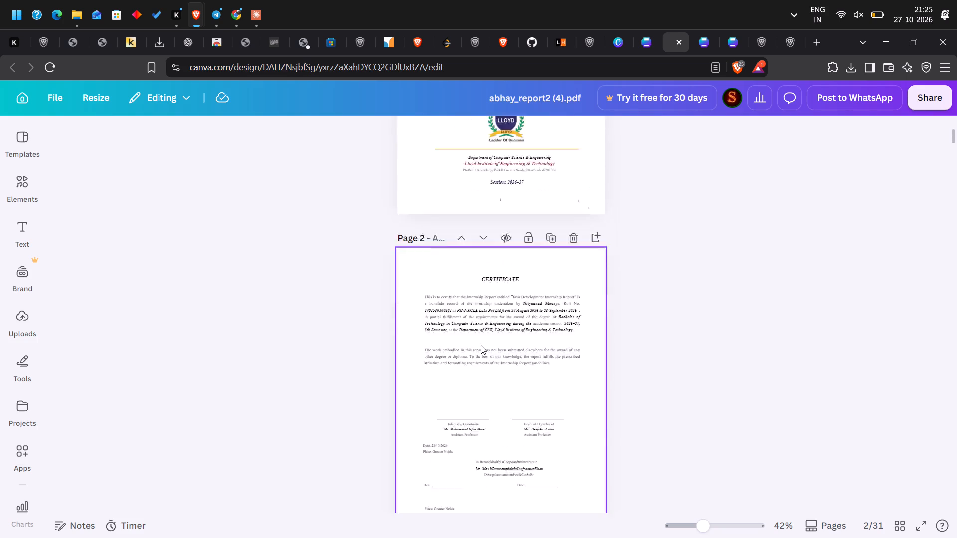
# Examine the remaining front matter and the chapters of abhay_report2 (4).pdf through to the Scientific Calculator output screenshots on page 15.
pyautogui.scroll(-16, 481, 345)
pyautogui.scroll(1, 481, 345)
pyautogui.scroll(-6, 481, 345)
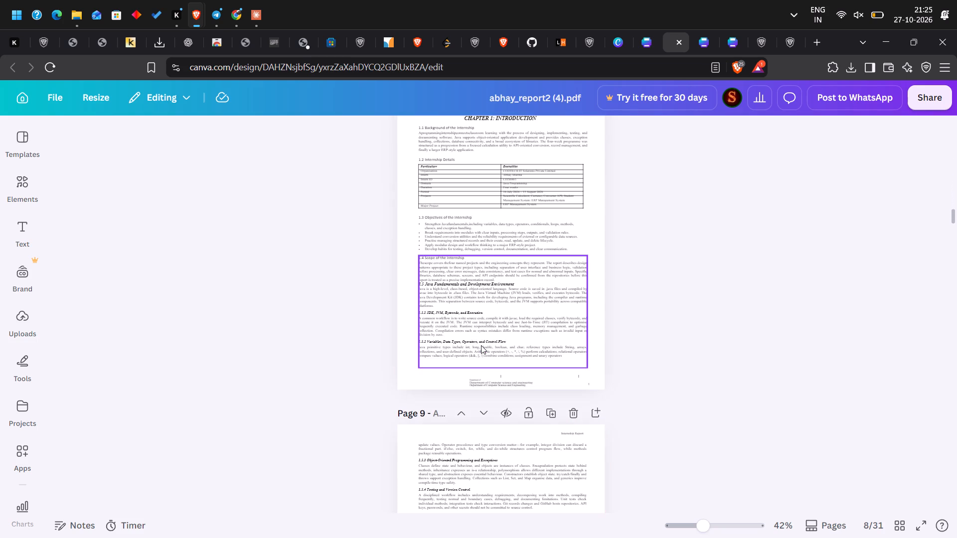
pyautogui.scroll(-15, 481, 345)
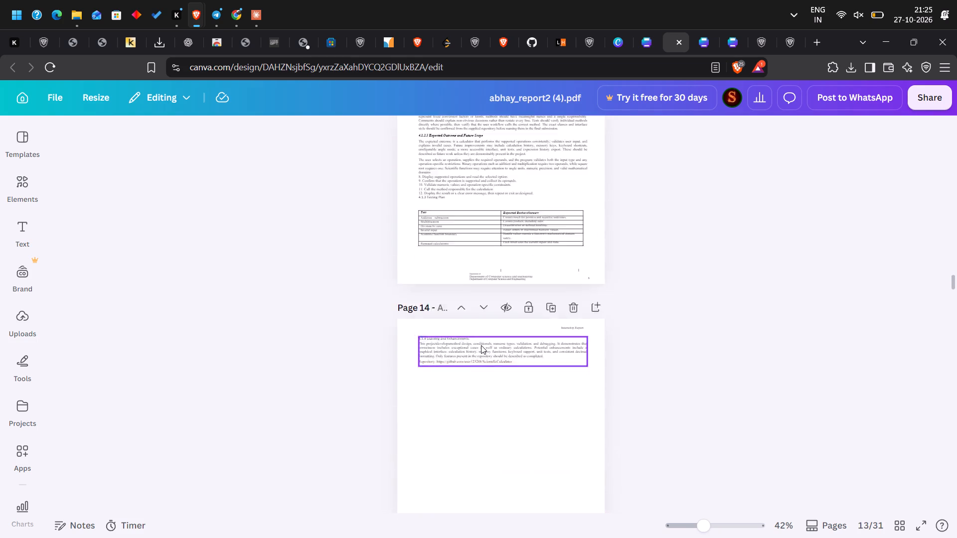
pyautogui.scroll(-6, 481, 345)
pyautogui.scroll(1, 481, 345)
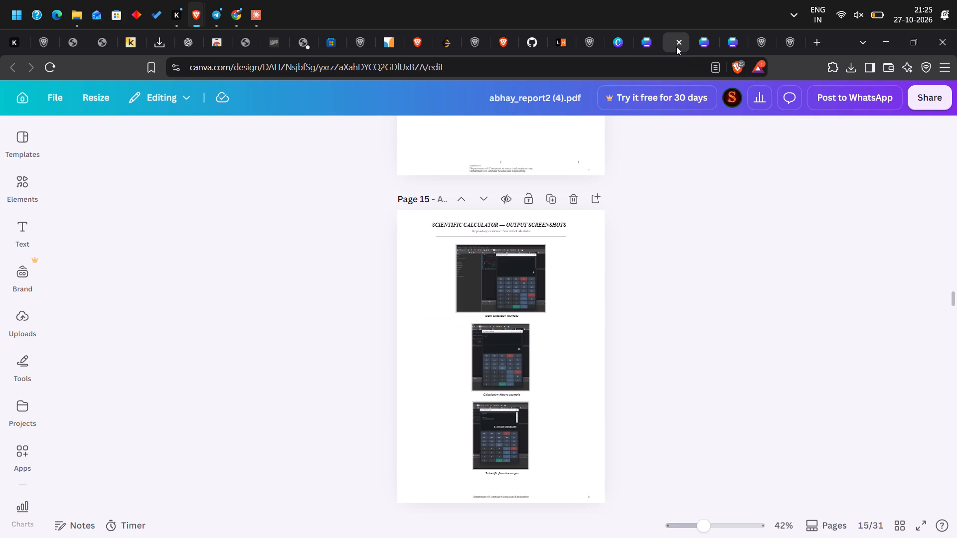
# Open the Lloyd Institute Summer Internship Report on Java Development from the Uploads folder and show its cover page.
pyautogui.click(614, 41)
pyautogui.click(495, 319)
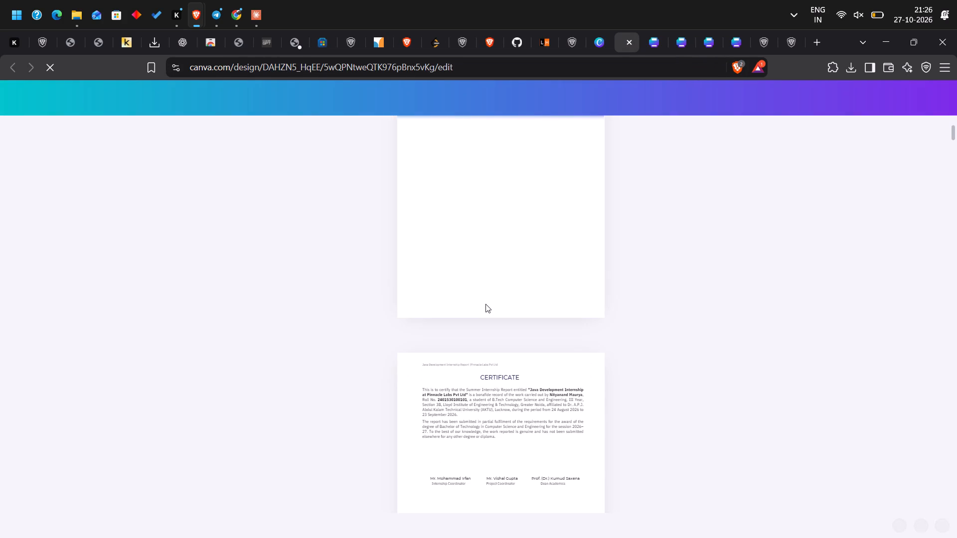
pyautogui.scroll(-3, 488, 323)
pyautogui.scroll(6, 493, 363)
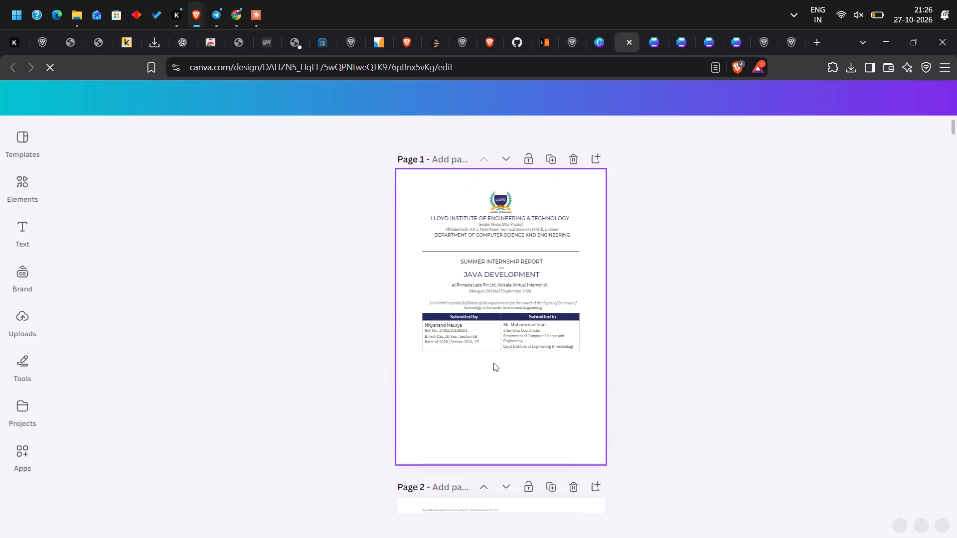
# Examine the Lloyd Summer Internship Report from the cover and abstract through to Chapter 3 on page 10.
pyautogui.scroll(1, 493, 363)
pyautogui.scroll(-20, 506, 316)
pyautogui.scroll(-1, 506, 316)
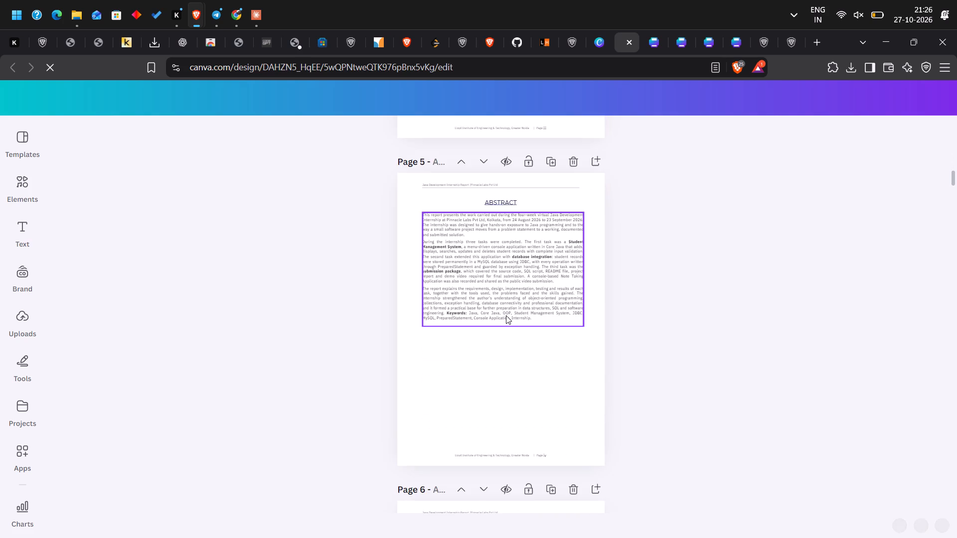
pyautogui.scroll(-8, 506, 315)
pyautogui.scroll(-7, 507, 427)
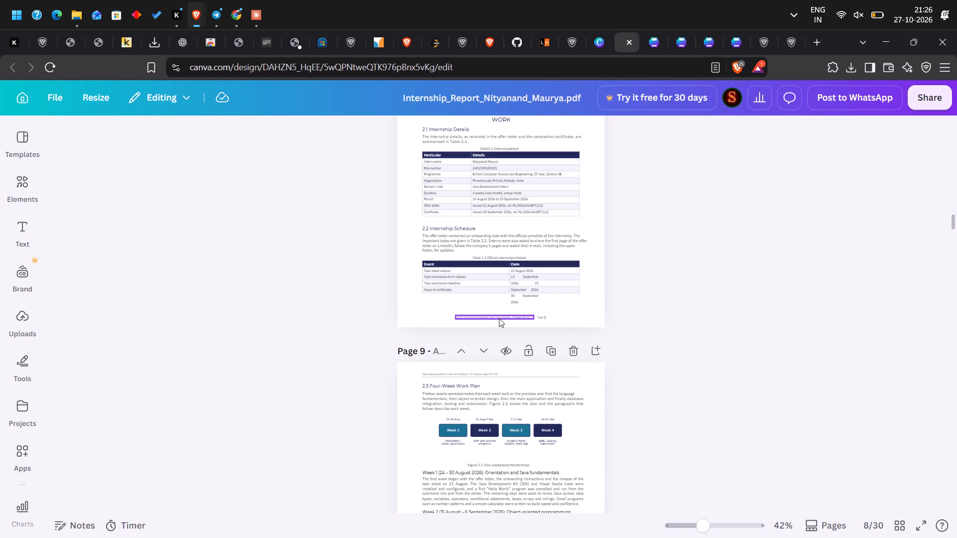
pyautogui.scroll(-2, 499, 319)
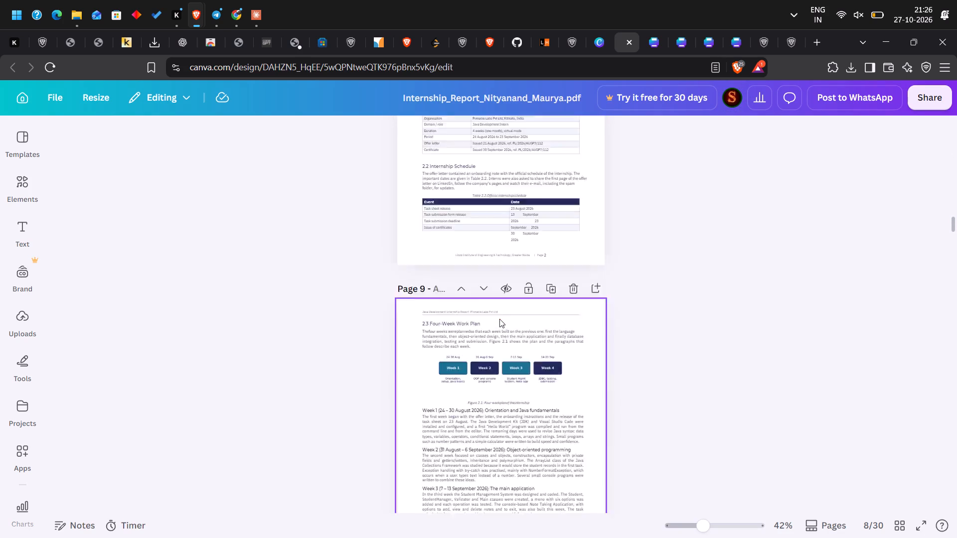
pyautogui.scroll(-2, 499, 319)
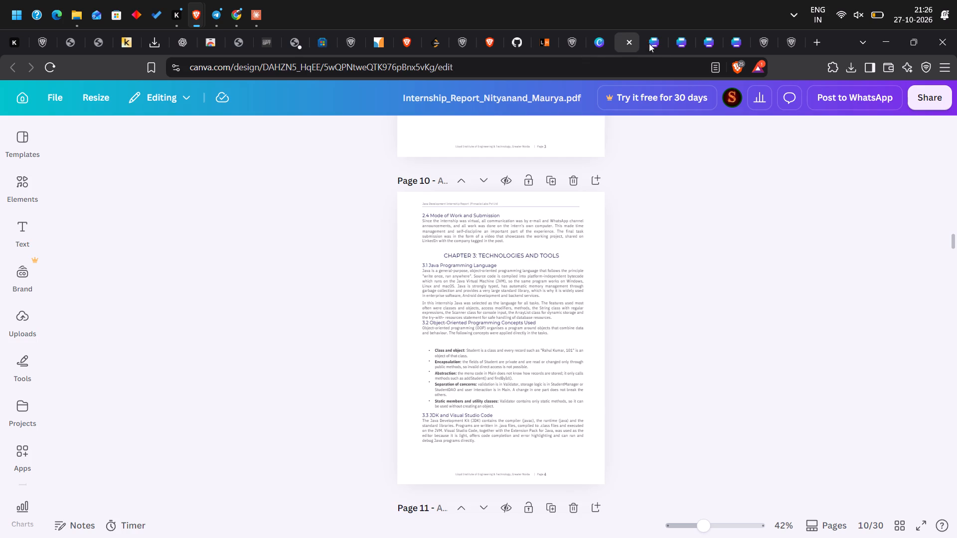
# Copy the guide text "Team Pinnacle Labs (CEO & Founder / Industry Mentor)." from the Declaration on page 4 of the "-4" report.
pyautogui.click(662, 43)
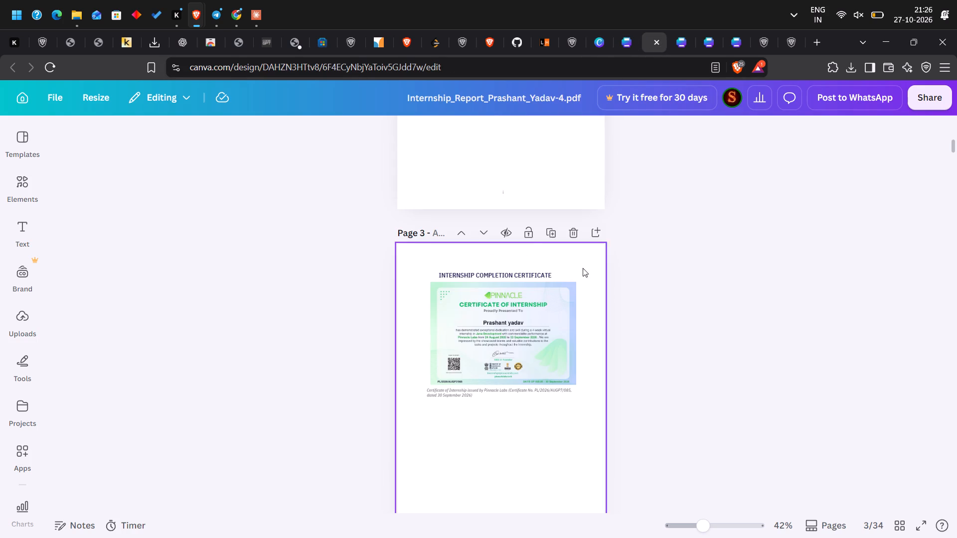
pyautogui.scroll(-4, 540, 366)
pyautogui.click(463, 414)
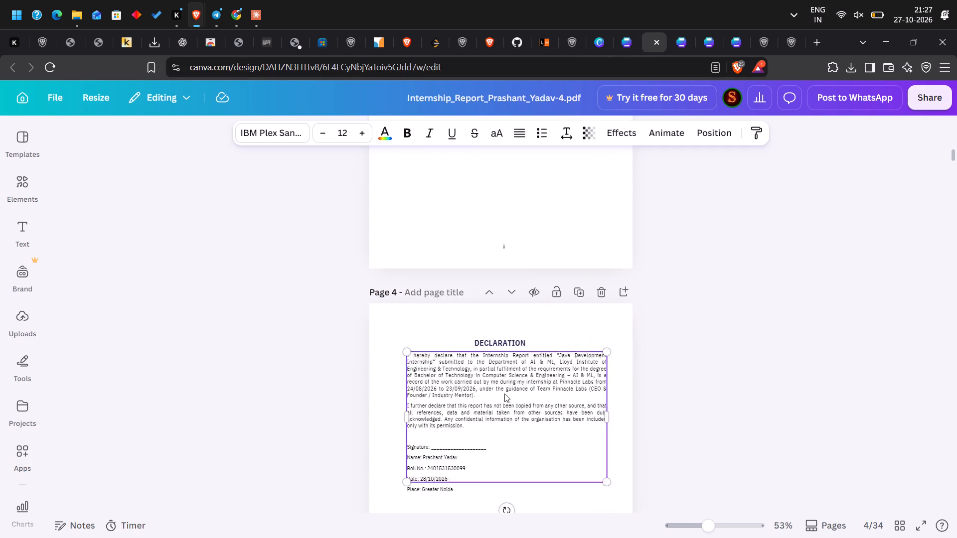
pyautogui.click(548, 383)
pyautogui.click(560, 388)
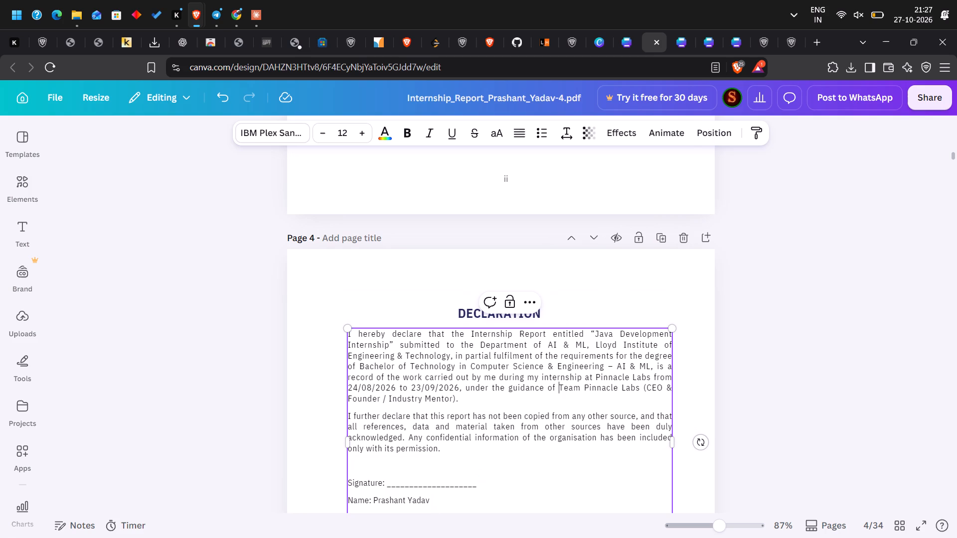
pyautogui.moveTo(559, 386); pyautogui.dragTo(659, 395)
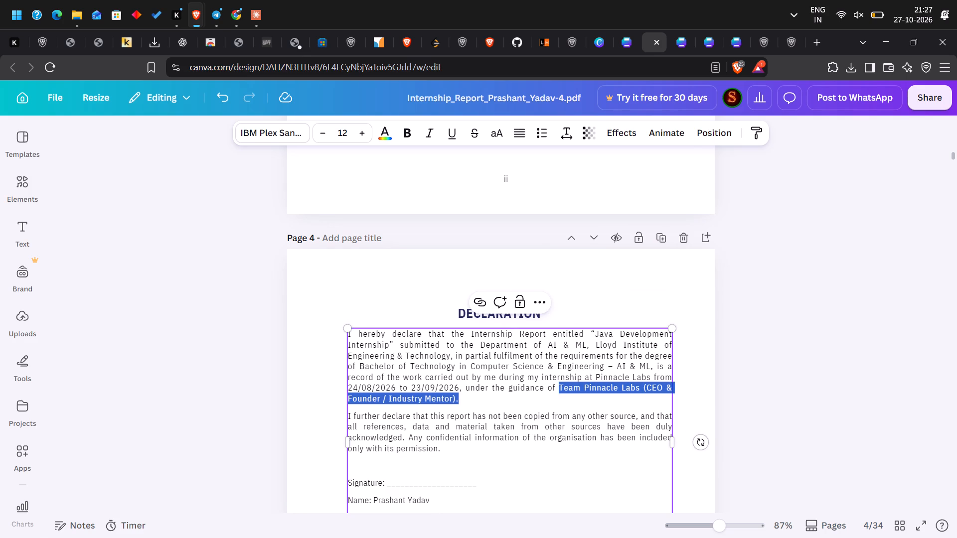
pyautogui.hotkey('ctrl', 'c')
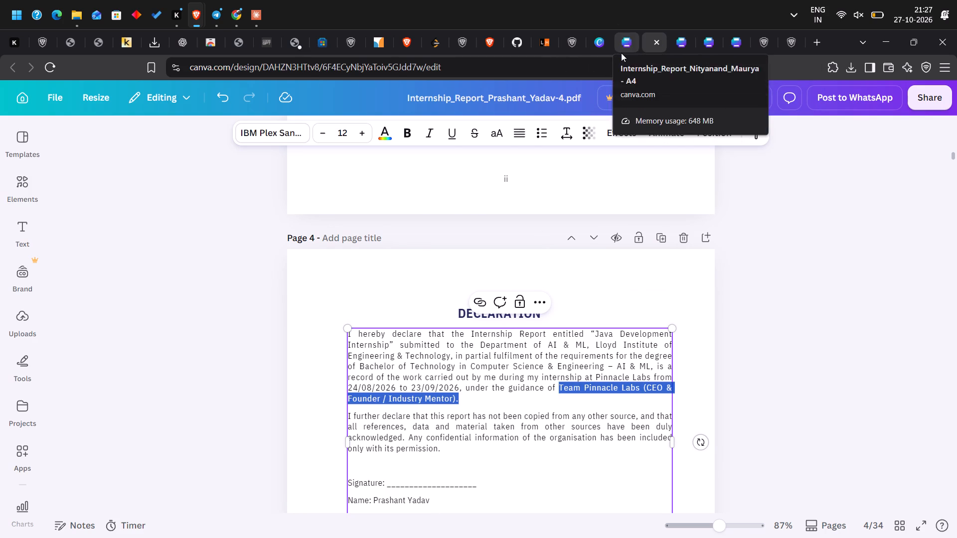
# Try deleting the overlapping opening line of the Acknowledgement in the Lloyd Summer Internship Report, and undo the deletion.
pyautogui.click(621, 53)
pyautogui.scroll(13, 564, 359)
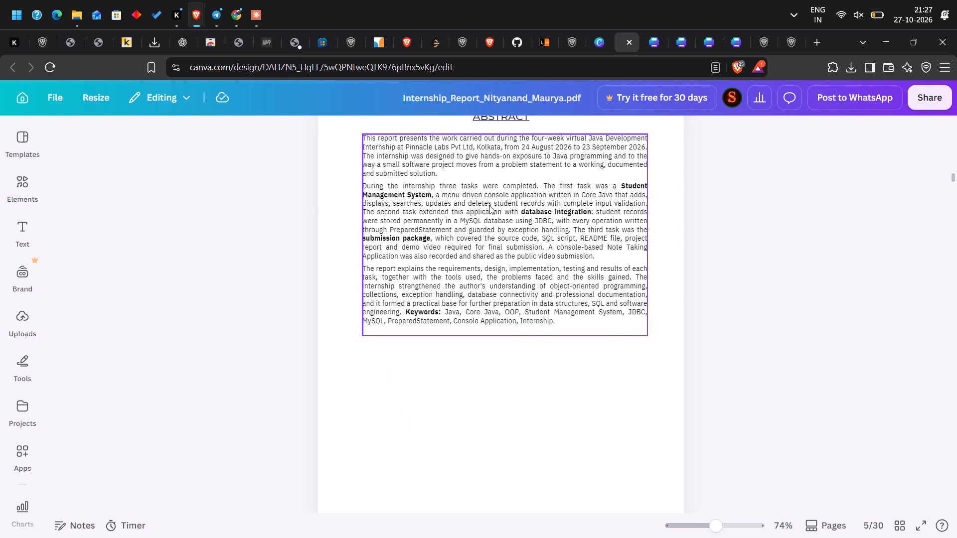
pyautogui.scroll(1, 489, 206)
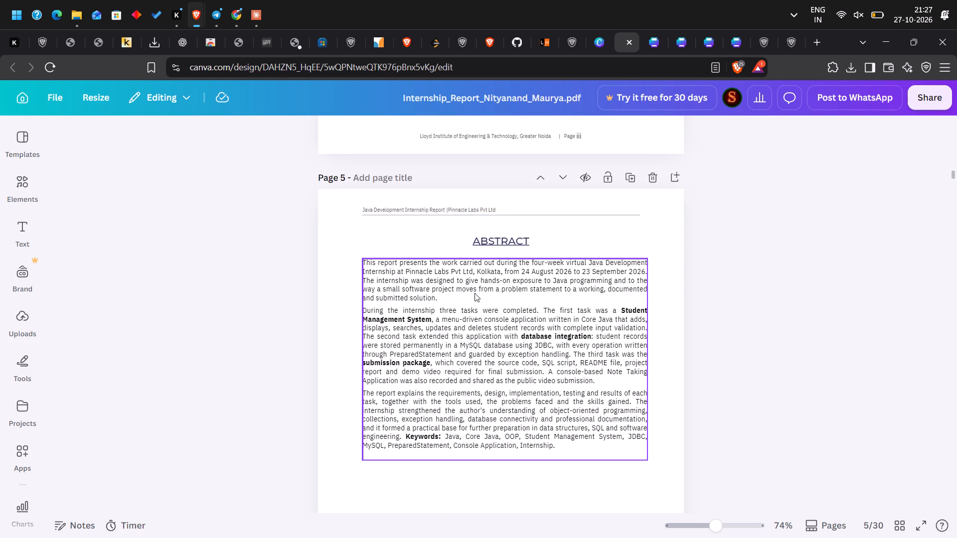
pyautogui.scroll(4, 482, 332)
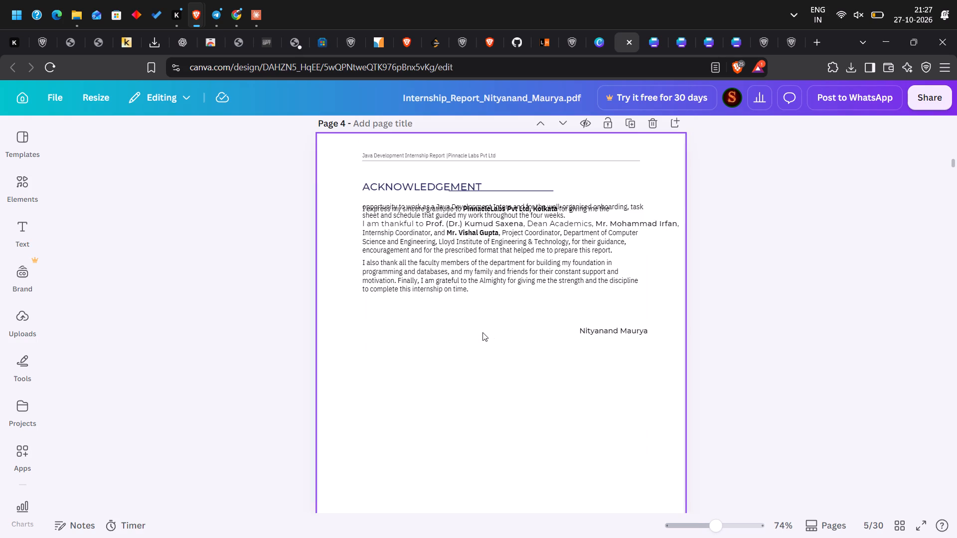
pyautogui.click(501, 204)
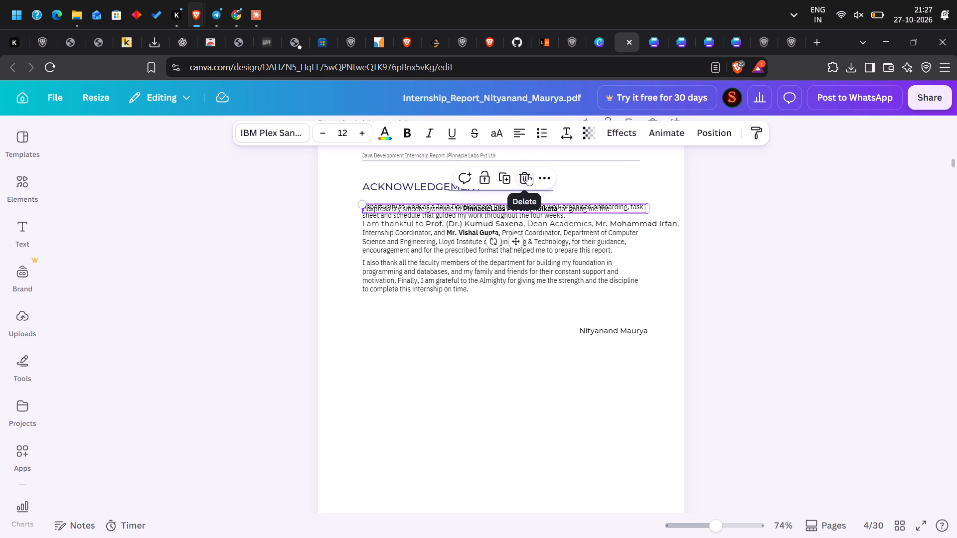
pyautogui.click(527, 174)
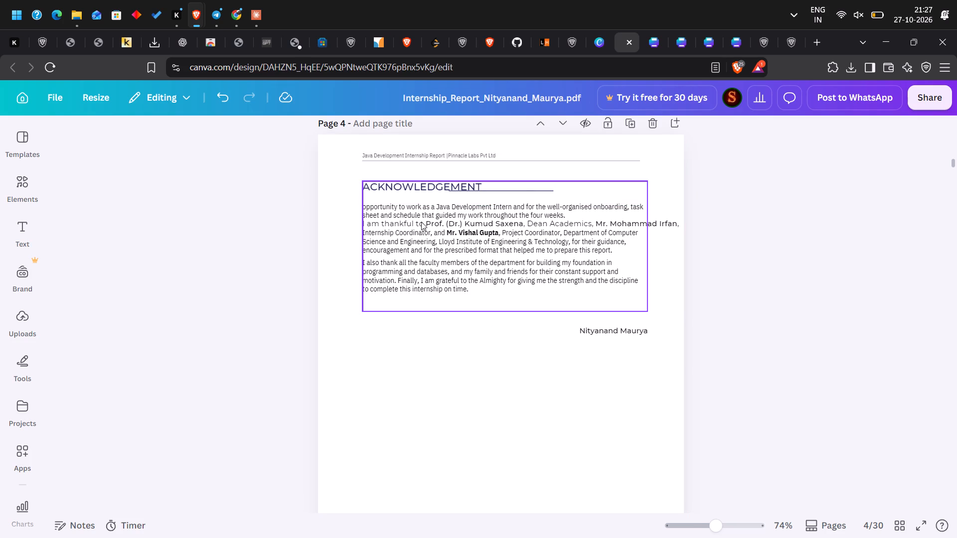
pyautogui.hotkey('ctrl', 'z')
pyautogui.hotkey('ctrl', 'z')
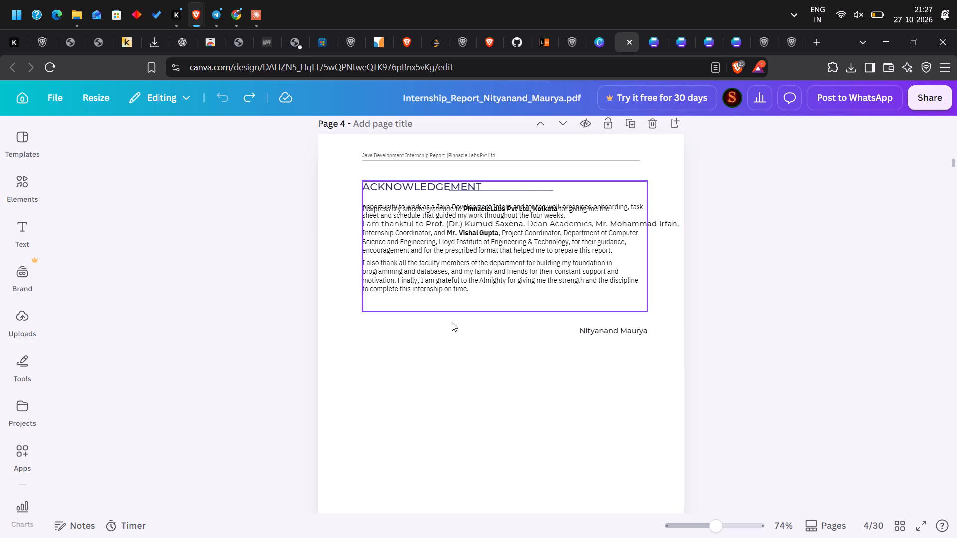
# Replace the "Submitted to" details on the cover of abhay_report2 (4).pdf with the copied guide text, split before "(CEO & Founder / Industry Mentor)".
pyautogui.click(645, 44)
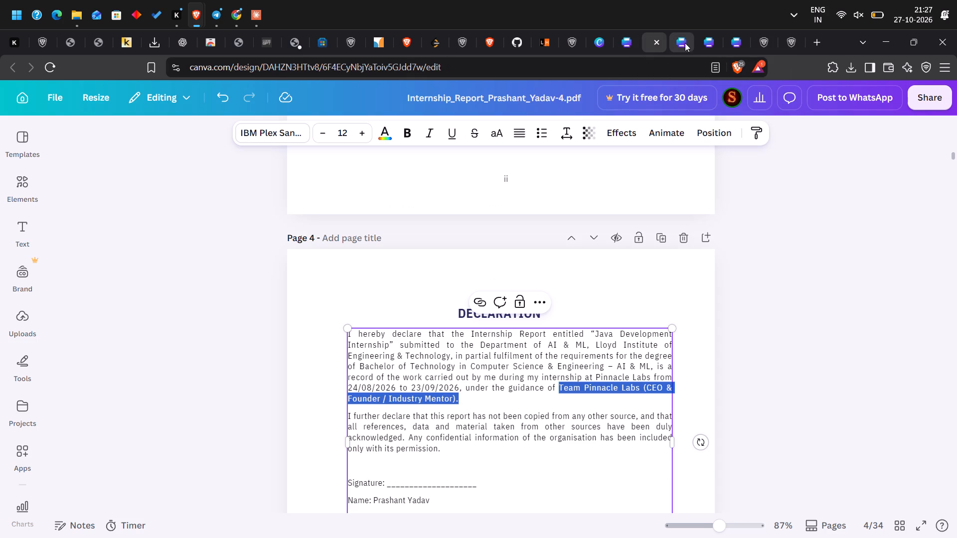
pyautogui.click(682, 43)
pyautogui.scroll(10, 596, 288)
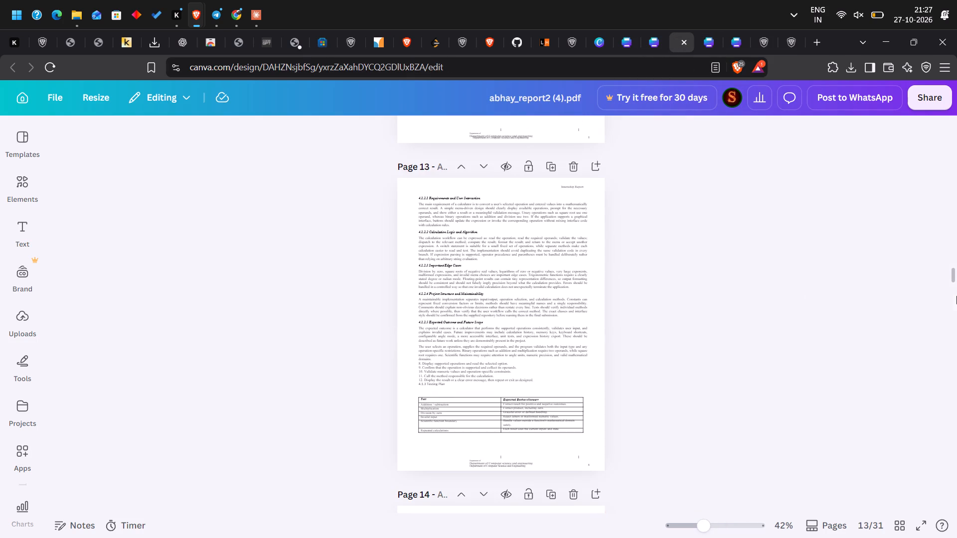
pyautogui.moveTo(953, 273); pyautogui.dragTo(914, 20)
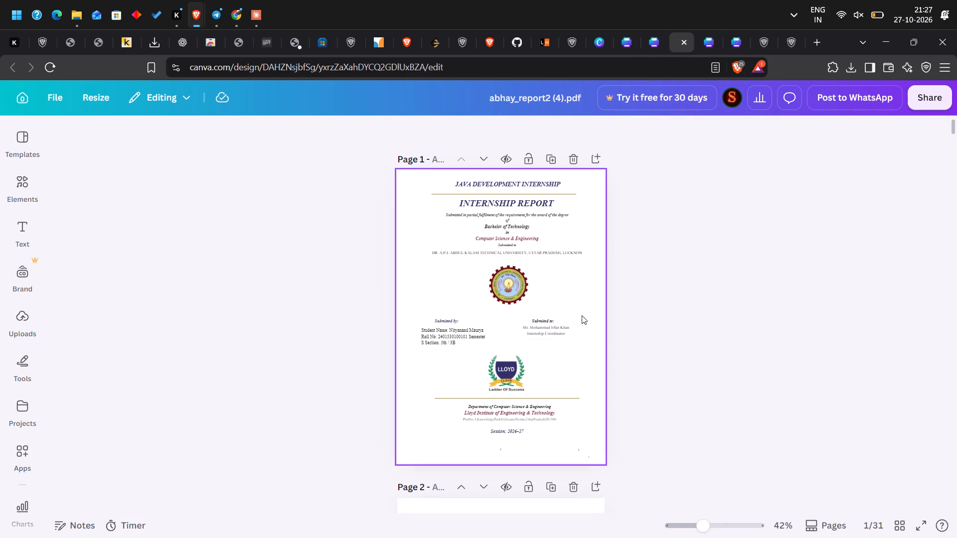
pyautogui.scroll(-2, 572, 317)
pyautogui.scroll(2, 572, 317)
pyautogui.click(554, 333)
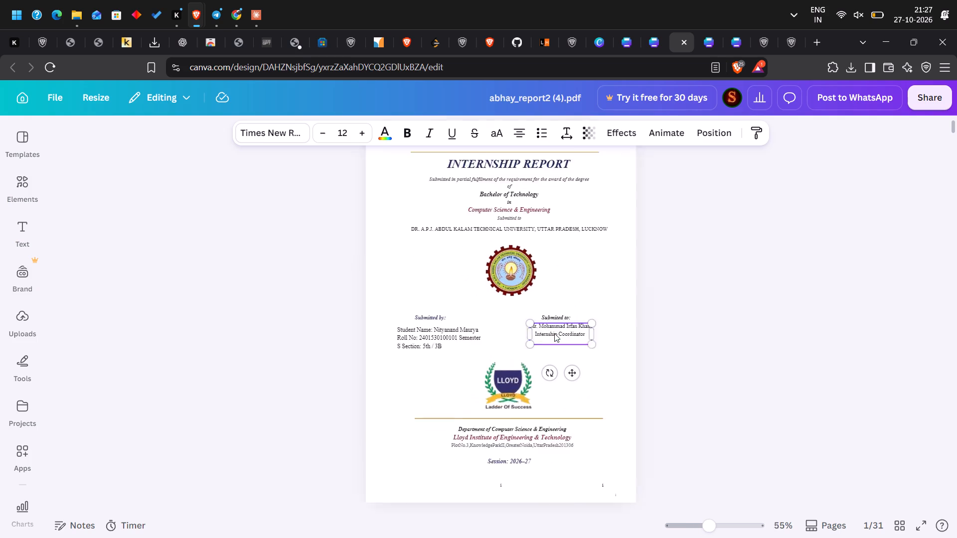
pyautogui.doubleClick(619, 336)
pyautogui.click(620, 336)
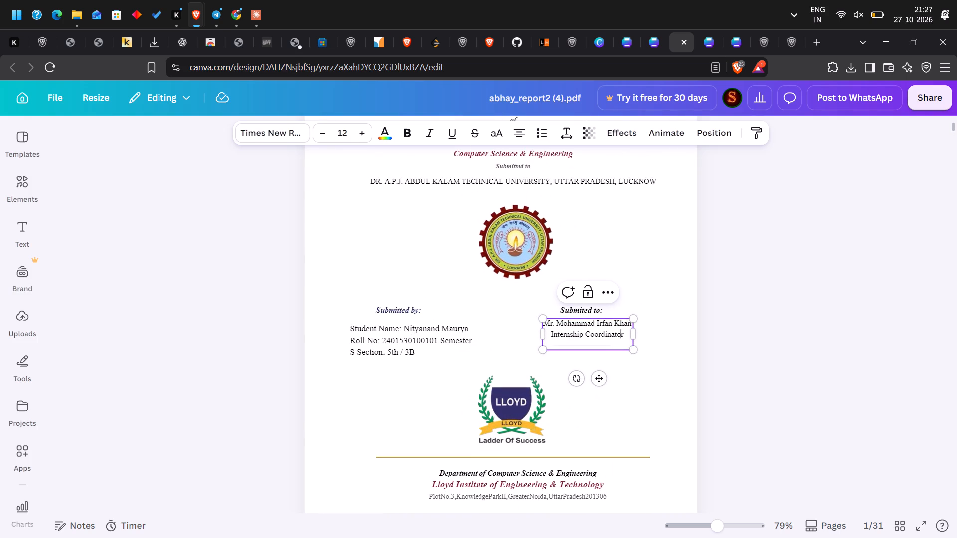
pyautogui.moveTo(625, 336); pyautogui.dragTo(543, 324)
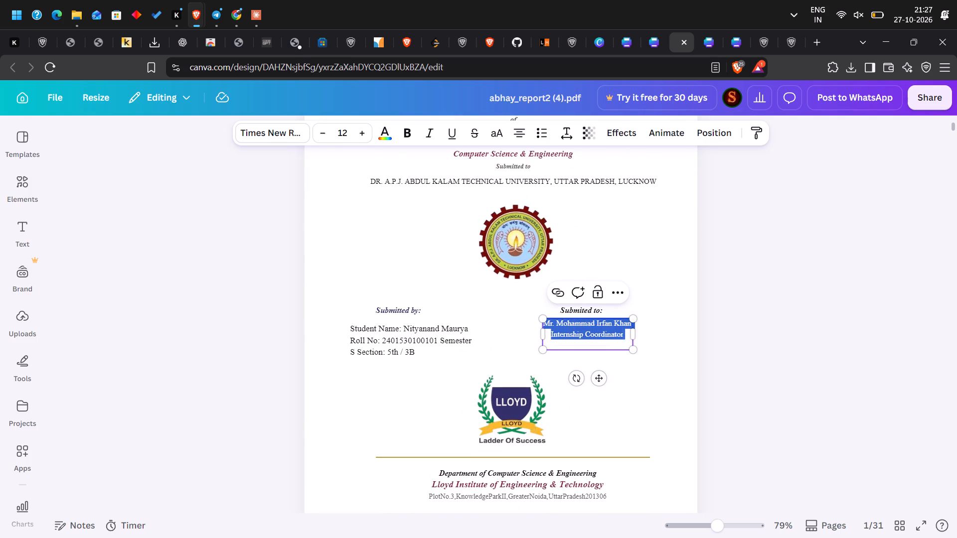
pyautogui.hotkey('ctrl', 'v')
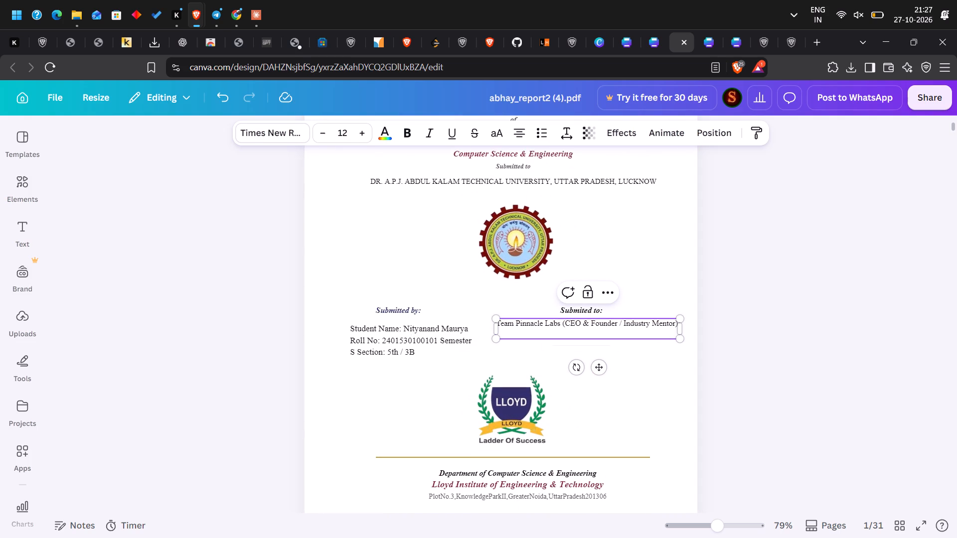
pyautogui.click(562, 324)
pyautogui.press('Return')
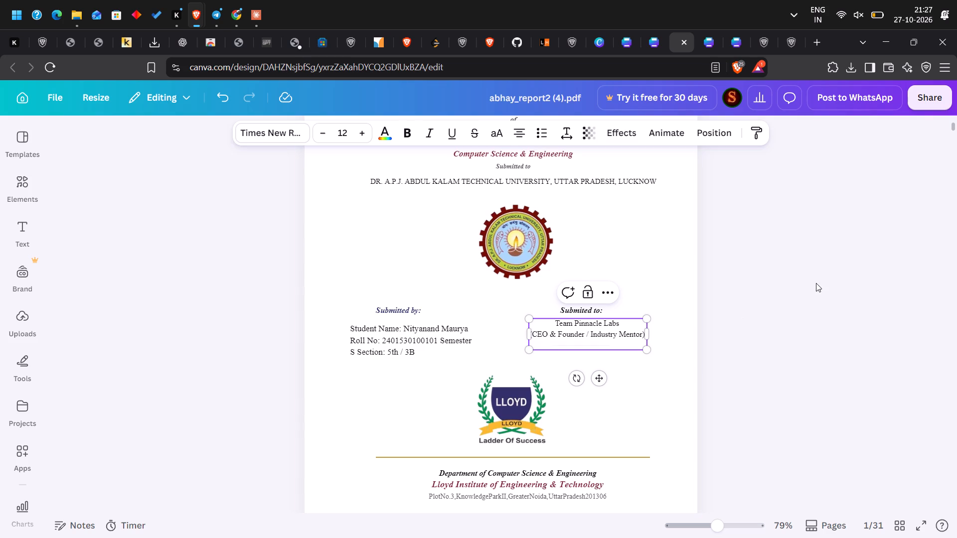
pyautogui.click(816, 283)
# Replace the guide's name and title in the page 4 Declaration with the copied "Team Pinnacle Labs (CEO & Founder / Industry Mentor)." text, adding a period.
pyautogui.scroll(-7, 617, 355)
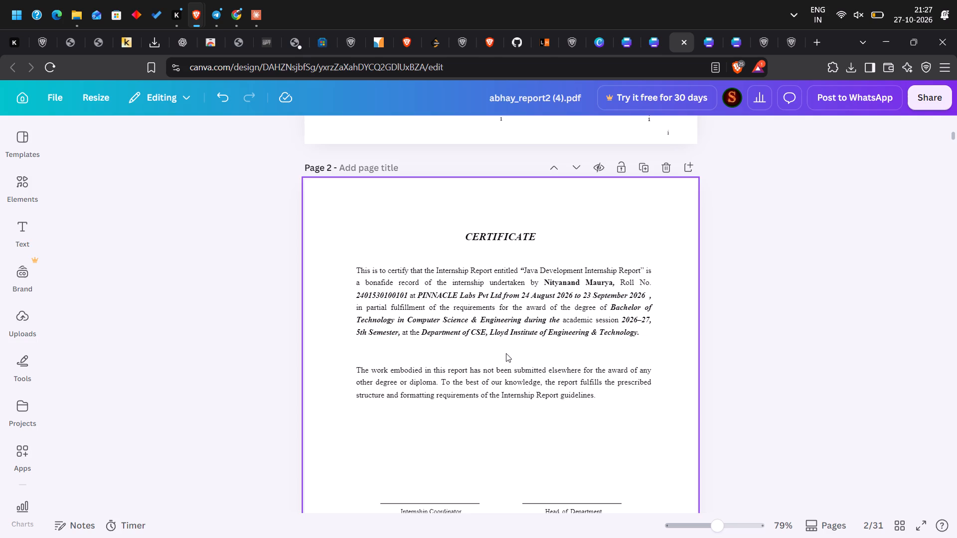
pyautogui.scroll(-1, 527, 386)
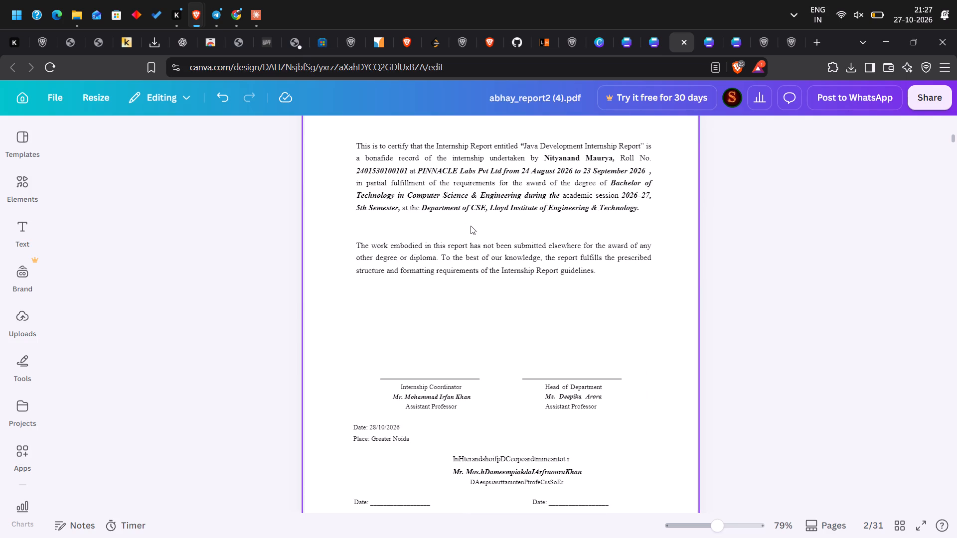
pyautogui.scroll(-5, 536, 214)
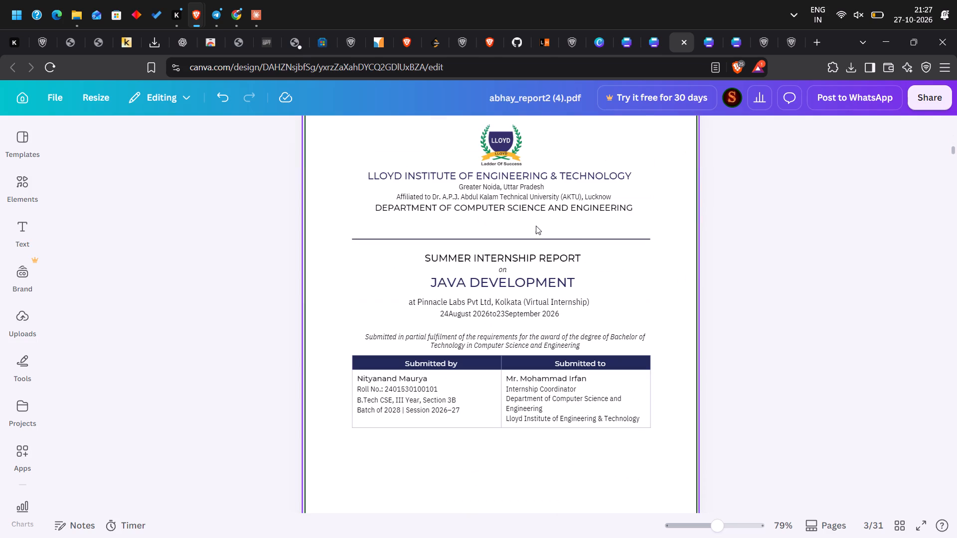
pyautogui.scroll(2, 536, 242)
pyautogui.scroll(-6, 536, 243)
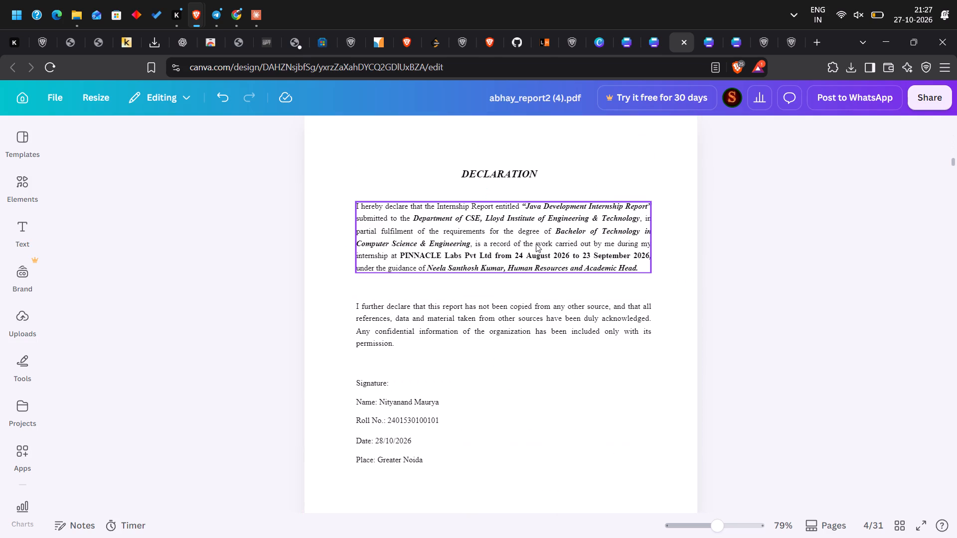
pyautogui.click(448, 269)
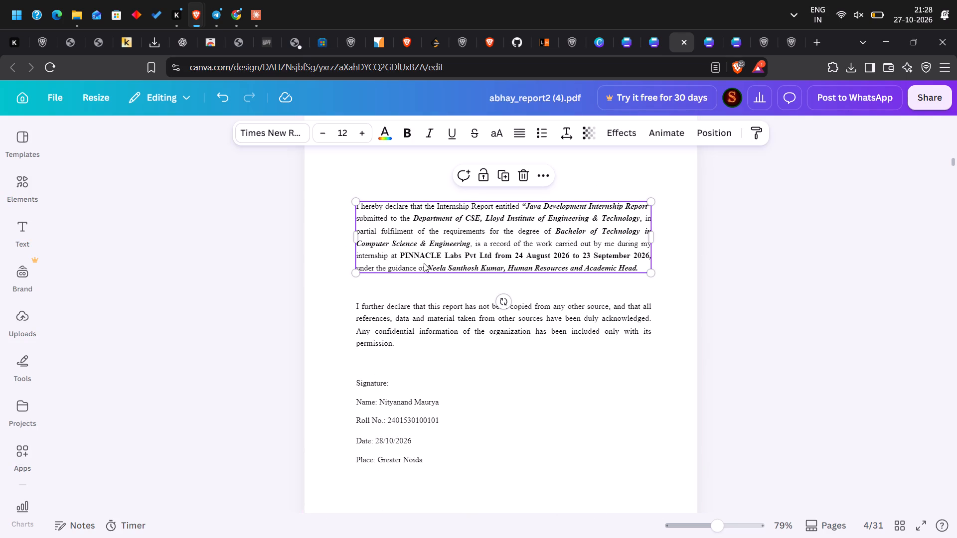
pyautogui.click(429, 269)
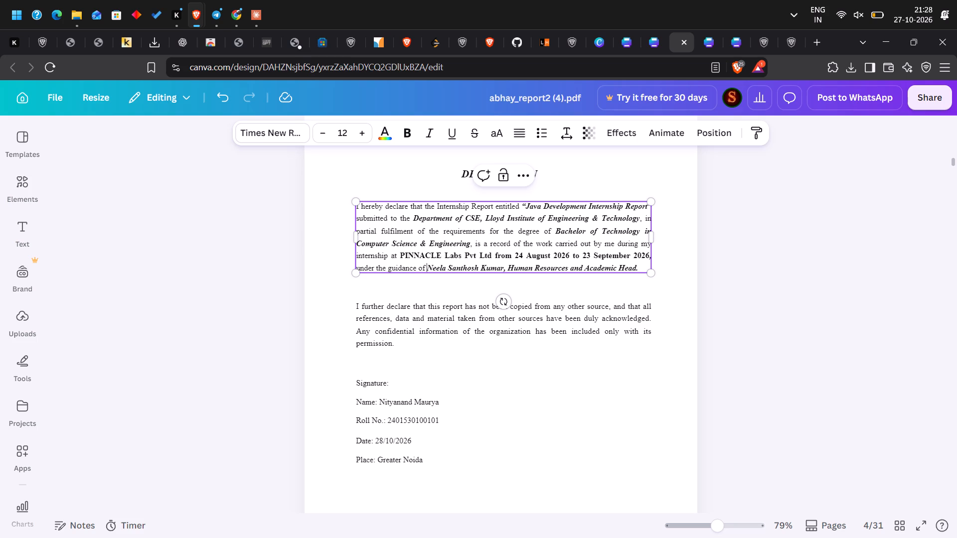
pyautogui.moveTo(428, 266); pyautogui.dragTo(627, 289)
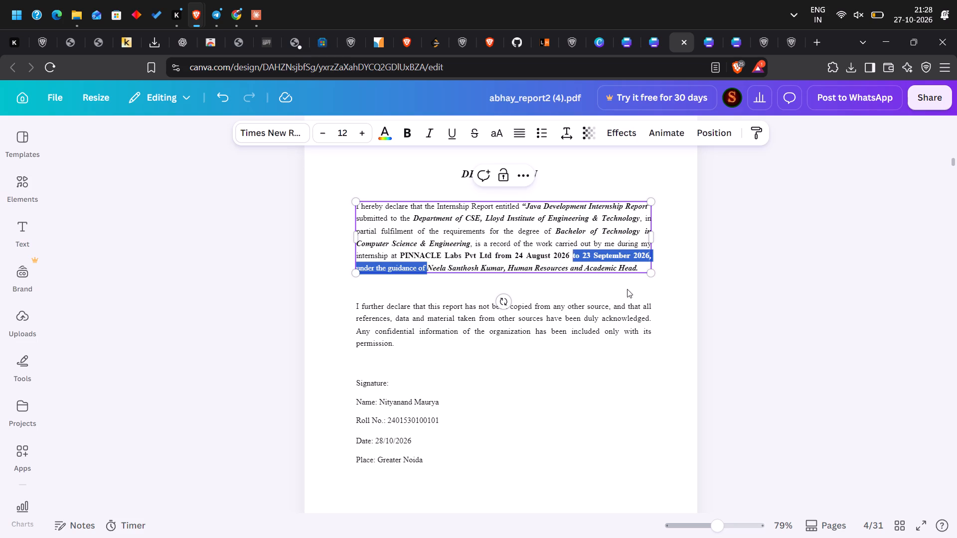
pyautogui.moveTo(627, 289); pyautogui.dragTo(627, 291)
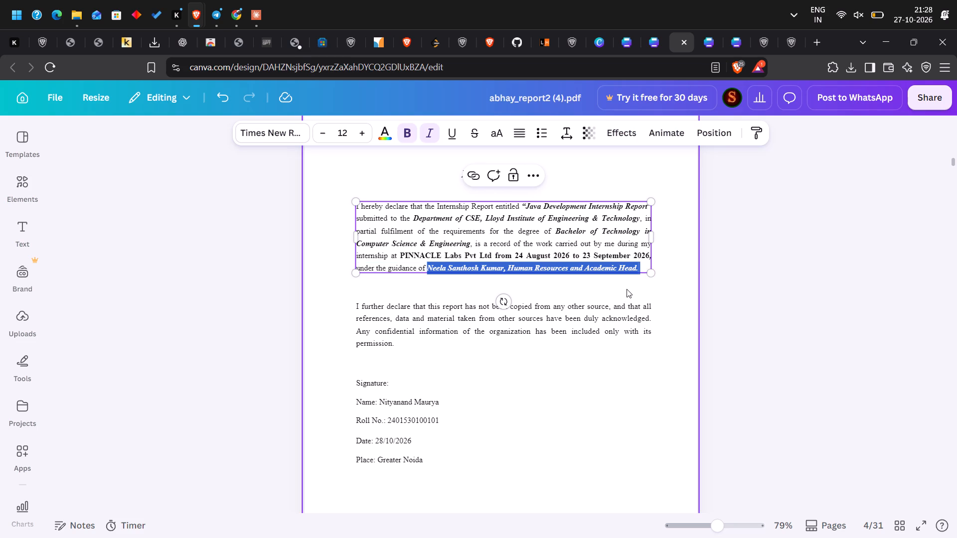
pyautogui.hotkey('ctrl', 'v')
pyautogui.press('.')
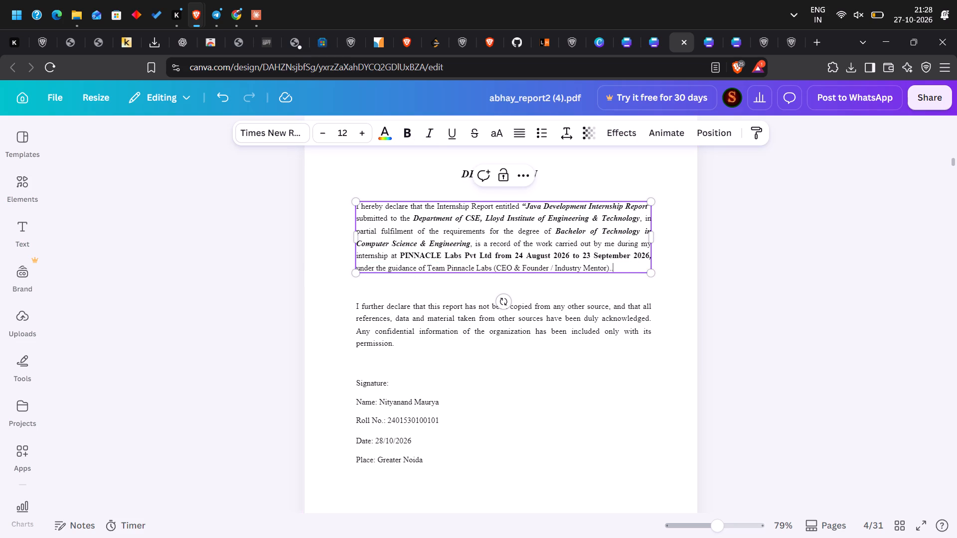
# Make the "Team Pinnacle Labs (CEO & Founder / Industry Mentor)" guide text in the Declaration bold.
pyautogui.moveTo(428, 267); pyautogui.dragTo(643, 263)
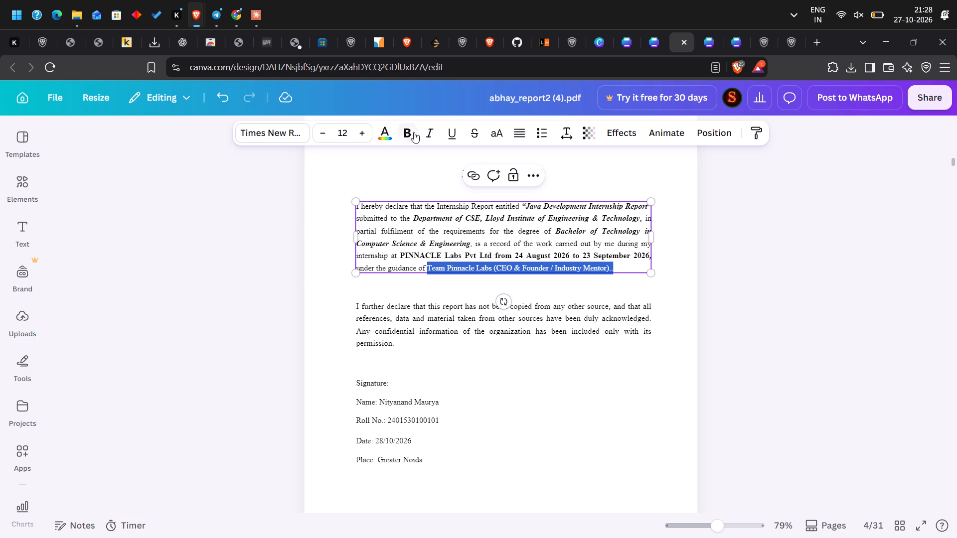
pyautogui.click(409, 132)
pyautogui.click(618, 426)
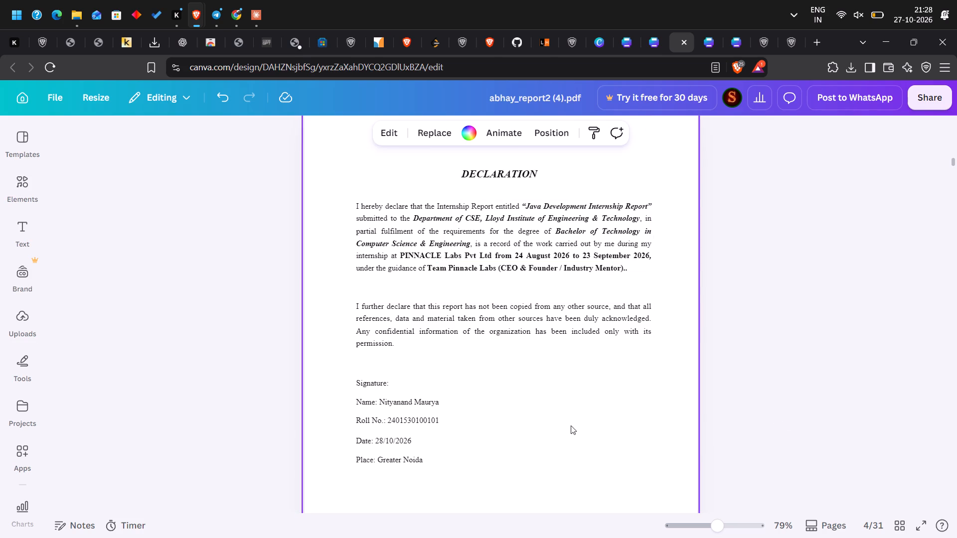
# Select the industry mentor's name and title in the first Acknowledgement paragraph on page 5.
pyautogui.scroll(-7, 507, 403)
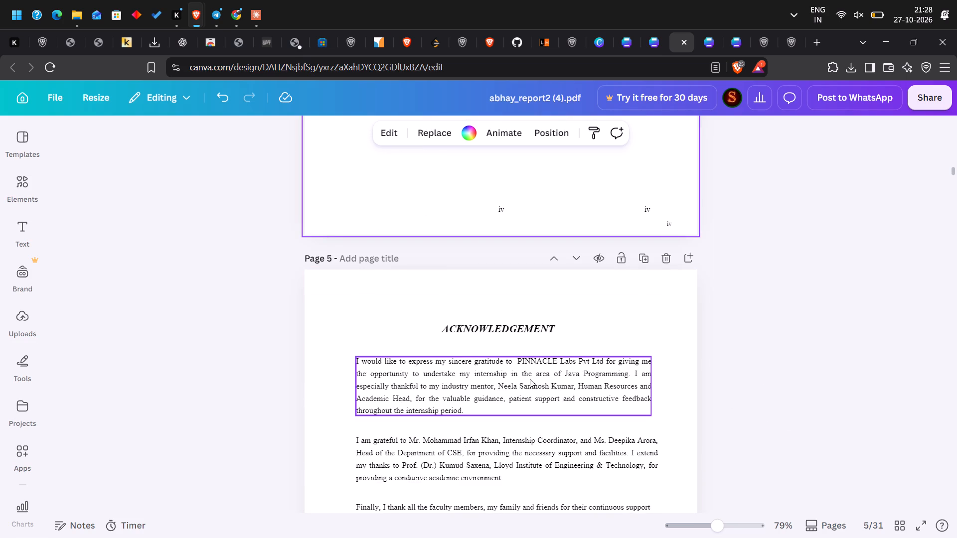
pyautogui.click(513, 388)
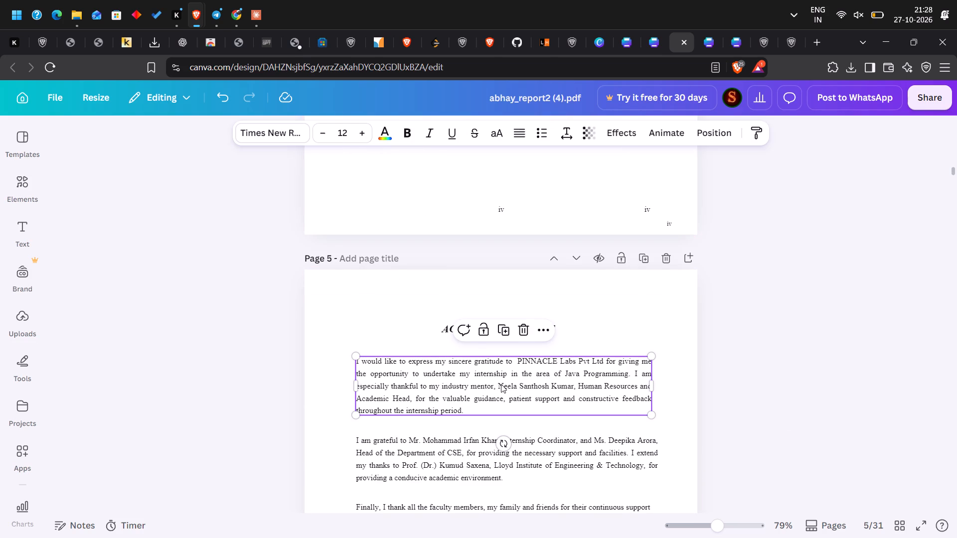
pyautogui.click(501, 384)
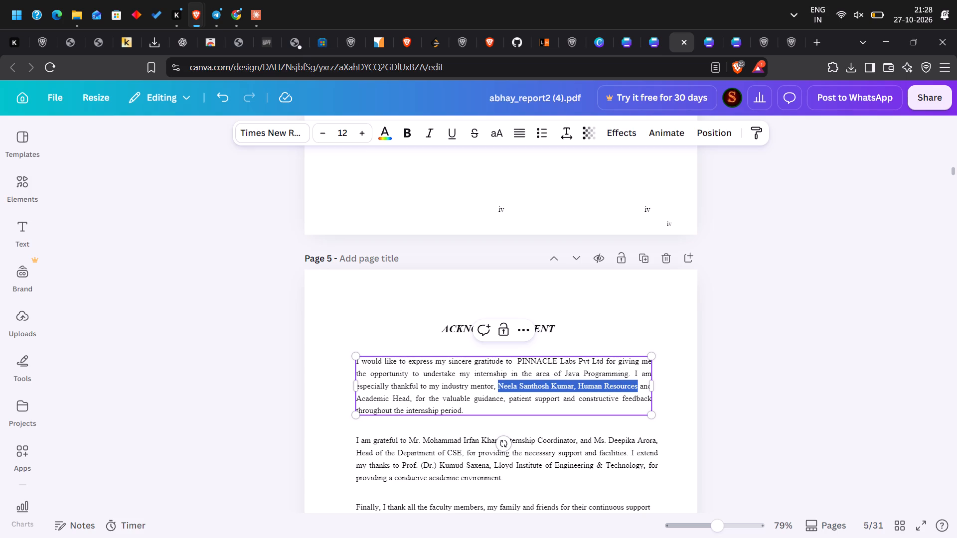
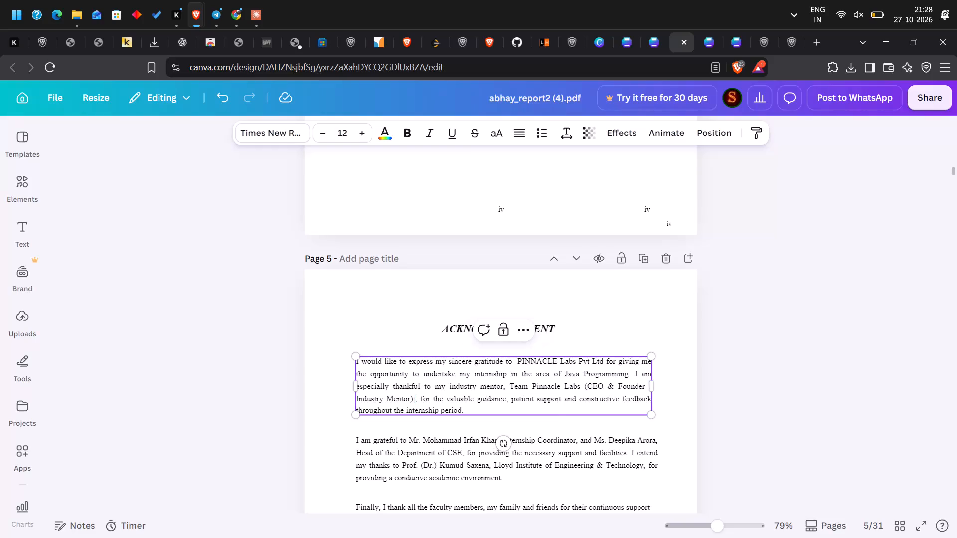
# Review the Acknowledgement on page 5 and the Abstract on page 6, going back through the front pages to the cover.
pyautogui.click(843, 336)
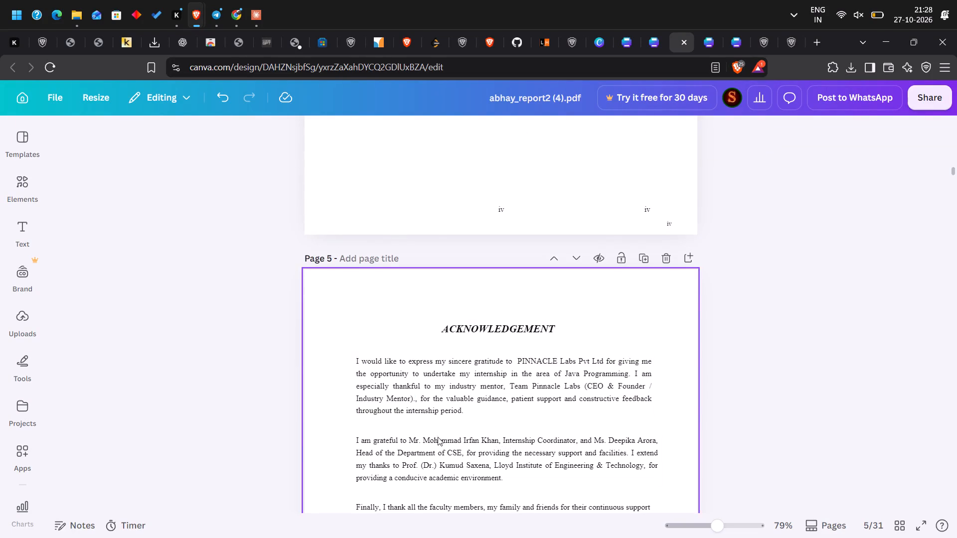
pyautogui.scroll(-2, 438, 439)
pyautogui.scroll(-4, 475, 380)
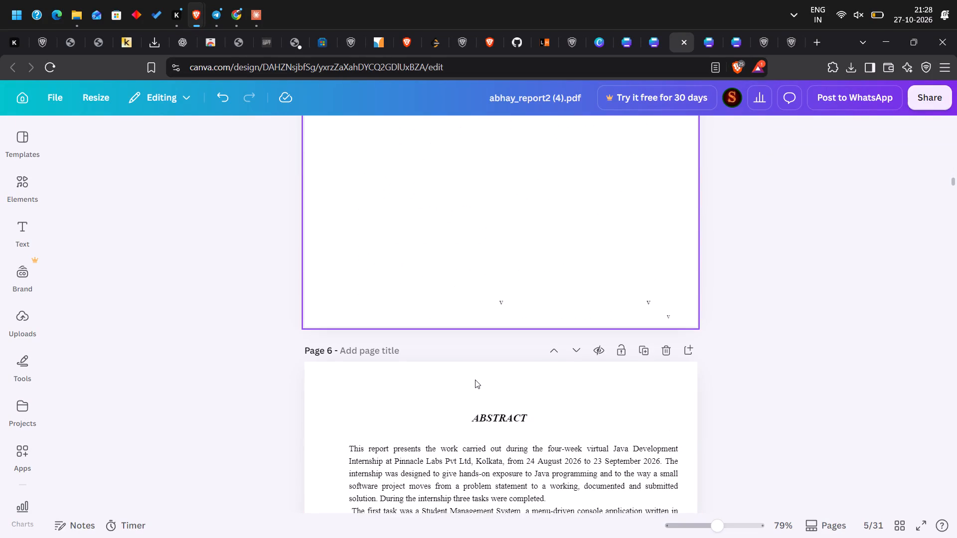
pyautogui.scroll(-1, 475, 380)
pyautogui.scroll(-1, 570, 399)
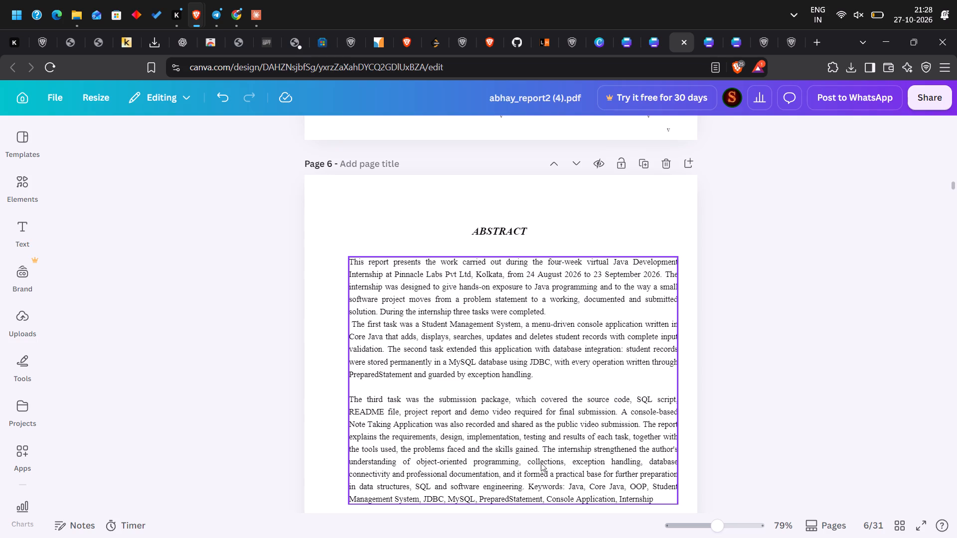
pyautogui.scroll(-1, 543, 498)
pyautogui.scroll(-4, 551, 383)
pyautogui.scroll(2, 550, 383)
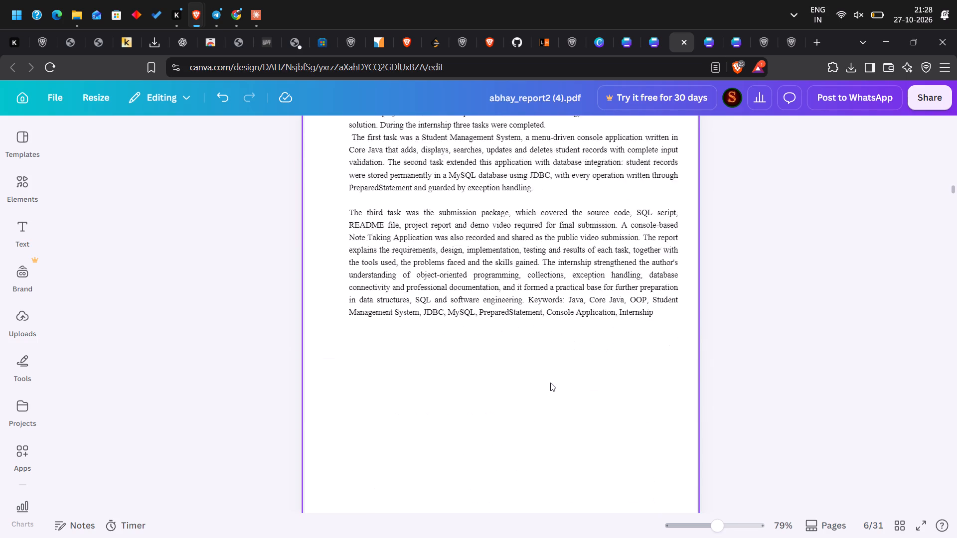
pyautogui.scroll(12, 550, 383)
pyautogui.click(561, 415)
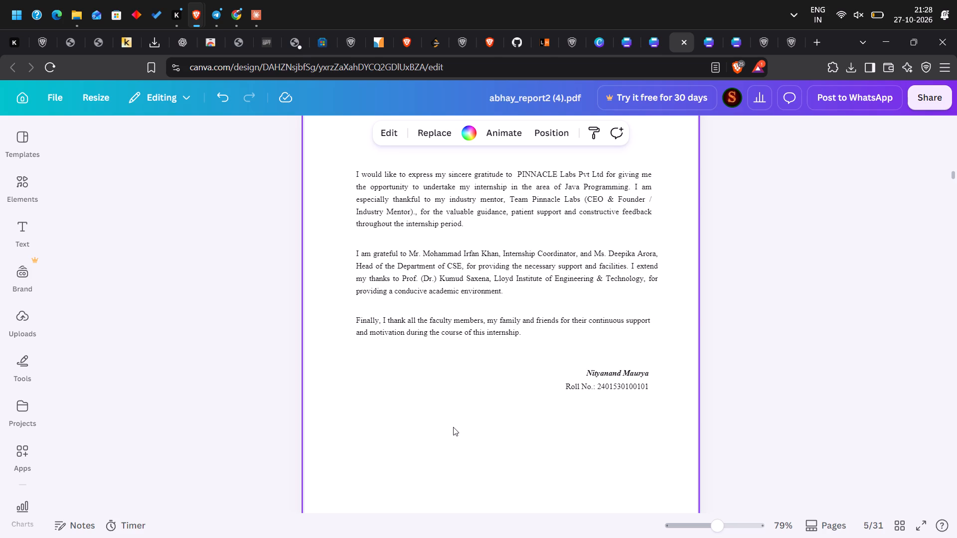
pyautogui.scroll(5, 455, 436)
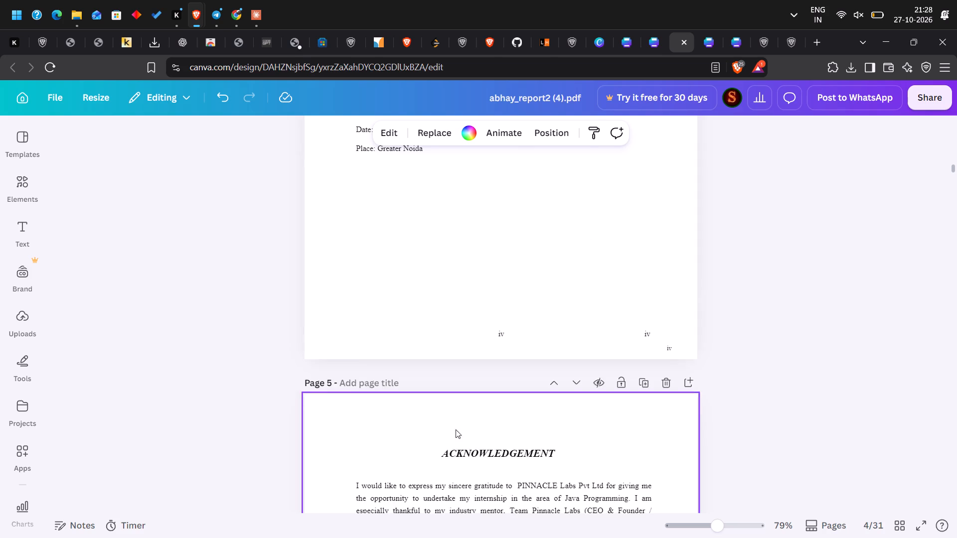
pyautogui.scroll(20, 456, 424)
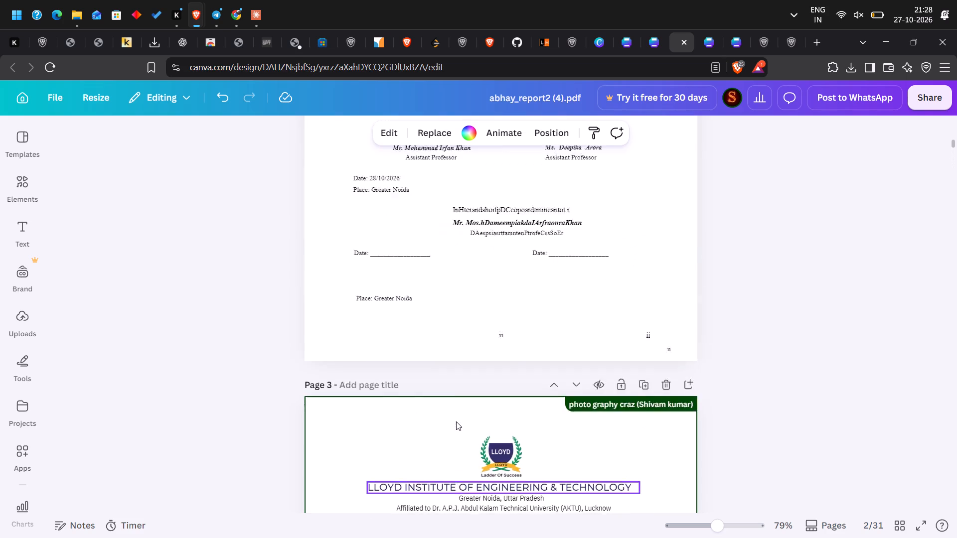
pyautogui.scroll(16, 456, 421)
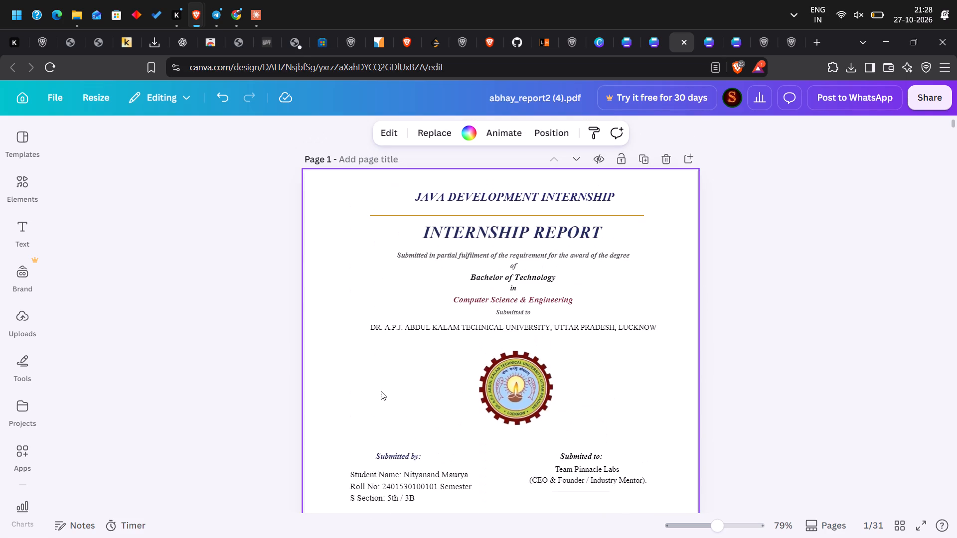
# Review the report from the cover through the Certificate and Declaration to the end of the Chapter 1 introduction page.
pyautogui.click(381, 391)
pyautogui.scroll(-6, 596, 275)
pyautogui.scroll(1, 584, 271)
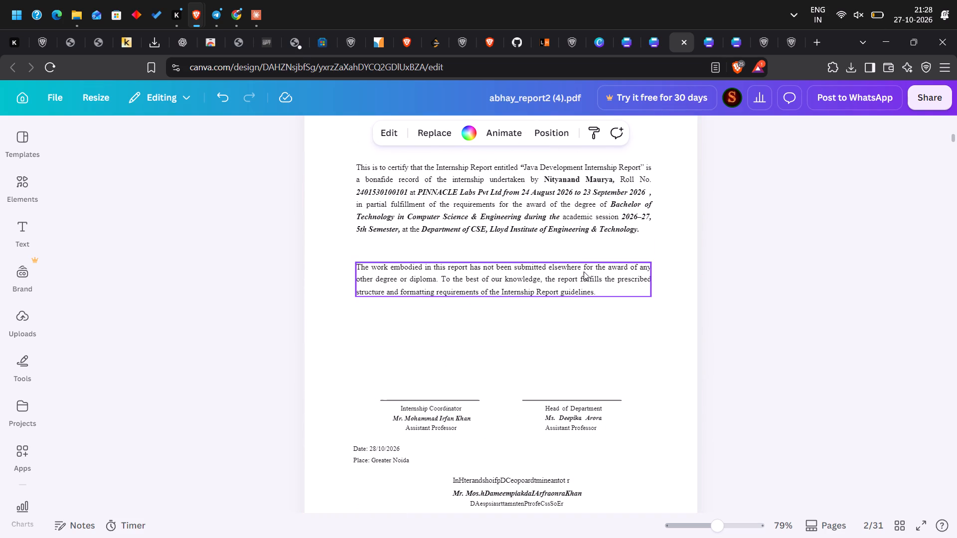
pyautogui.scroll(2, 579, 254)
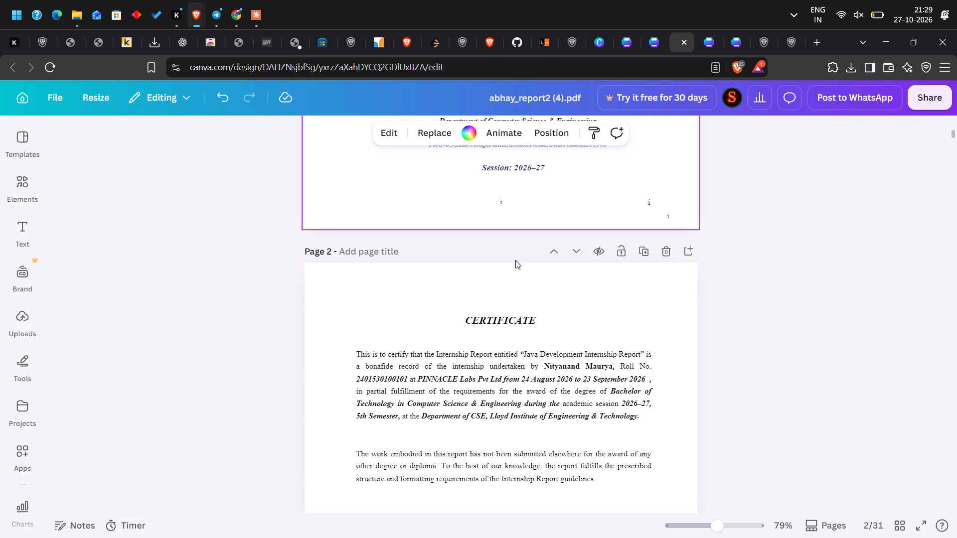
pyautogui.scroll(-4, 159, 537)
pyautogui.scroll(-20, 575, 312)
pyautogui.scroll(-4, 575, 312)
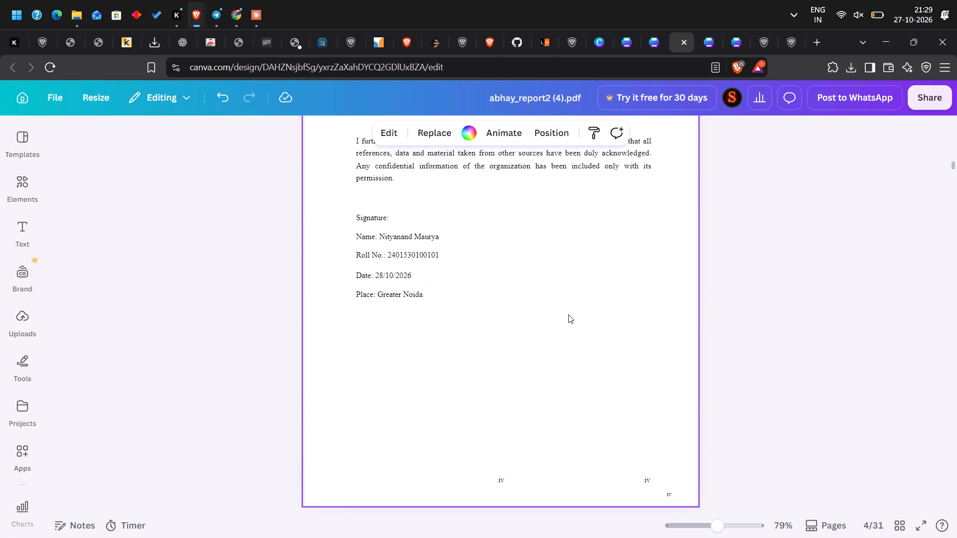
pyautogui.scroll(-20, 568, 314)
pyautogui.scroll(-7, 568, 314)
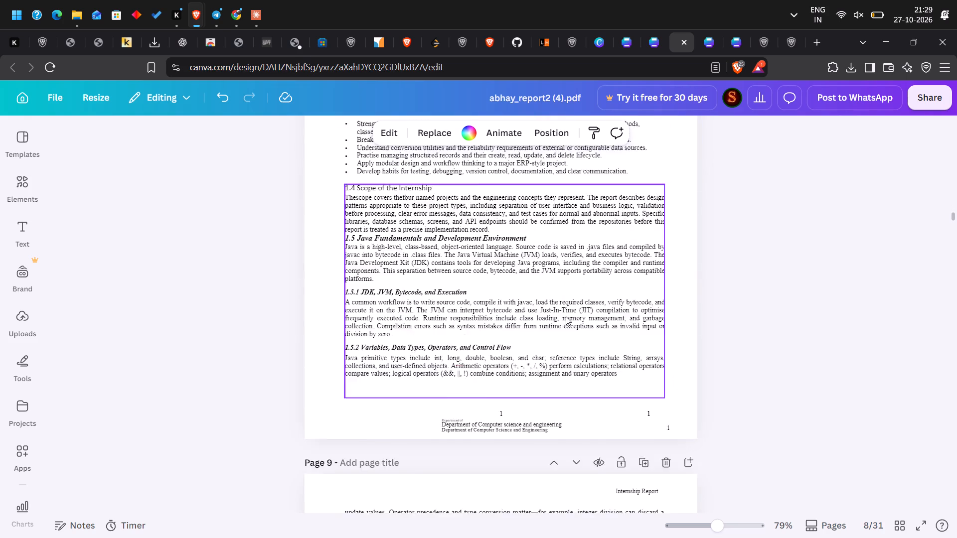
pyautogui.scroll(-4, 566, 316)
pyautogui.scroll(3, 566, 316)
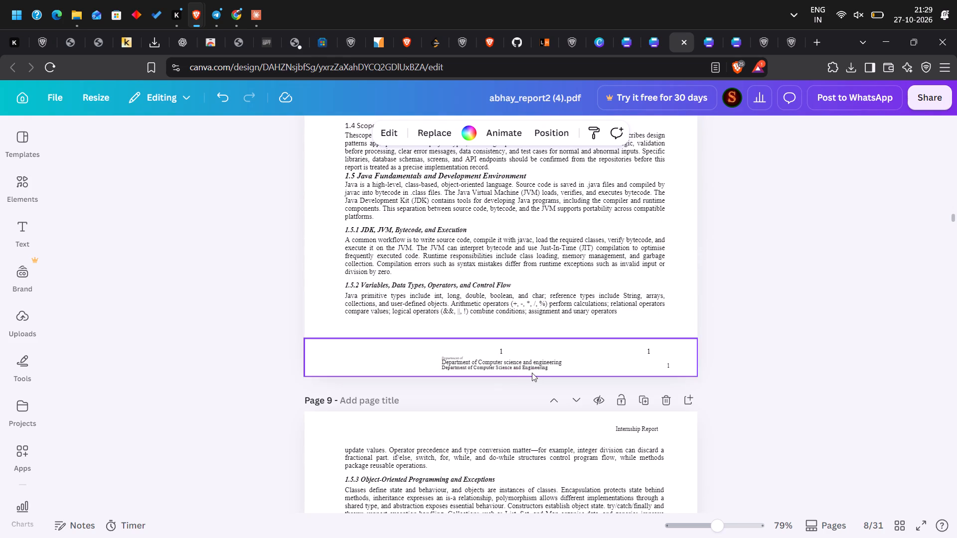
# Copy the "Department of Computer science and engineering" footer text box at the bottom of page 8.
pyautogui.click(548, 359)
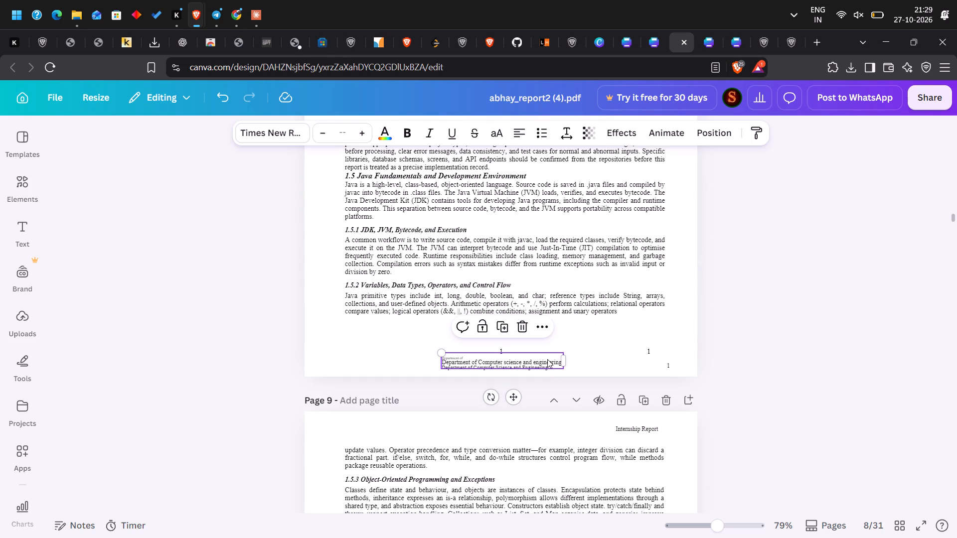
pyautogui.hotkey('ctrl', 'c')
# Look back through the pages from Chapter 1 to the cover, checking the internship details, then return to the page 2 Certificate.
pyautogui.scroll(8, 542, 347)
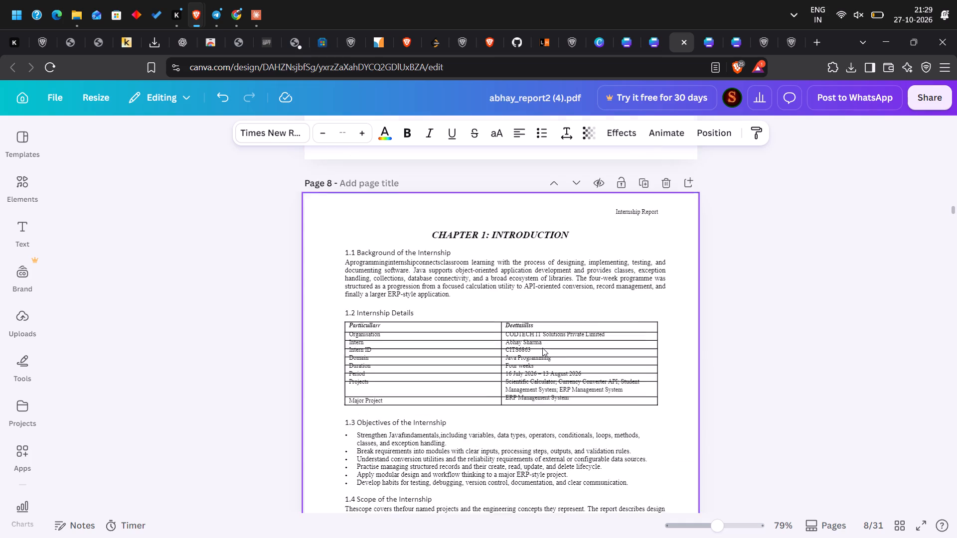
pyautogui.scroll(19, 542, 348)
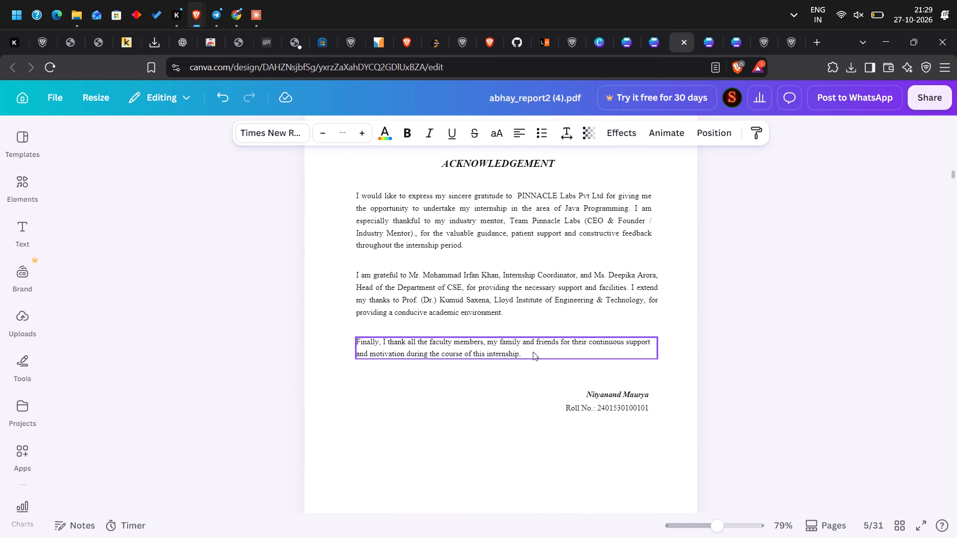
pyautogui.scroll(8, 530, 353)
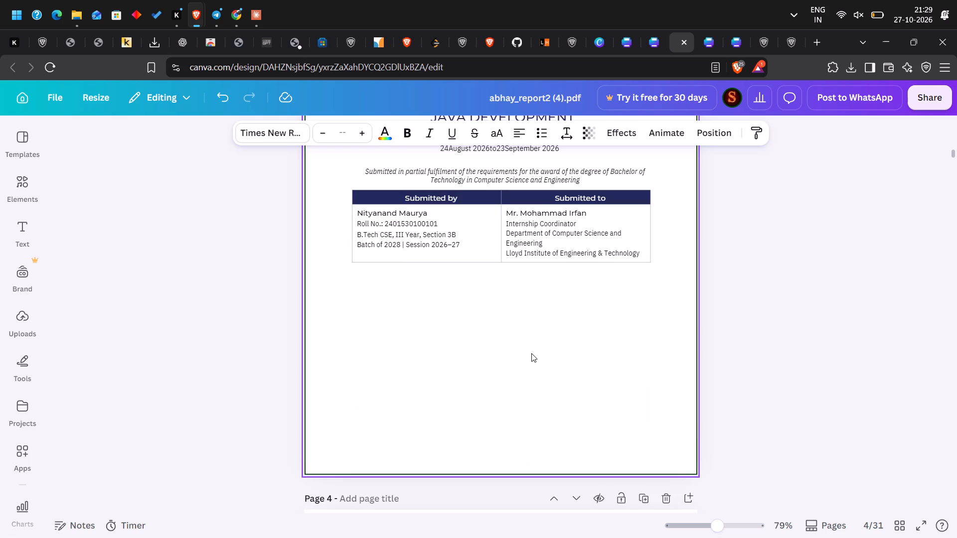
pyautogui.scroll(20, 531, 353)
pyautogui.scroll(-3, 531, 353)
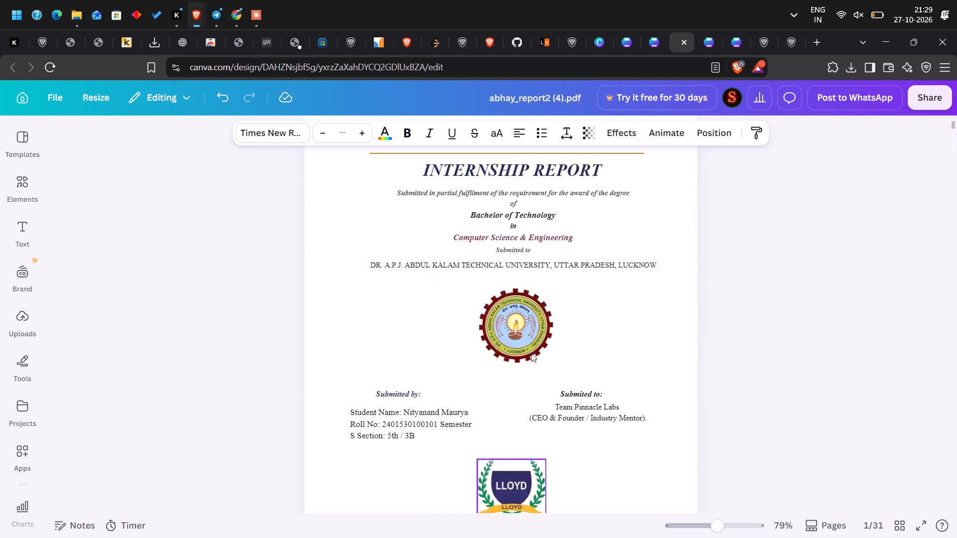
pyautogui.scroll(-7, 579, 337)
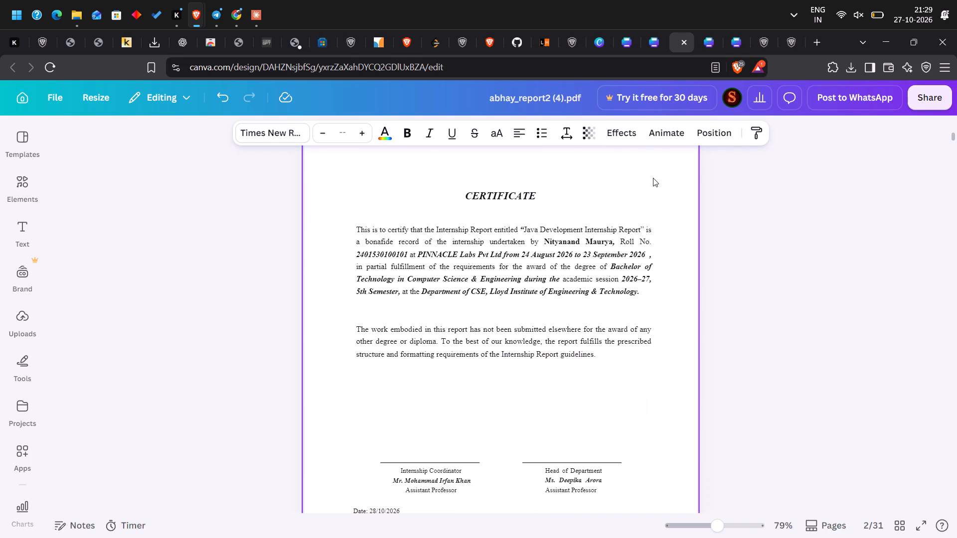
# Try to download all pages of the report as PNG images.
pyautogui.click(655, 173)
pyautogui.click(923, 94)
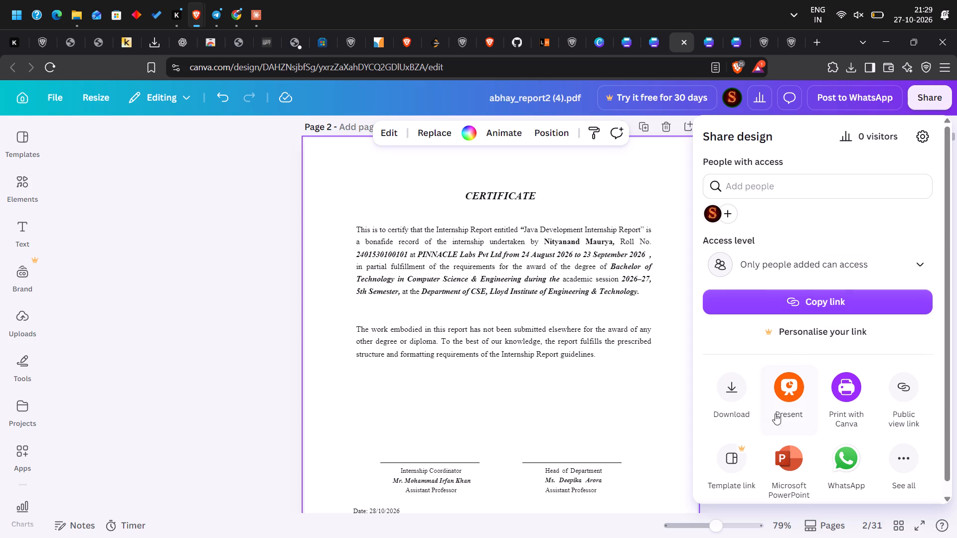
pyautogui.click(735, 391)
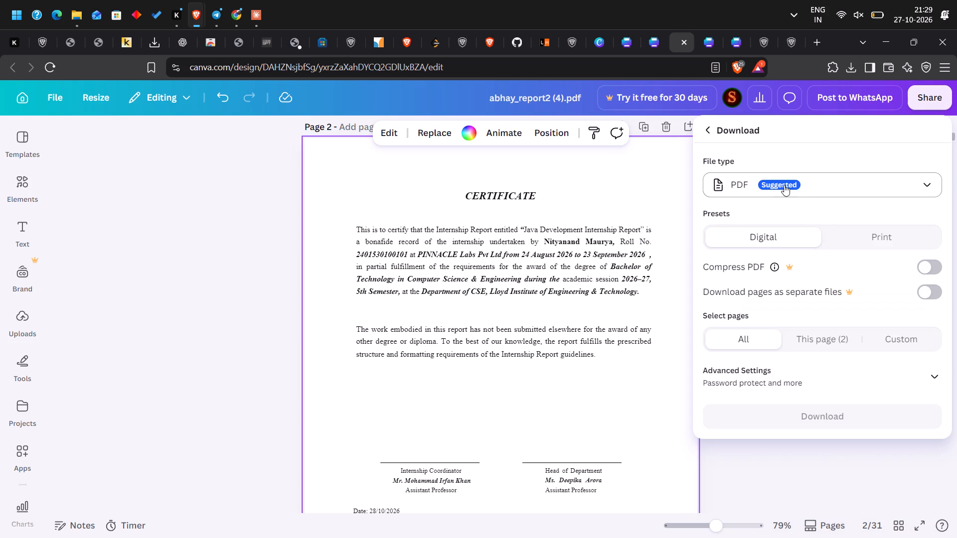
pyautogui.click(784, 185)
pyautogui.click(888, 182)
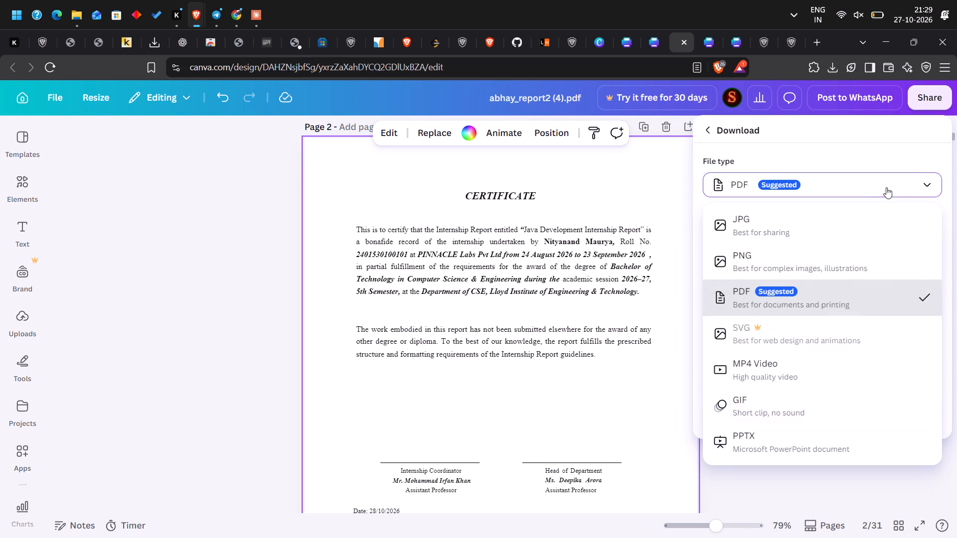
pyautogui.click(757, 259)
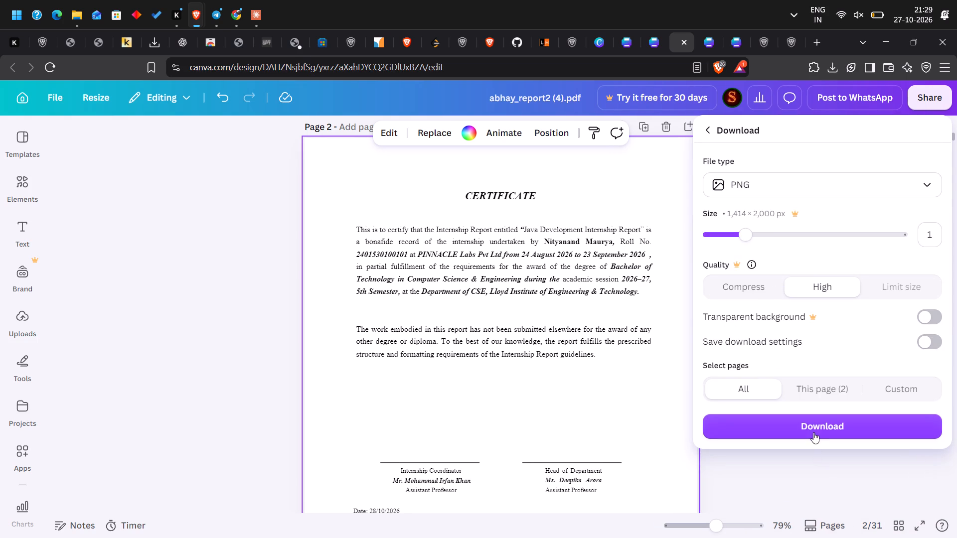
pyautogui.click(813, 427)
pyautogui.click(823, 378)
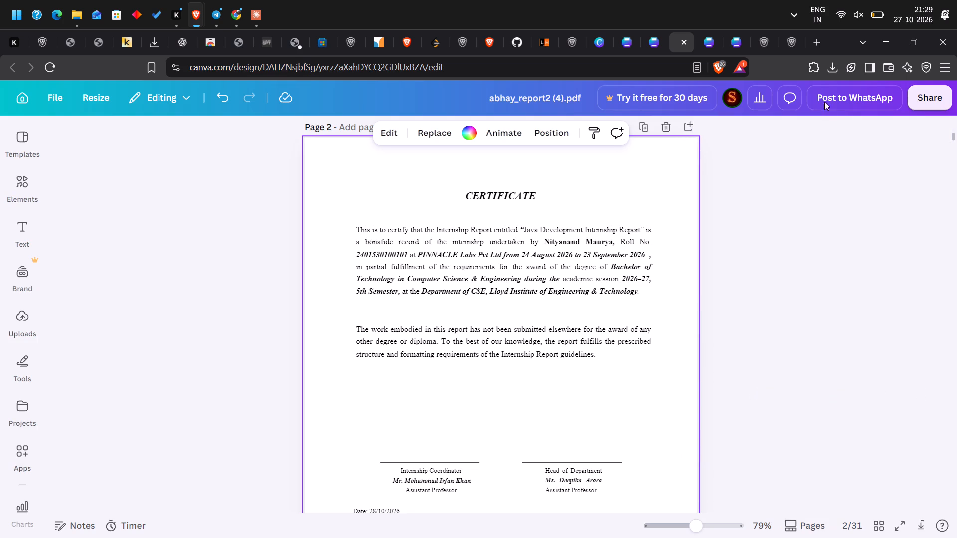
# Download only page 2, the Certificate, as a PNG image to the Desktop, and block the site's multiple-file downloads.
pyautogui.click(926, 95)
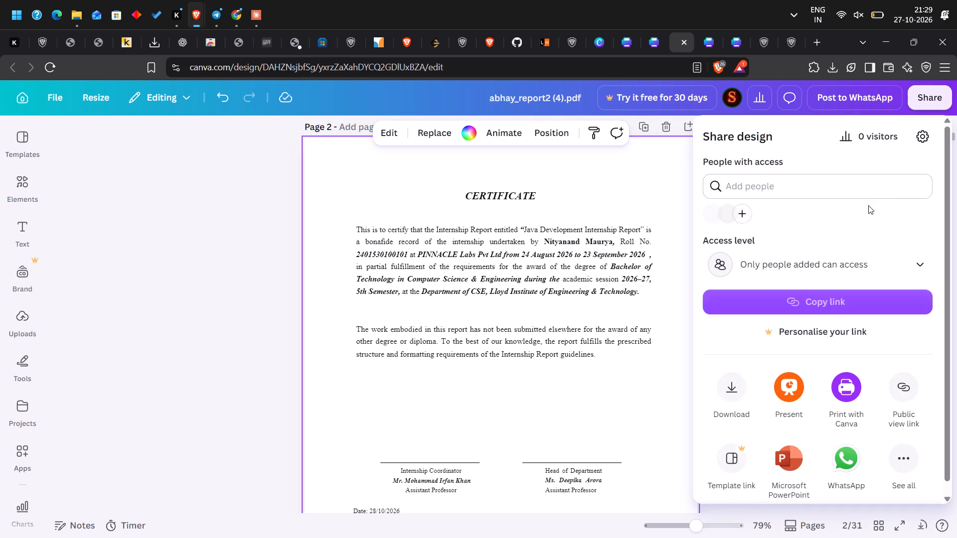
pyautogui.click(746, 381)
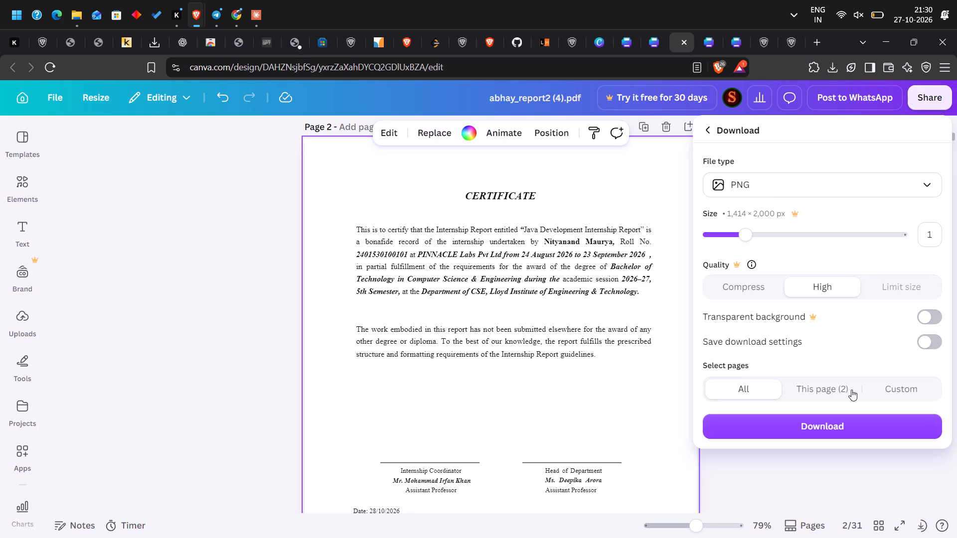
pyautogui.click(826, 389)
pyautogui.click(822, 429)
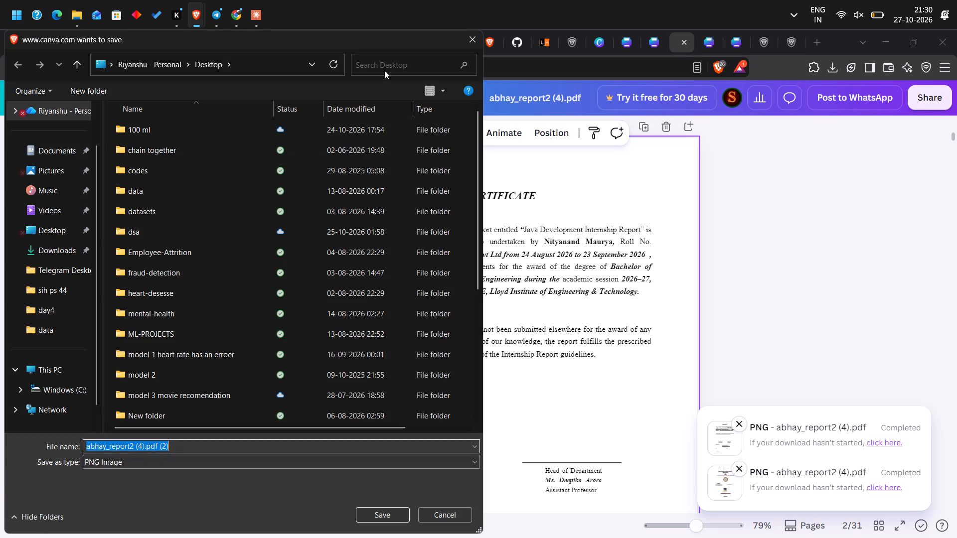
pyautogui.click(389, 509)
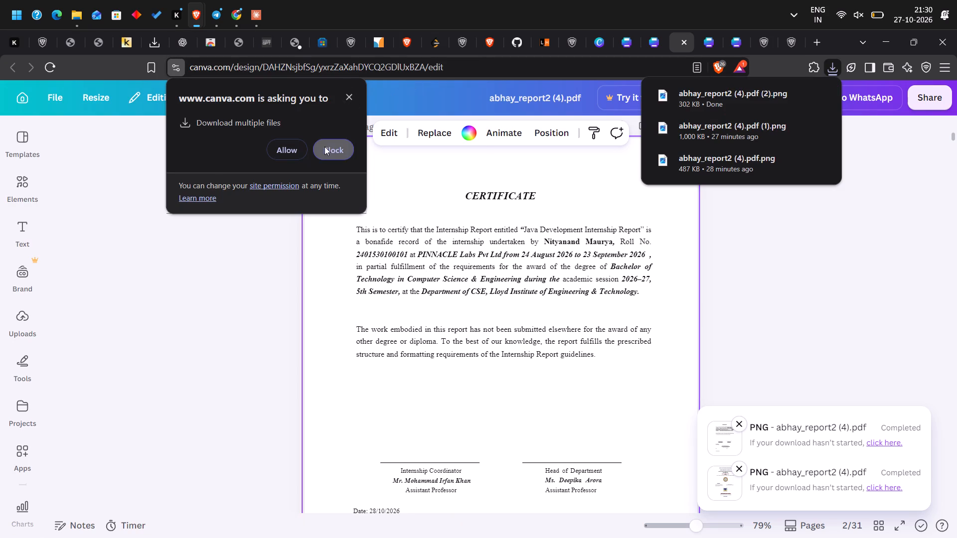
pyautogui.click(327, 153)
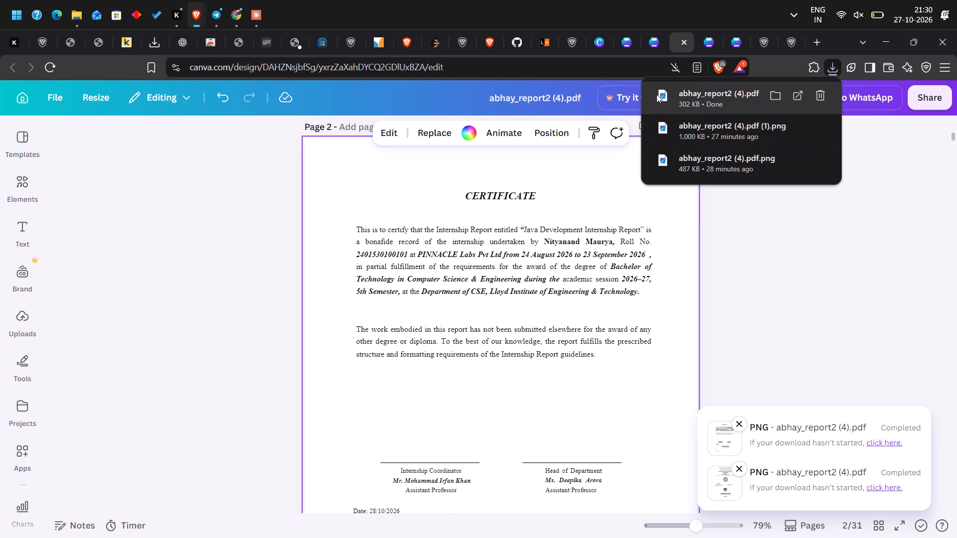
# View the downloaded PNG of the Certificate page and close it.
pyautogui.doubleClick(668, 105)
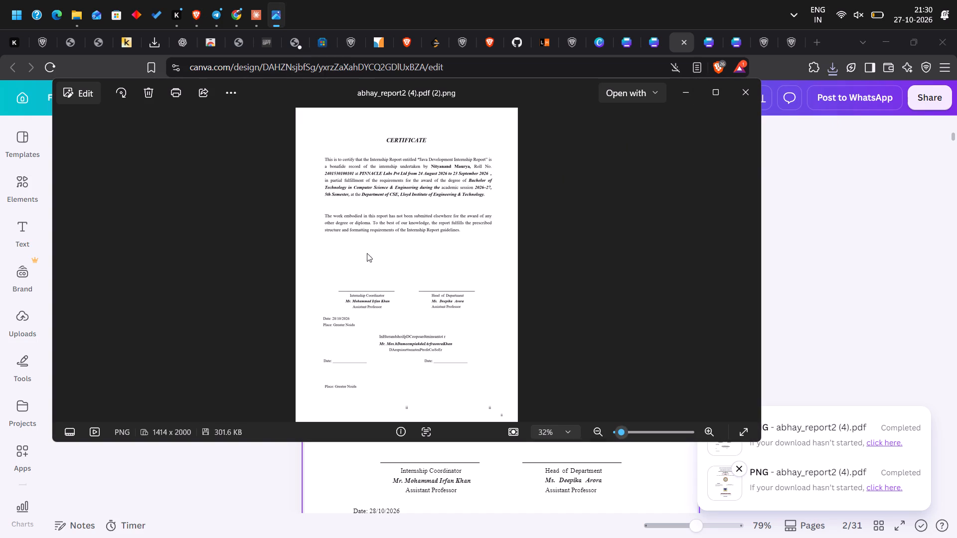
pyautogui.click(746, 95)
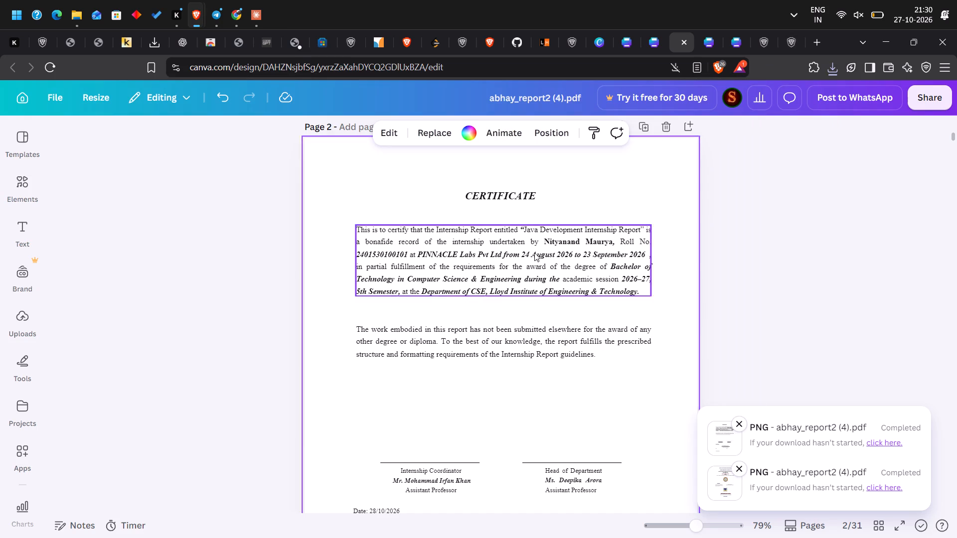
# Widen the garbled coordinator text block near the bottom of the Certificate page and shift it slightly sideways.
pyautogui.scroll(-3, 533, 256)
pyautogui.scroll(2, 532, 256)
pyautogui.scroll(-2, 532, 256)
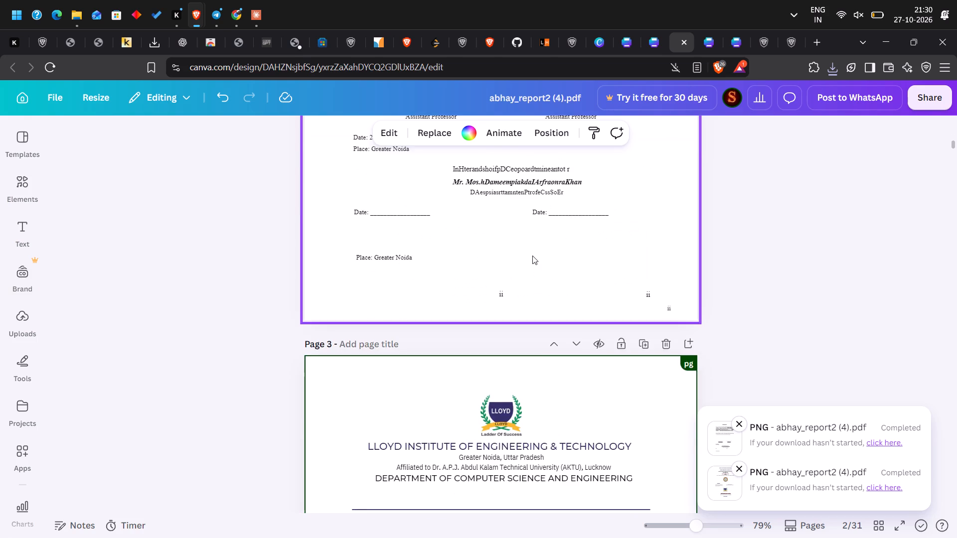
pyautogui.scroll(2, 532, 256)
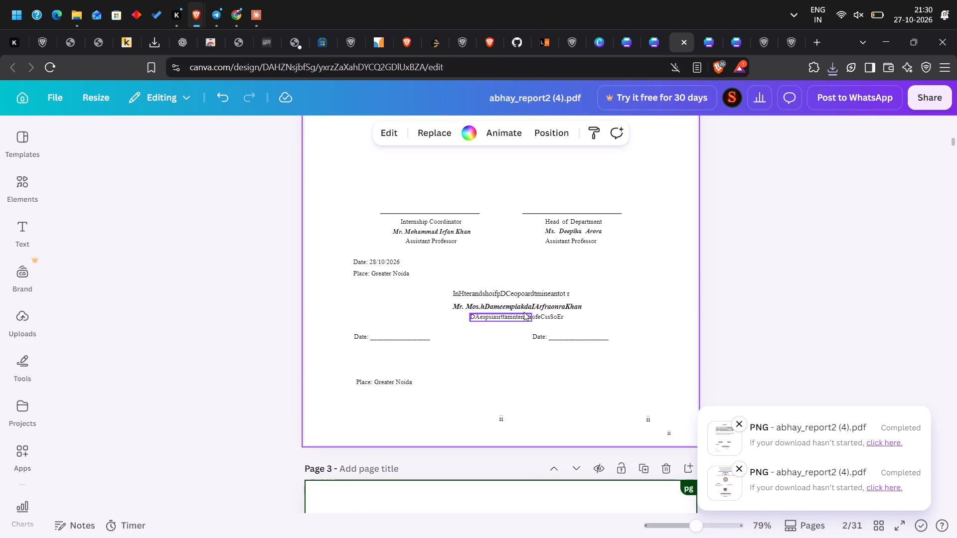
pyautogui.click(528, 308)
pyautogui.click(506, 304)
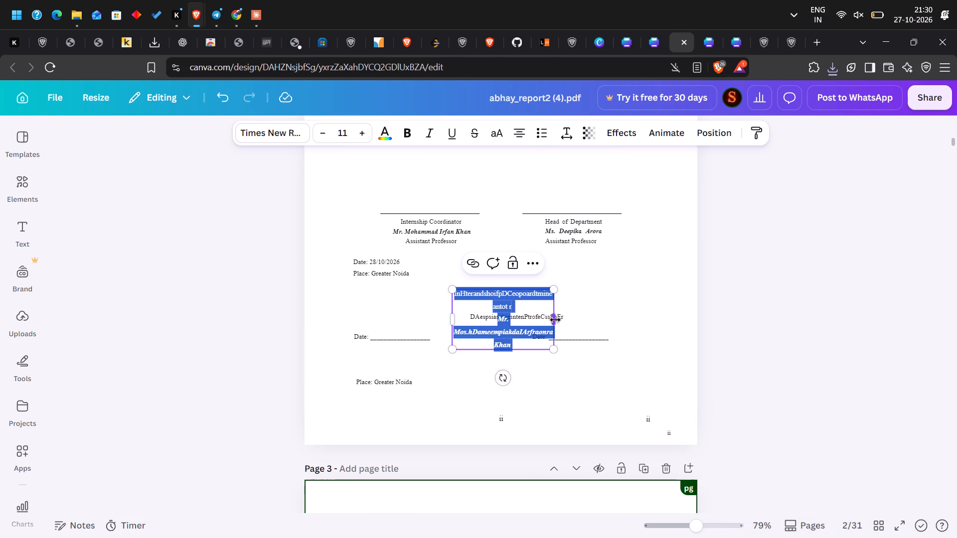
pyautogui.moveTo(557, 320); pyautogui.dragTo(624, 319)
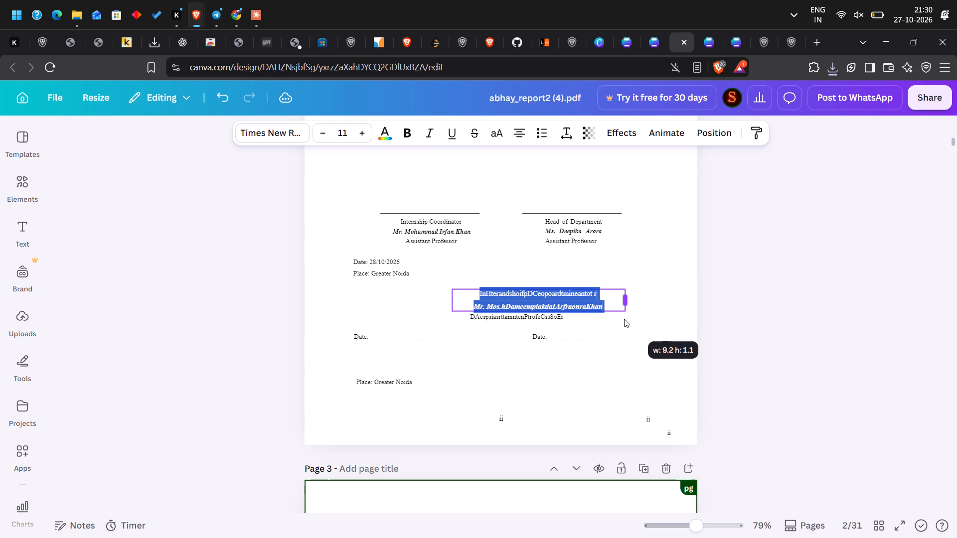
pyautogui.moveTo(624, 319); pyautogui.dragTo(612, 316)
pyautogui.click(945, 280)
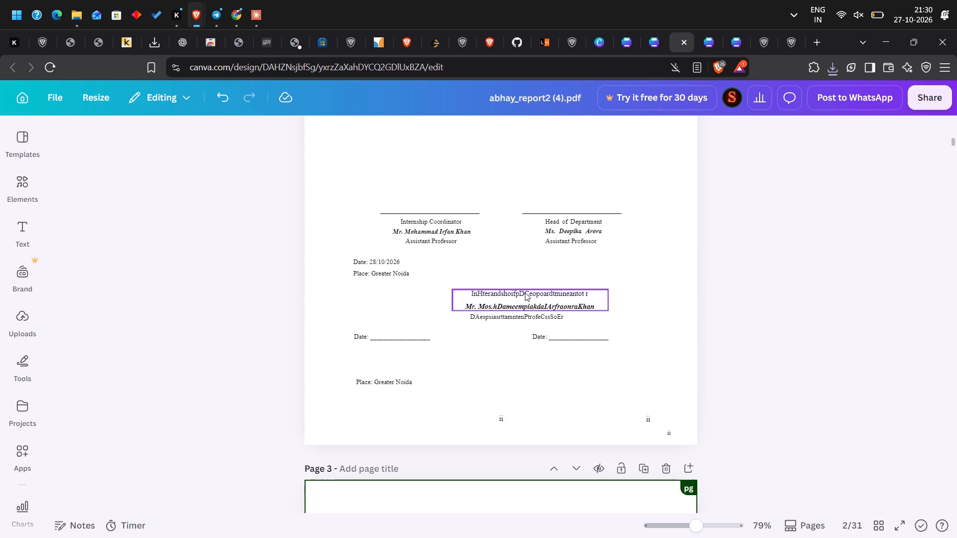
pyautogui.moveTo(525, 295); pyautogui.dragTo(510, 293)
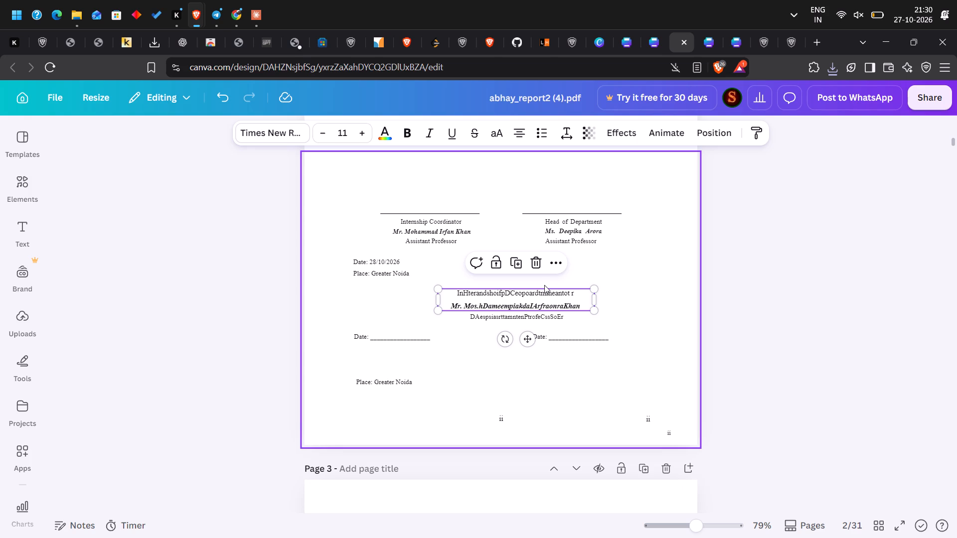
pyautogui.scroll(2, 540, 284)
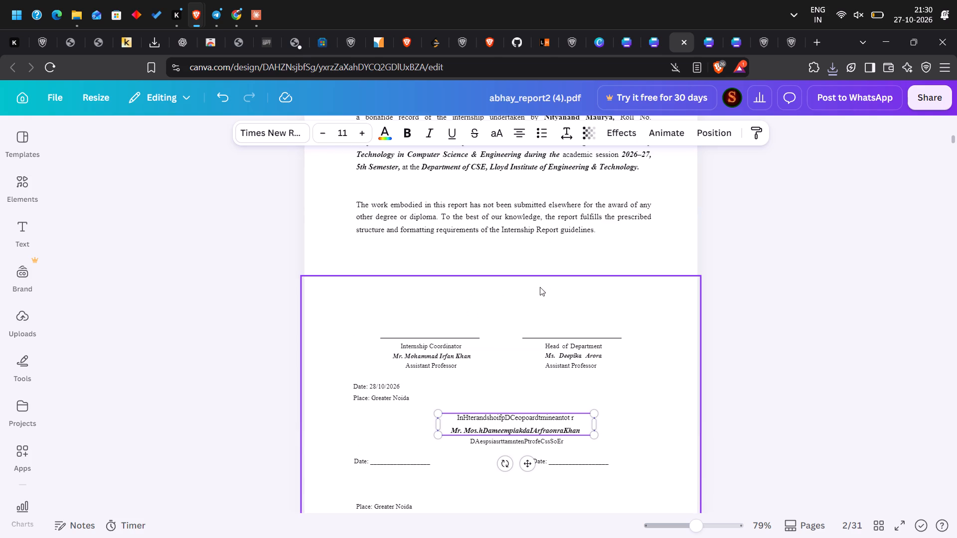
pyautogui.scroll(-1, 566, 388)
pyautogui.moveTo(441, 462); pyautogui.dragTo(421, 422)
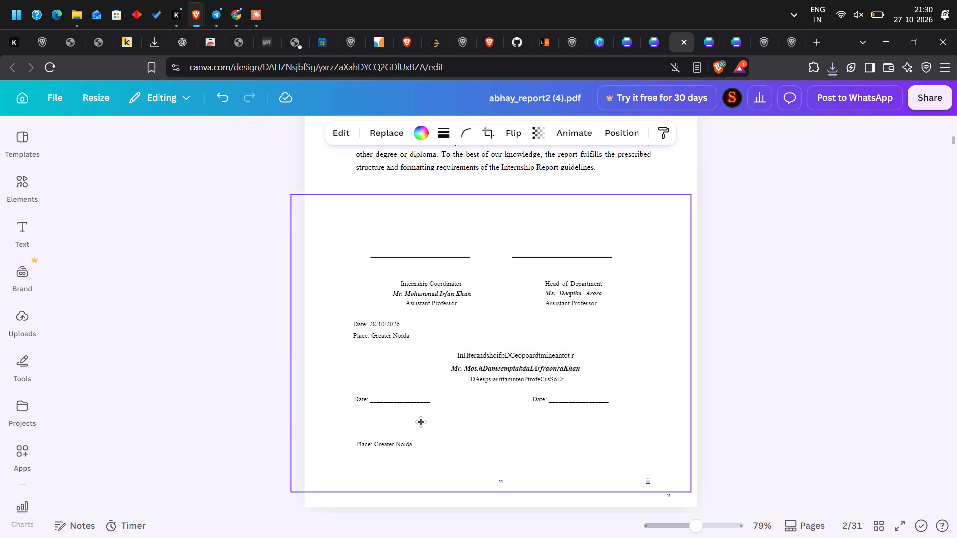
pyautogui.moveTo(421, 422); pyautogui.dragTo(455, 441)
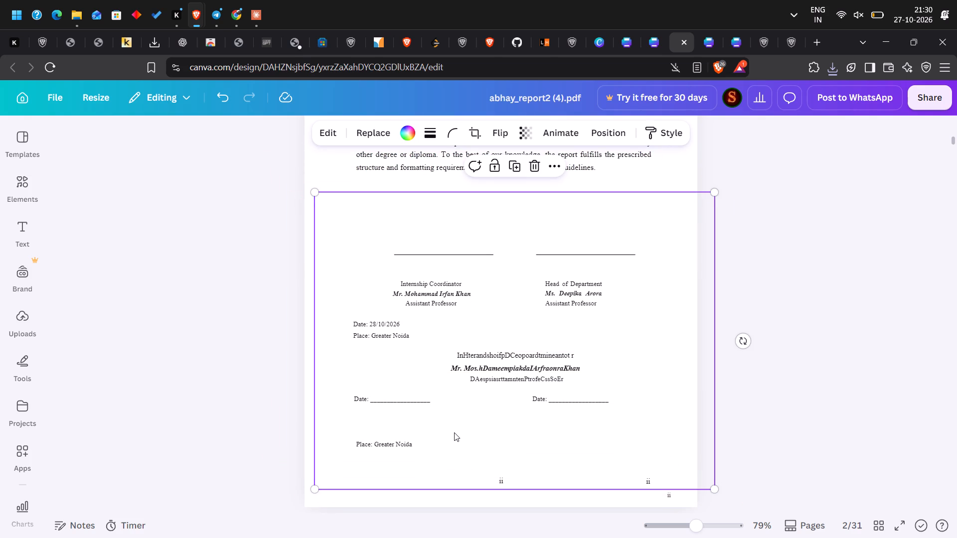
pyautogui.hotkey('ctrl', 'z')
# Delete the garbled coordinator name and designation text below the signature area on the Certificate page.
pyautogui.click(548, 343)
pyautogui.click(538, 359)
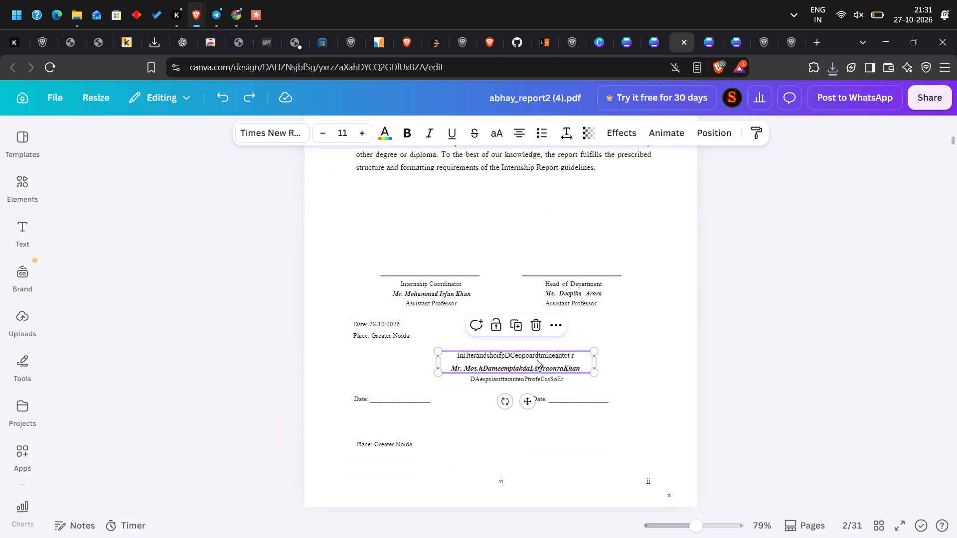
pyautogui.press('Delete')
pyautogui.click(522, 378)
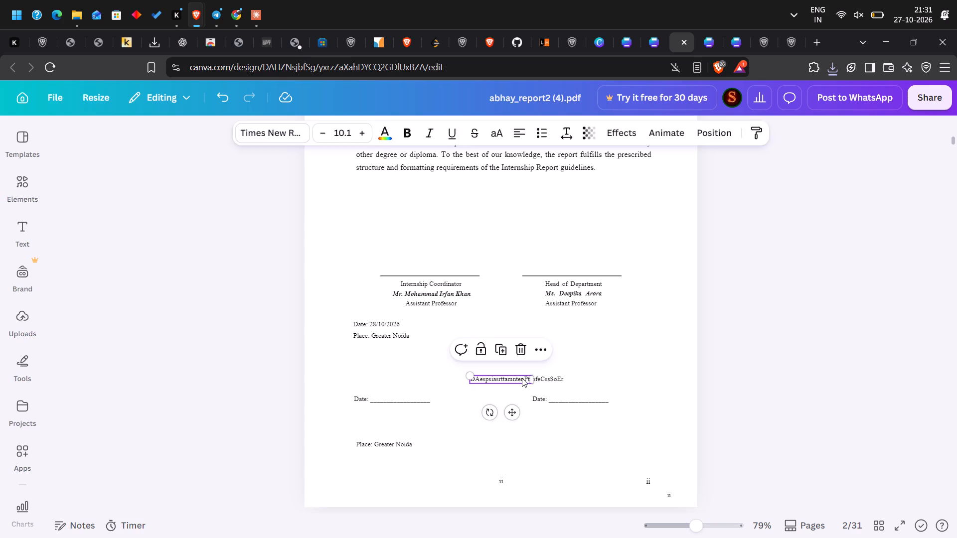
pyautogui.press('Delete')
# Delete both blank Date lines and the duplicate "Place: Greater Noida" line at the bottom of the Certificate.
pyautogui.click(552, 399)
pyautogui.press('Delete')
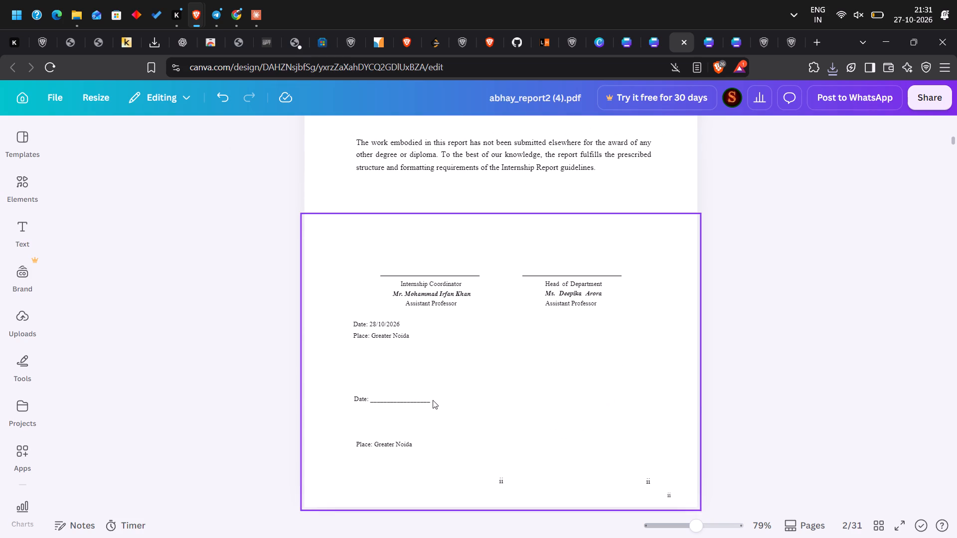
pyautogui.click(418, 403)
pyautogui.press('Delete')
pyautogui.click(393, 445)
pyautogui.press('Delete')
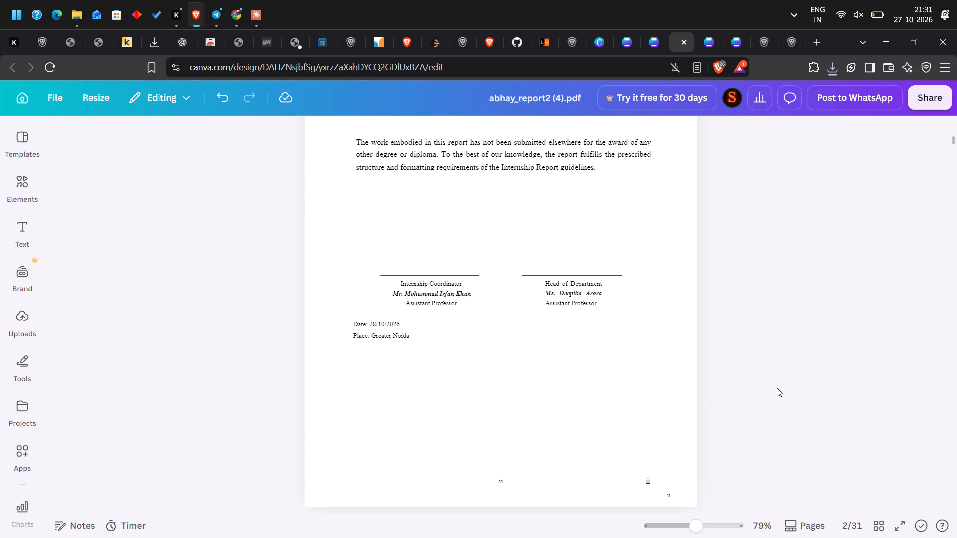
# Delete the two extra "ii" page numbers at the Certificate's lower right, keeping the centred one.
pyautogui.click(668, 495)
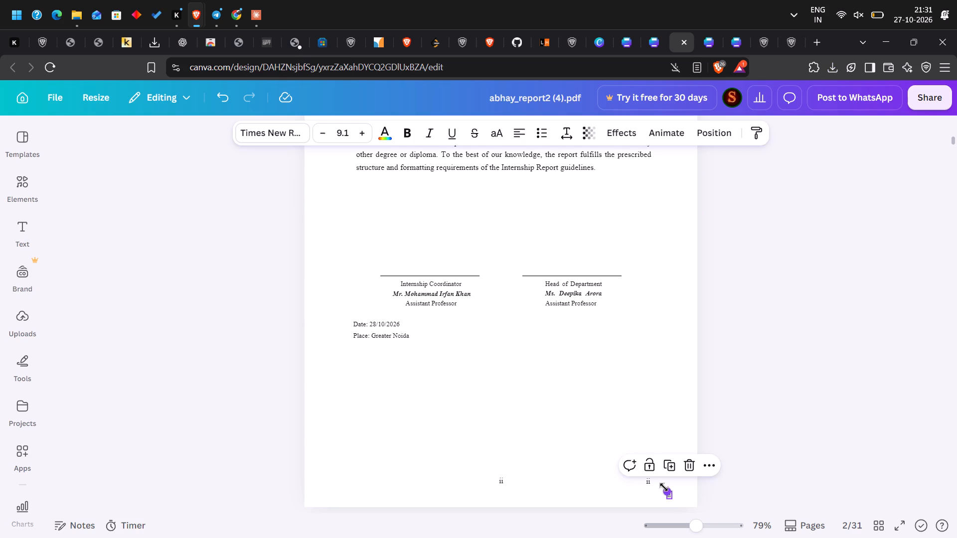
pyautogui.press('BackSpace')
pyautogui.click(651, 483)
pyautogui.press('BackSpace')
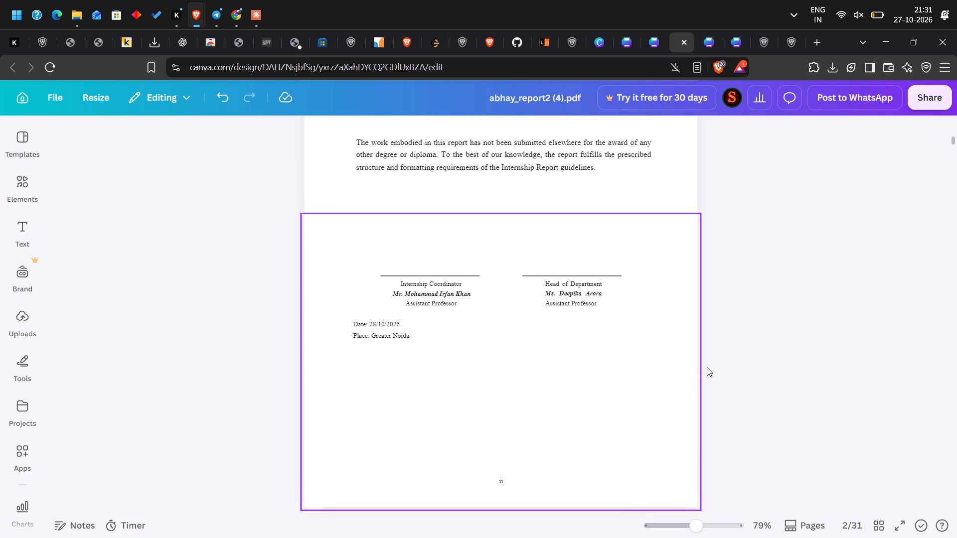
# Move the centred "ii" page number into the bottom-right corner of the Certificate page.
pyautogui.click(775, 334)
pyautogui.scroll(3, 601, 331)
pyautogui.scroll(-2, 603, 330)
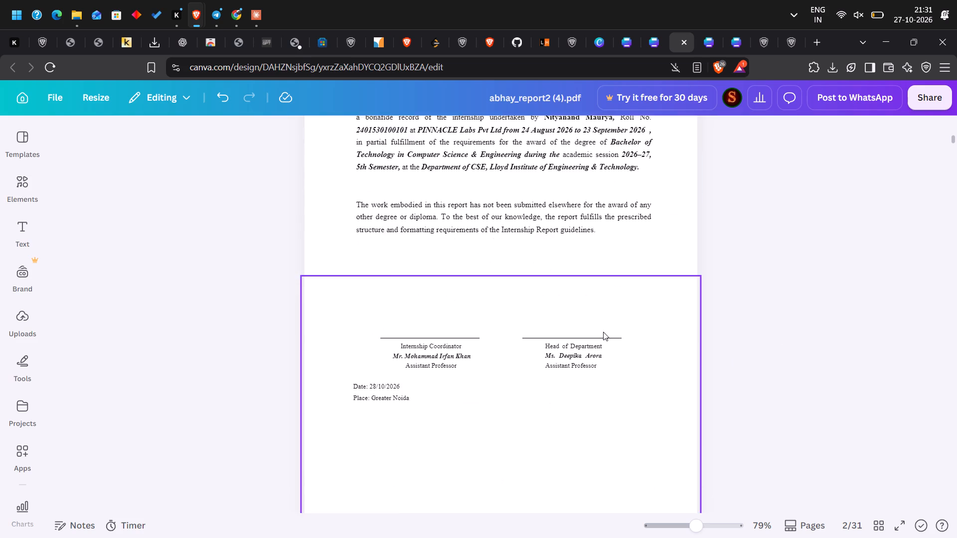
pyautogui.scroll(-1, 603, 333)
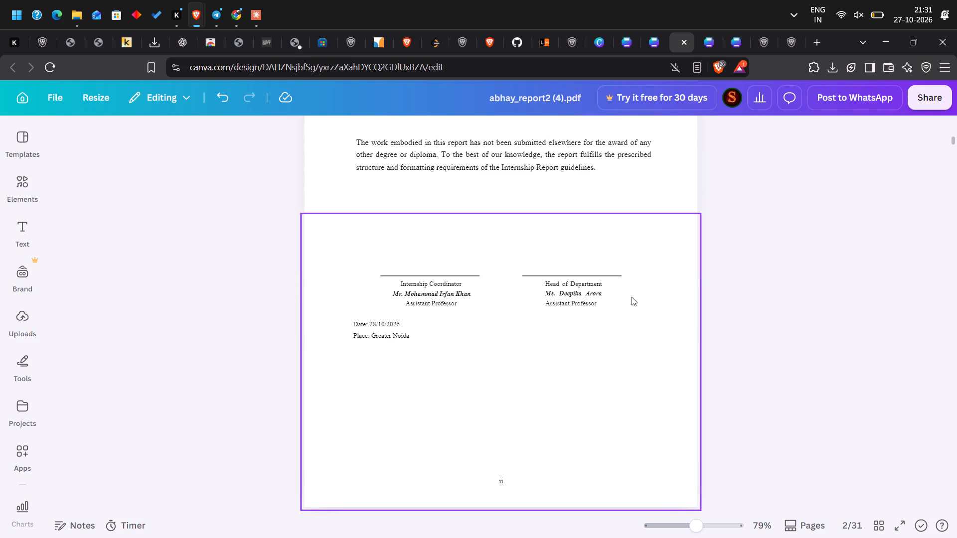
pyautogui.scroll(-1, 634, 335)
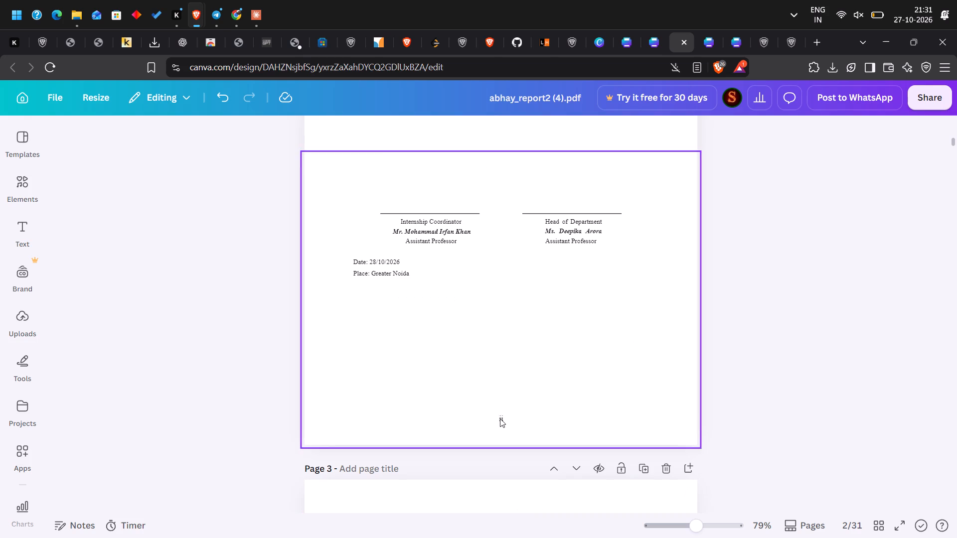
pyautogui.moveTo(503, 417); pyautogui.dragTo(684, 427)
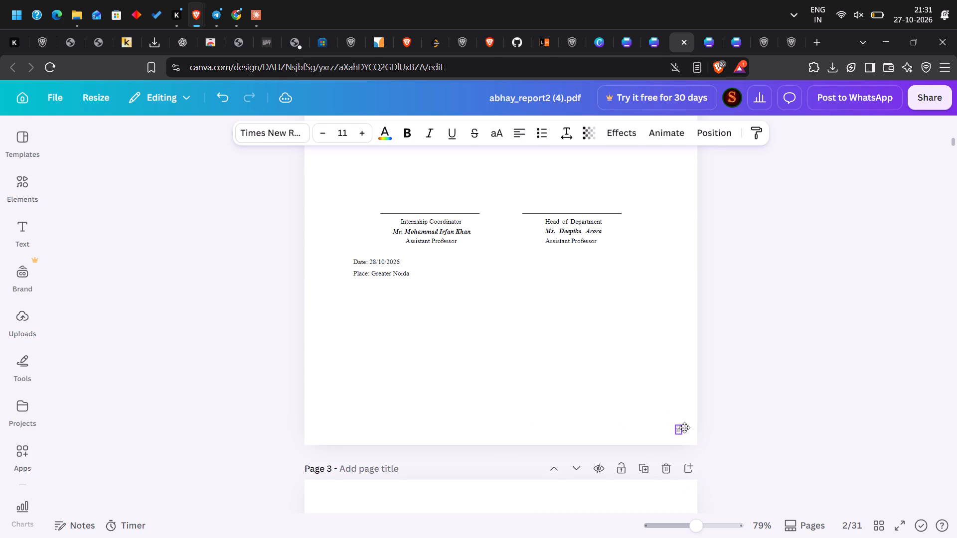
pyautogui.moveTo(684, 427); pyautogui.dragTo(688, 423)
# Delete the two extra "i" page numbers from the cover page, keeping the one nearest the corner.
pyautogui.scroll(8, 720, 386)
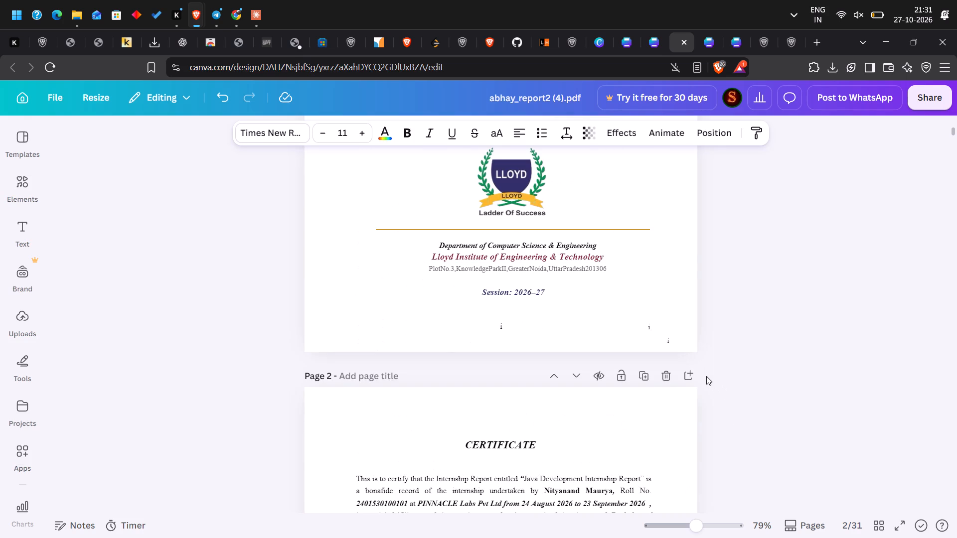
pyautogui.click(648, 326)
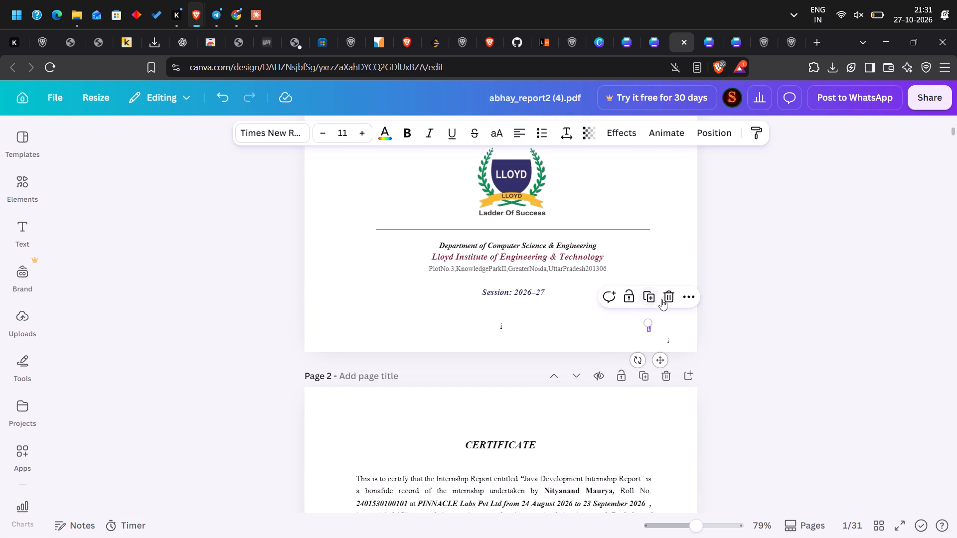
pyautogui.click(666, 297)
pyautogui.click(496, 323)
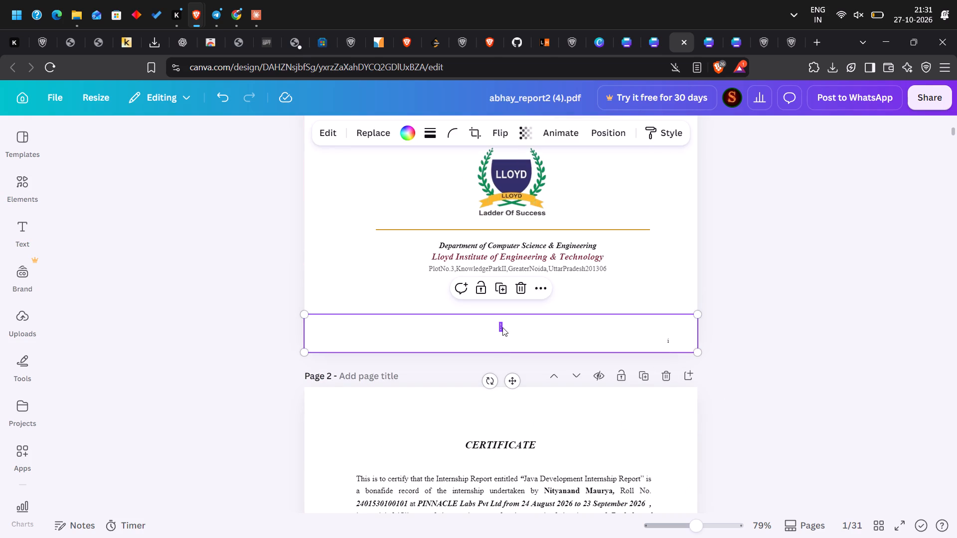
pyautogui.click(502, 327)
pyautogui.click(501, 327)
pyautogui.click(520, 296)
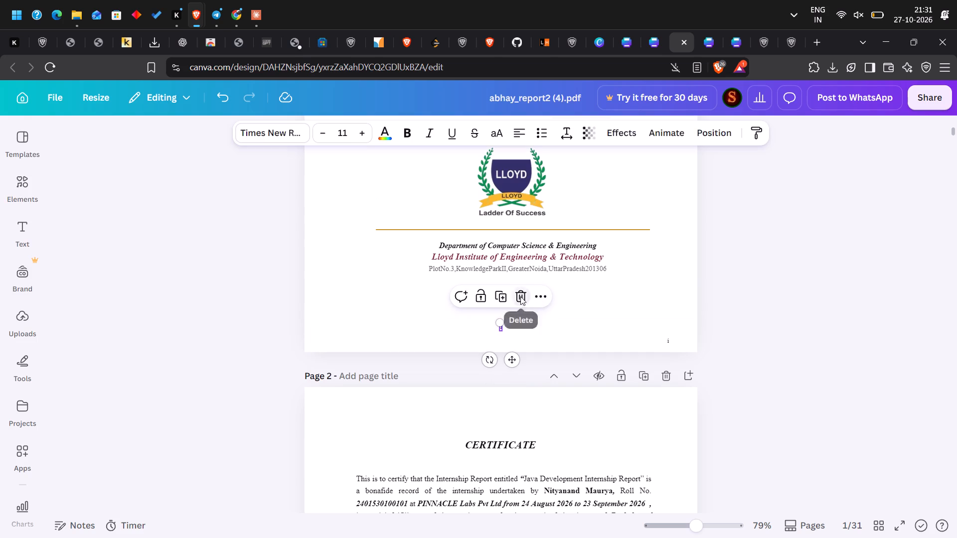
# Delete page 3, the second cover titled Summer Internship Report on Java Development.
pyautogui.scroll(-7, 524, 303)
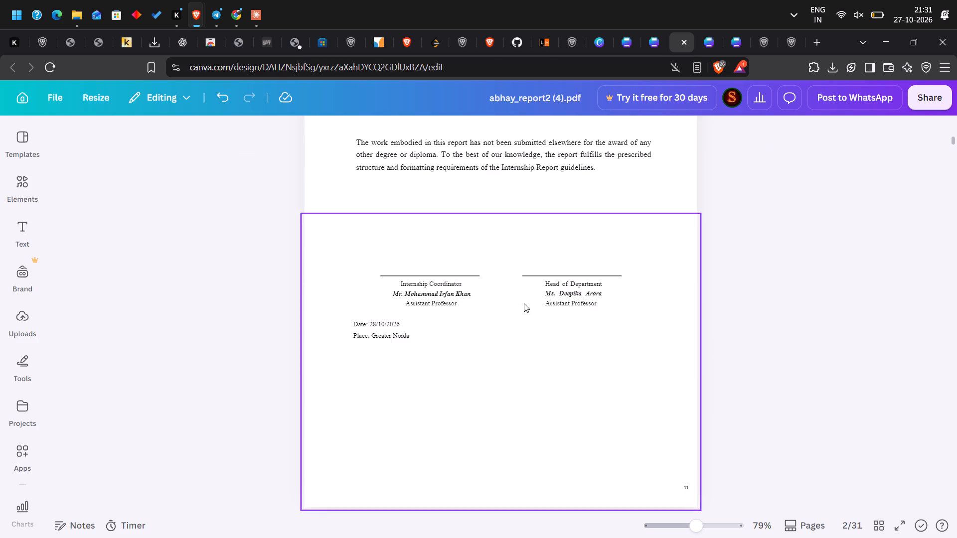
pyautogui.scroll(-7, 524, 303)
pyautogui.scroll(2, 610, 183)
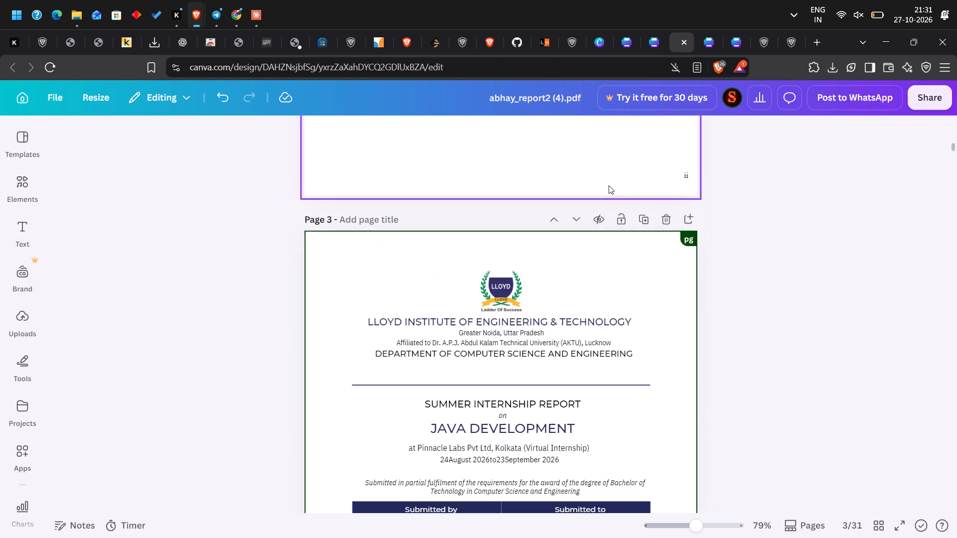
pyautogui.click(615, 312)
pyautogui.click(658, 221)
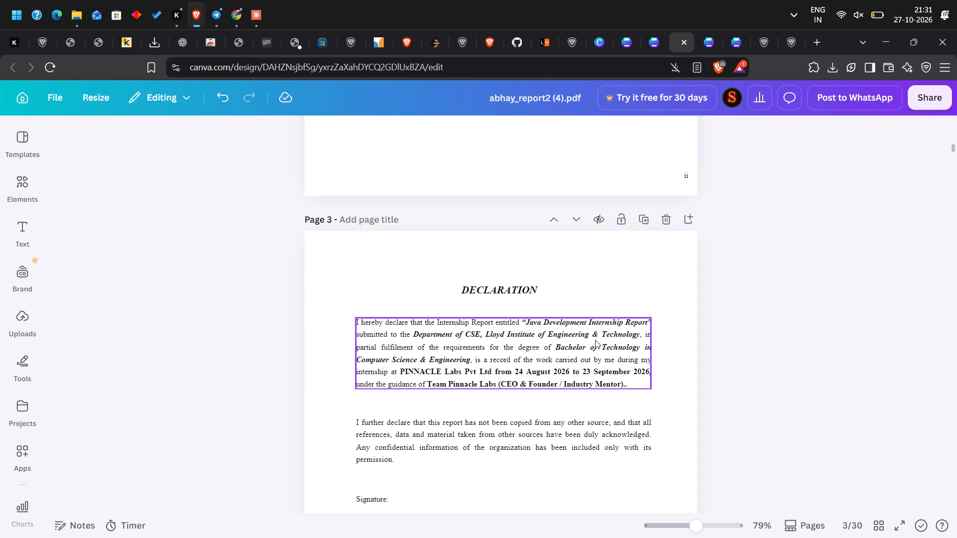
# Delete the two extra "iv" page numbers from the Declaration page, keeping the one nearest the corner.
pyautogui.scroll(-5, 528, 300)
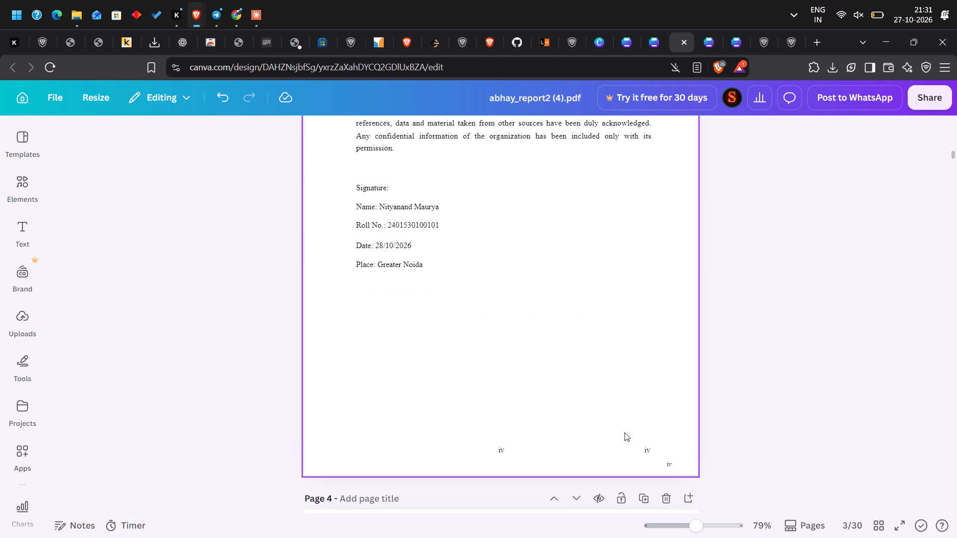
pyautogui.click(646, 450)
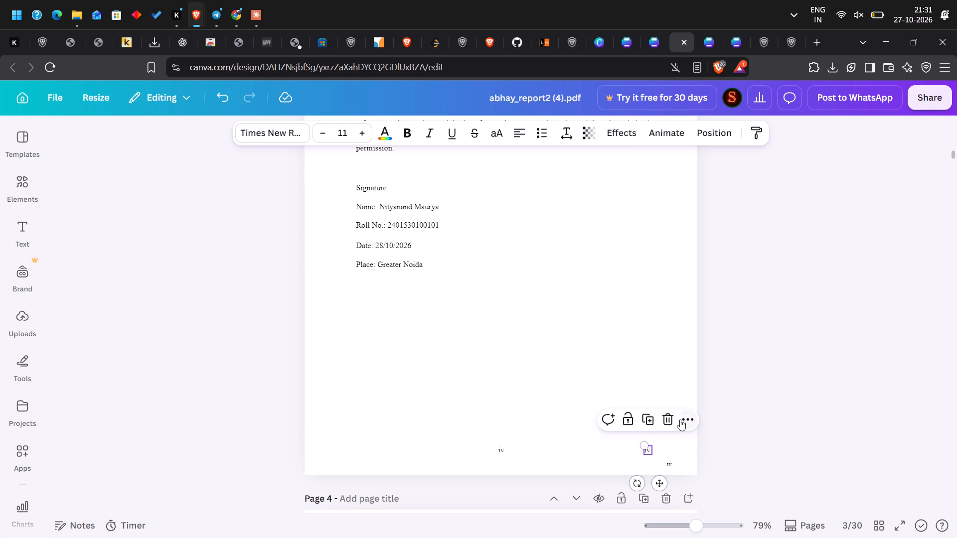
pyautogui.click(659, 416)
pyautogui.click(500, 449)
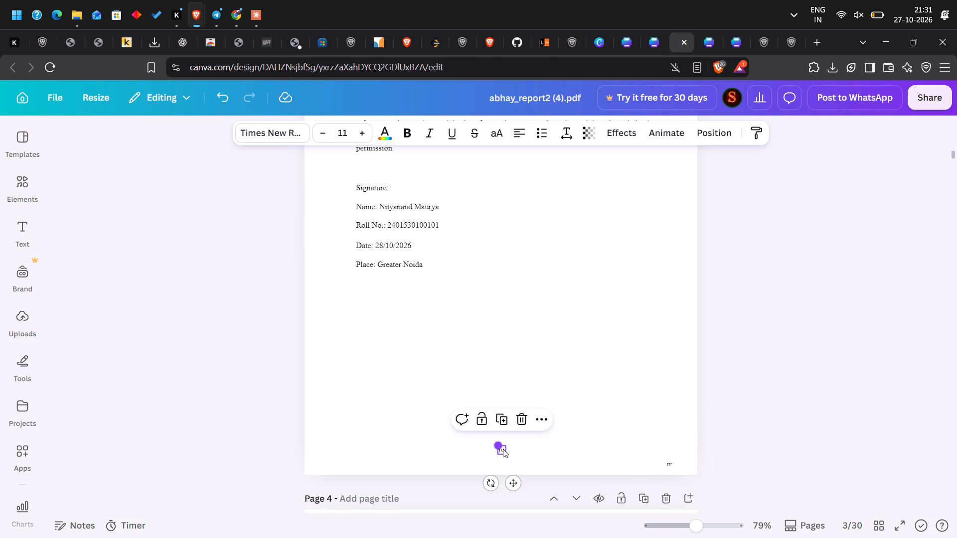
pyautogui.click(522, 415)
# Delete the two extra "v" page numbers from the Acknowledgement page, keeping the one nearest the corner.
pyautogui.scroll(3, 585, 401)
pyautogui.scroll(-1, 585, 400)
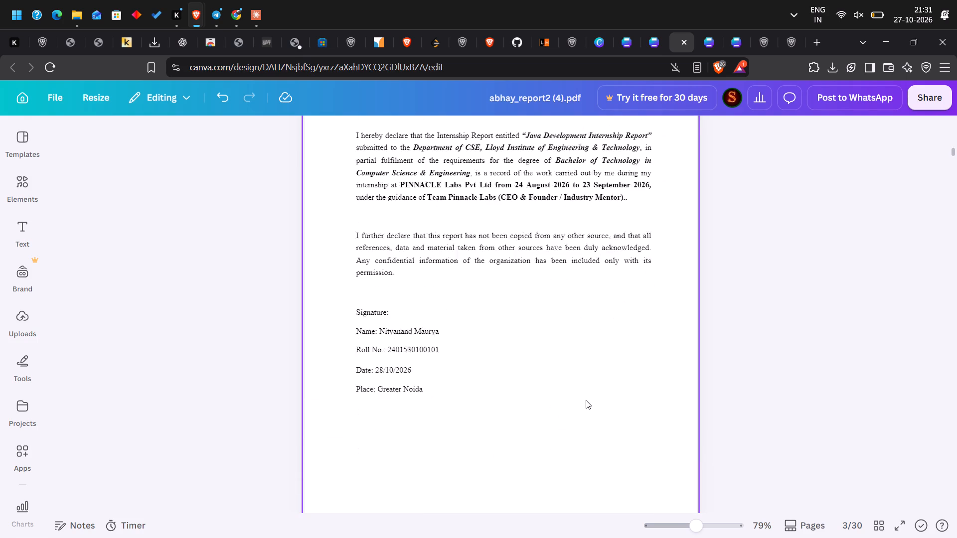
pyautogui.scroll(-10, 586, 400)
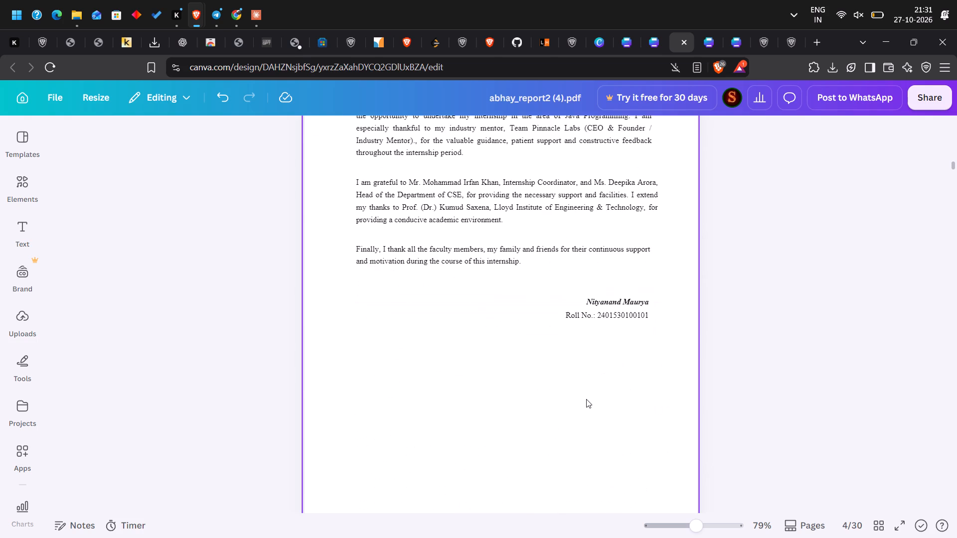
pyautogui.scroll(2, 586, 394)
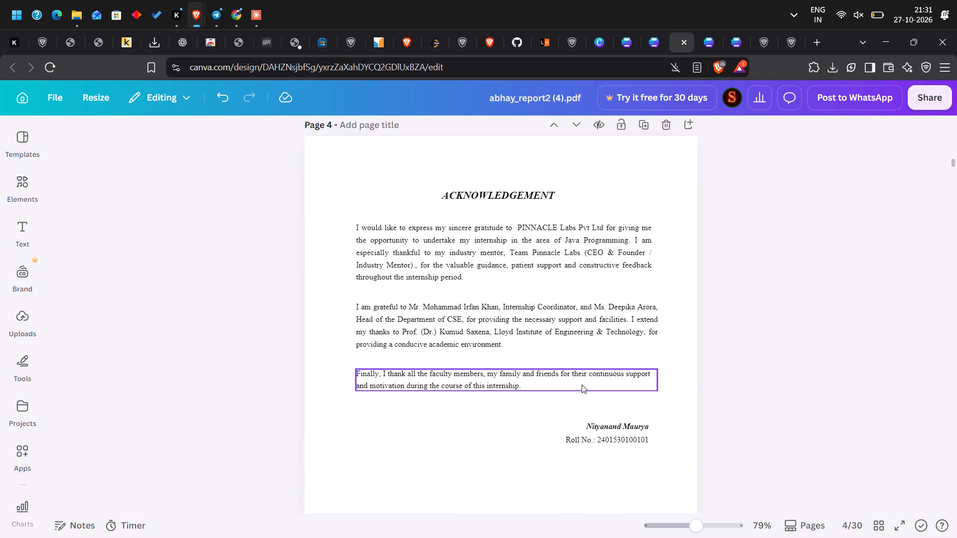
pyautogui.scroll(-3, 578, 378)
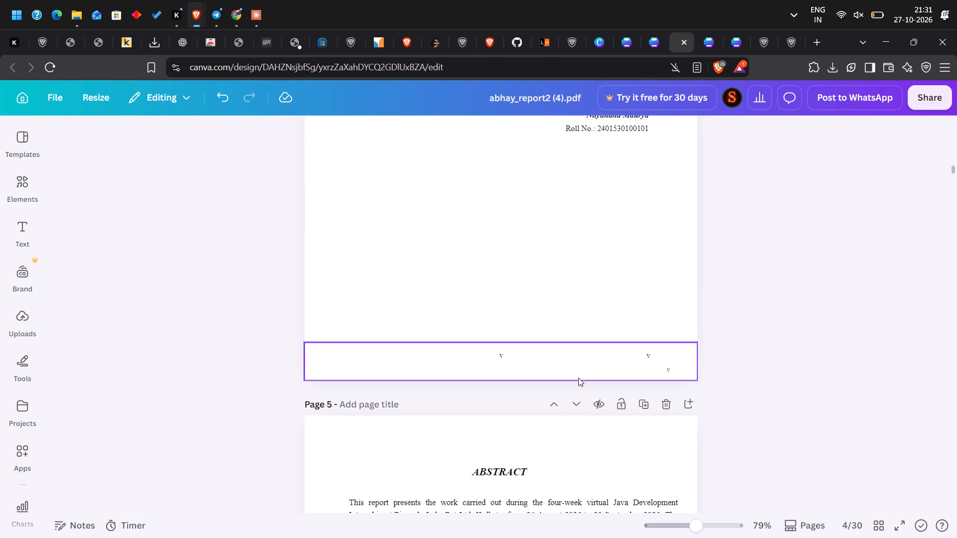
pyautogui.click(503, 293)
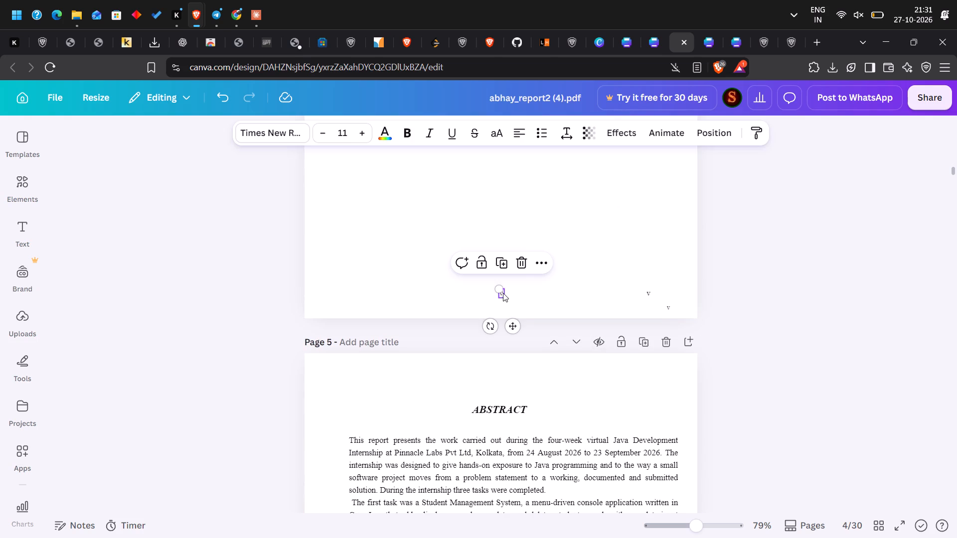
pyautogui.click(524, 260)
pyautogui.click(641, 291)
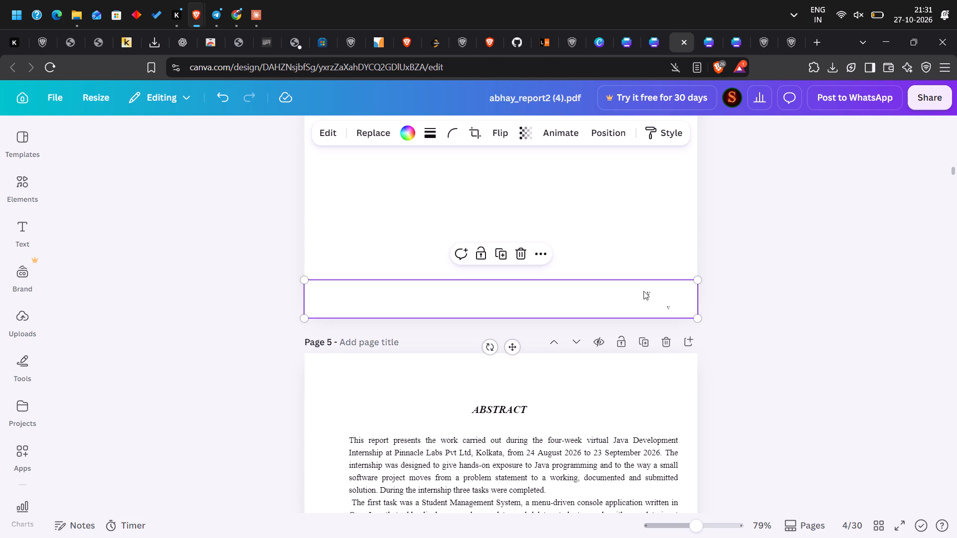
pyautogui.click(647, 294)
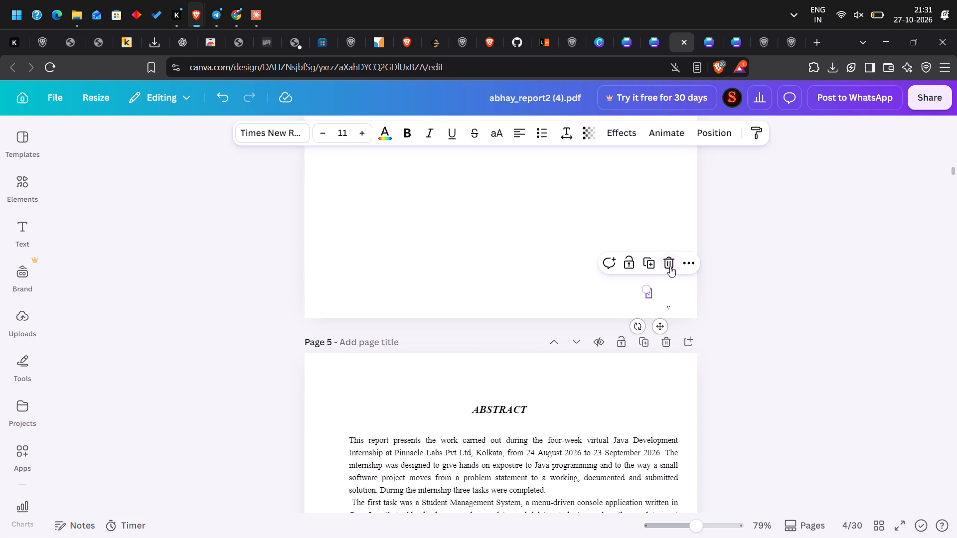
pyautogui.click(670, 266)
# Delete the two extra "vi" page numbers from the Abstract page, keeping the one nearest the corner.
pyautogui.scroll(-5, 629, 311)
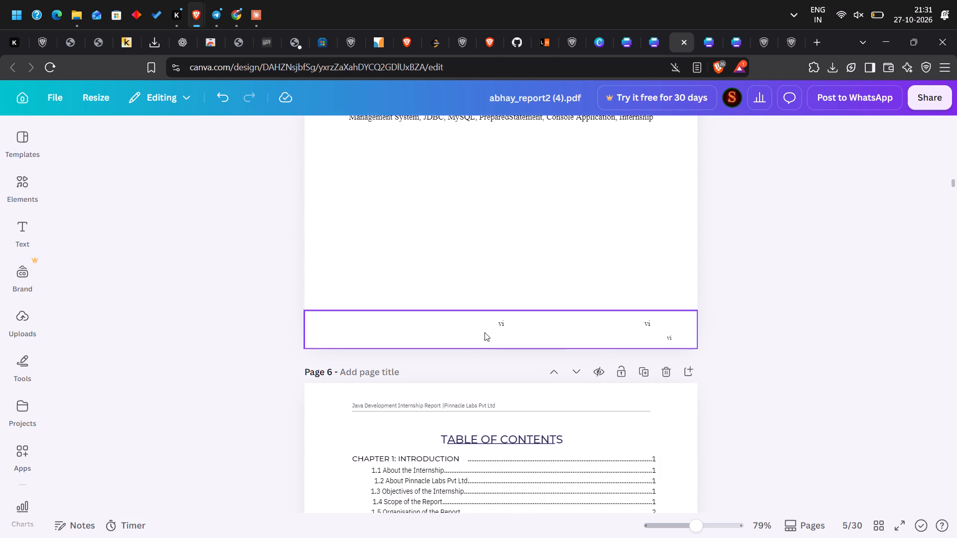
pyautogui.click(505, 325)
pyautogui.click(523, 292)
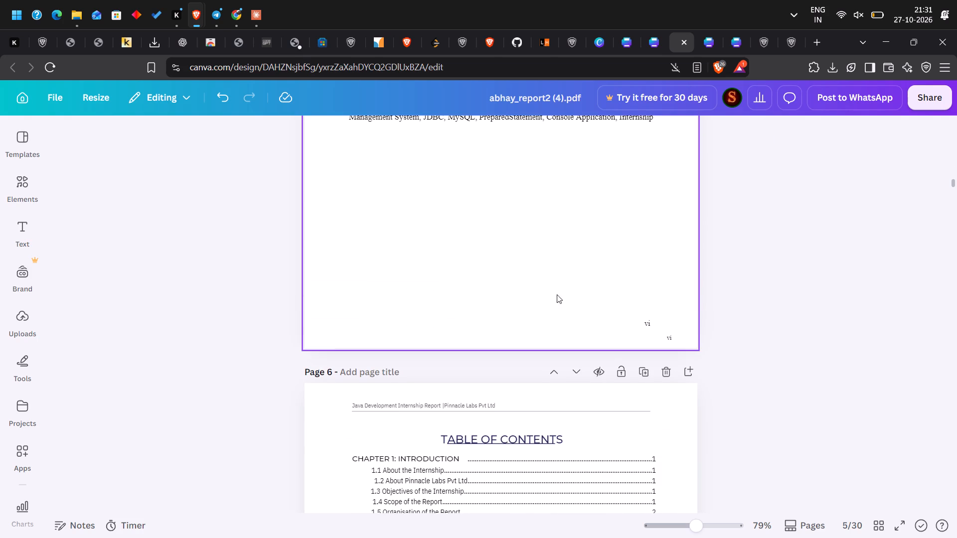
pyautogui.click(643, 320)
pyautogui.click(647, 325)
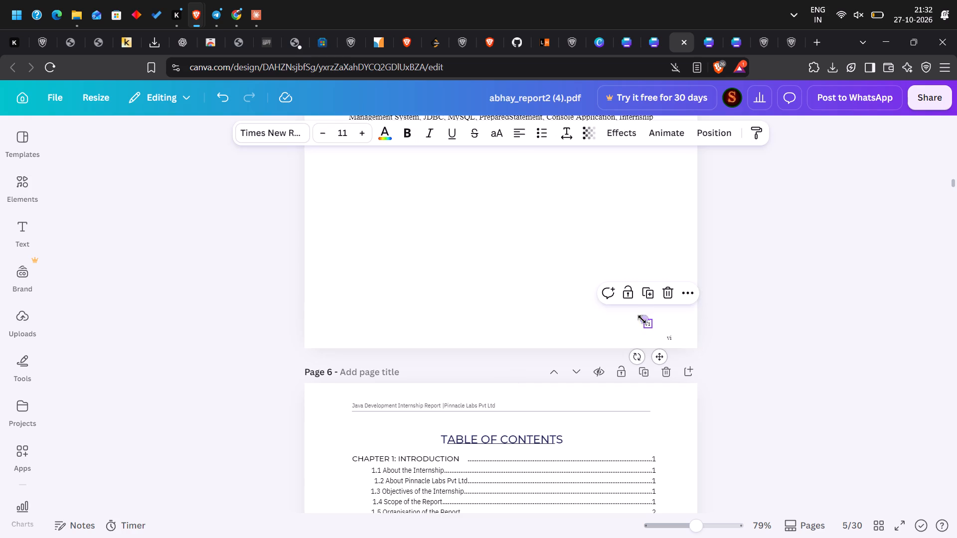
pyautogui.click(669, 296)
# Examine the Table of Contents page and its footer, and look back over the front-matter pages up to the cover.
pyautogui.scroll(-3, 571, 334)
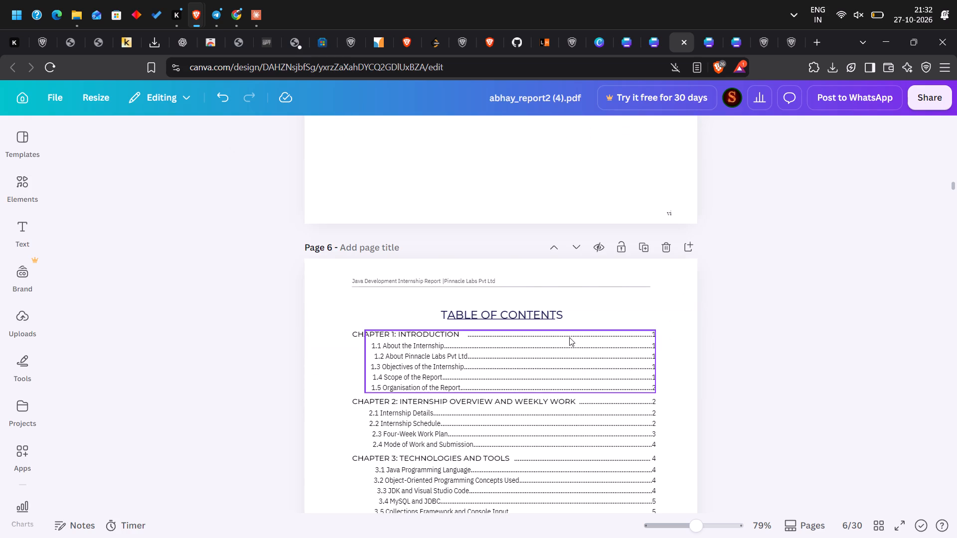
pyautogui.scroll(-3, 565, 325)
pyautogui.scroll(1, 569, 323)
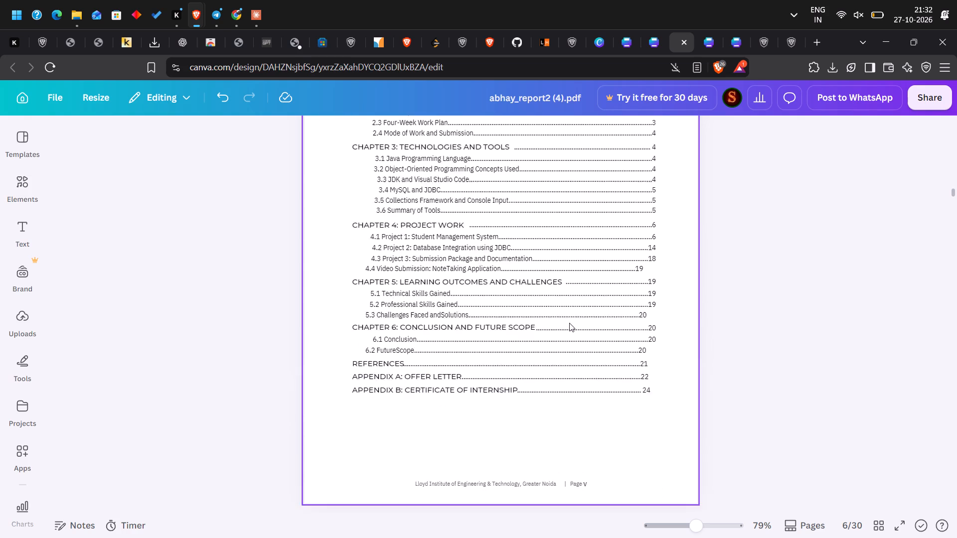
pyautogui.scroll(14, 569, 323)
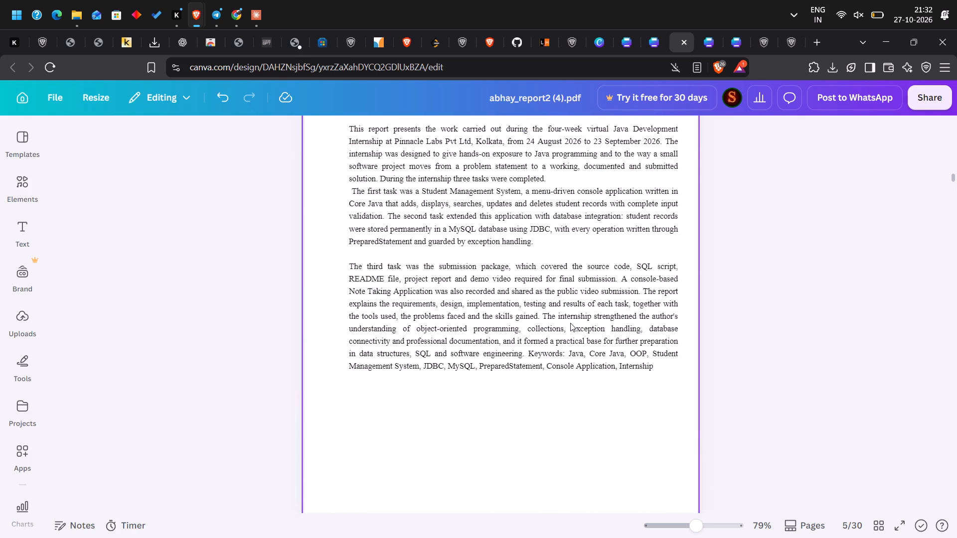
pyautogui.scroll(20, 570, 323)
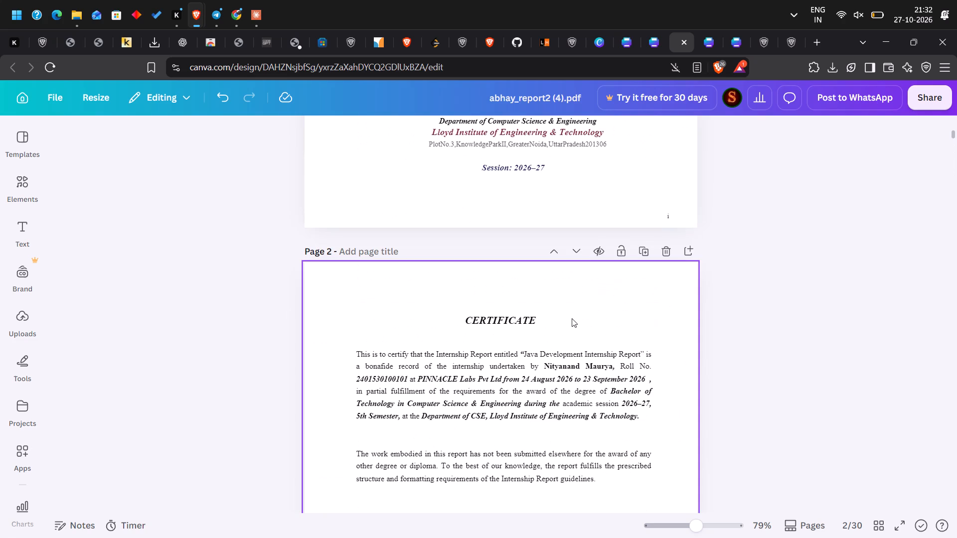
pyautogui.scroll(5, 572, 317)
# Preview the report full screen from the front pages through the Table of Contents, and return to editing.
pyautogui.click(893, 530)
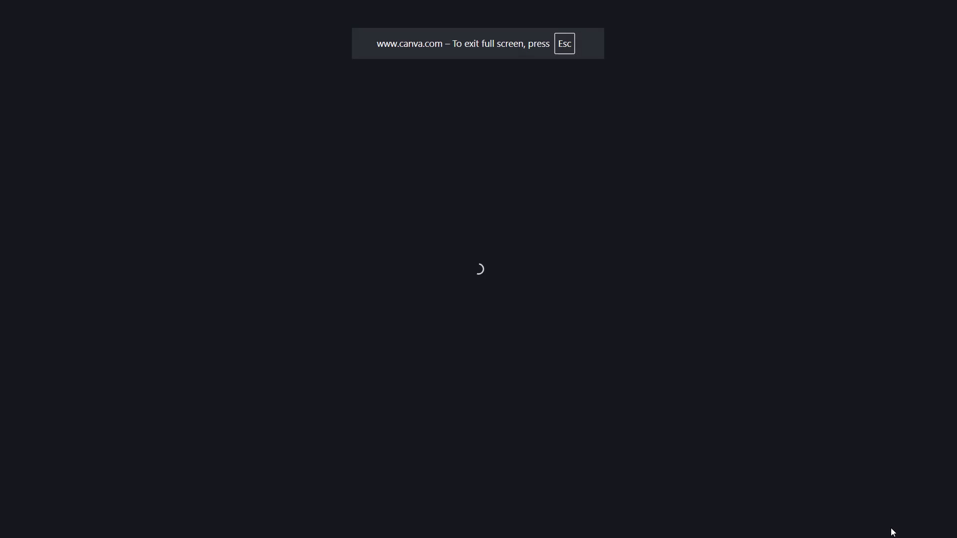
pyautogui.press('Right')
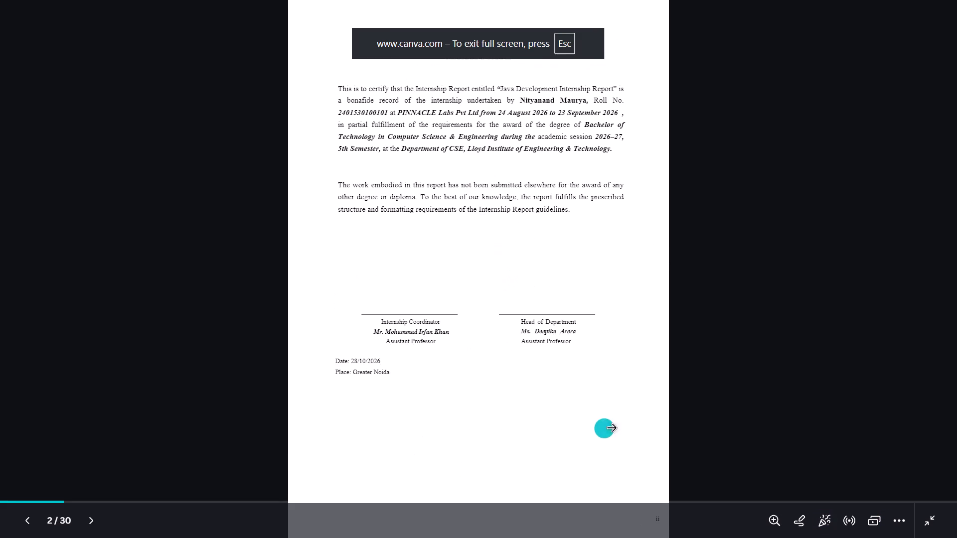
pyautogui.press('Right')
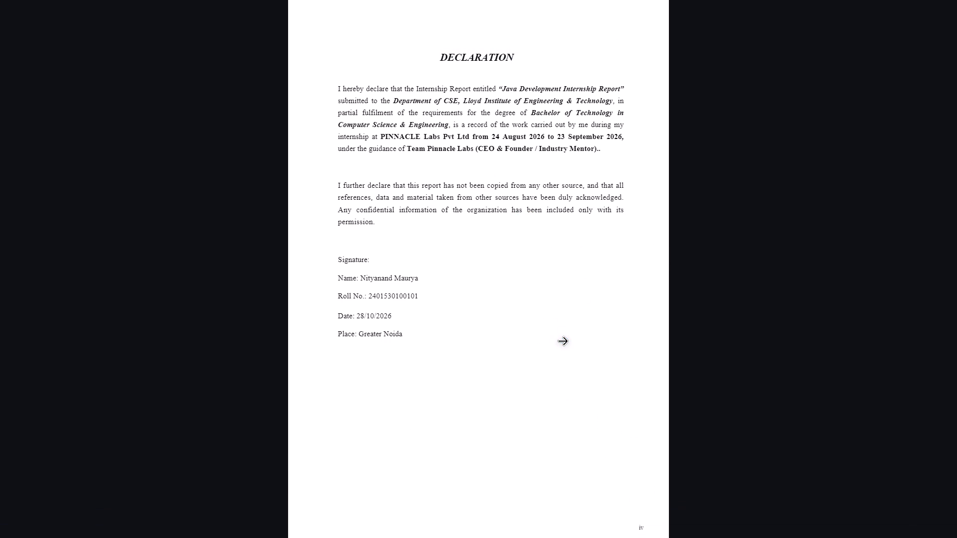
pyautogui.press('Right')
pyautogui.press('Right')
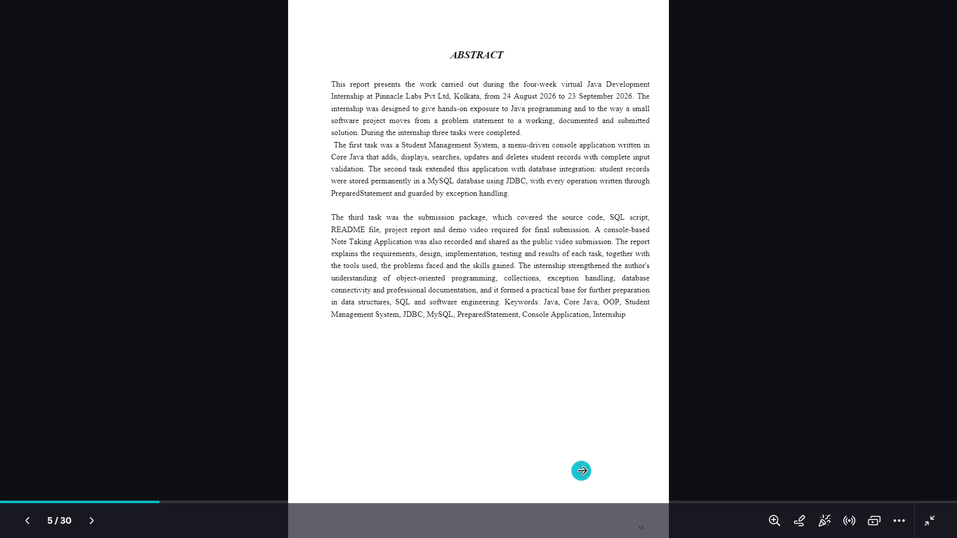
pyautogui.press('Right')
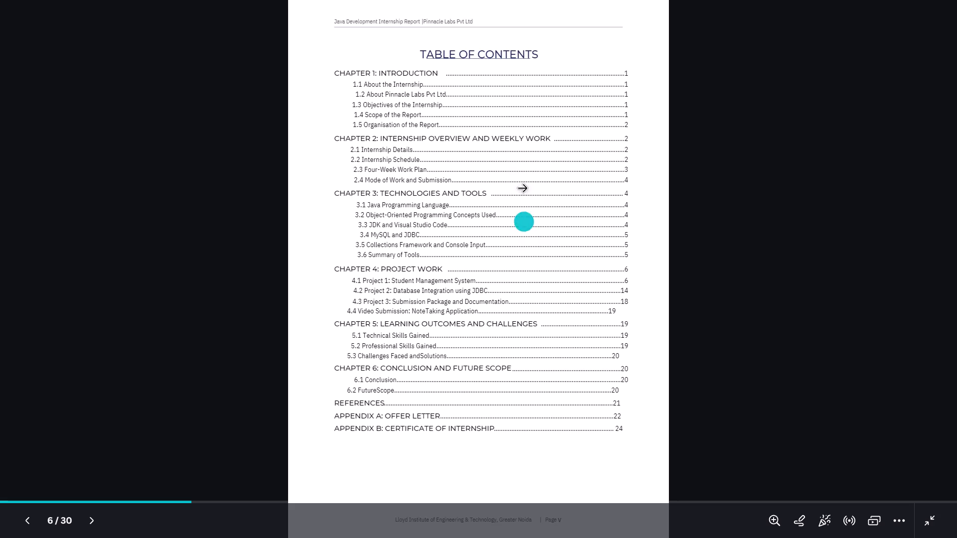
pyautogui.click(930, 518)
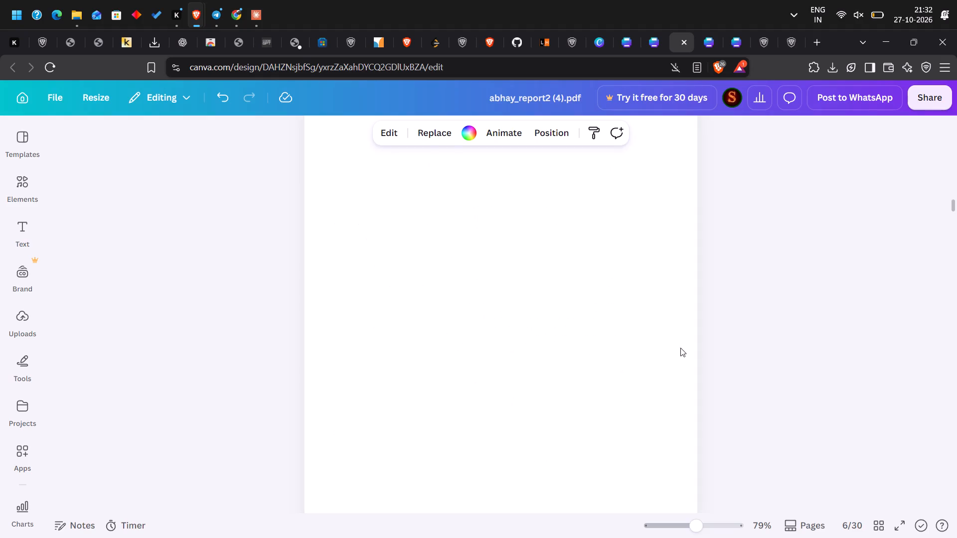
# Check the Certificate and Declaration pages again in the editor, including the corner page number.
pyautogui.scroll(20, 601, 294)
pyautogui.scroll(1, 601, 294)
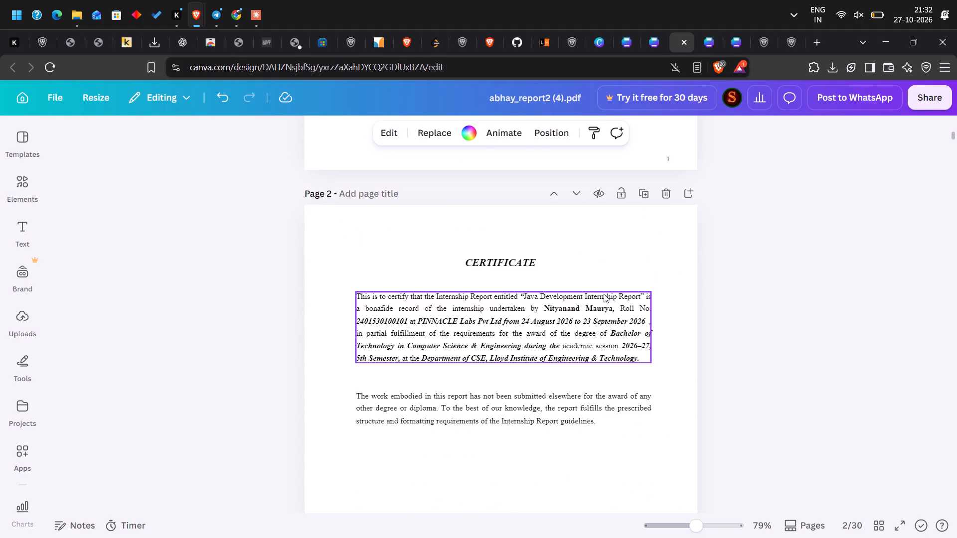
pyautogui.scroll(6, 604, 294)
pyautogui.scroll(-8, 606, 293)
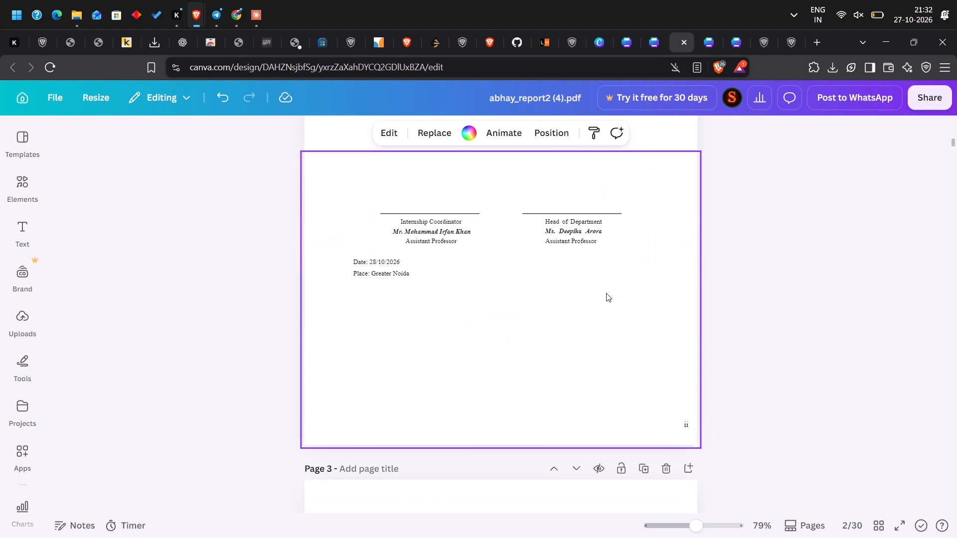
pyautogui.scroll(-4, 606, 293)
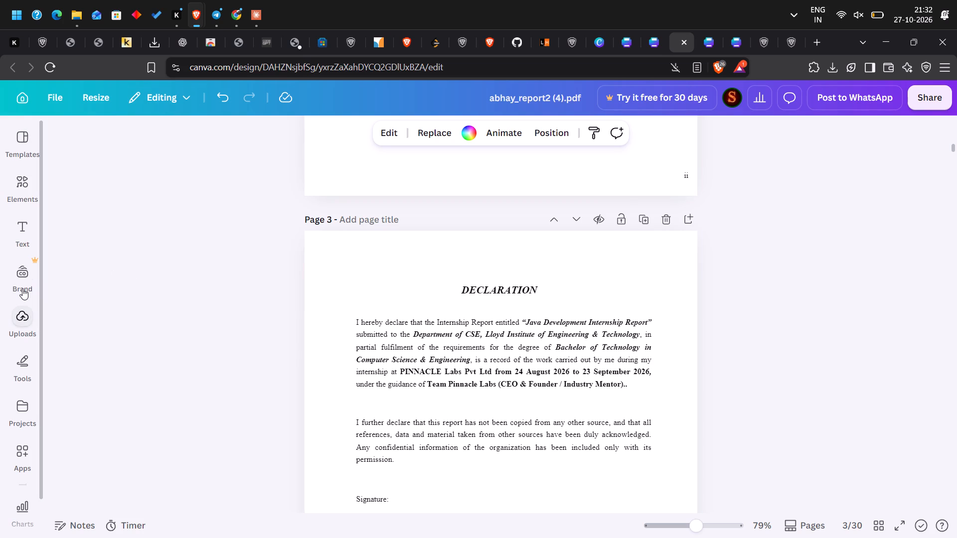
# Look through the uploaded images, videos and audio files.
pyautogui.click(18, 319)
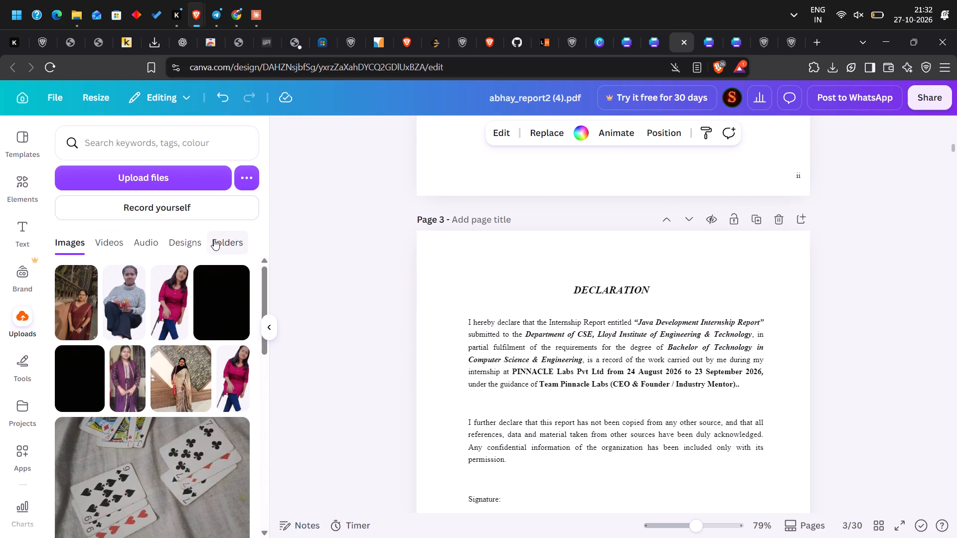
pyautogui.click(97, 235)
pyautogui.click(140, 239)
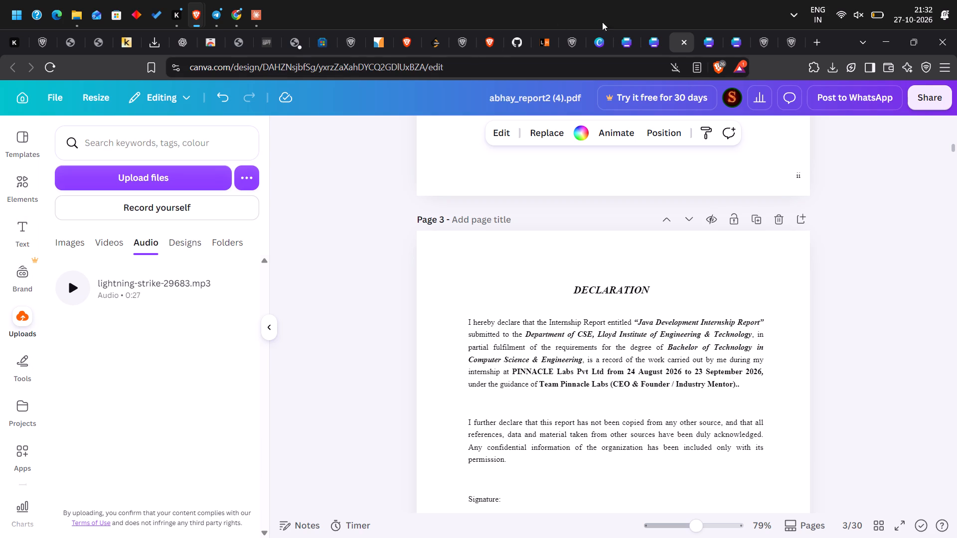
# In the report's other open tab, add the uploaded internship report's Certificate of Internship page as a new page after the Declaration.
pyautogui.click(715, 38)
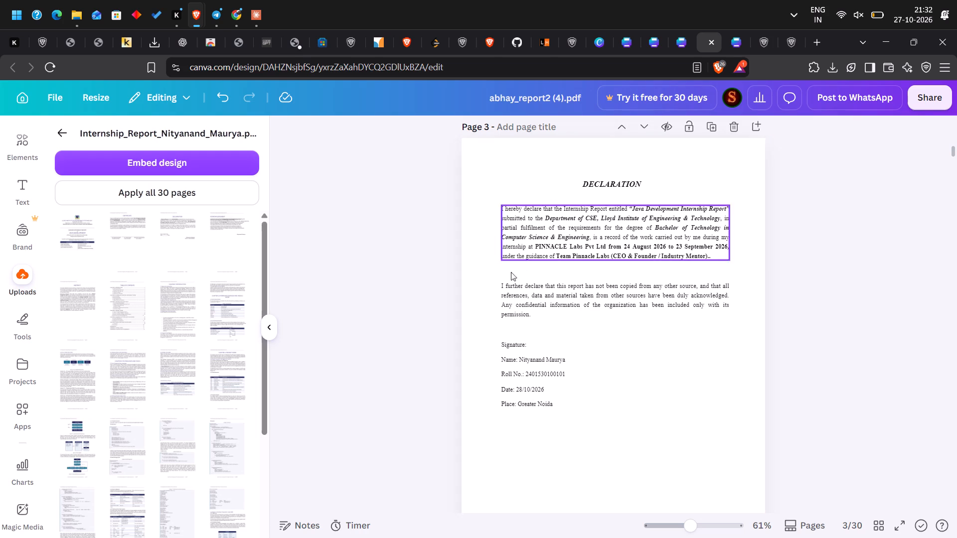
pyautogui.scroll(-3, 256, 321)
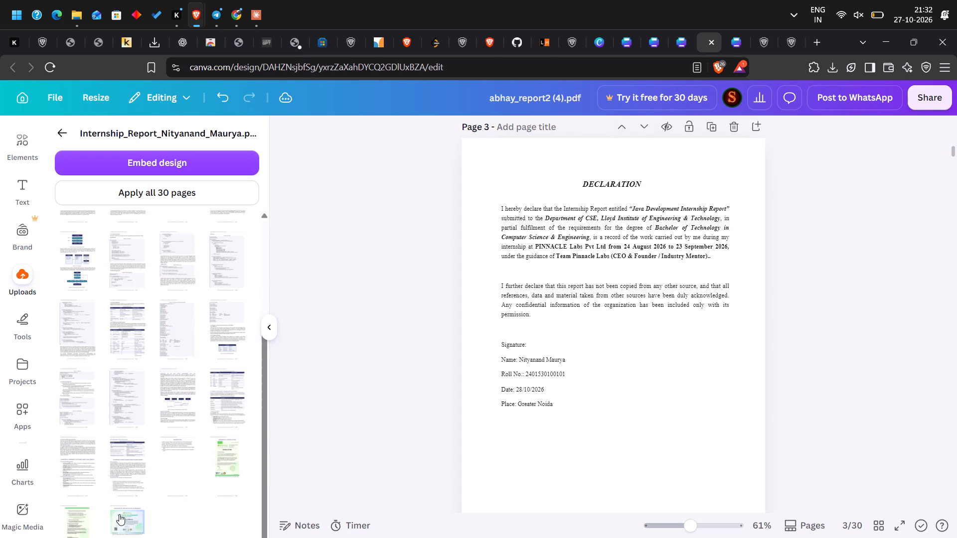
pyautogui.click(123, 513)
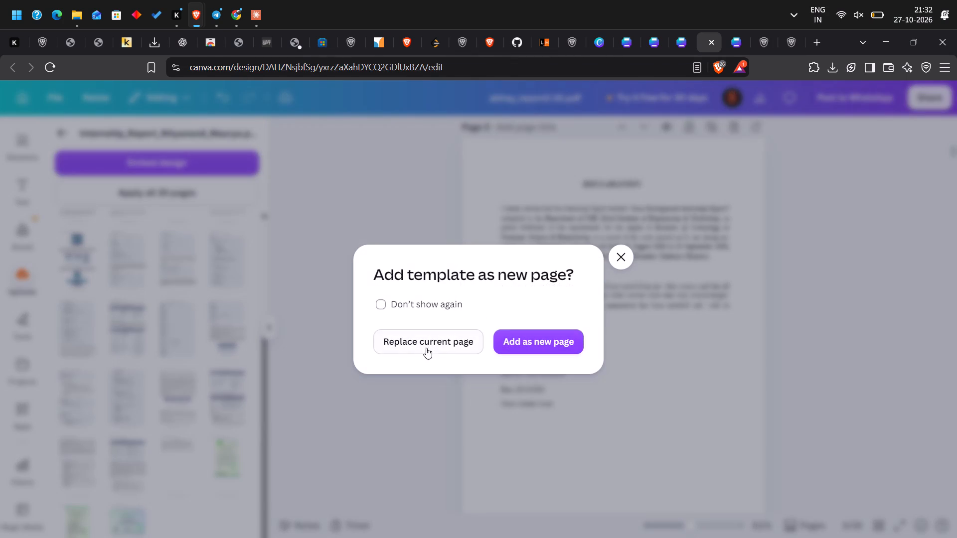
pyautogui.click(516, 338)
# Copy the Certificate of Internship page just added as page 4.
pyautogui.click(621, 216)
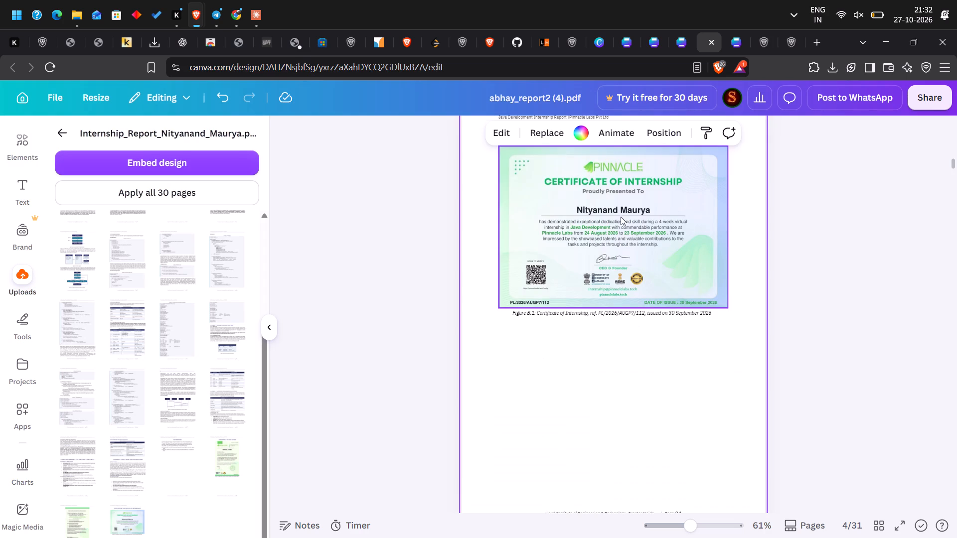
pyautogui.click(540, 408)
pyautogui.hotkey('ctrl', 'c')
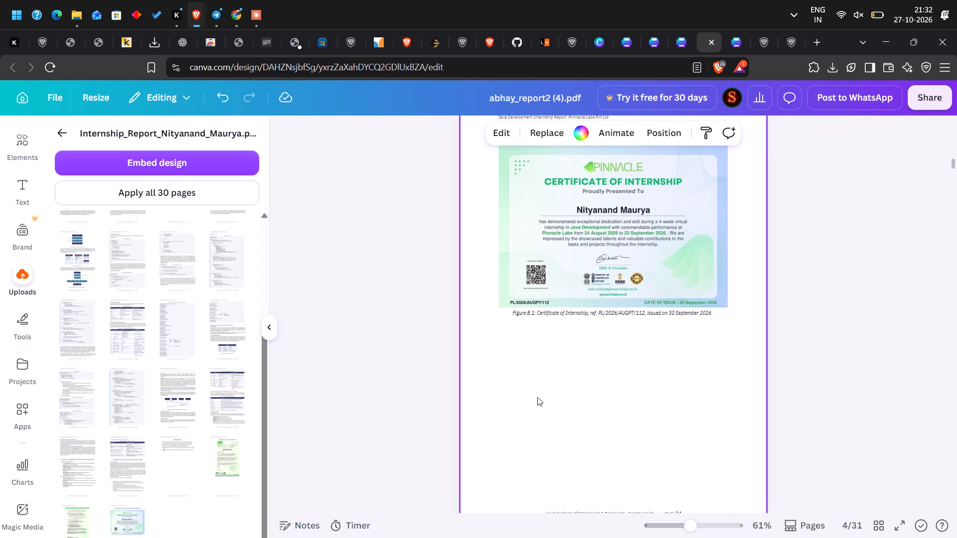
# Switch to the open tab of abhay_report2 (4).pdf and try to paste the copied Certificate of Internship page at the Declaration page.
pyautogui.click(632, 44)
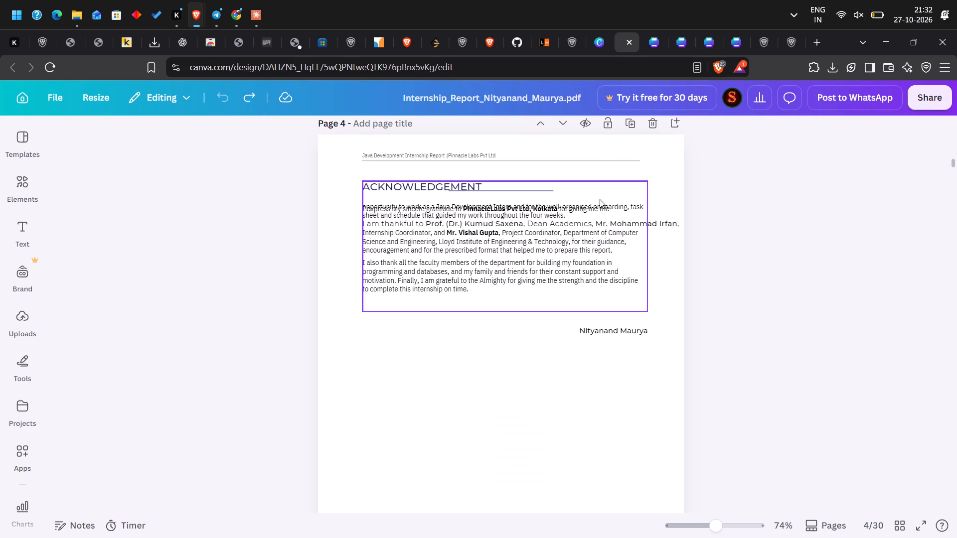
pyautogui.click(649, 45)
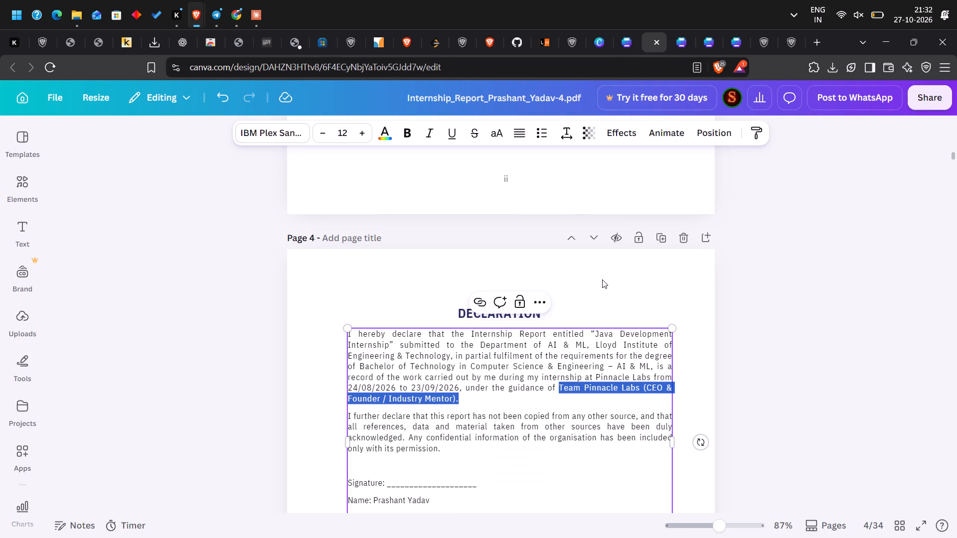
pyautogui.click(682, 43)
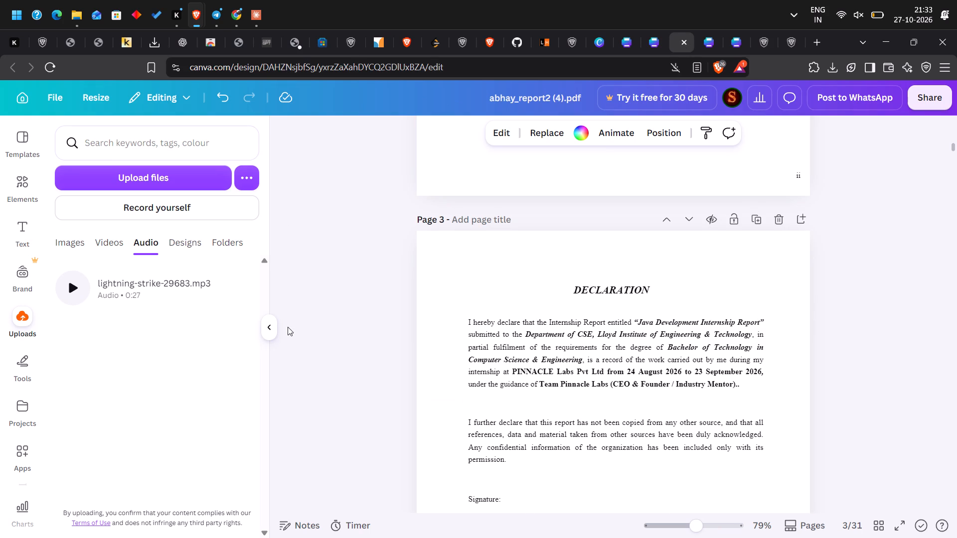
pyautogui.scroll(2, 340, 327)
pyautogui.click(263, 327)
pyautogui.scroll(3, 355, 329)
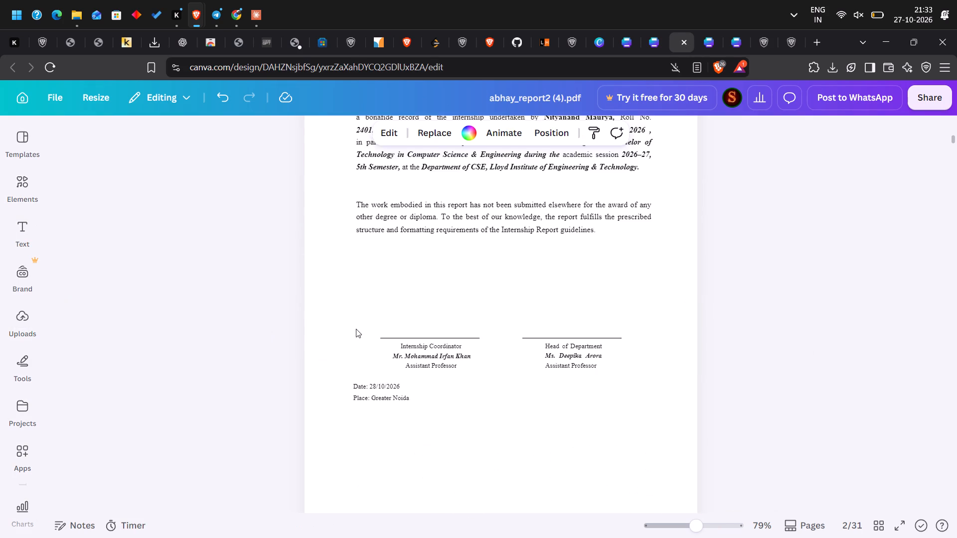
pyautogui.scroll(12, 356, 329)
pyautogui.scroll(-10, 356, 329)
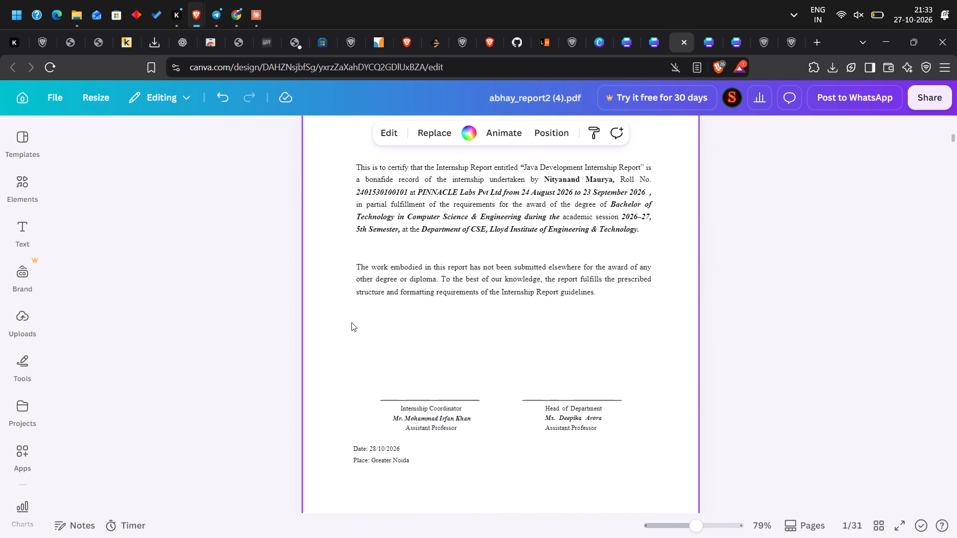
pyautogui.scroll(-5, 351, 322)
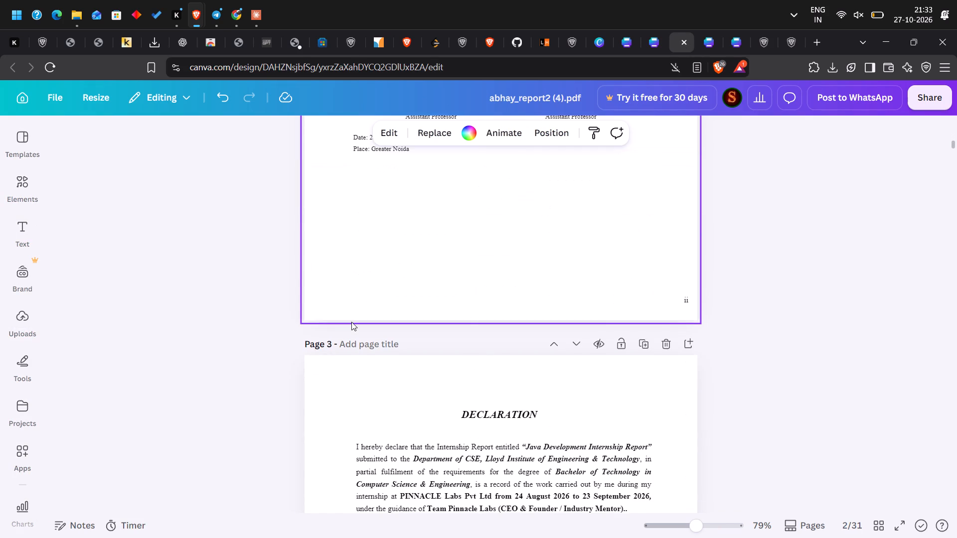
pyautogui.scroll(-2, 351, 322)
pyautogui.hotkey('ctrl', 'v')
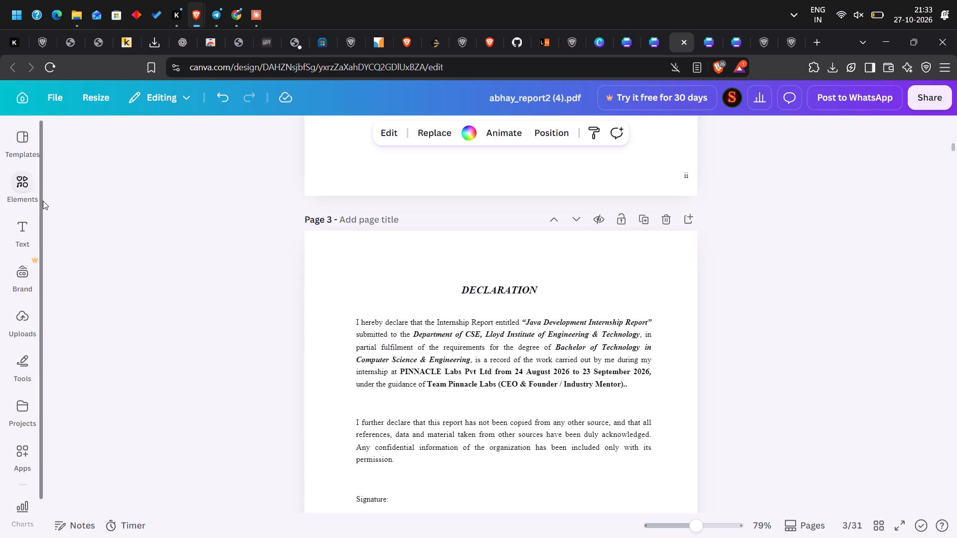
# Look through the Declaration, Certificate and cover pages to check their order and page numbers.
pyautogui.scroll(5, 486, 280)
pyautogui.scroll(-4, 486, 281)
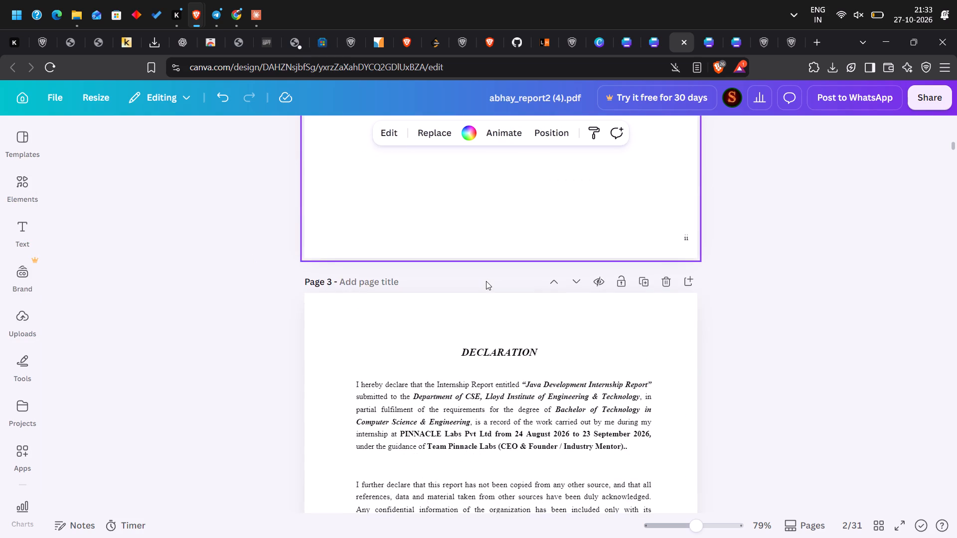
pyautogui.scroll(-3, 486, 281)
pyautogui.scroll(4, 642, 190)
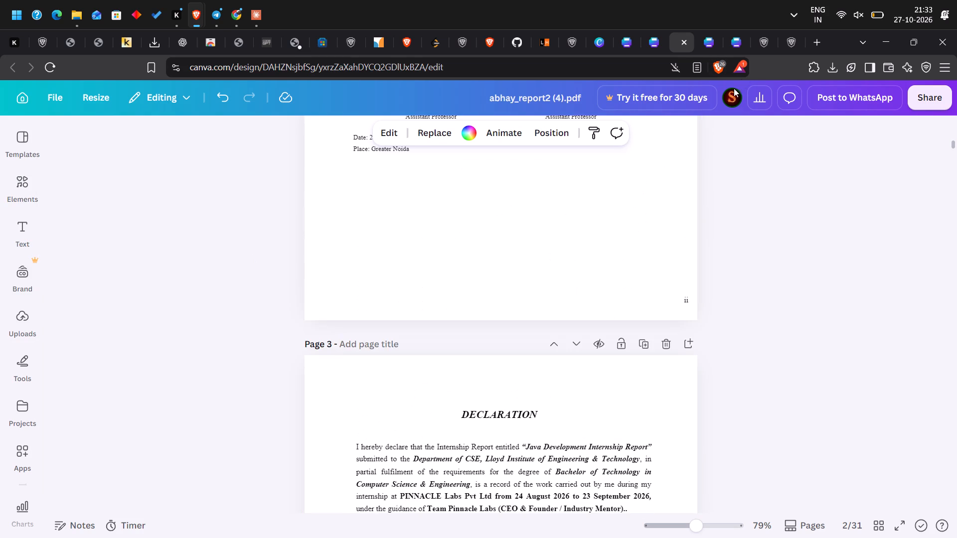
pyautogui.scroll(2, 705, 136)
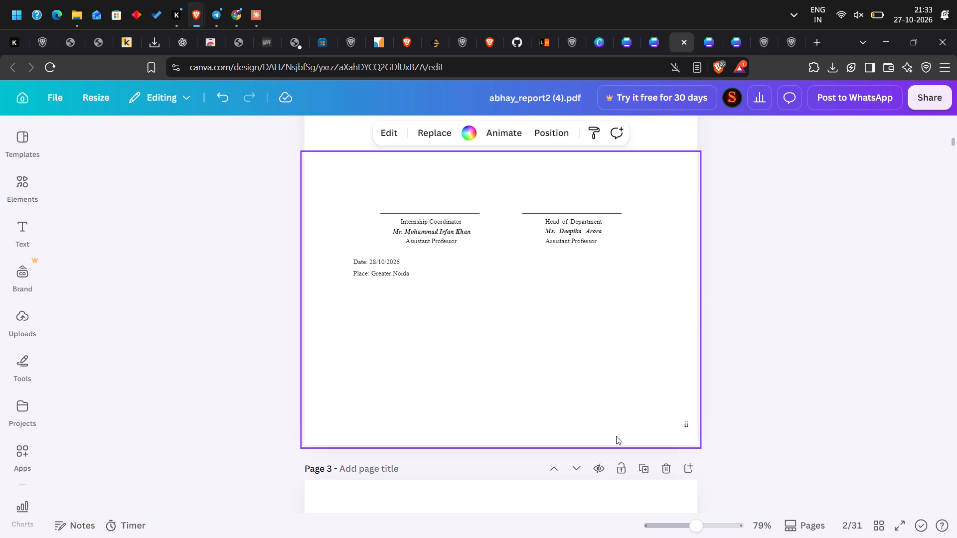
pyautogui.scroll(3, 273, 501)
pyautogui.scroll(4, 451, 365)
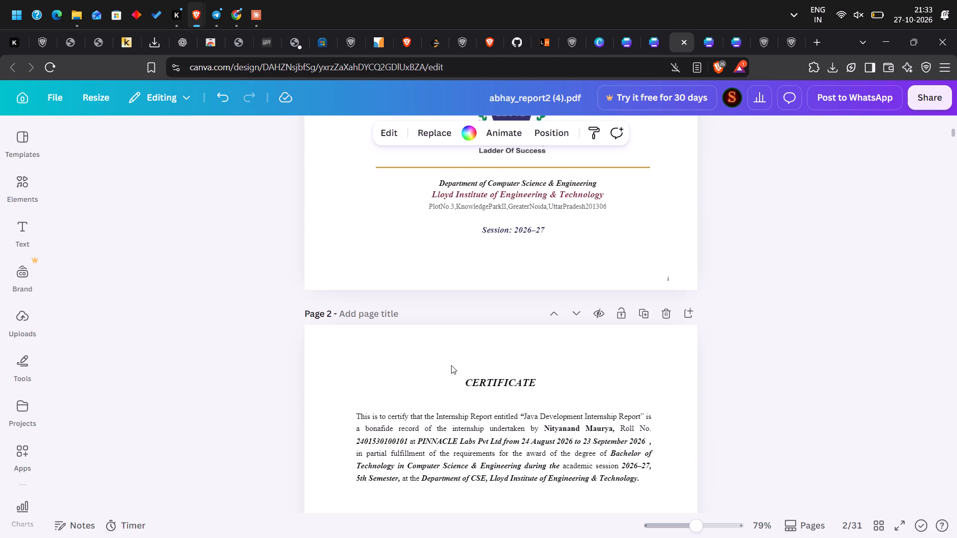
pyautogui.scroll(1, 451, 364)
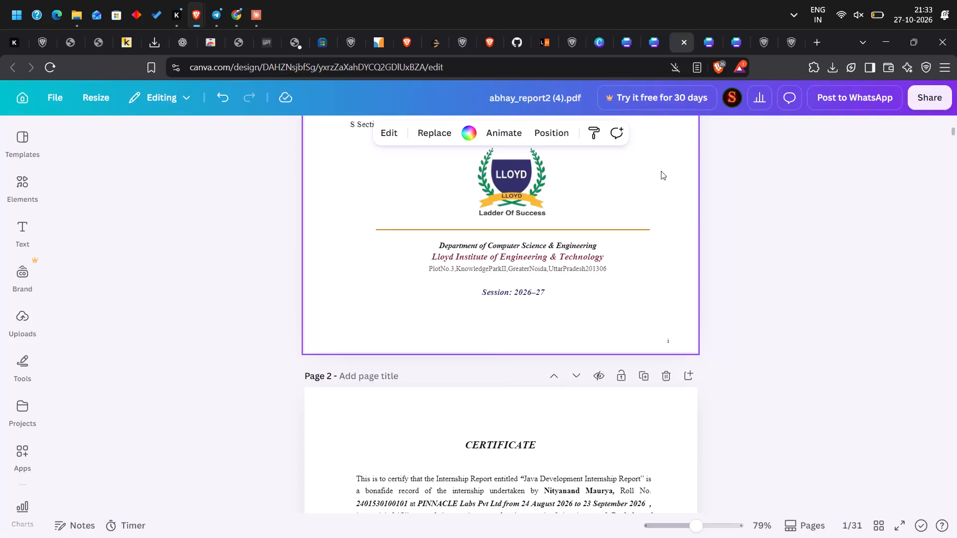
pyautogui.scroll(5, 663, 165)
pyautogui.scroll(2, 679, 225)
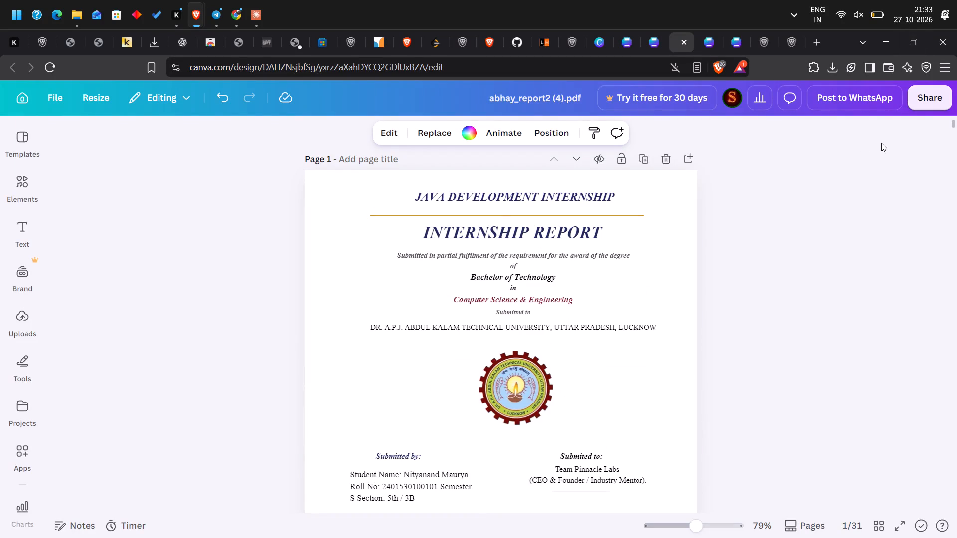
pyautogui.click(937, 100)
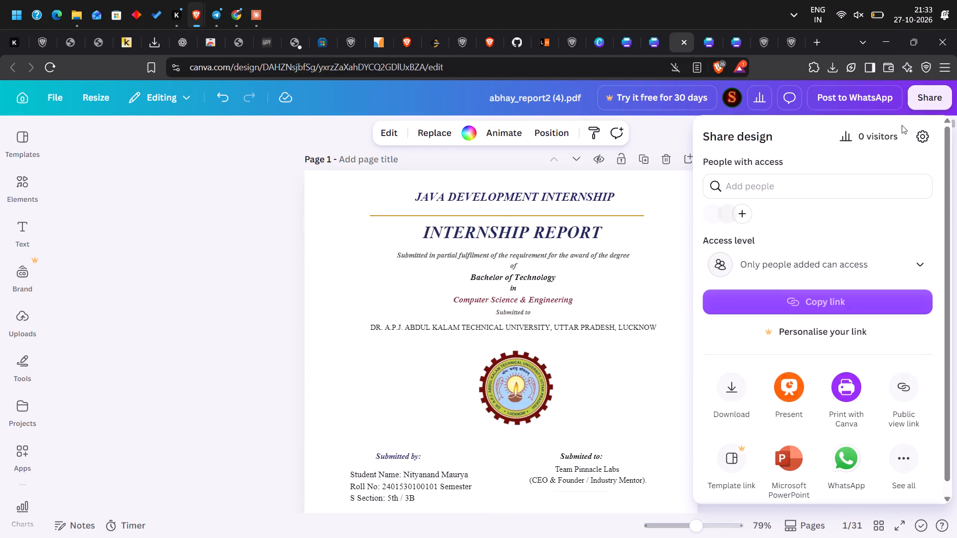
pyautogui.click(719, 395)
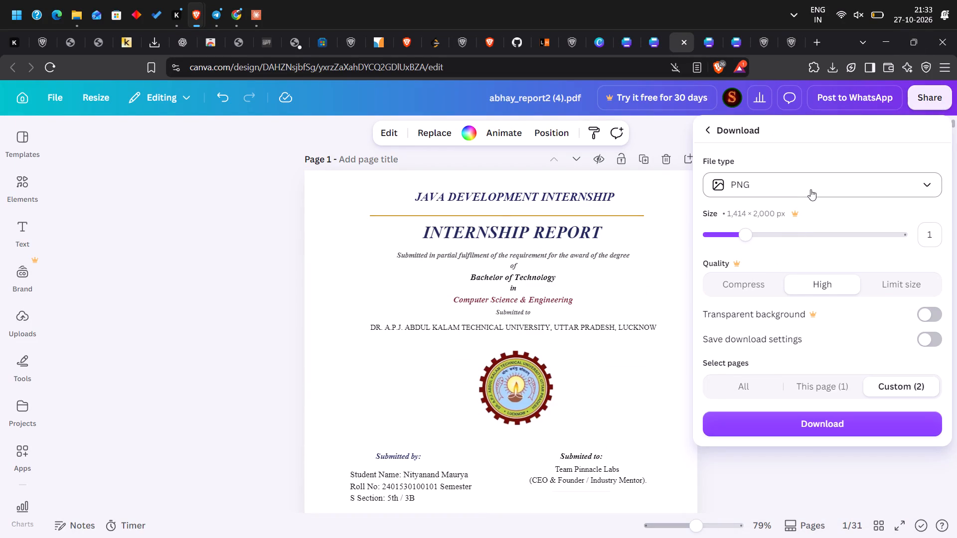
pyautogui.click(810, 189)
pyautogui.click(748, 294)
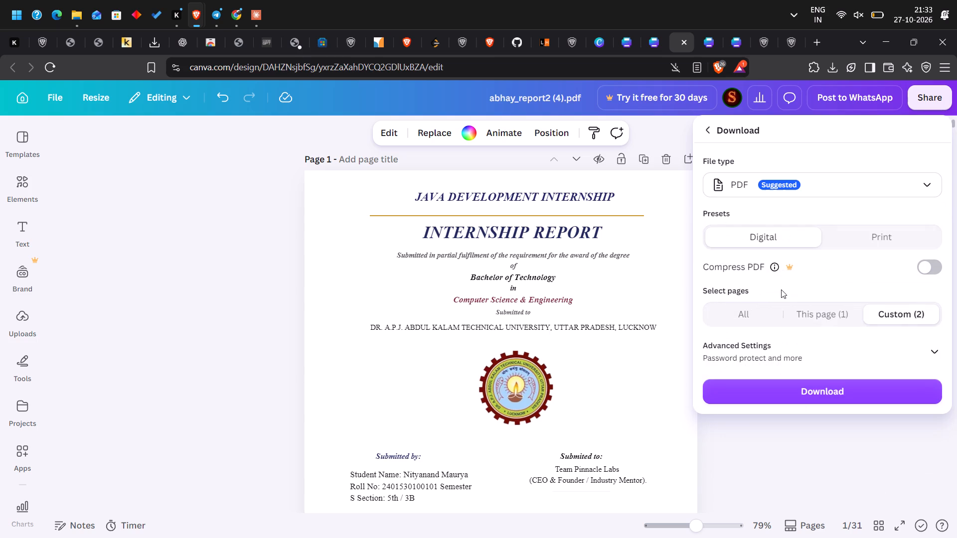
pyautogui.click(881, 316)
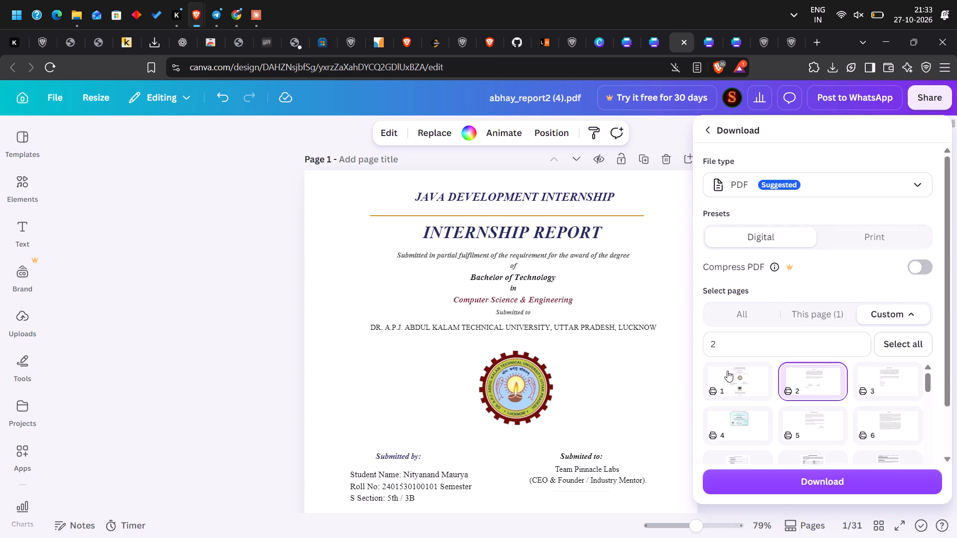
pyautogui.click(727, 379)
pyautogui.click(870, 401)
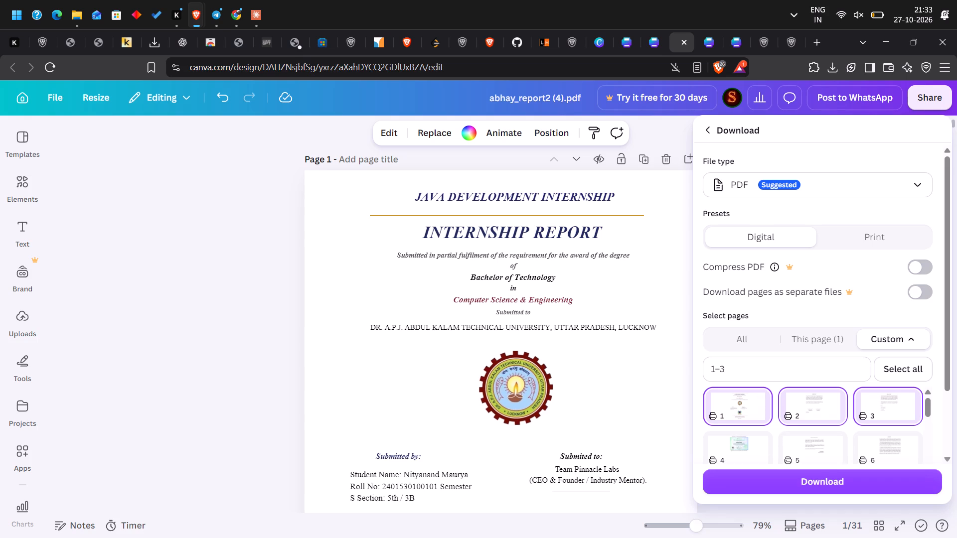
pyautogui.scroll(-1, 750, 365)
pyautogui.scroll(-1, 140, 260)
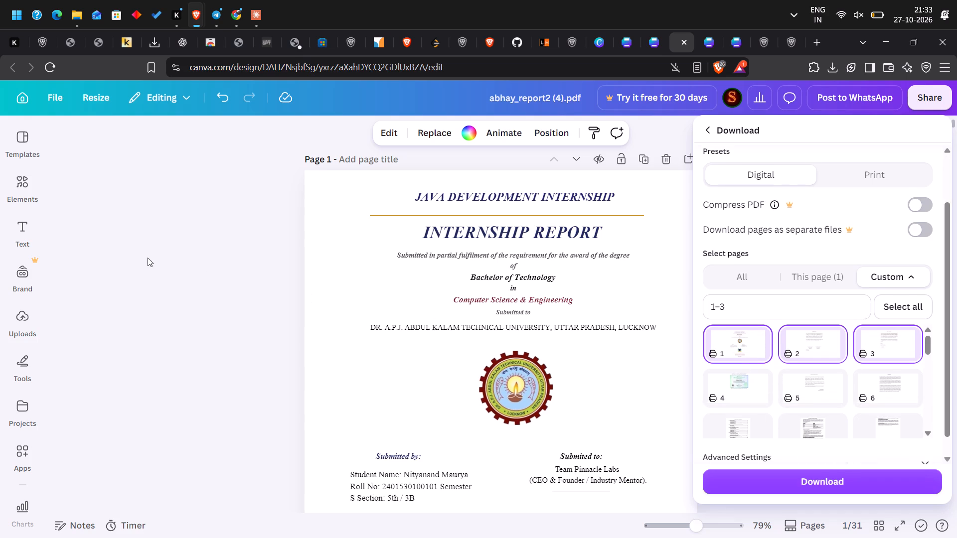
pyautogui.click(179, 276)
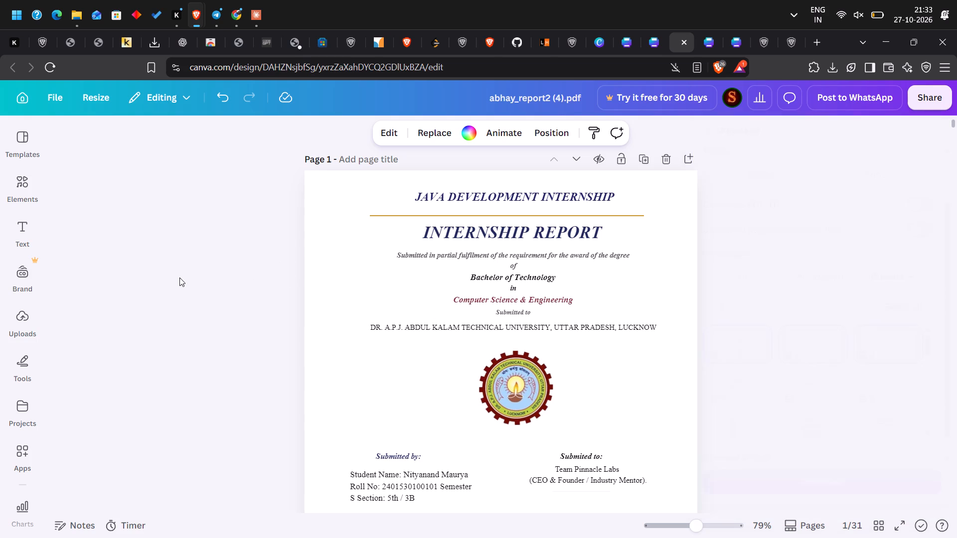
# Move the Certificate of Internship page up one place, from page 4 to page 3, ahead of the Declaration.
pyautogui.scroll(-9, 548, 296)
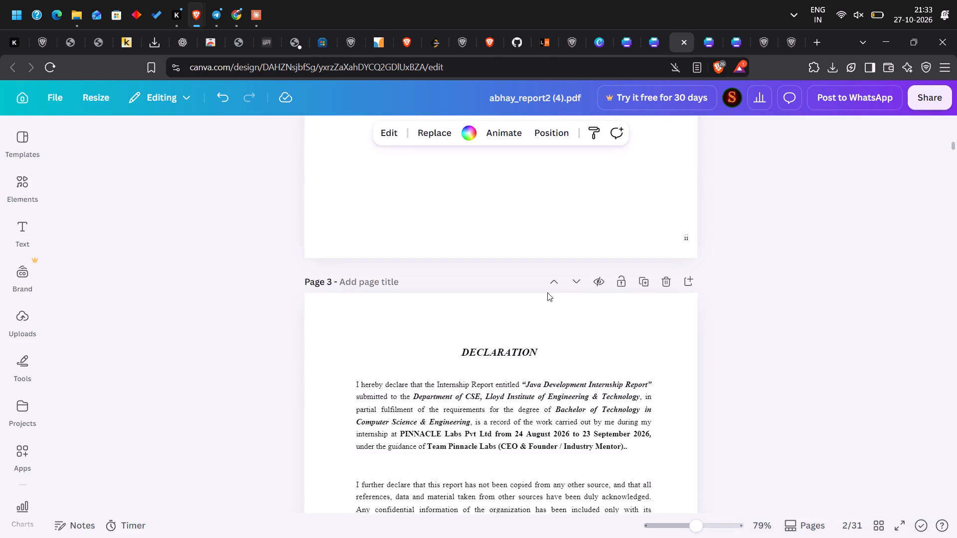
pyautogui.scroll(-7, 547, 292)
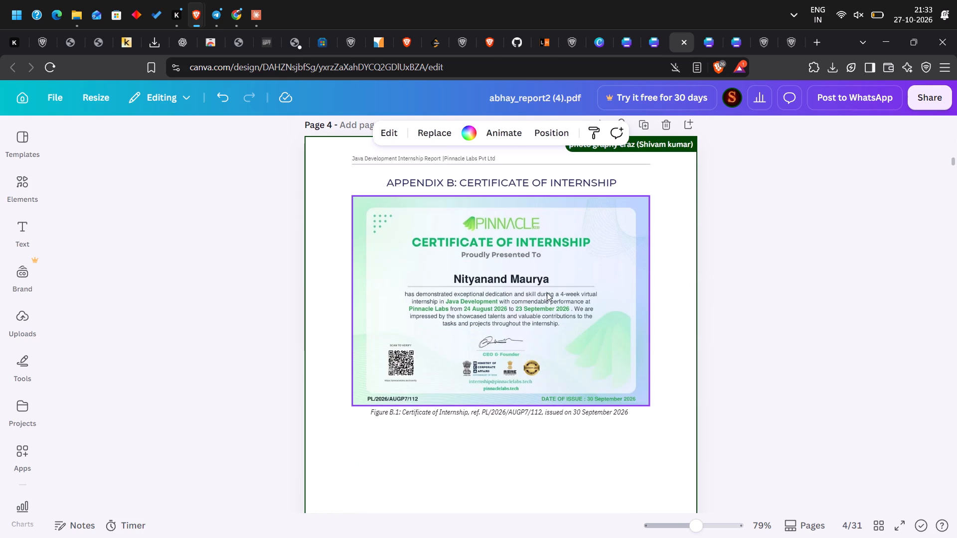
pyautogui.scroll(-6, 547, 292)
pyautogui.scroll(9, 562, 307)
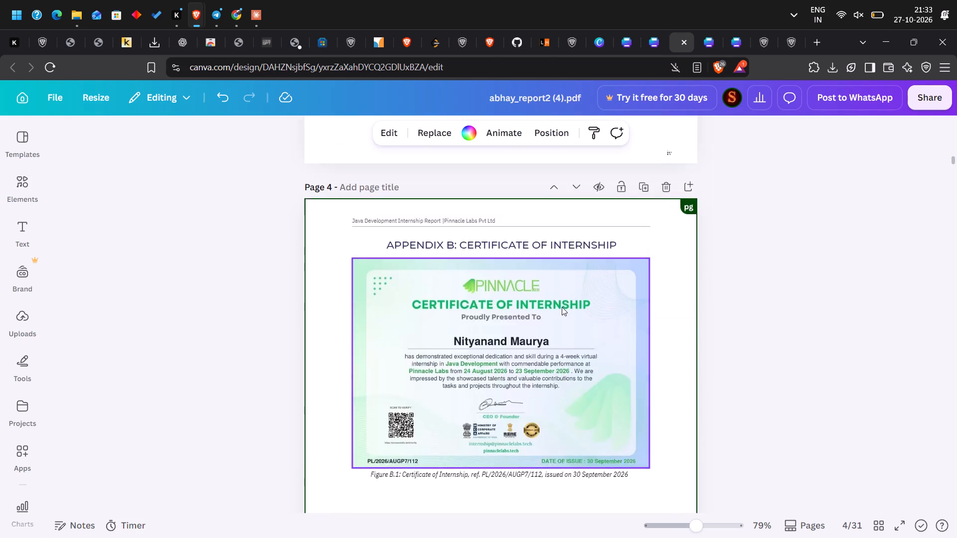
pyautogui.scroll(9, 562, 307)
pyautogui.scroll(-2, 562, 306)
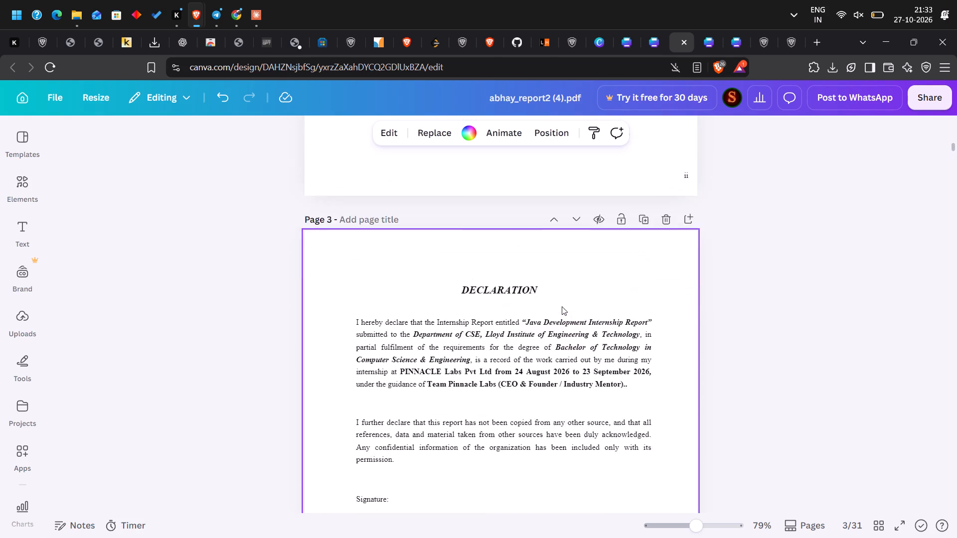
pyautogui.scroll(-6, 562, 306)
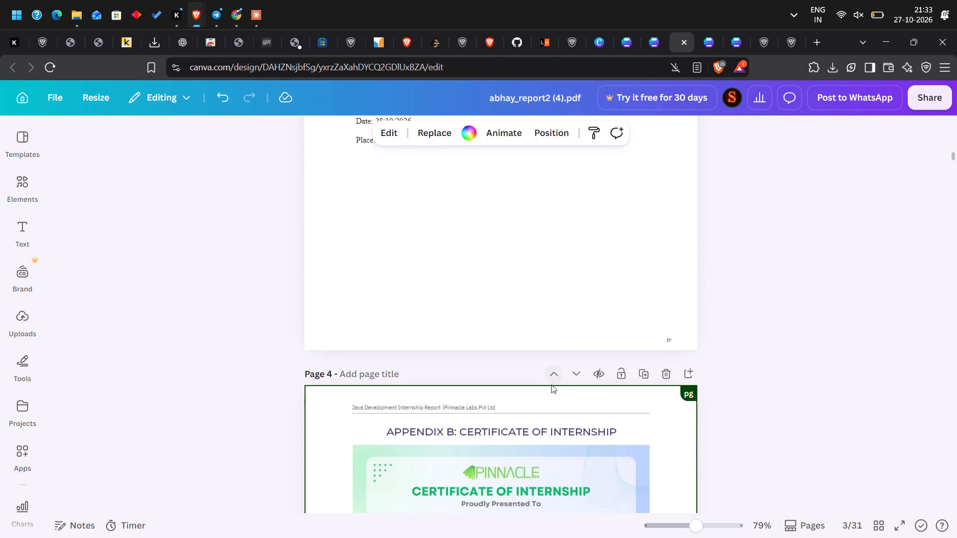
pyautogui.click(554, 373)
# Check the order of the report's first pages, from the cover through the Certificate to the moved Certificate of Internship page.
pyautogui.scroll(9, 554, 344)
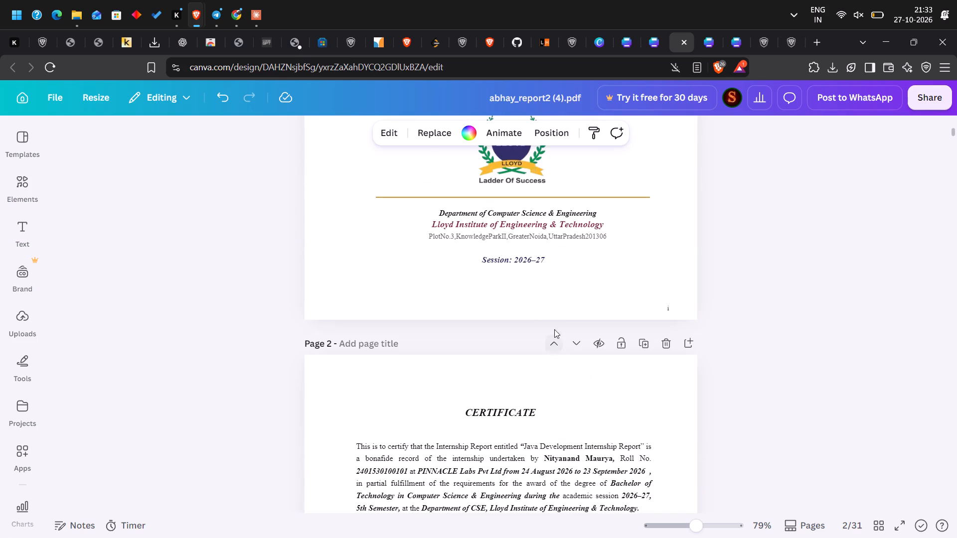
pyautogui.scroll(8, 557, 323)
pyautogui.scroll(-4, 564, 289)
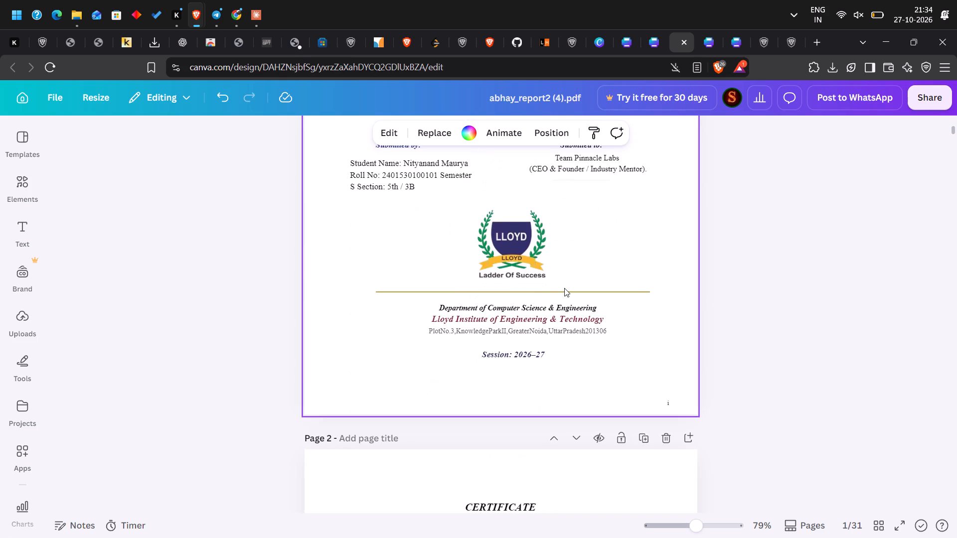
pyautogui.scroll(-5, 566, 288)
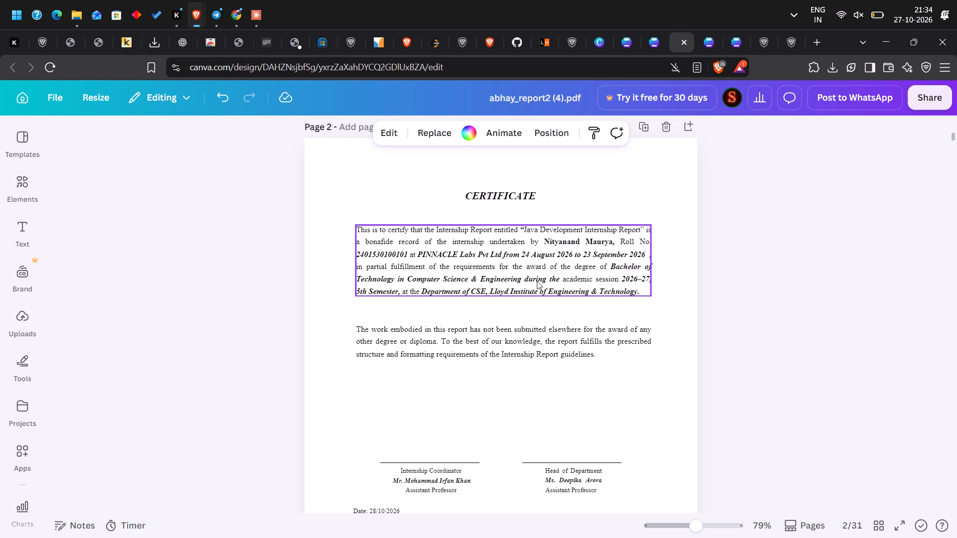
pyautogui.scroll(-2, 537, 281)
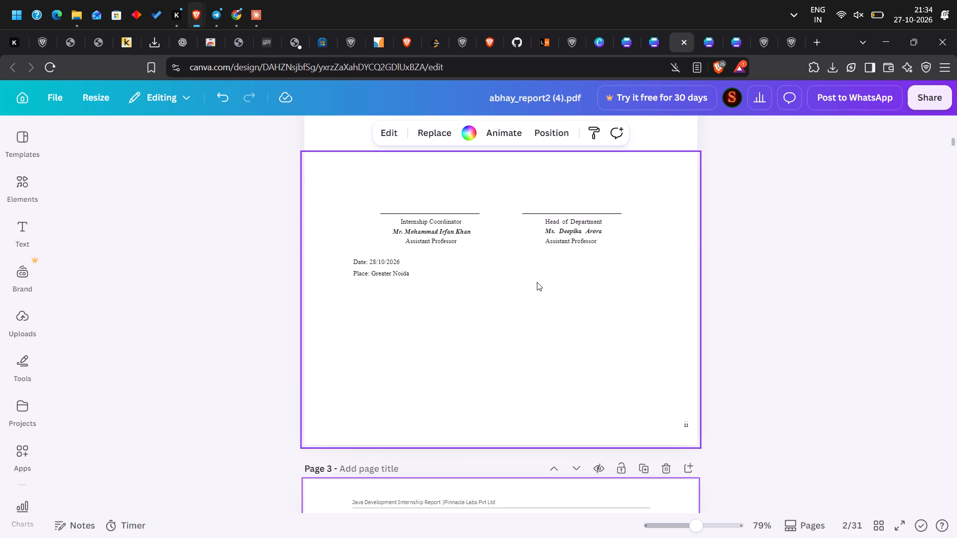
pyautogui.scroll(-5, 537, 282)
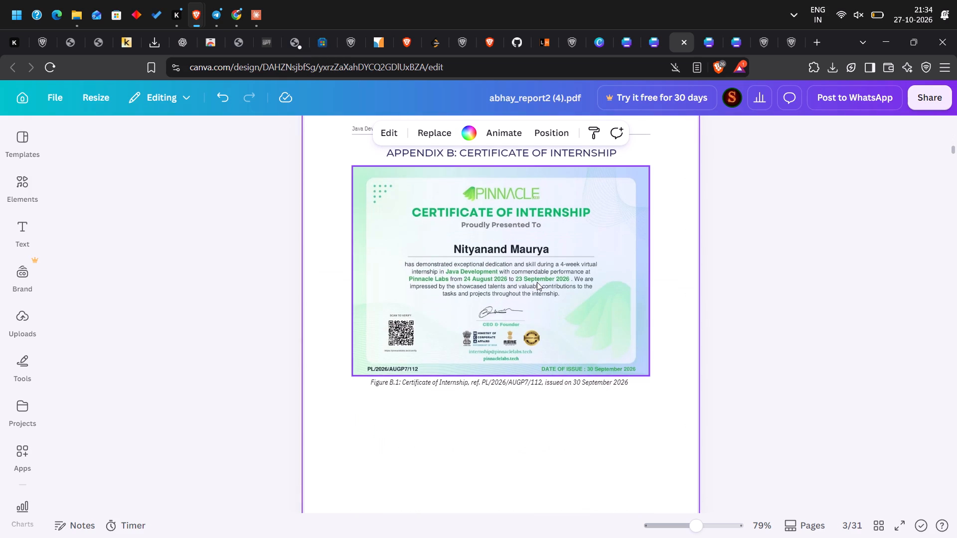
# Delete the Figure B.1 caption and the "Java Development Internship Report | Pinnacle Labs Pvt Ltd" header text from the Certificate of Internship page.
pyautogui.scroll(1, 537, 282)
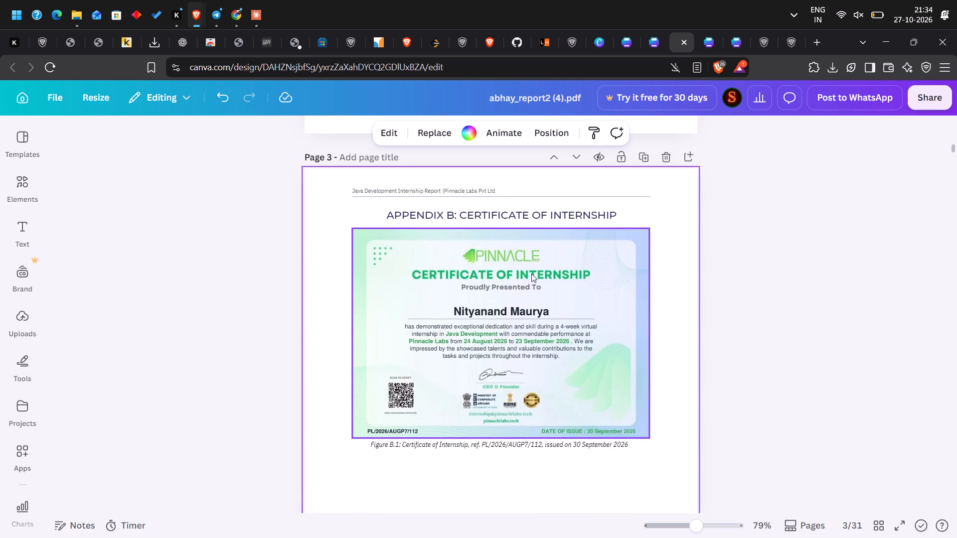
pyautogui.click(489, 444)
pyautogui.press('Delete')
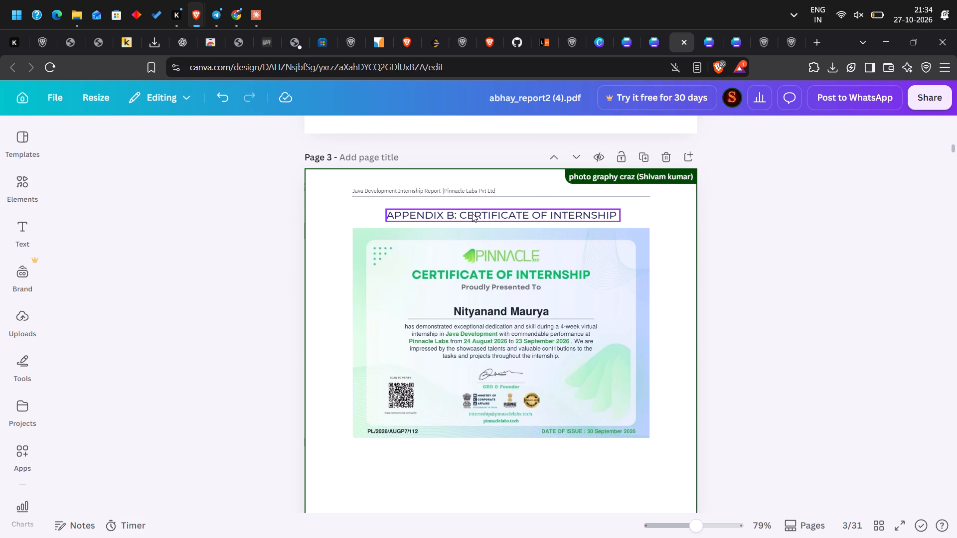
pyautogui.click(412, 194)
pyautogui.press('Delete')
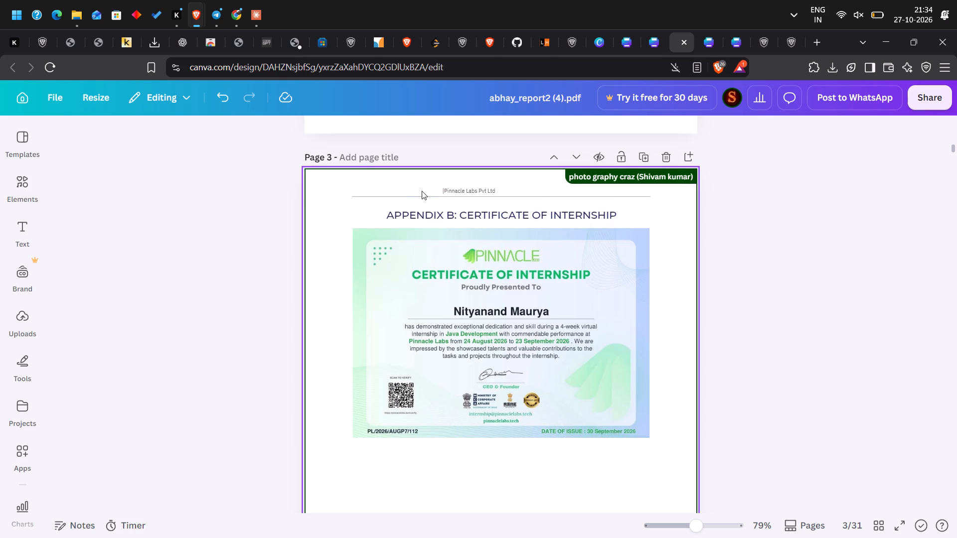
pyautogui.click(463, 192)
pyautogui.press('Delete')
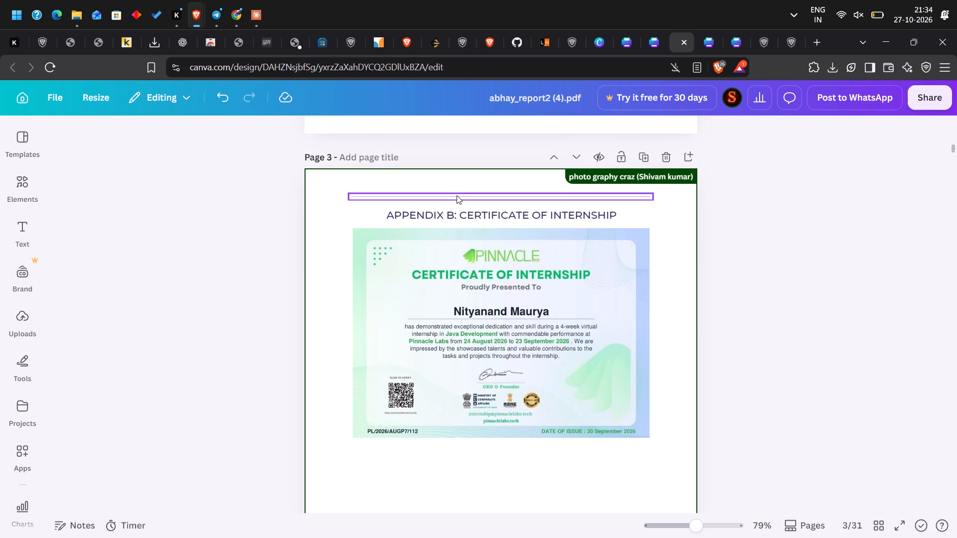
pyautogui.click(865, 218)
pyautogui.scroll(-3, 464, 263)
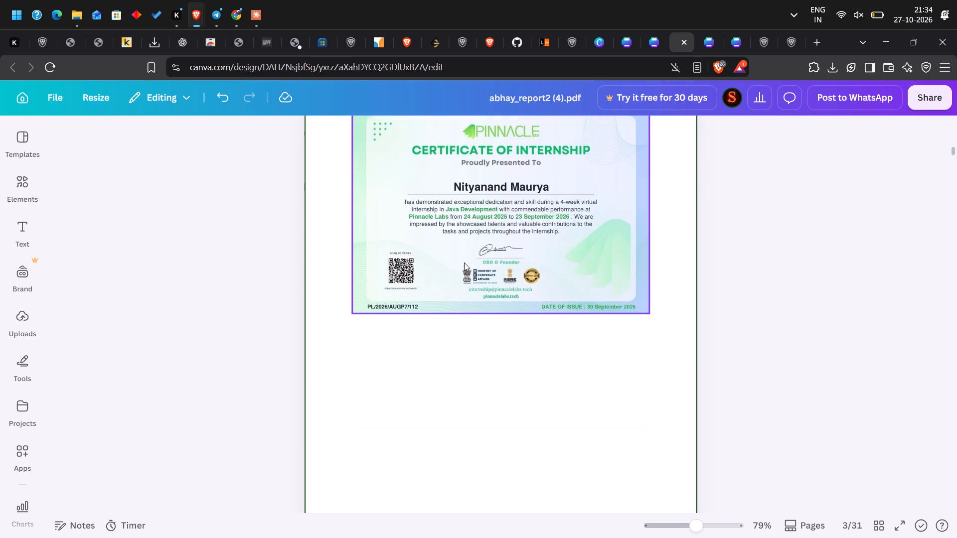
# Delete the whole footer from the Certificate of Internship page: the institute name, the separator, the word "Page" and the number 24.
pyautogui.scroll(-3, 464, 263)
pyautogui.click(496, 330)
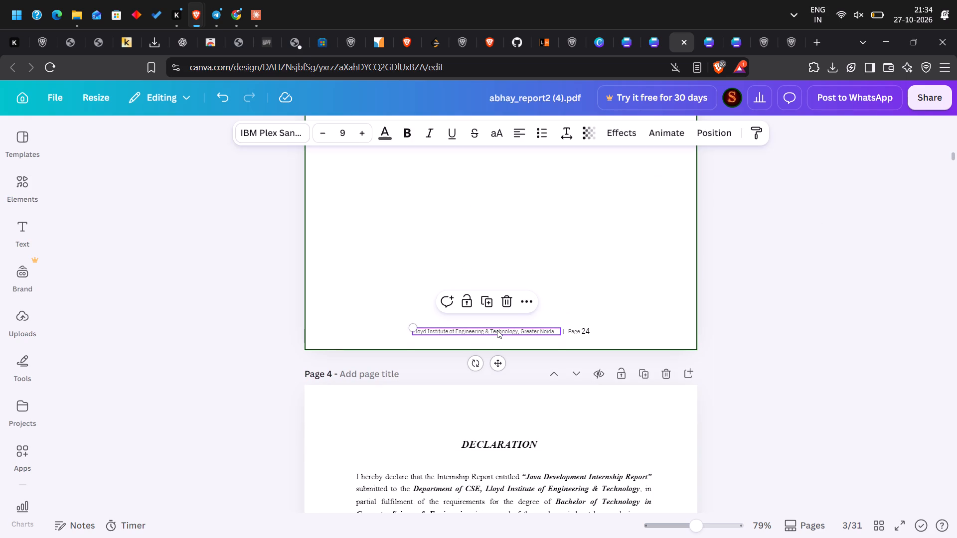
pyautogui.press('Delete')
pyautogui.click(573, 327)
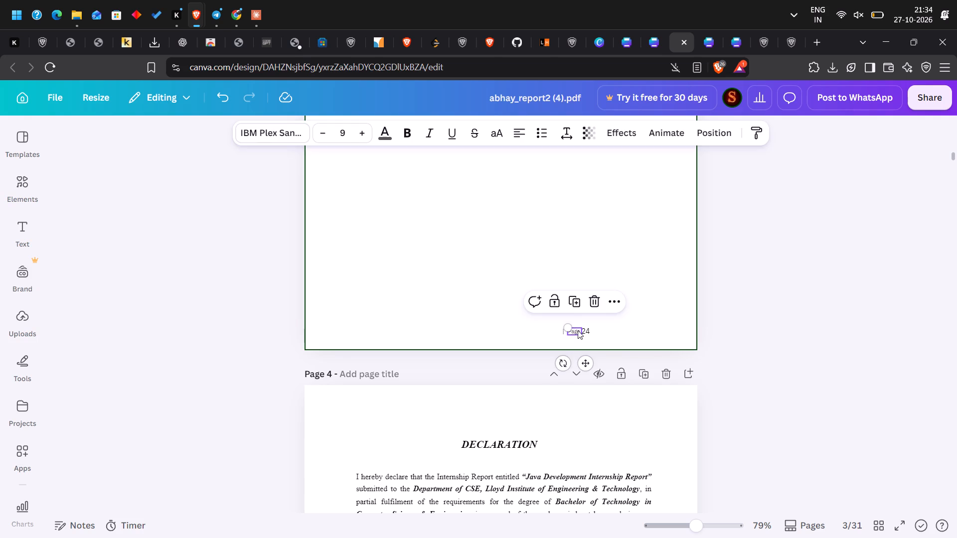
pyautogui.press('Delete')
pyautogui.click(586, 333)
pyautogui.press('Delete')
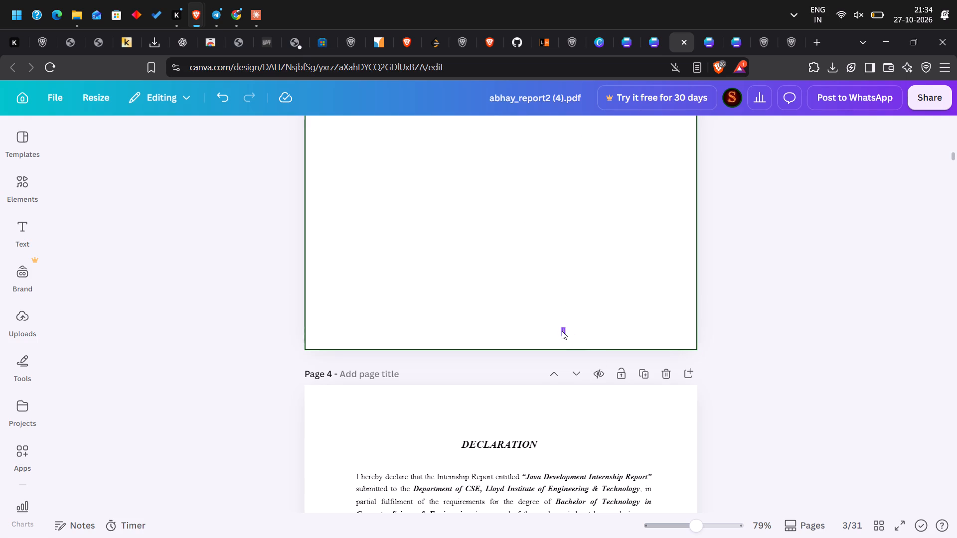
pyautogui.click(564, 331)
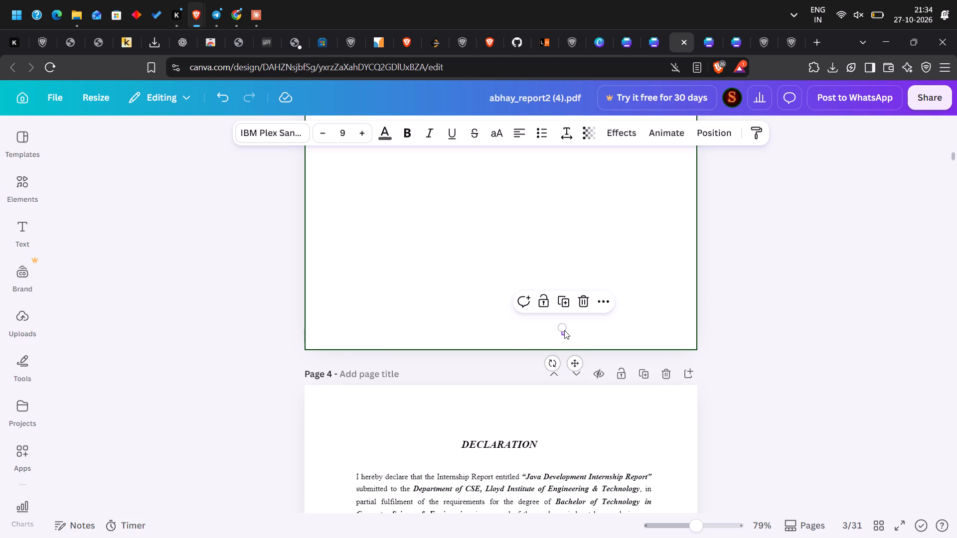
pyautogui.write('iii')
pyautogui.press('BackSpace')
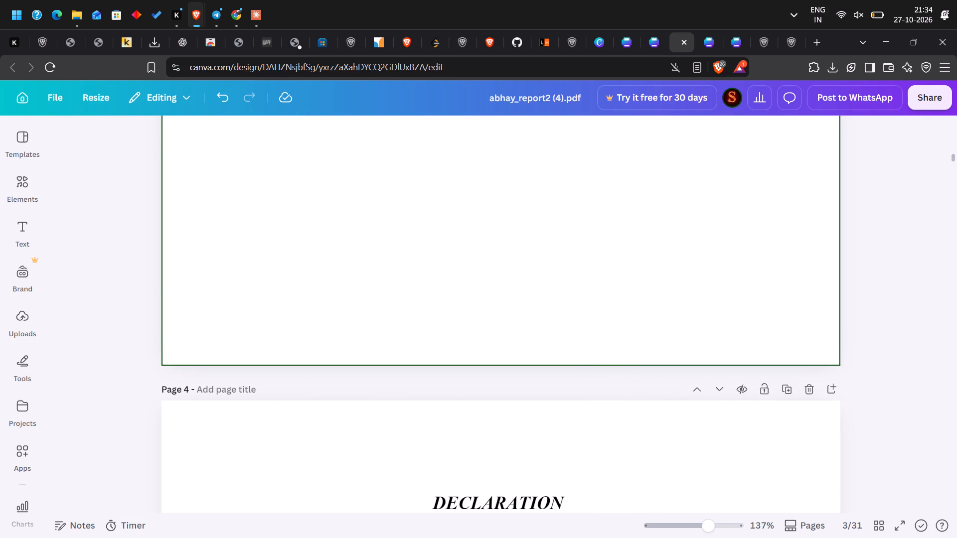
# Copy the page number "ii" from the Certificate on page 2 and paste it onto the Certificate of Internship page.
pyautogui.scroll(6, 611, 325)
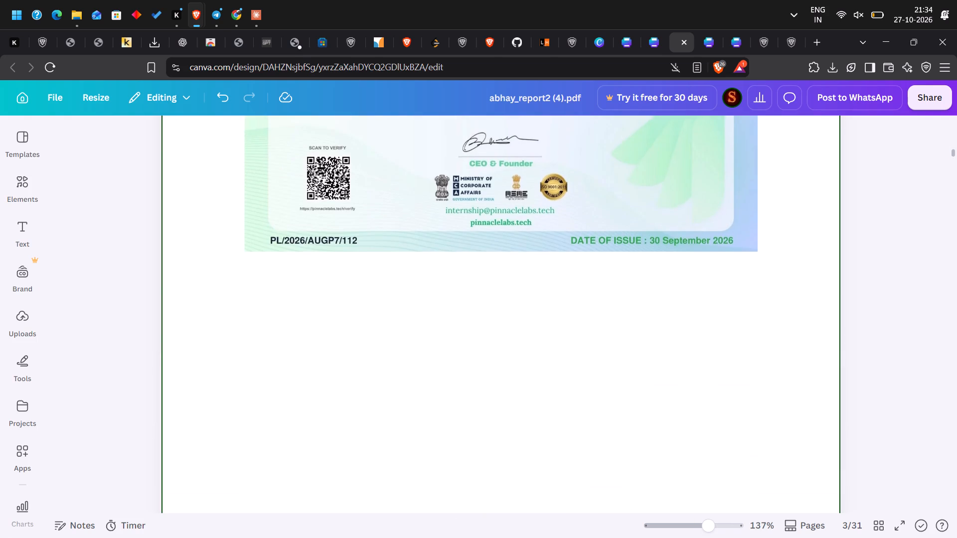
pyautogui.scroll(3, 594, 288)
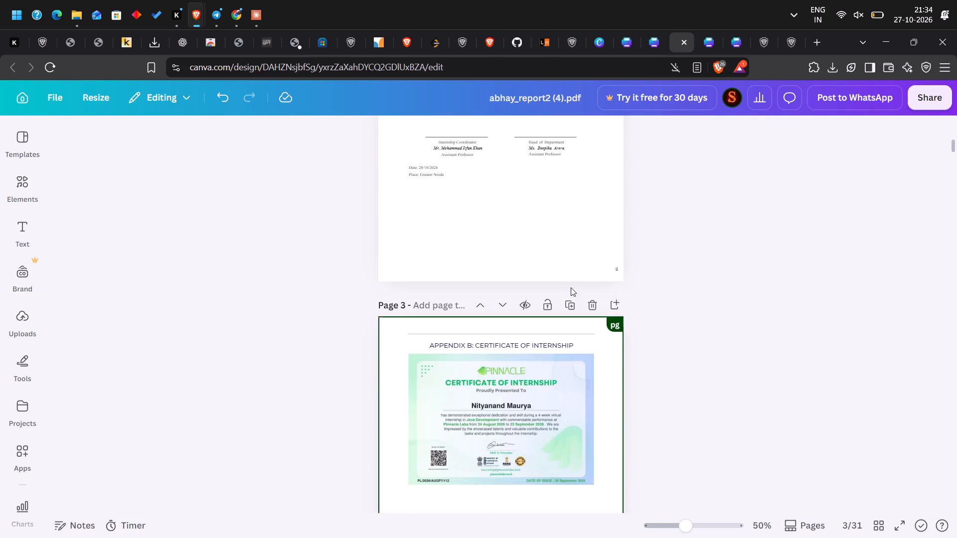
pyautogui.scroll(2, 567, 271)
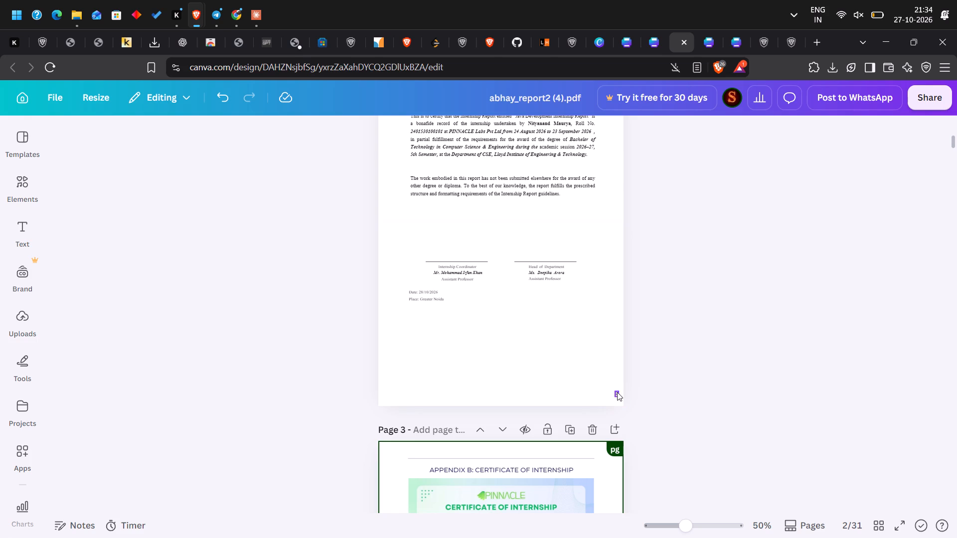
pyautogui.click(617, 392)
pyautogui.hotkey('ctrl', 'c')
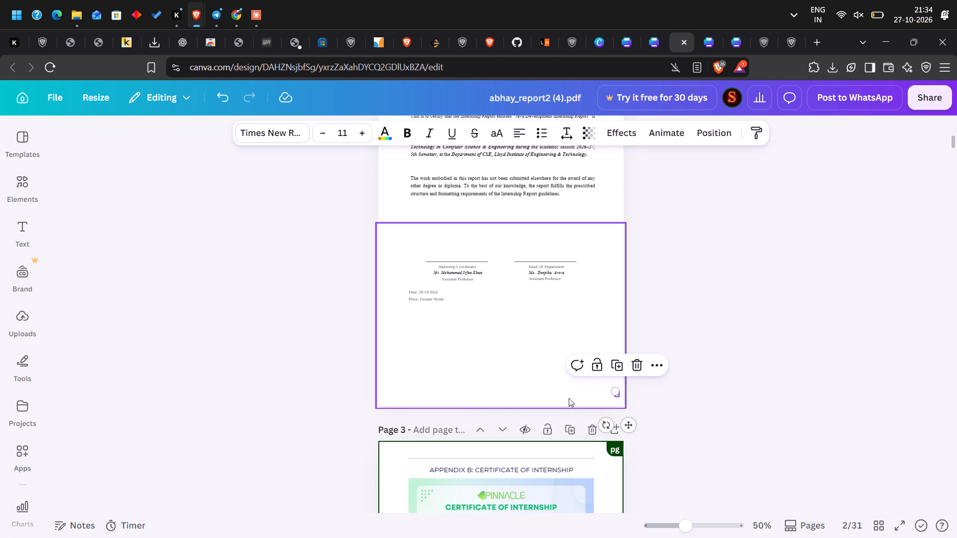
pyautogui.scroll(-5, 552, 403)
pyautogui.click(579, 404)
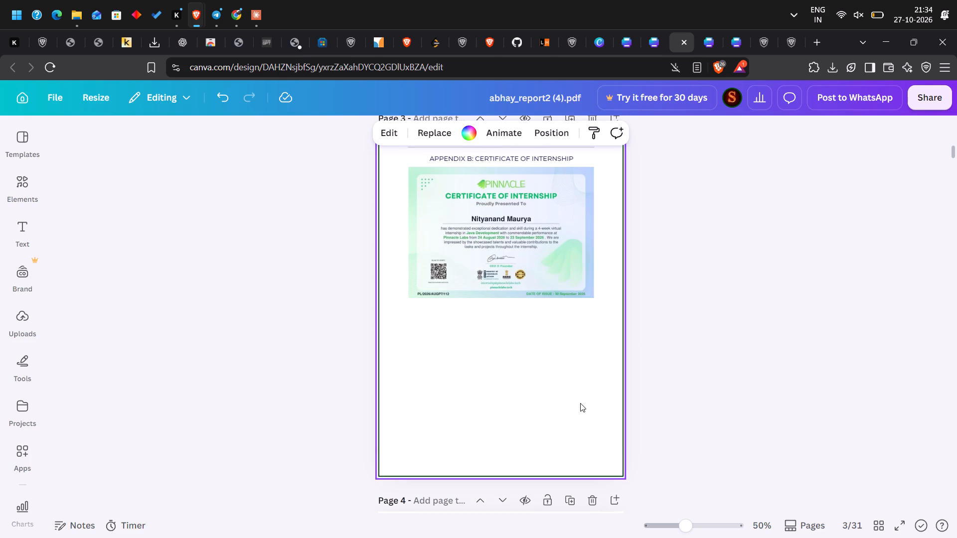
pyautogui.hotkey('ctrl', 'v')
pyautogui.click(796, 373)
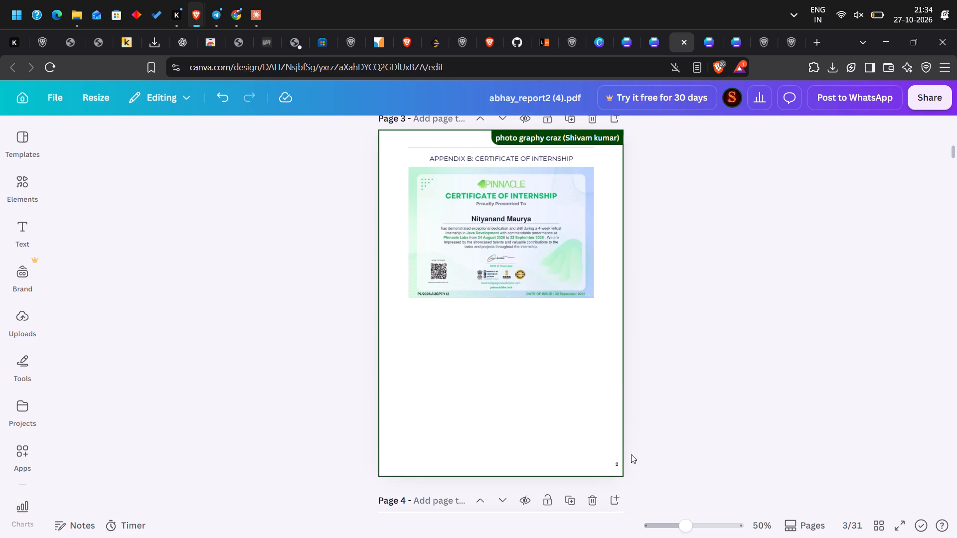
# Change the pasted page number on the Certificate of Internship page to "iii".
pyautogui.click(617, 463)
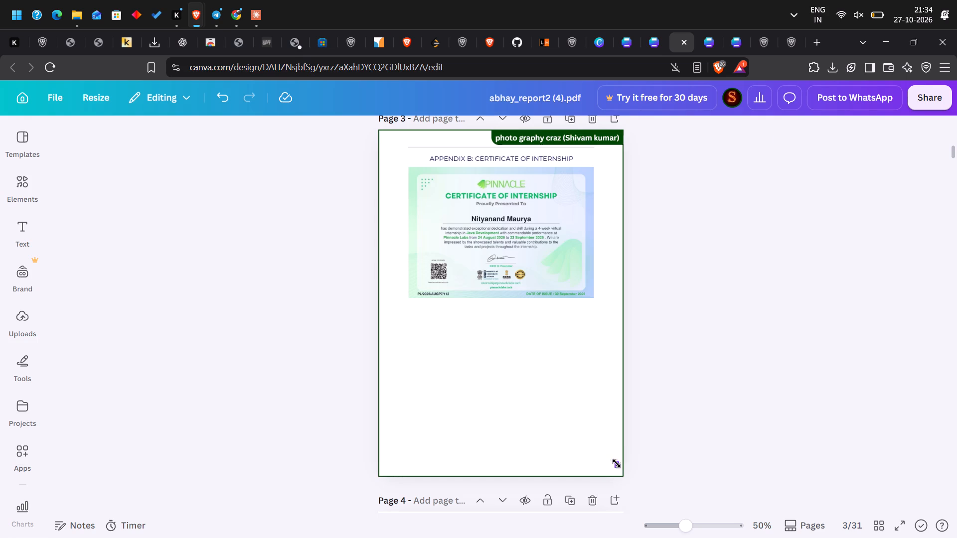
pyautogui.scroll(1, 617, 463)
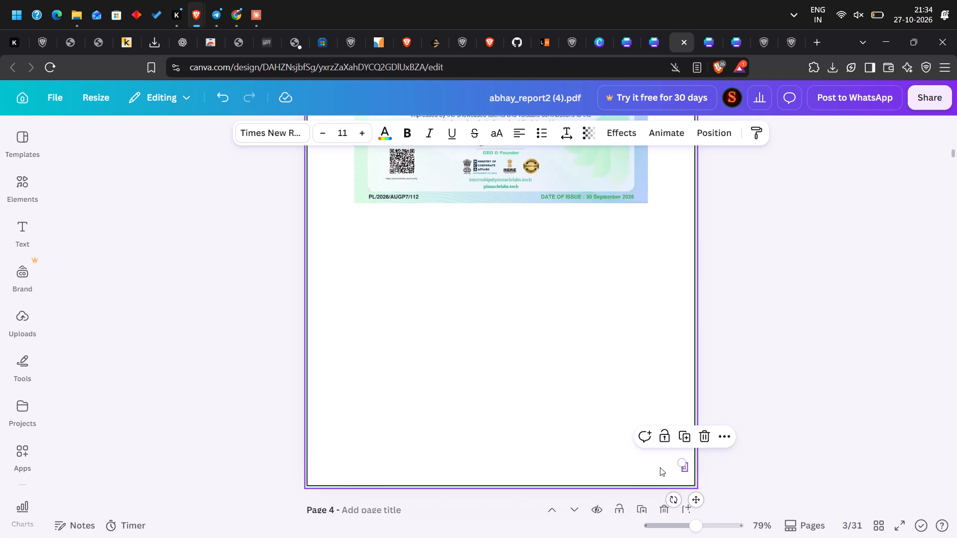
pyautogui.scroll(1, 684, 467)
pyautogui.hscroll(-1, 696, 466)
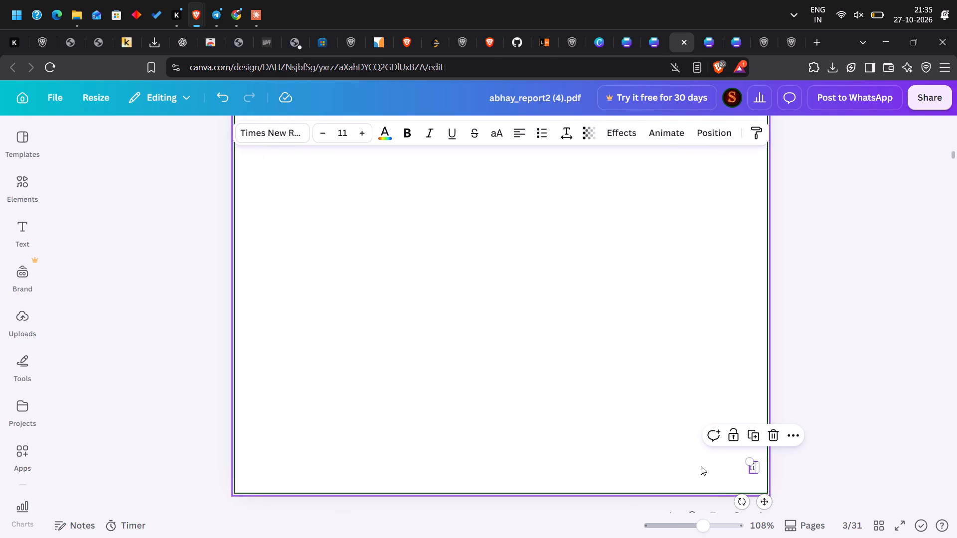
pyautogui.hscroll(-1, 701, 466)
pyautogui.click(751, 468)
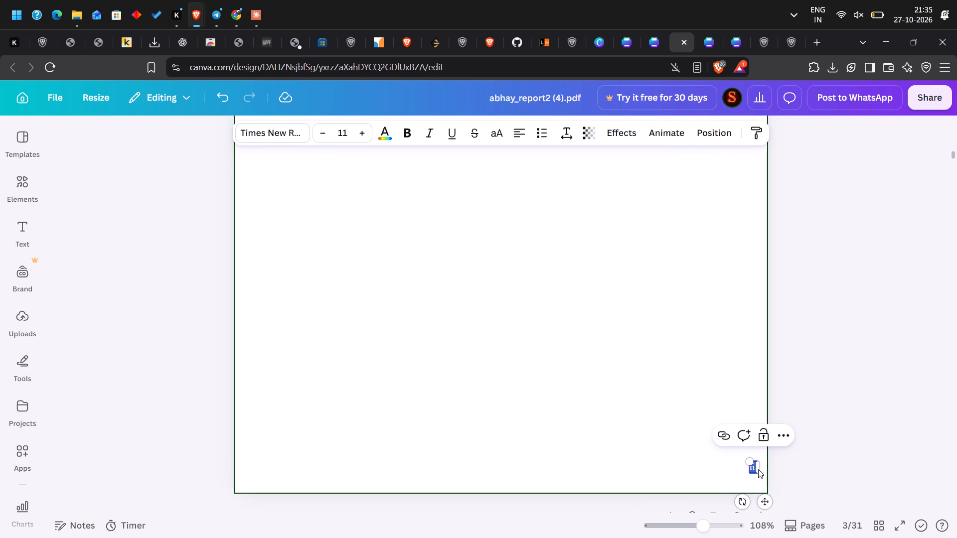
pyautogui.write('iii')
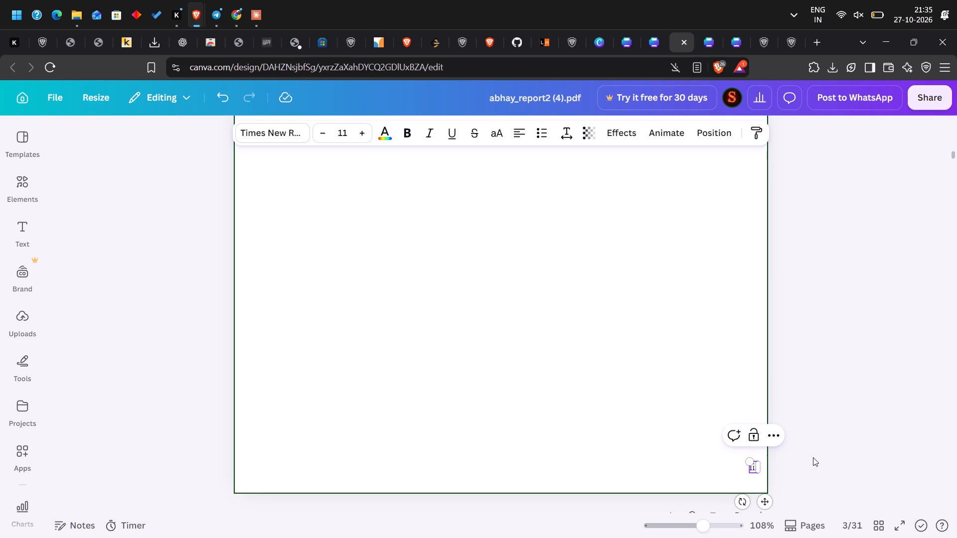
pyautogui.press('i')
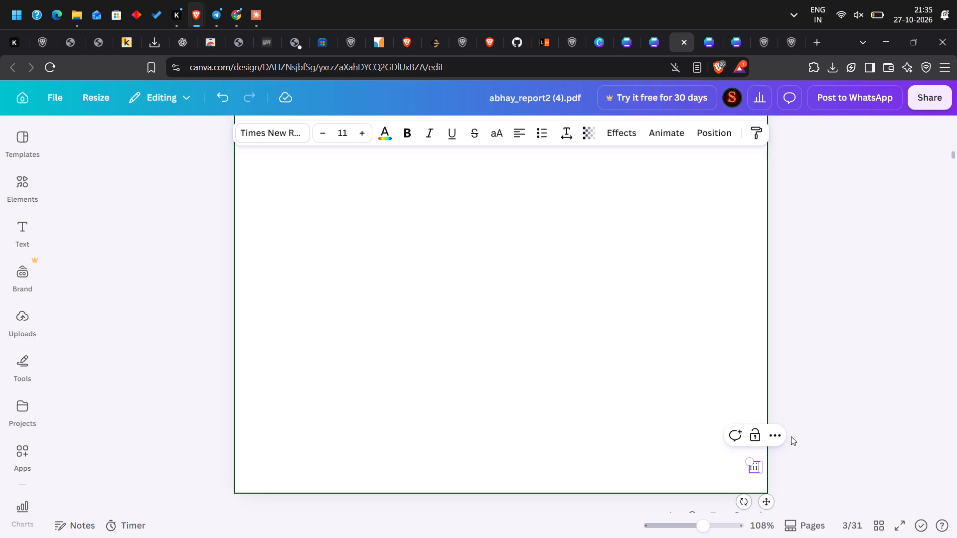
pyautogui.press('BackSpace')
pyautogui.click(802, 453)
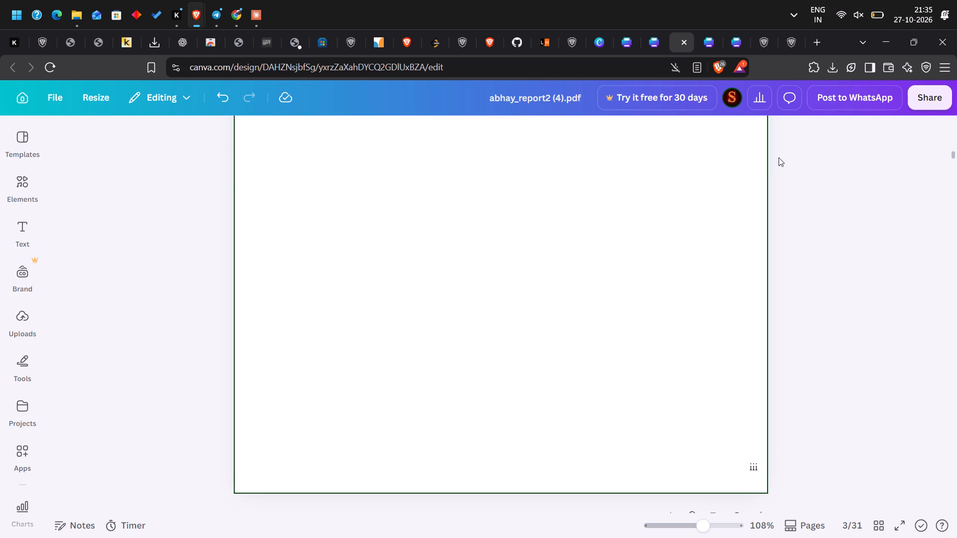
# Look through the opening pages from the cover to the table of contents to check their order and page numbers.
pyautogui.scroll(20, 703, 292)
pyautogui.scroll(5, 703, 292)
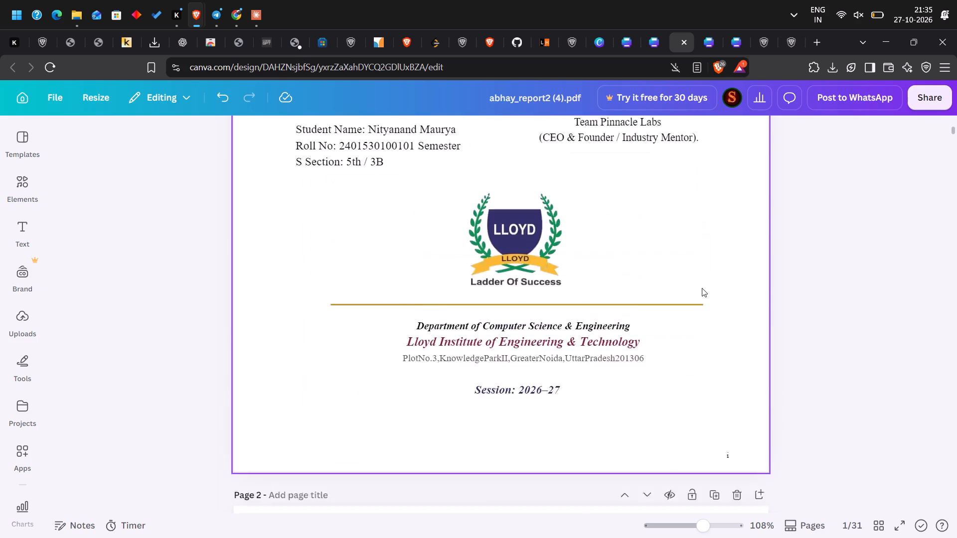
pyautogui.scroll(2, 702, 288)
pyautogui.scroll(-20, 702, 288)
pyautogui.scroll(-3, 702, 288)
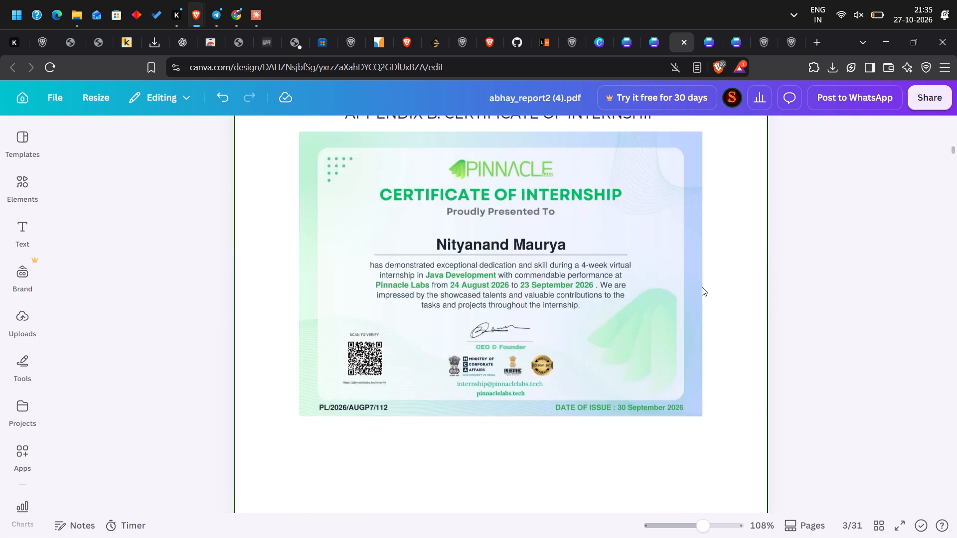
pyautogui.scroll(-12, 702, 287)
pyautogui.scroll(-11, 702, 284)
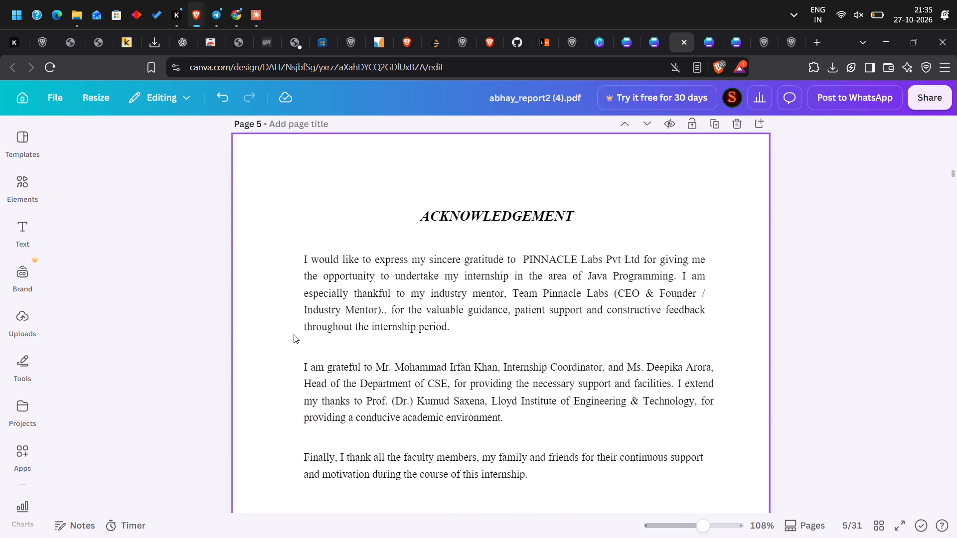
pyautogui.scroll(-3, 636, 404)
pyautogui.scroll(3, 669, 331)
pyautogui.scroll(-6, 669, 331)
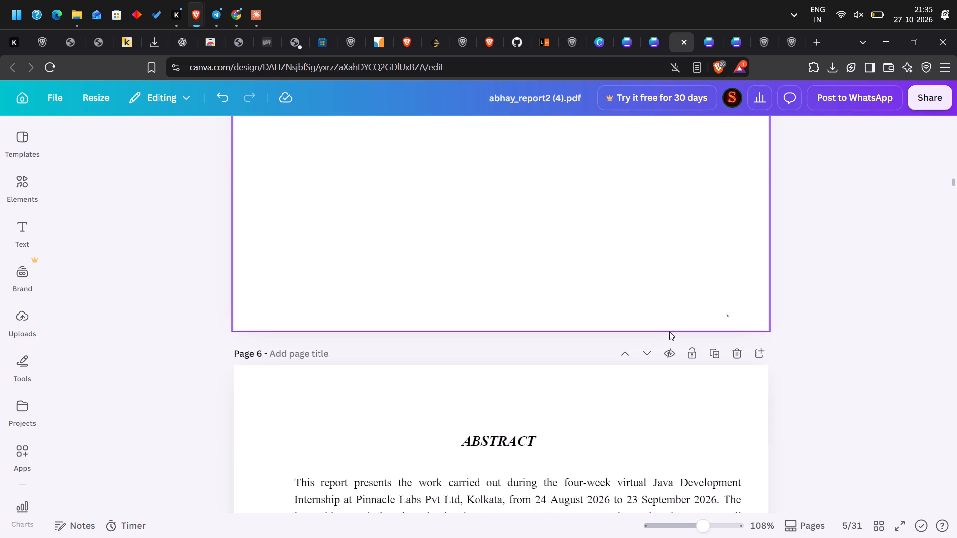
pyautogui.scroll(-10, 669, 331)
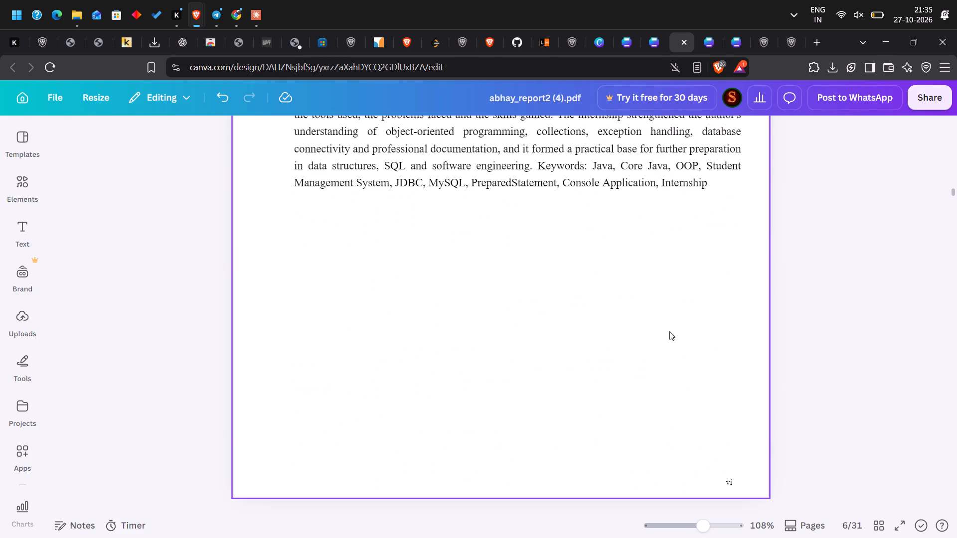
pyautogui.scroll(-10, 669, 331)
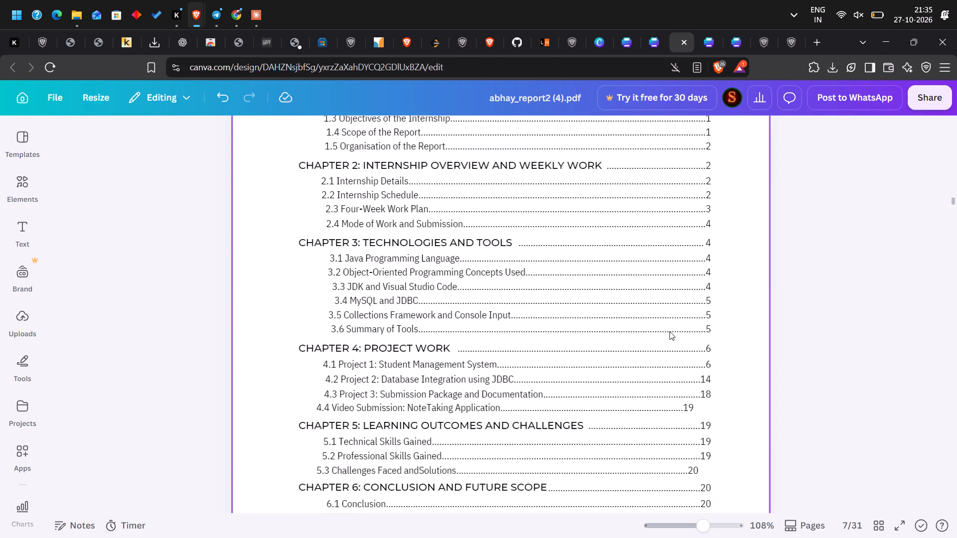
pyautogui.scroll(-1, 669, 331)
pyautogui.scroll(18, 669, 331)
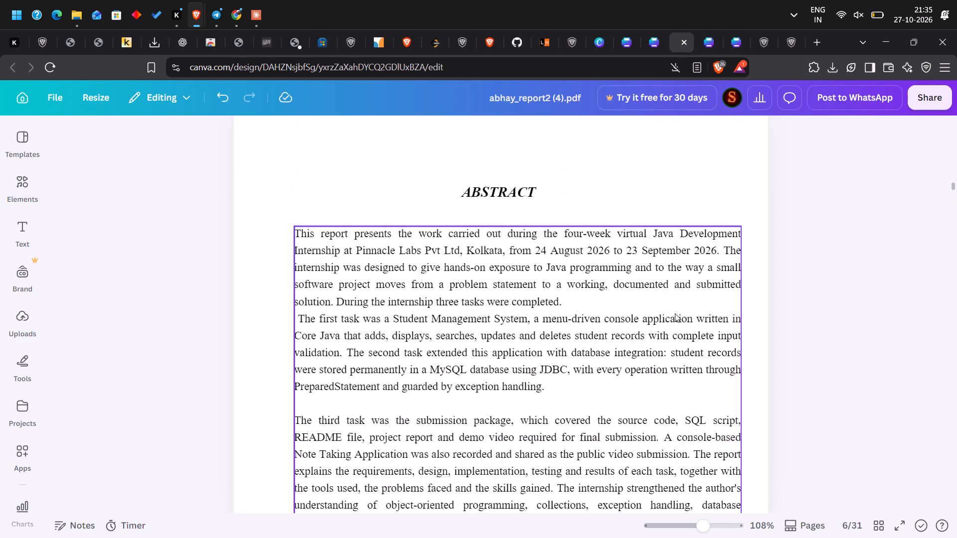
pyautogui.scroll(3, 680, 213)
pyautogui.scroll(7, 896, 150)
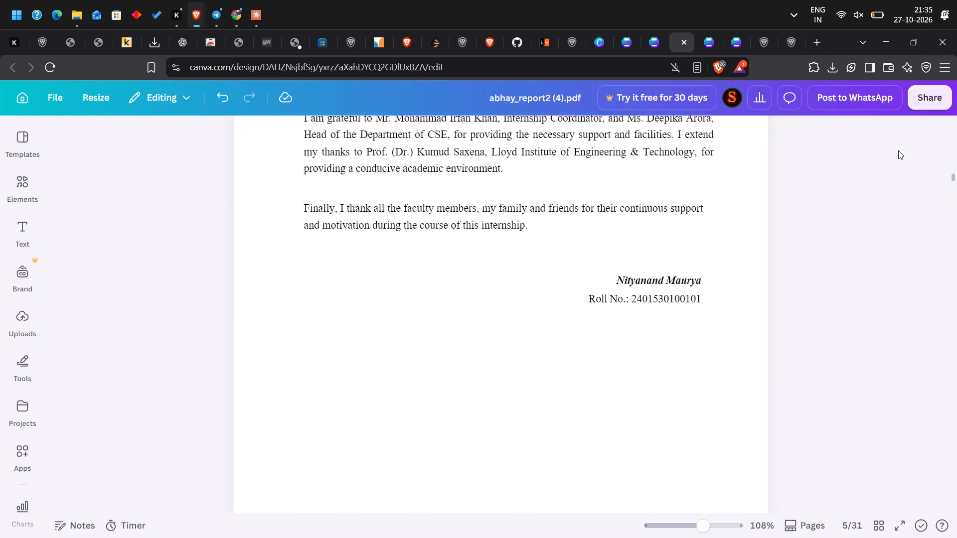
pyautogui.scroll(9, 898, 150)
pyautogui.scroll(4, 740, 241)
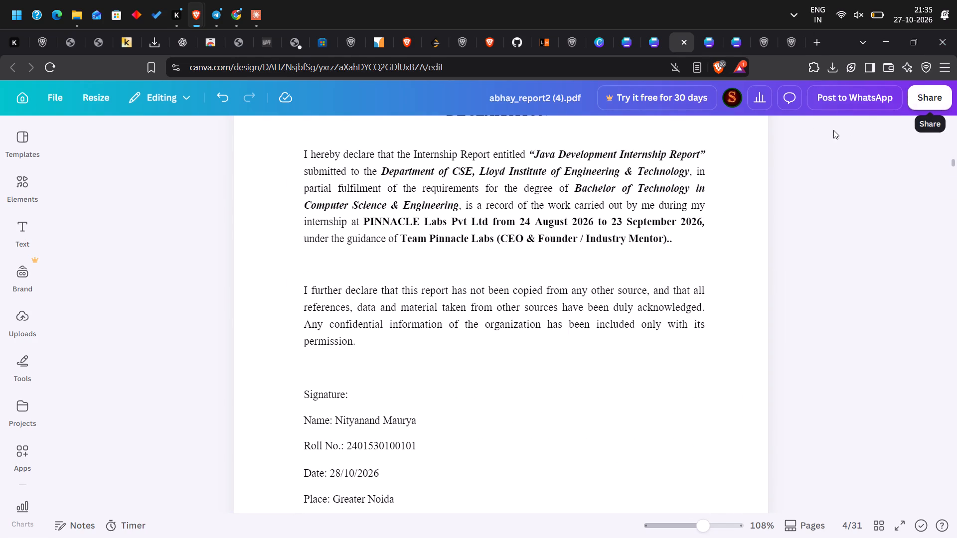
pyautogui.scroll(-9, 498, 283)
pyautogui.scroll(9, 657, 196)
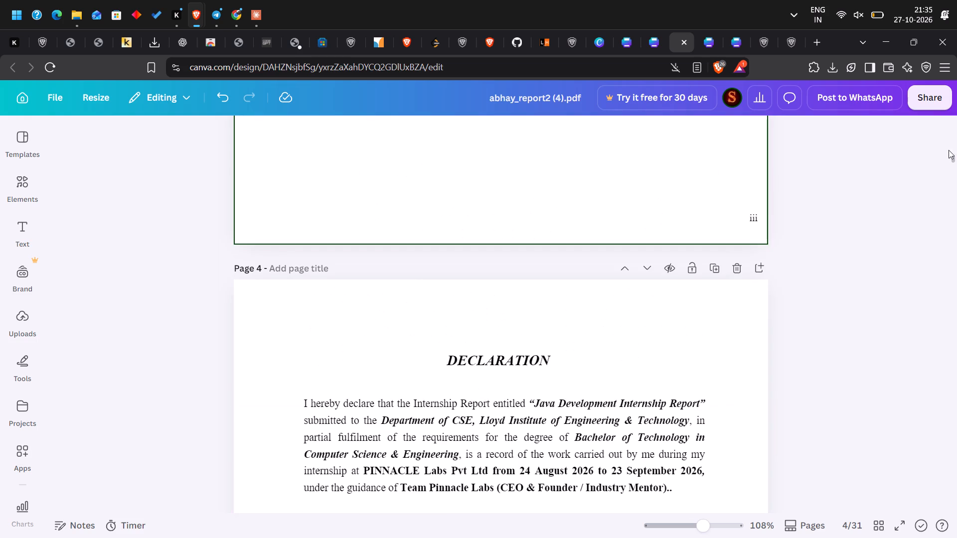
# Download pages 1–6 as a PDF, adding pages 3, 5 and 6 to the custom page selection.
pyautogui.click(925, 93)
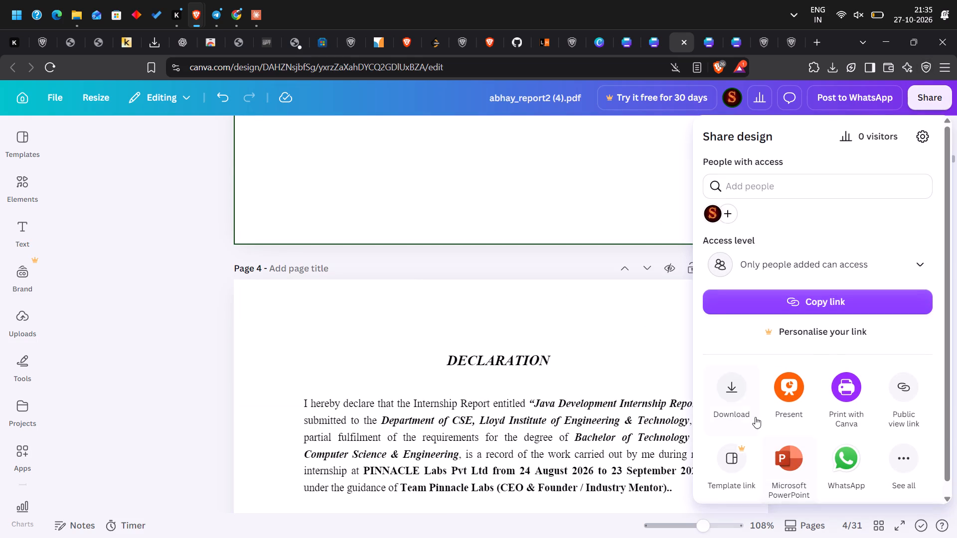
pyautogui.click(727, 397)
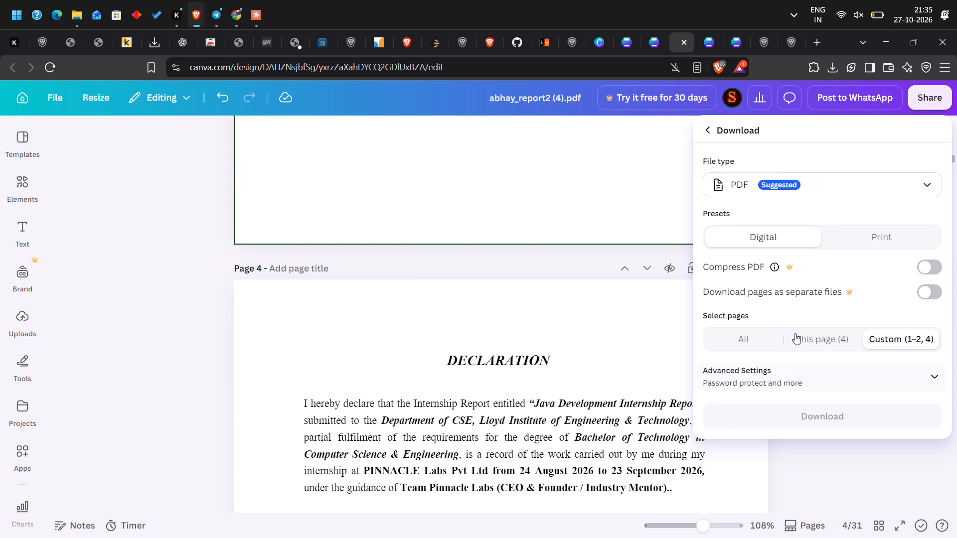
pyautogui.click(915, 340)
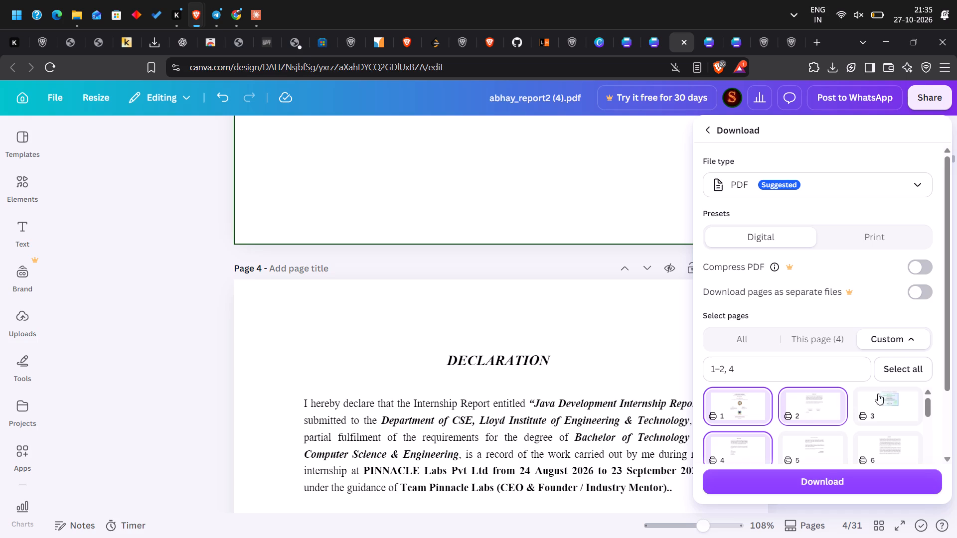
pyautogui.click(881, 399)
pyautogui.click(808, 446)
pyautogui.click(875, 451)
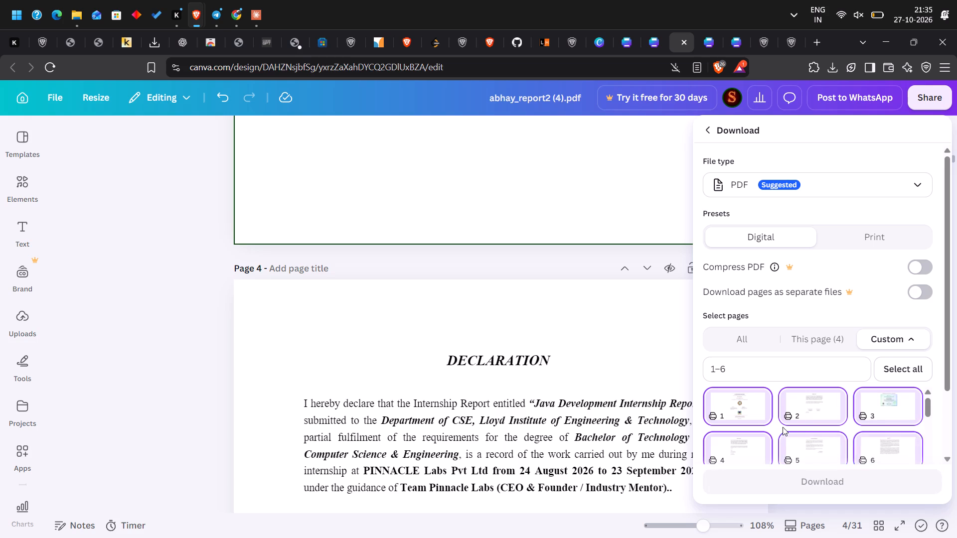
pyautogui.scroll(-3, 773, 426)
pyautogui.scroll(3, 756, 409)
pyautogui.scroll(-1, 758, 416)
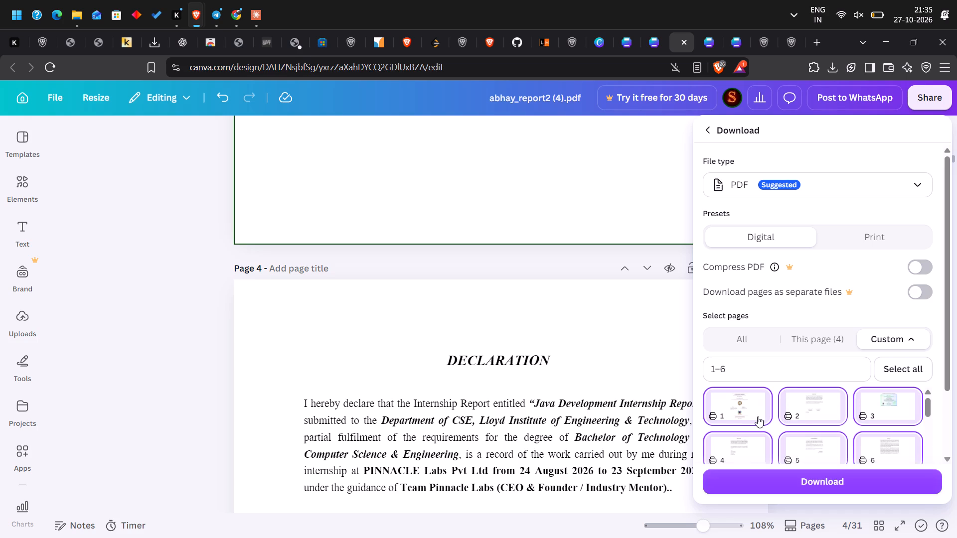
pyautogui.click(788, 483)
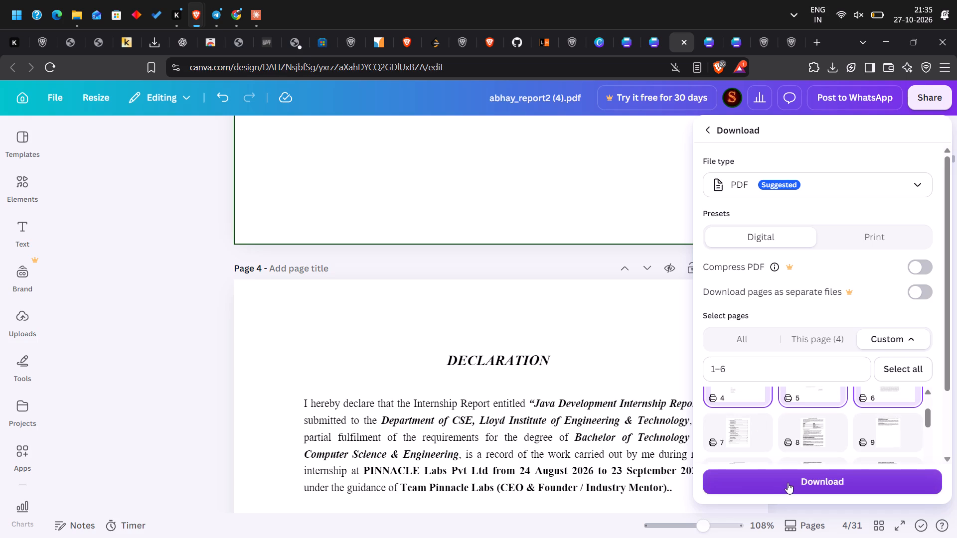
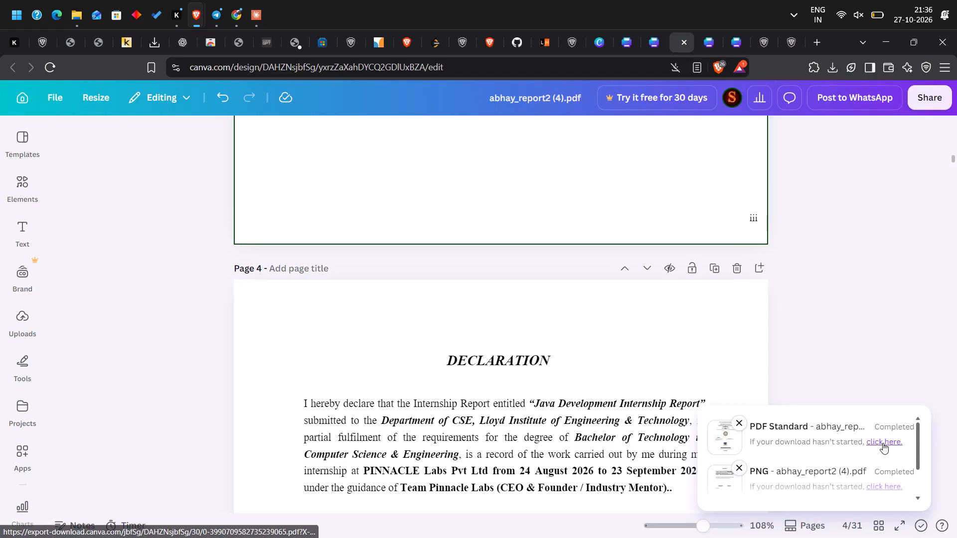
# Save the exported six-page report PDF to the Desktop and open the saved file.
pyautogui.click(883, 443)
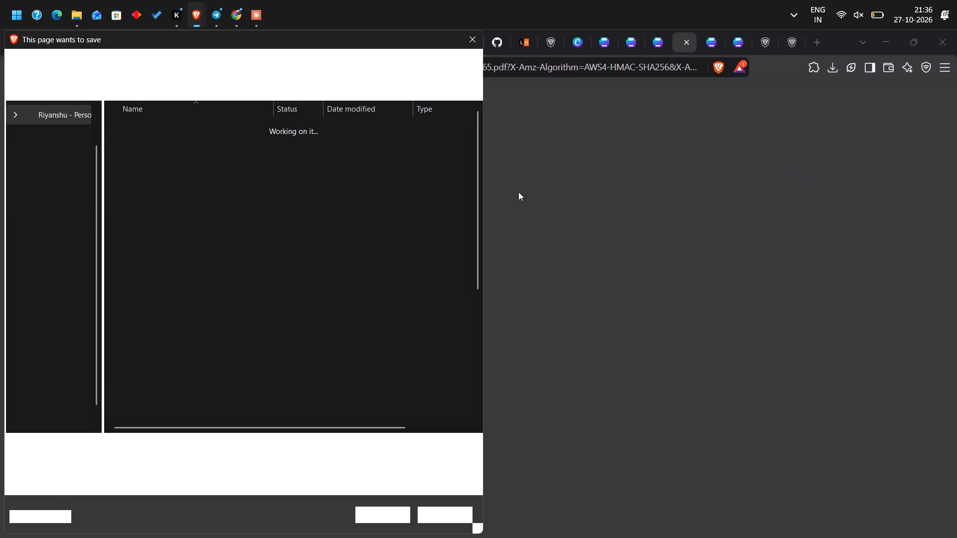
pyautogui.click(384, 517)
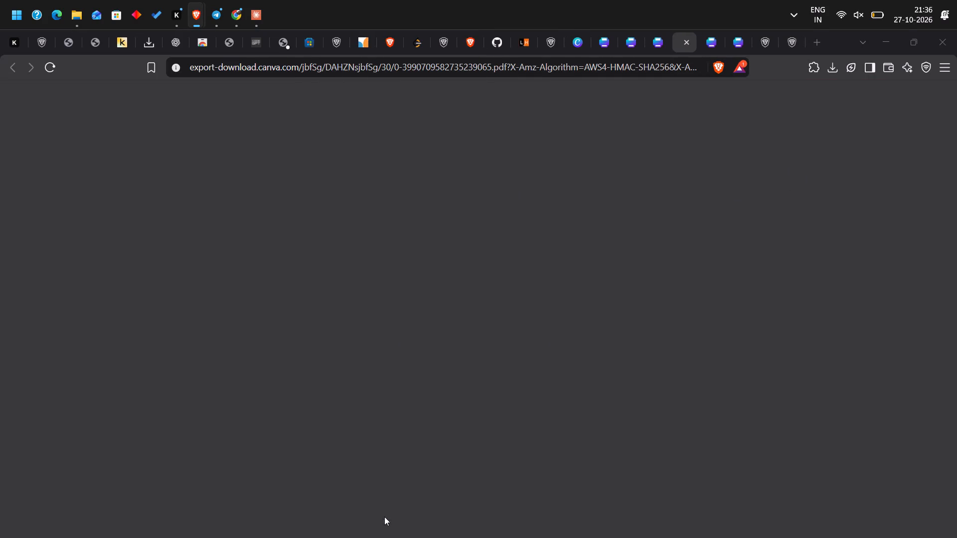
pyautogui.click(706, 97)
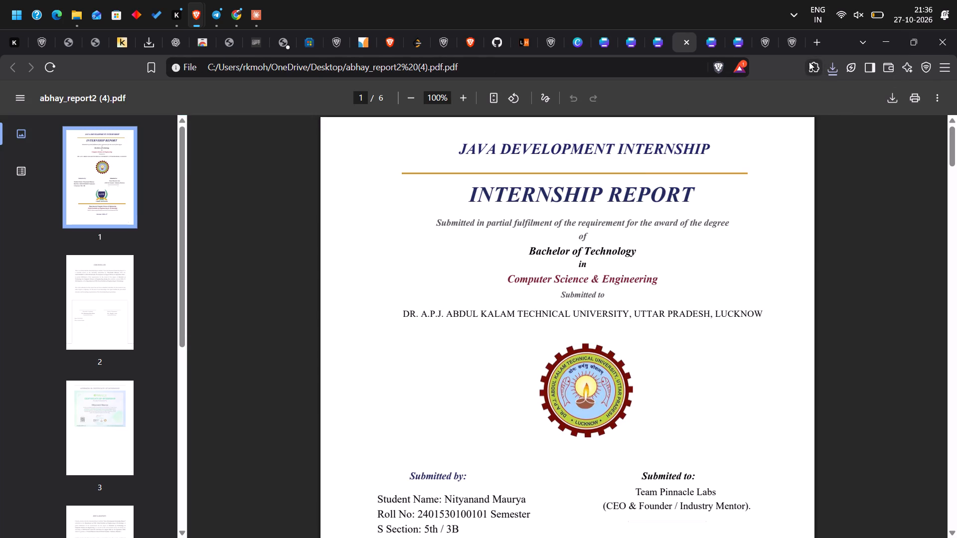
# Show the downloaded abhay_report2 (4).pdf in its Desktop folder in File Explorer and copy it.
pyautogui.click(827, 66)
pyautogui.click(775, 119)
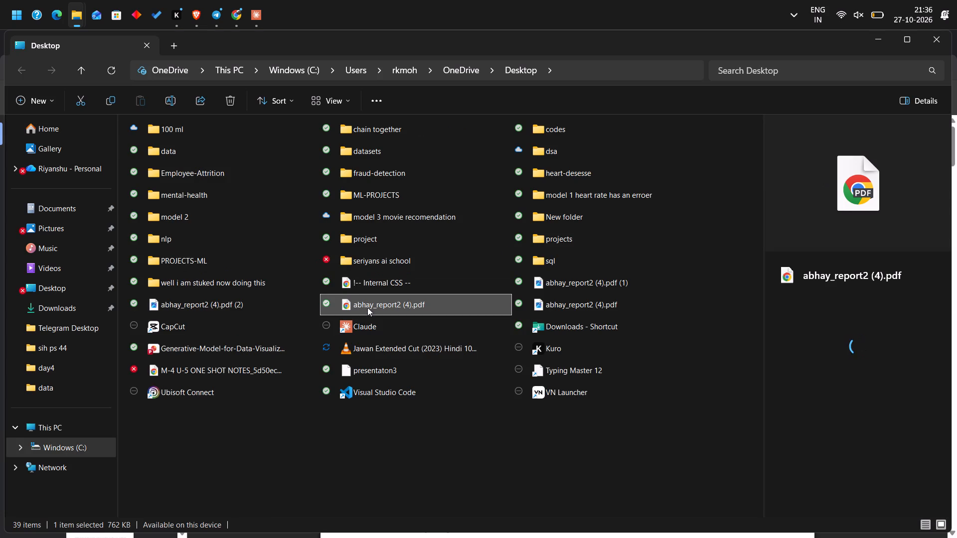
pyautogui.click(368, 305)
pyautogui.hotkey('ctrl', 'c')
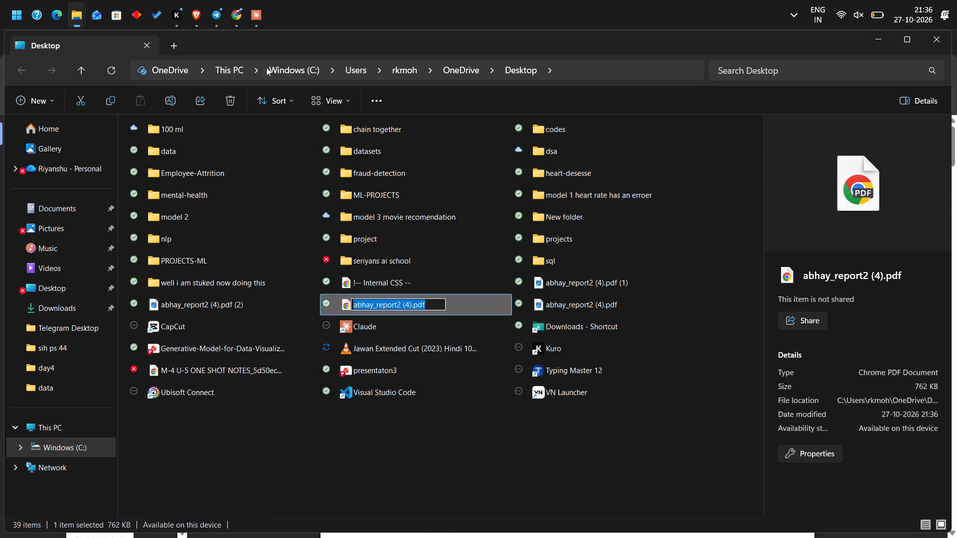
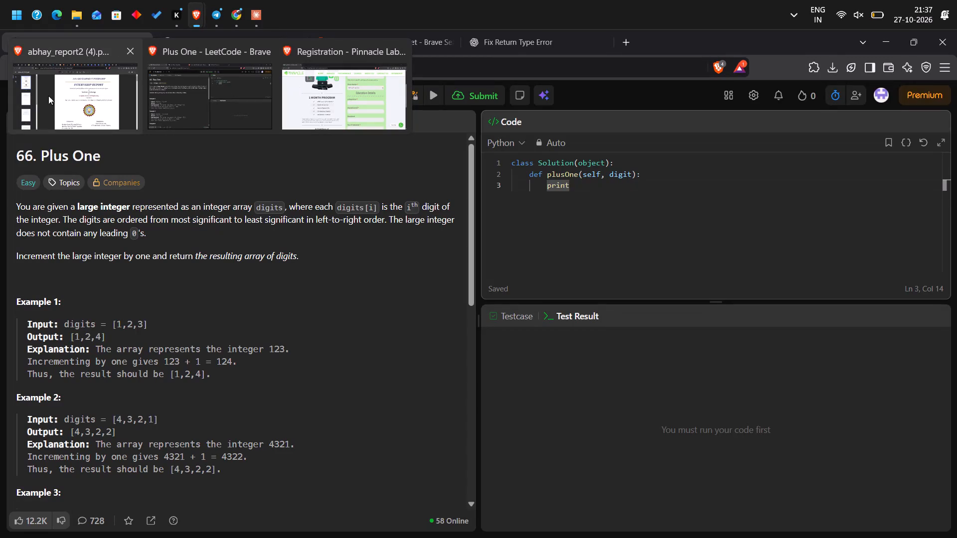
# Switch to the 30-page Java Development internship report design in Canva and review its pages from the cover to the Table of Contents.
pyautogui.click(99, 97)
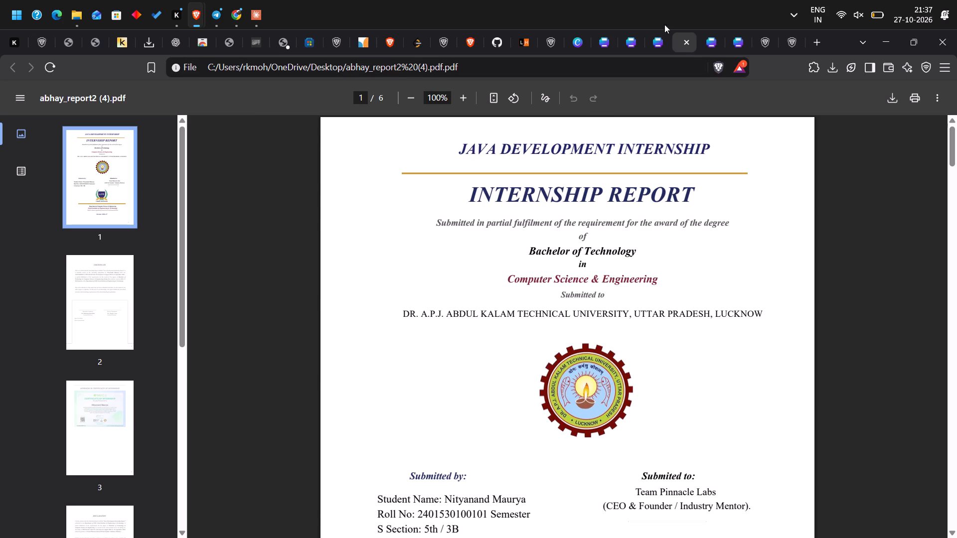
pyautogui.click(598, 45)
pyautogui.scroll(6, 502, 277)
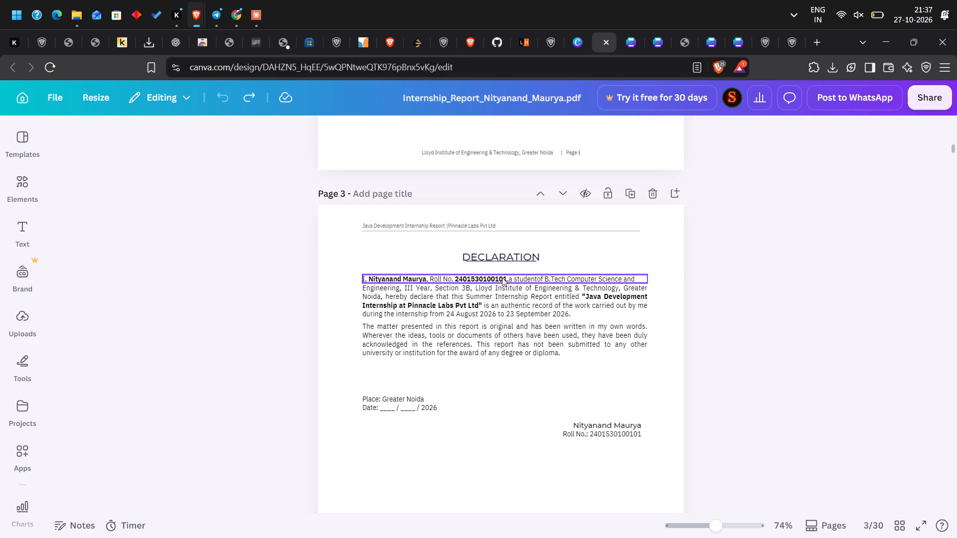
pyautogui.scroll(14, 502, 277)
pyautogui.scroll(-4, 505, 194)
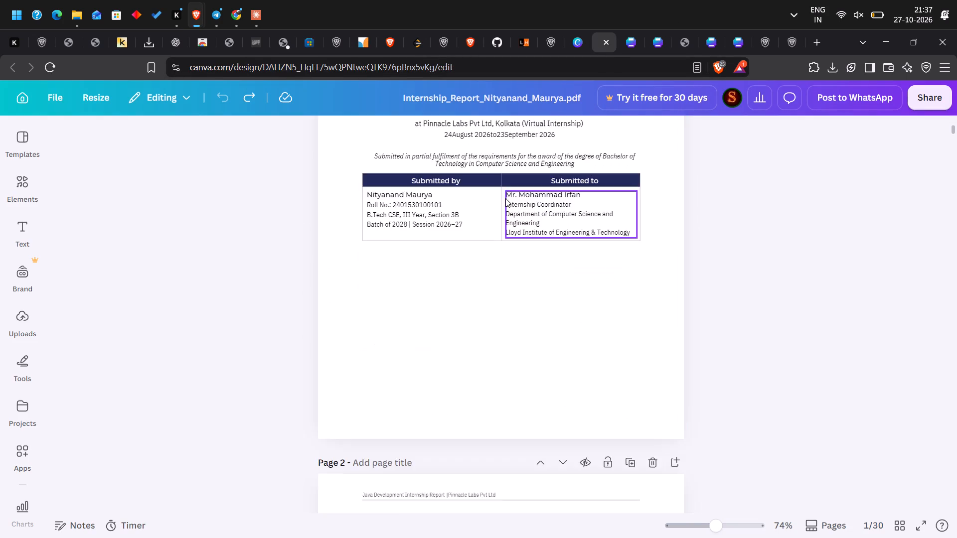
pyautogui.scroll(-16, 505, 200)
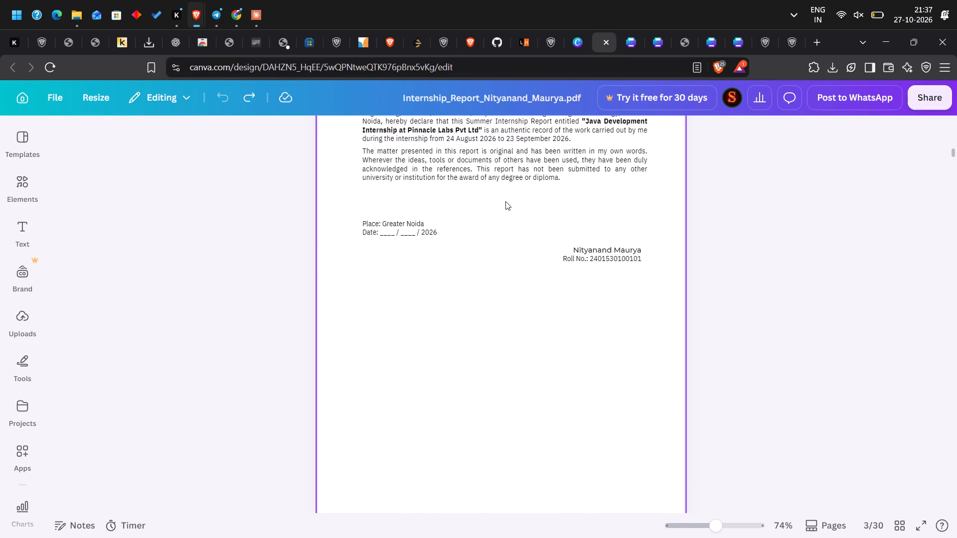
pyautogui.scroll(-11, 505, 201)
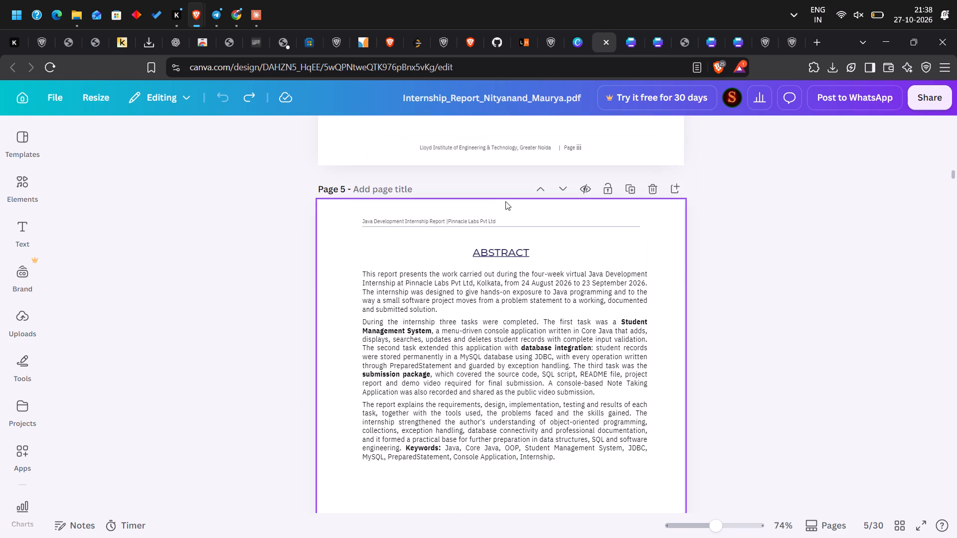
pyautogui.scroll(7, 504, 201)
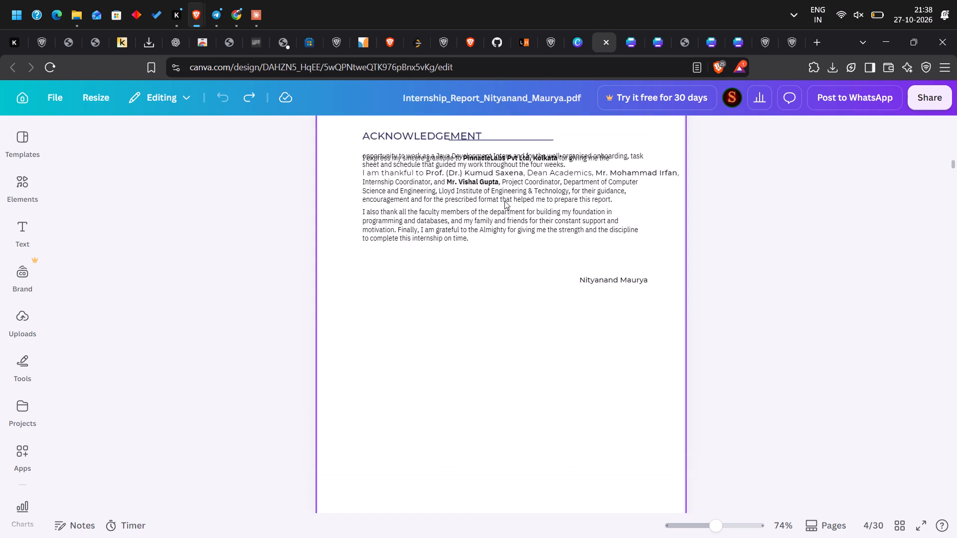
pyautogui.scroll(1, 504, 201)
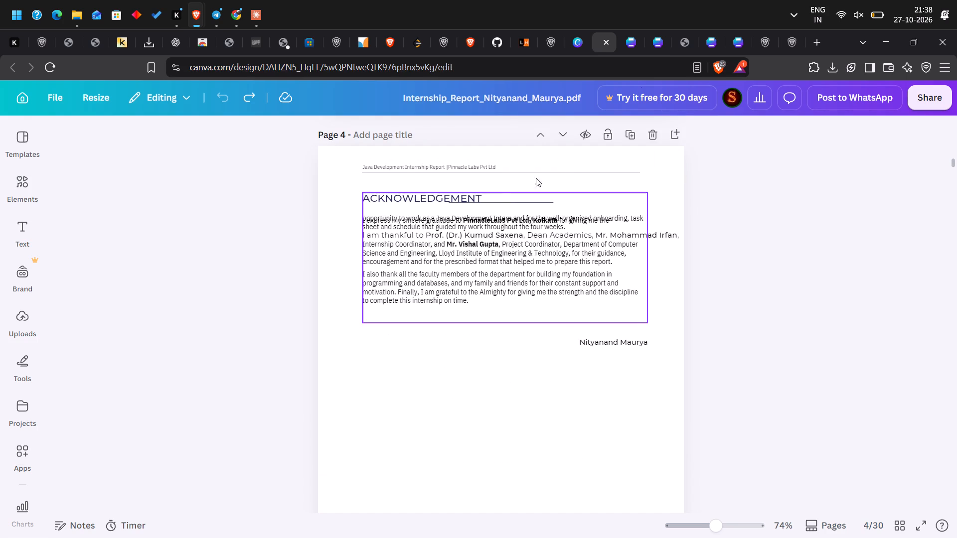
pyautogui.scroll(-7, 504, 266)
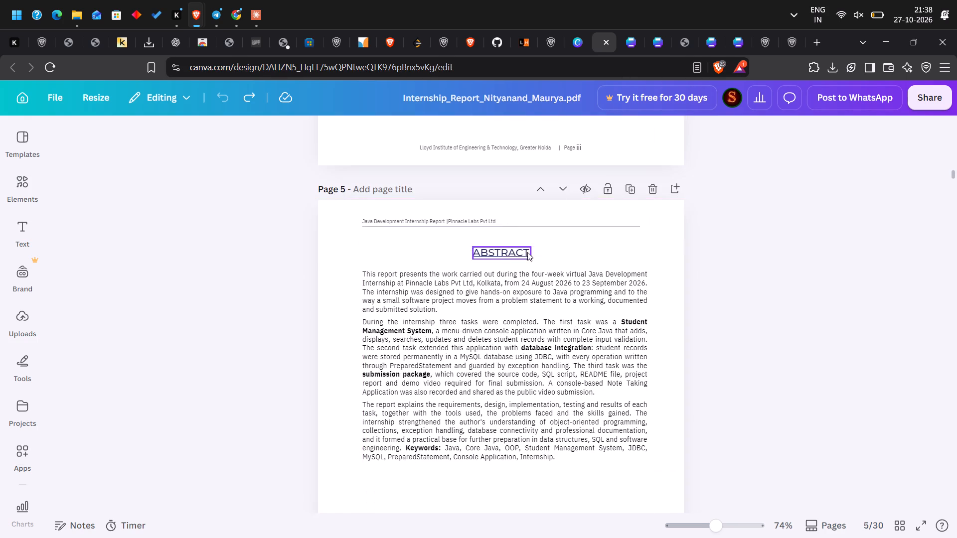
pyautogui.scroll(-10, 573, 241)
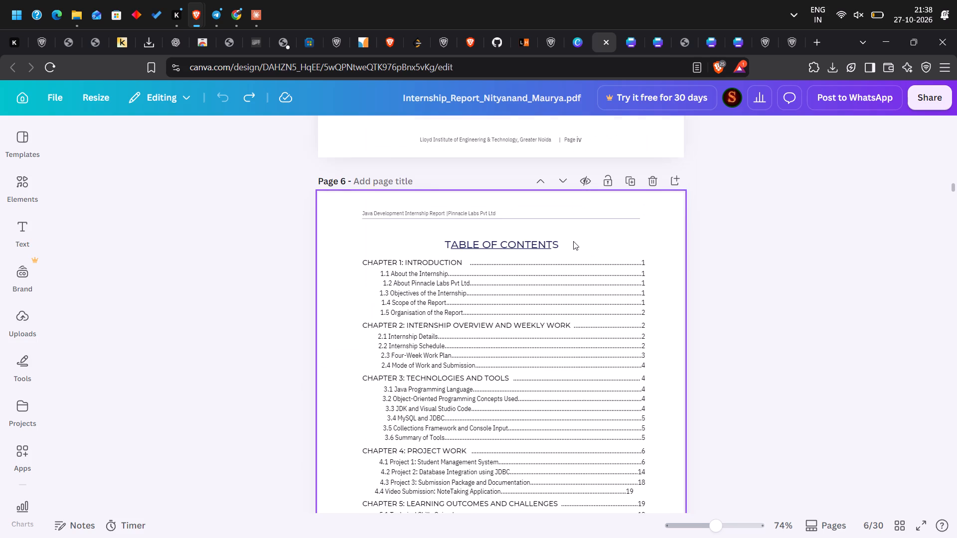
pyautogui.scroll(-1, 573, 241)
pyautogui.scroll(2, 573, 241)
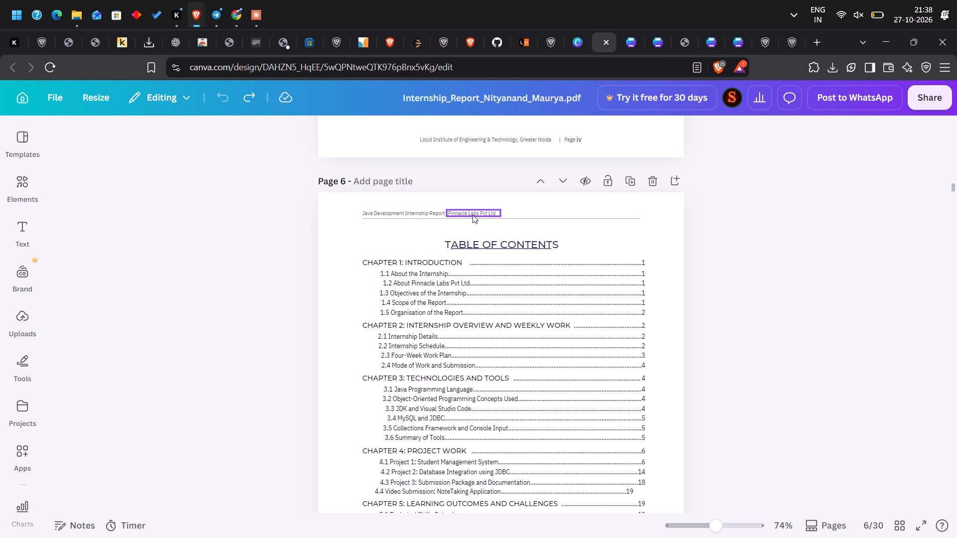
# Delete the Abstract page from the 30-page internship report design.
pyautogui.scroll(4, 529, 212)
pyautogui.click(649, 239)
pyautogui.scroll(5, 626, 238)
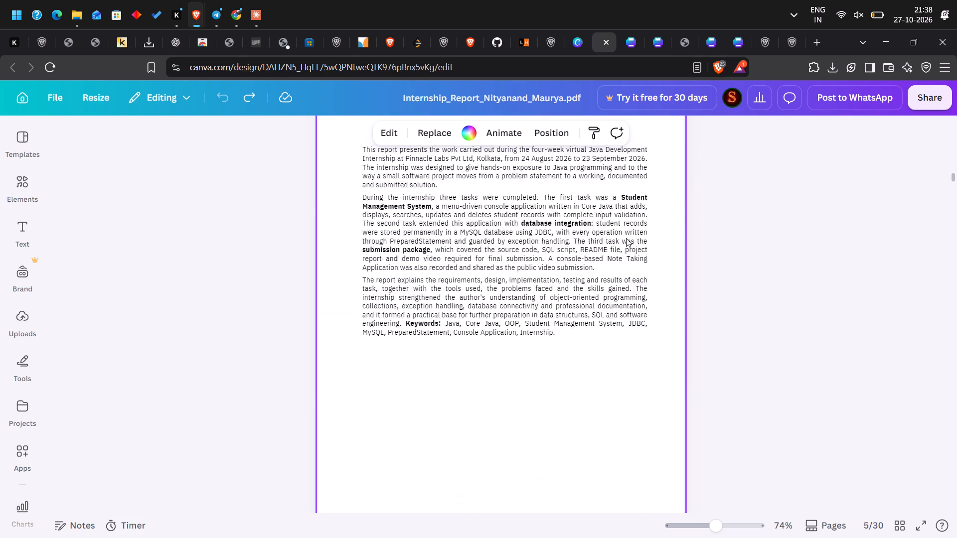
pyautogui.click(656, 179)
pyautogui.click(651, 188)
pyautogui.scroll(3, 573, 243)
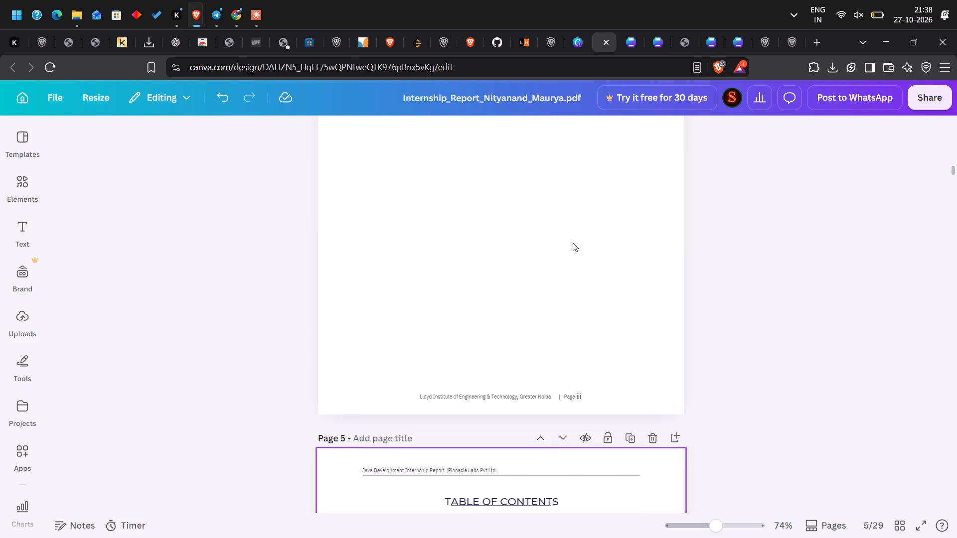
# Delete the cover, Certificate, Declaration and Acknowledgement pages, keeping the Table of Contents as page 1.
pyautogui.scroll(12, 573, 243)
pyautogui.scroll(-1, 573, 243)
pyautogui.scroll(16, 573, 243)
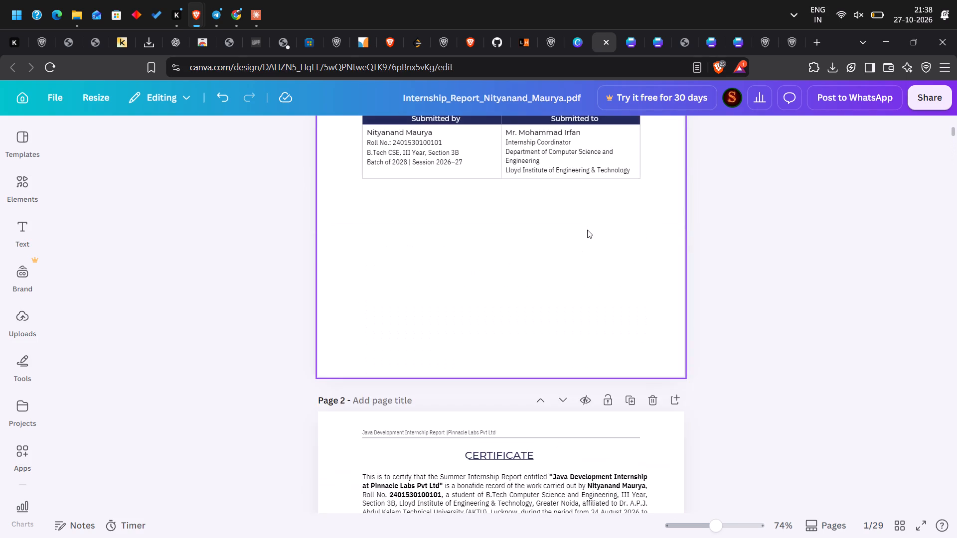
pyautogui.scroll(9, 587, 230)
pyautogui.click(646, 158)
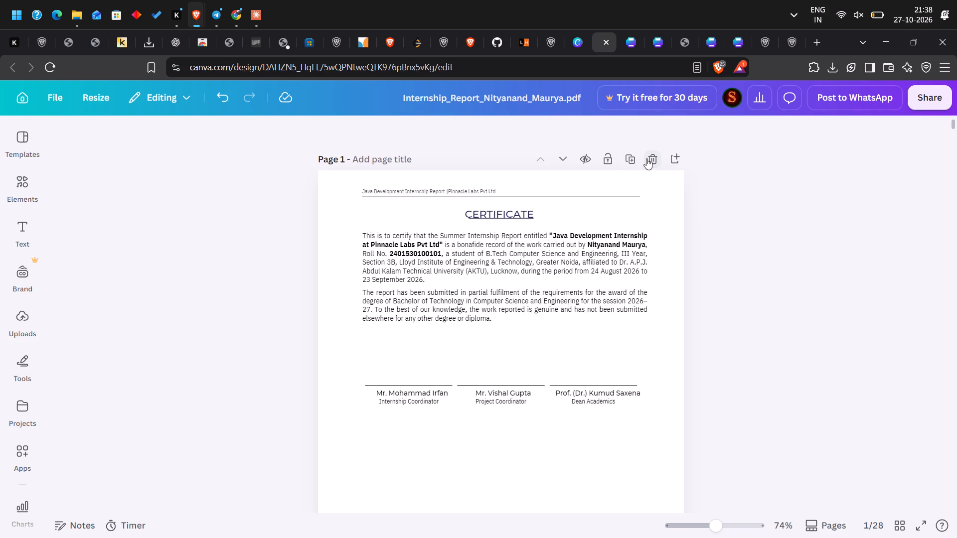
pyautogui.click(649, 159)
pyautogui.click(649, 159)
pyautogui.click(649, 159)
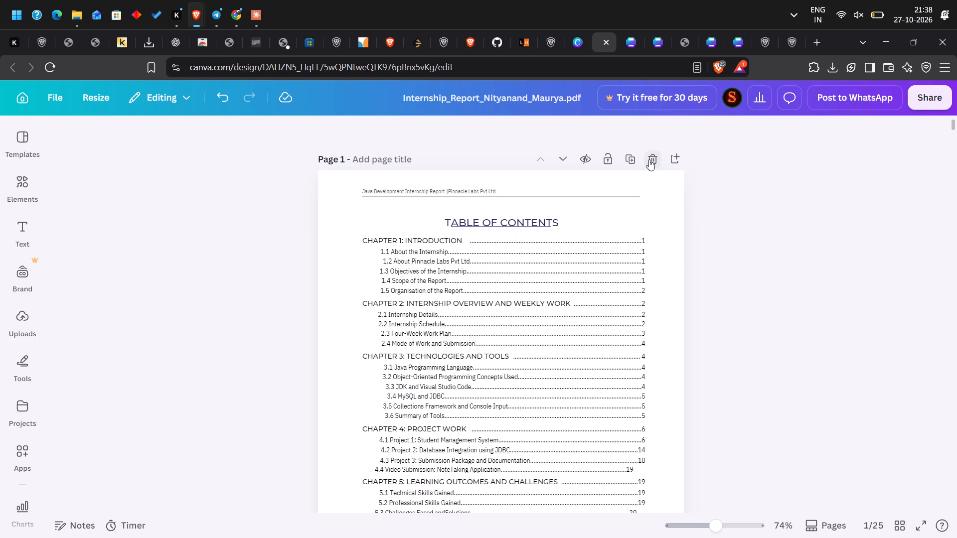
pyautogui.click(649, 159)
pyautogui.hotkey('ctrl', 'z')
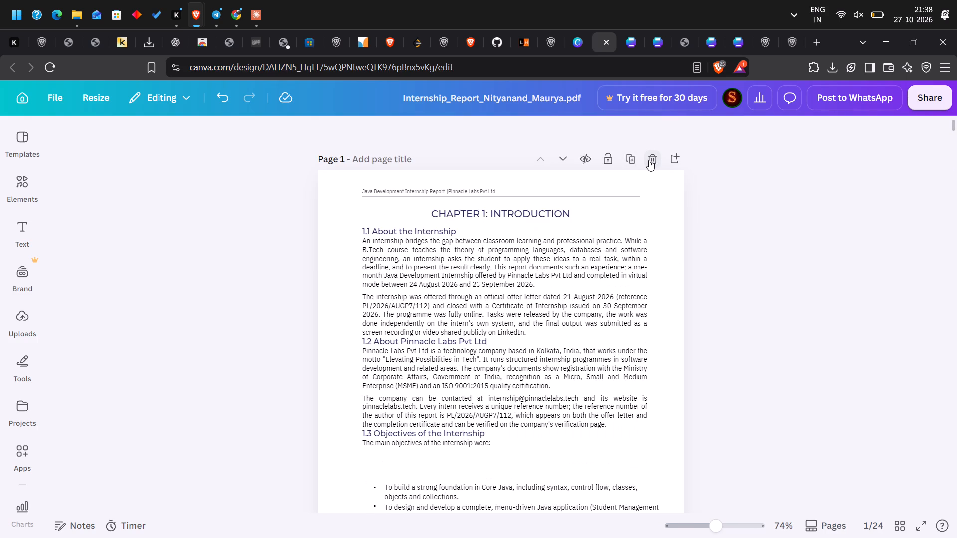
# Check the trimmed report's Table of Contents and Chapter 1 pages, and look through the other open Canva report designs.
pyautogui.click(447, 196)
pyautogui.click(633, 217)
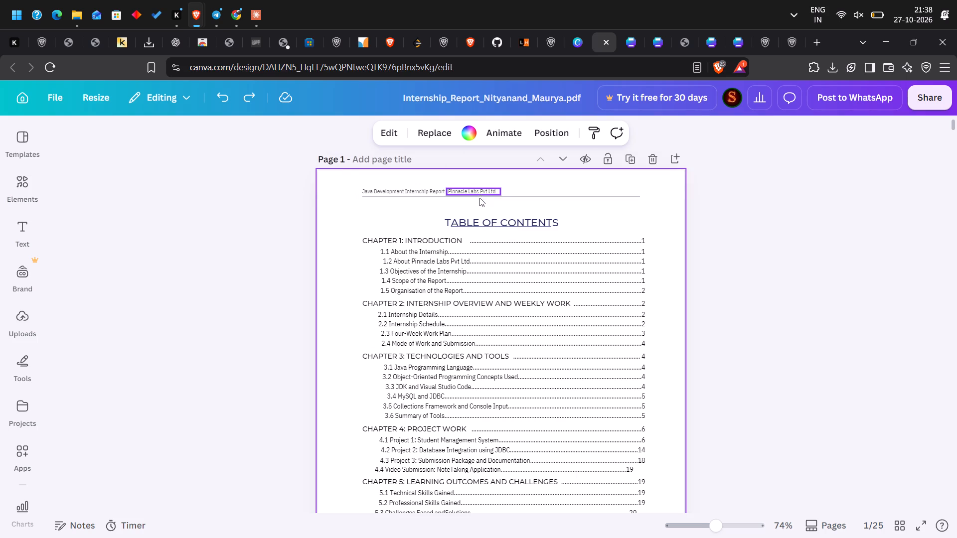
pyautogui.scroll(-5, 478, 285)
pyautogui.scroll(2, 478, 285)
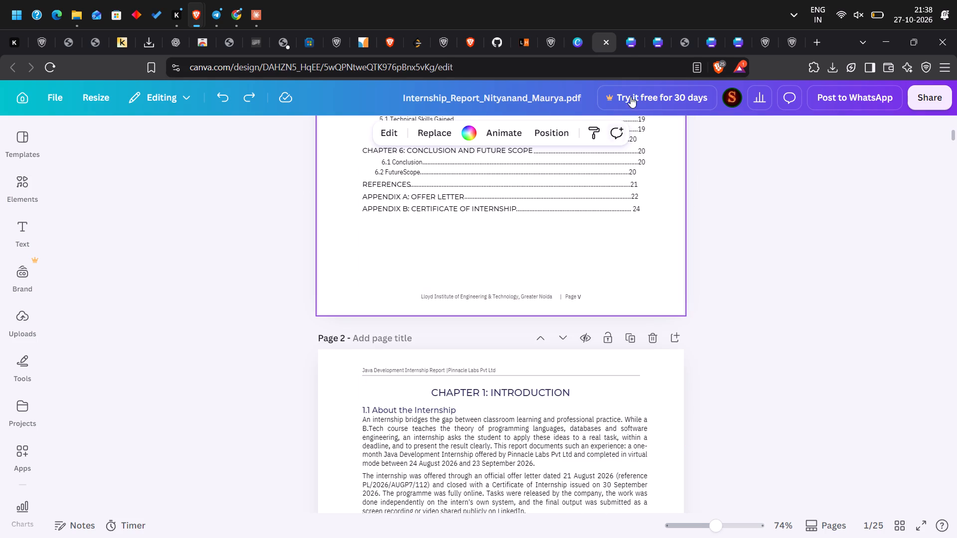
pyautogui.click(633, 41)
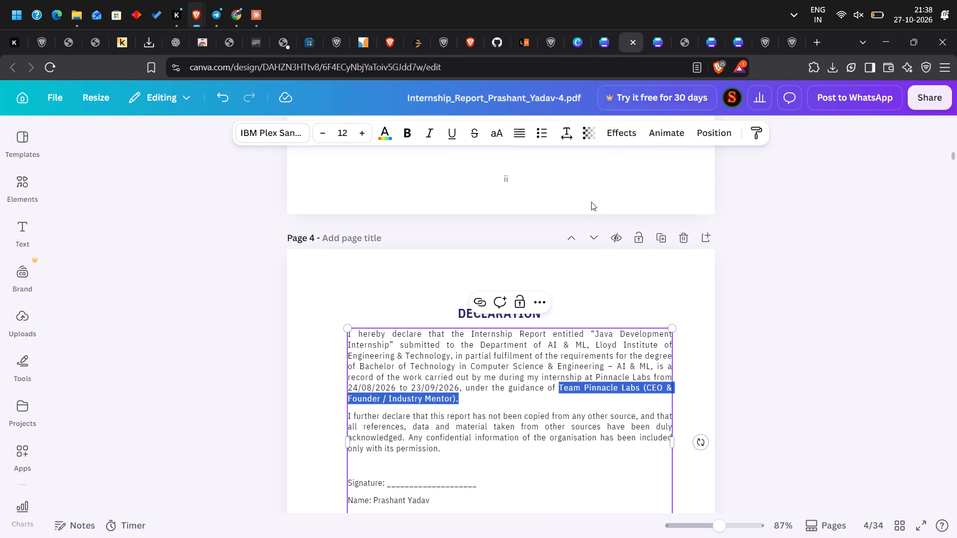
pyautogui.scroll(-2, 577, 223)
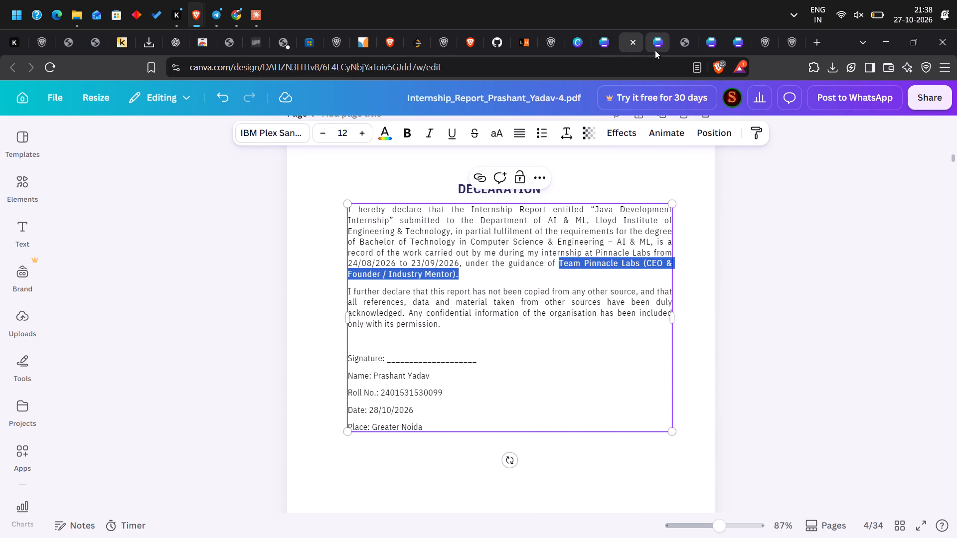
pyautogui.click(655, 50)
pyautogui.scroll(-4, 552, 418)
pyautogui.scroll(3, 545, 417)
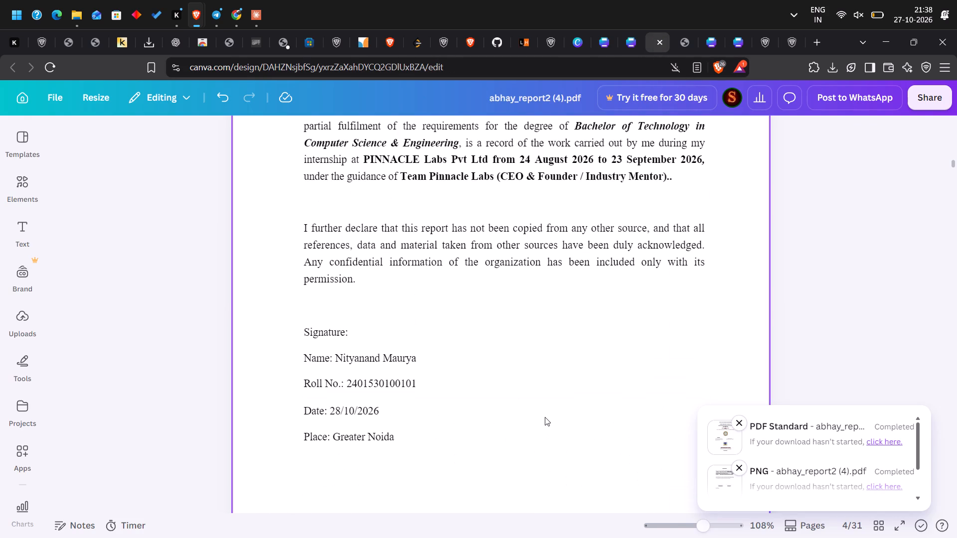
pyautogui.scroll(1, 545, 416)
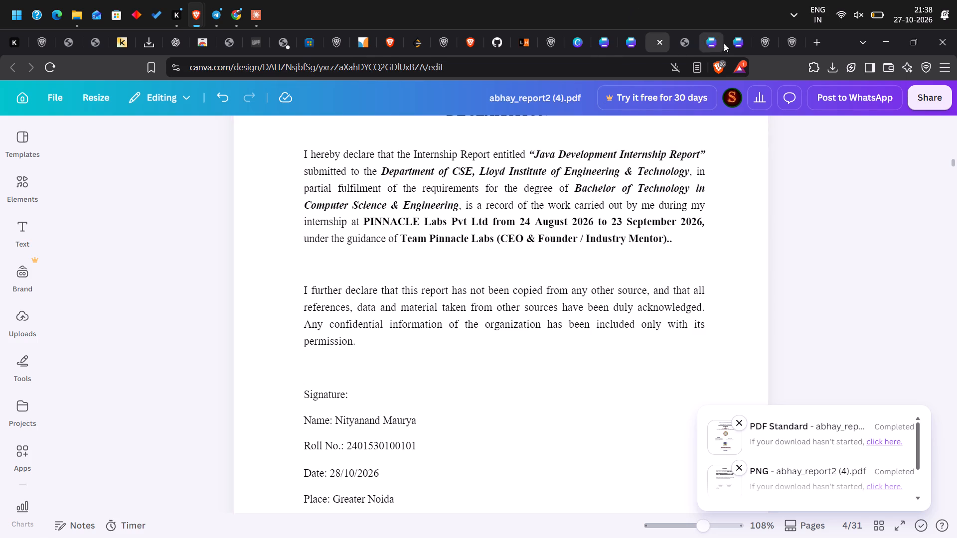
pyautogui.click(704, 43)
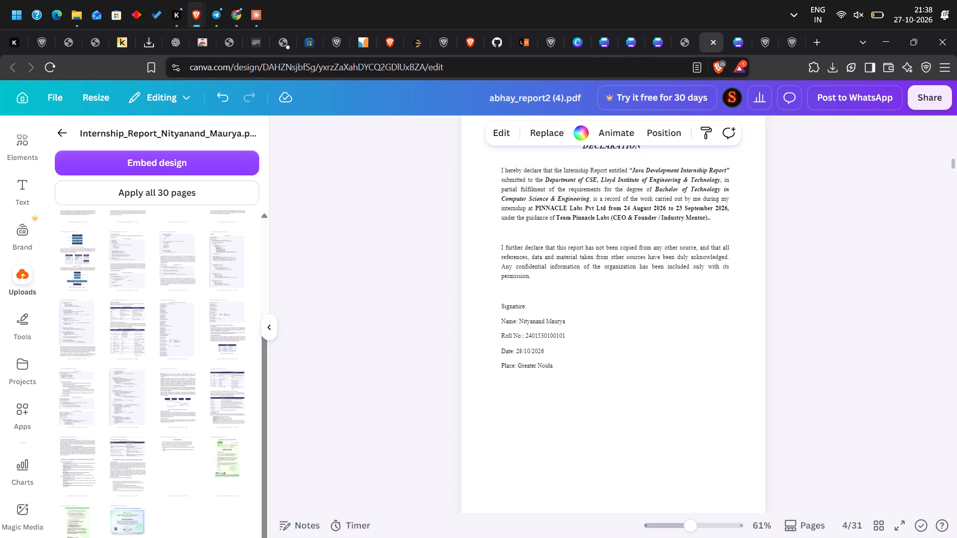
pyautogui.click(581, 45)
pyautogui.click(592, 43)
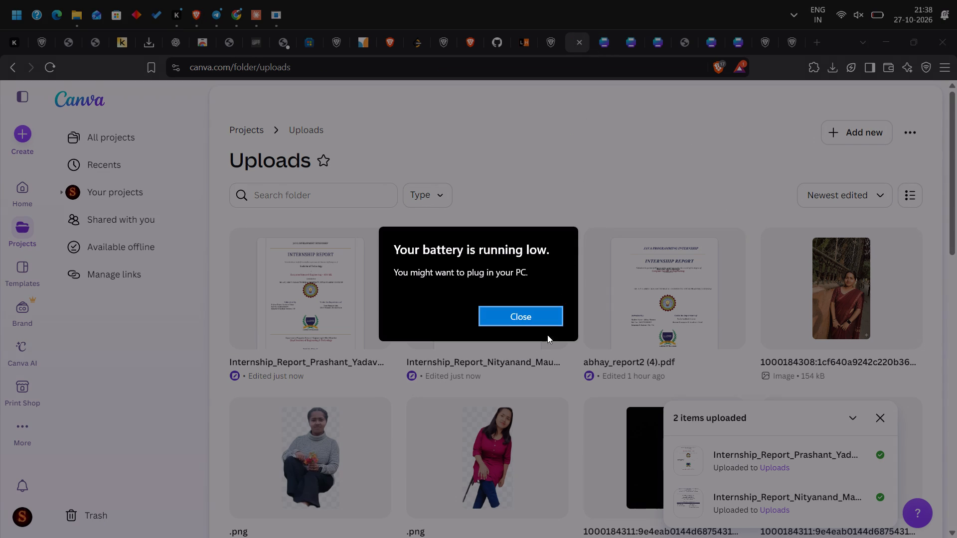
pyautogui.click(534, 321)
pyautogui.click(606, 43)
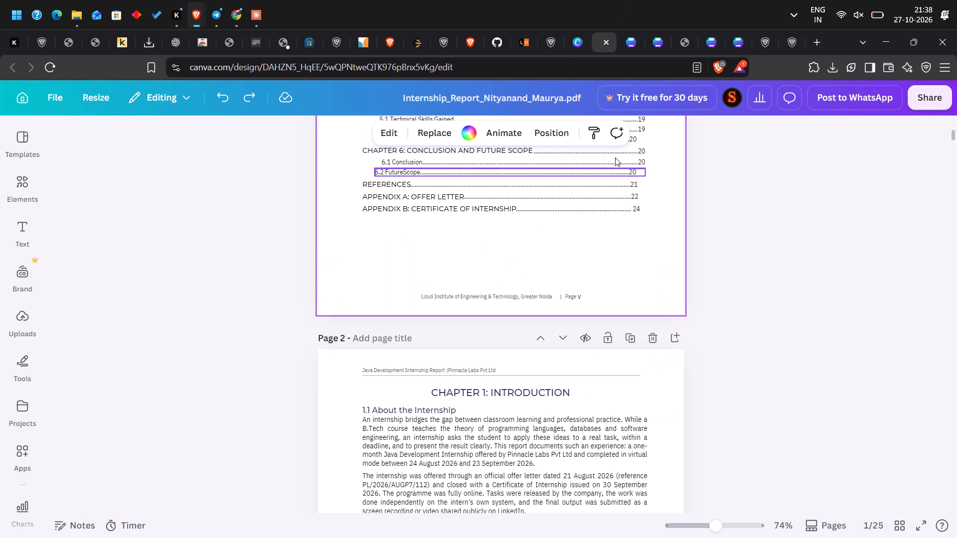
pyautogui.click(632, 42)
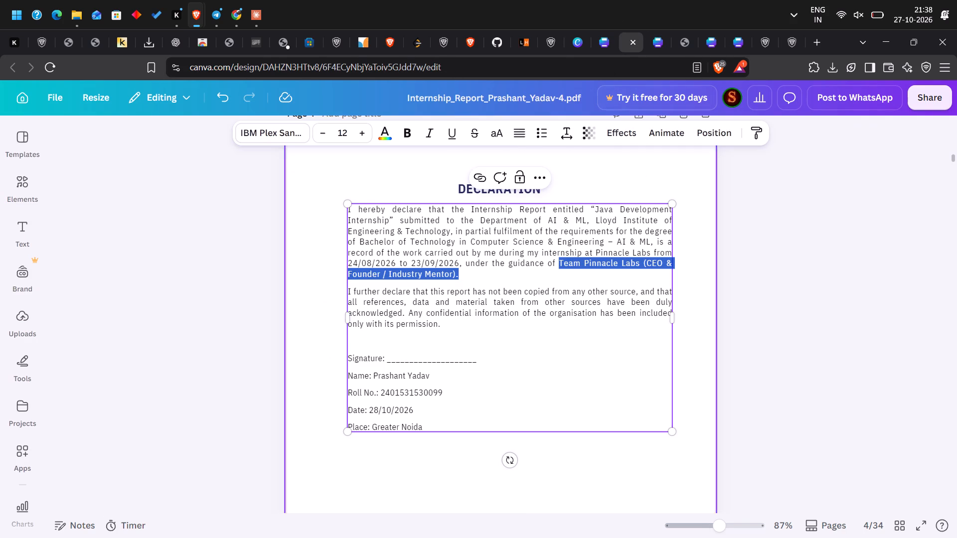
# Open the abhay_report2 (4).pdf design from the Canva Uploads folder.
pyautogui.click(577, 47)
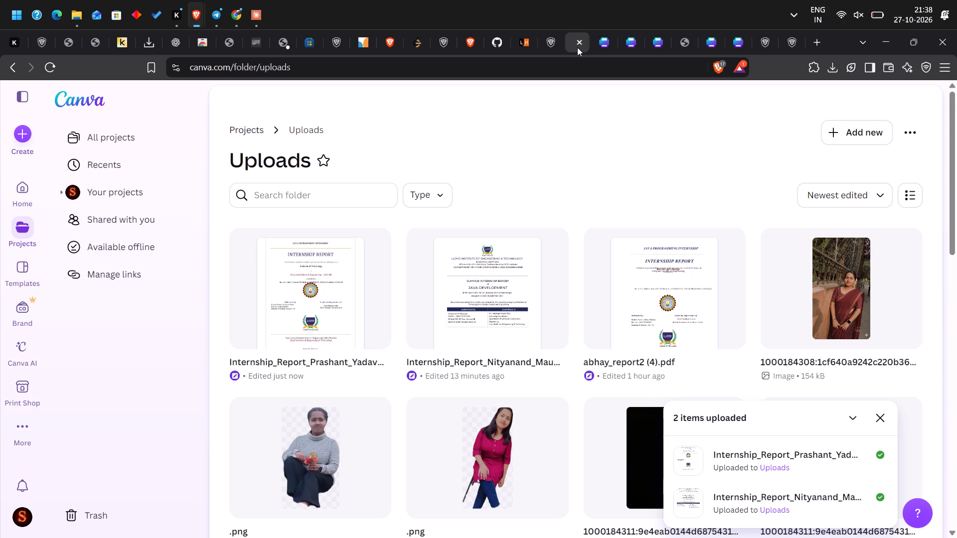
pyautogui.click(647, 315)
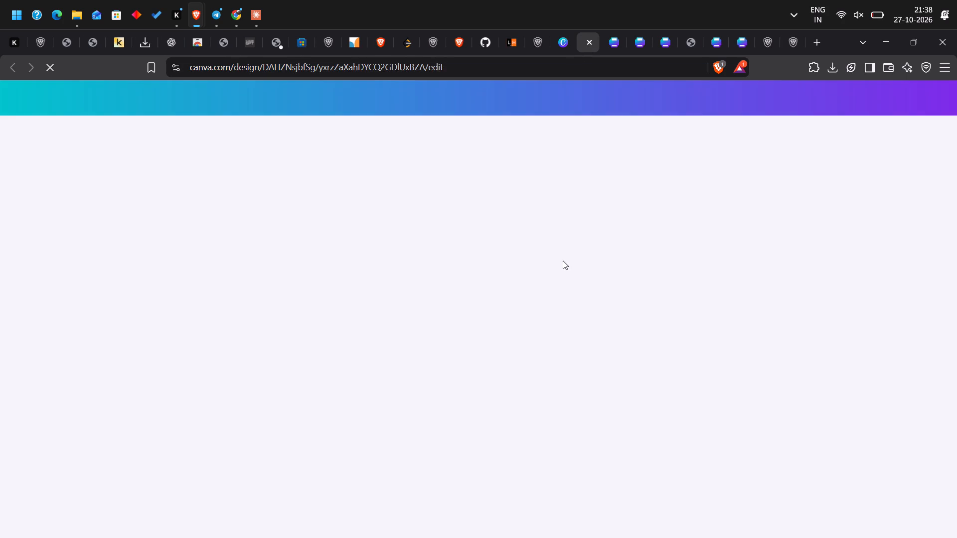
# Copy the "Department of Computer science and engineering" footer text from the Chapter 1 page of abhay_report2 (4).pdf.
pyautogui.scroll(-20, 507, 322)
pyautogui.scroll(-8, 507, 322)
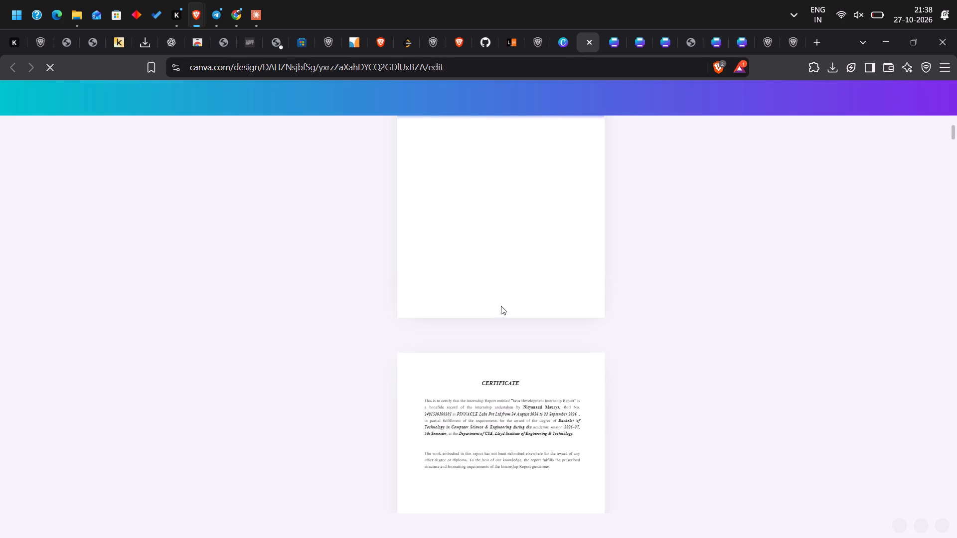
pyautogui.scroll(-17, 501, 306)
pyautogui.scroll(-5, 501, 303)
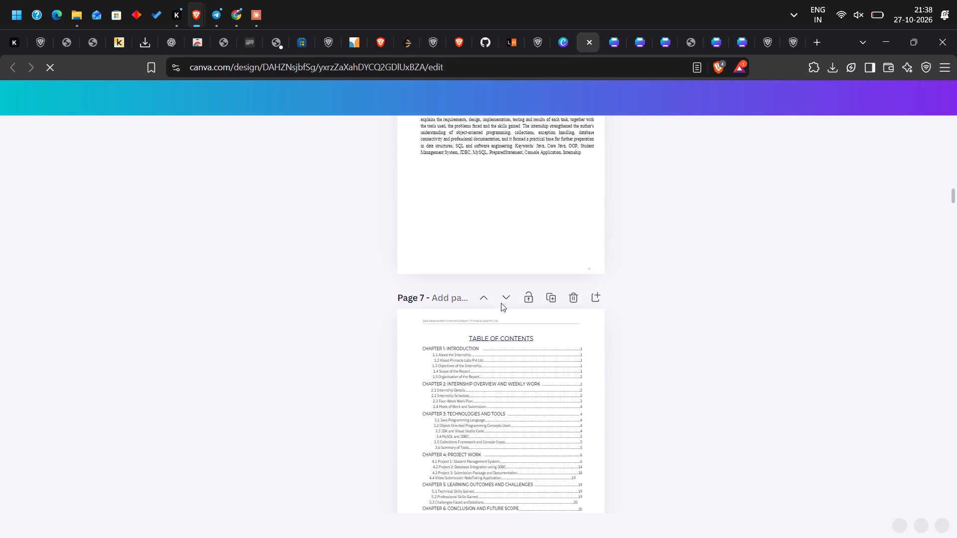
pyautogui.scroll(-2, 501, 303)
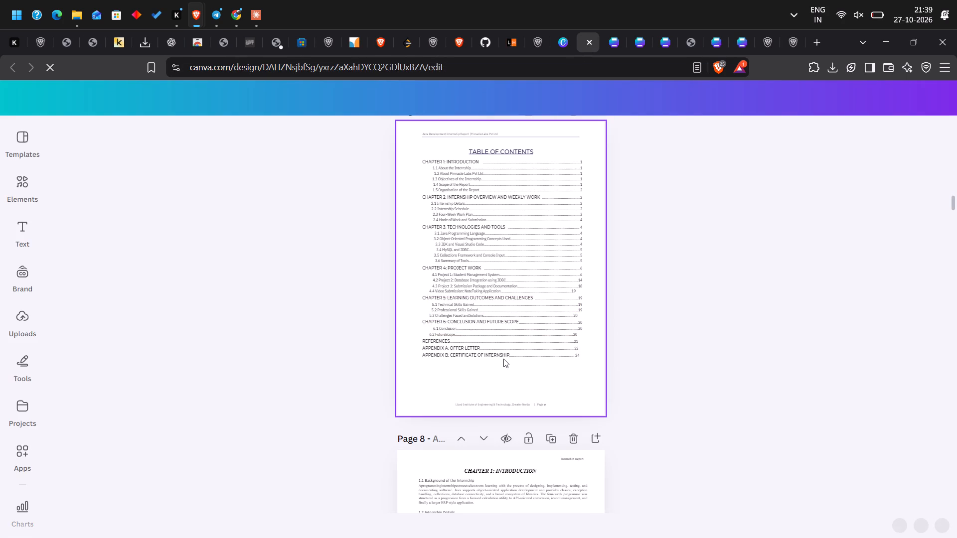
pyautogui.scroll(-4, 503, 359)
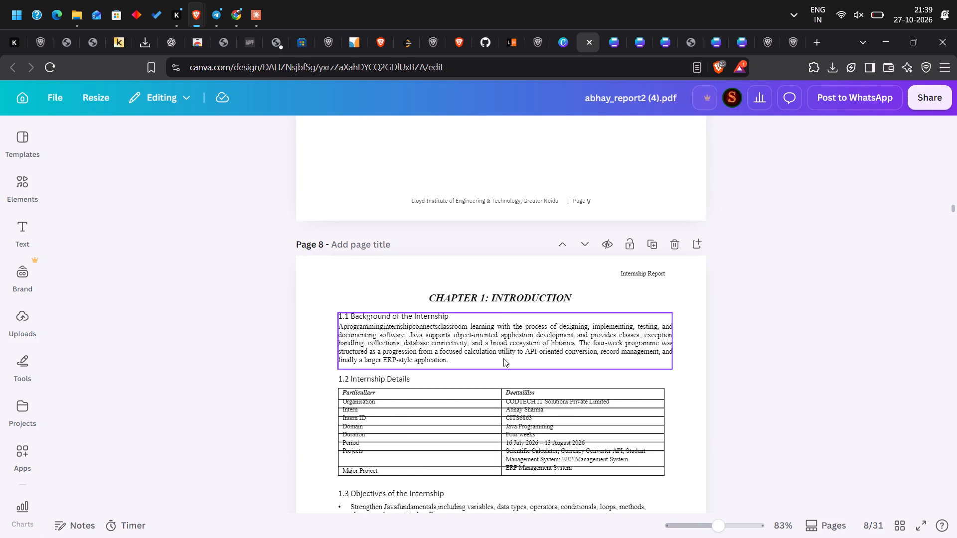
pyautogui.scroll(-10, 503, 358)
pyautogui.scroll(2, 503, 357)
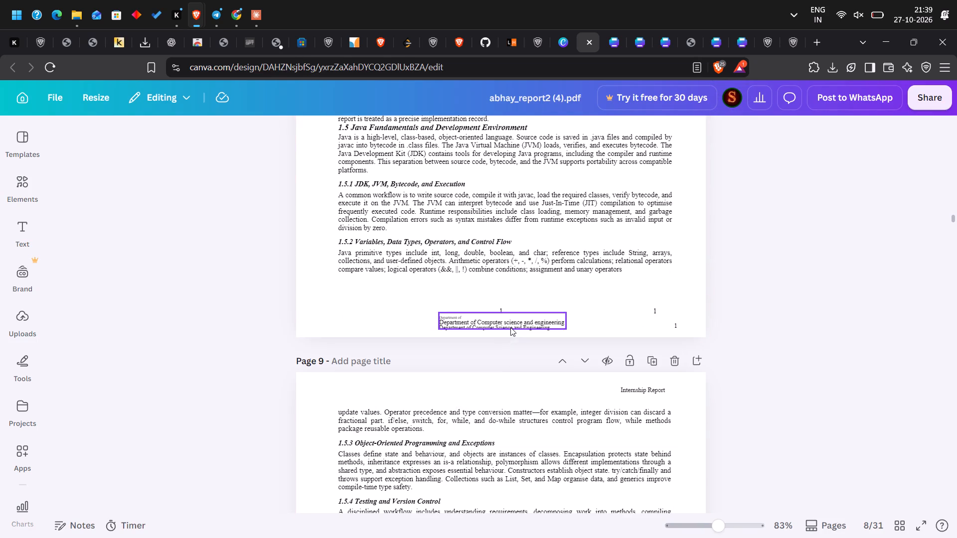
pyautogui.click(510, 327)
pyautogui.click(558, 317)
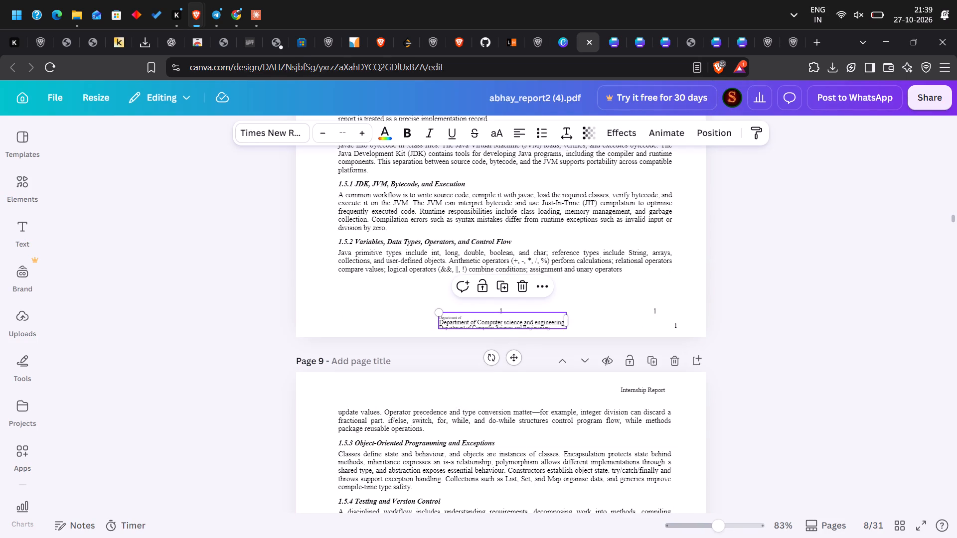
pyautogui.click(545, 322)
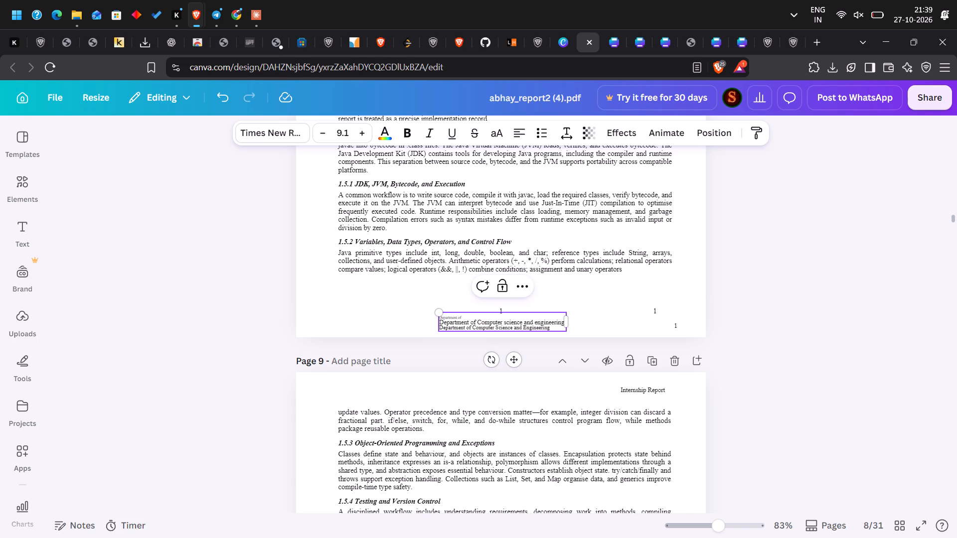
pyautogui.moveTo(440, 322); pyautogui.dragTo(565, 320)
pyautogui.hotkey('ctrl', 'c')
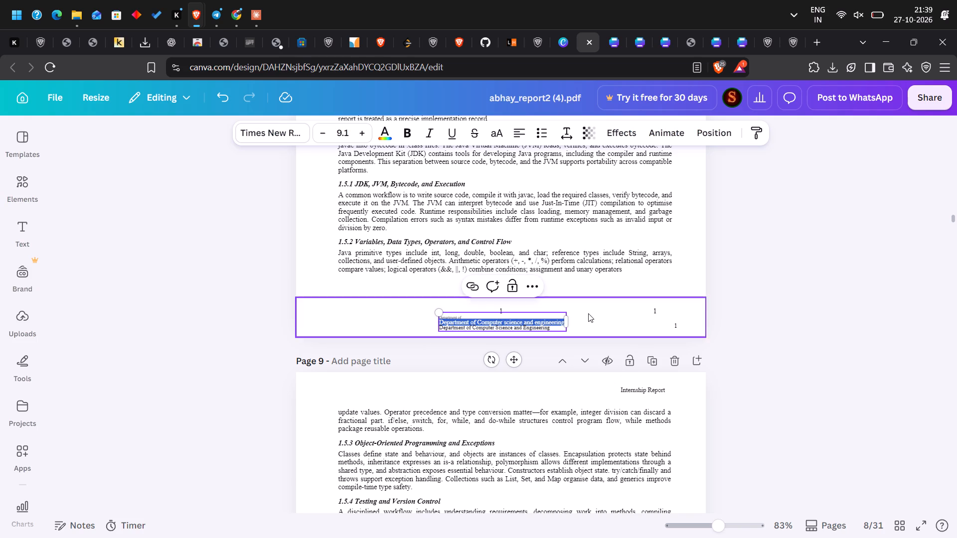
# In the 25-page internship report design, delete the header rule and the "Java Development Internship Report | Pinnacle Labs Pvt Ltd" header text from the Table of Contents page.
pyautogui.click(562, 39)
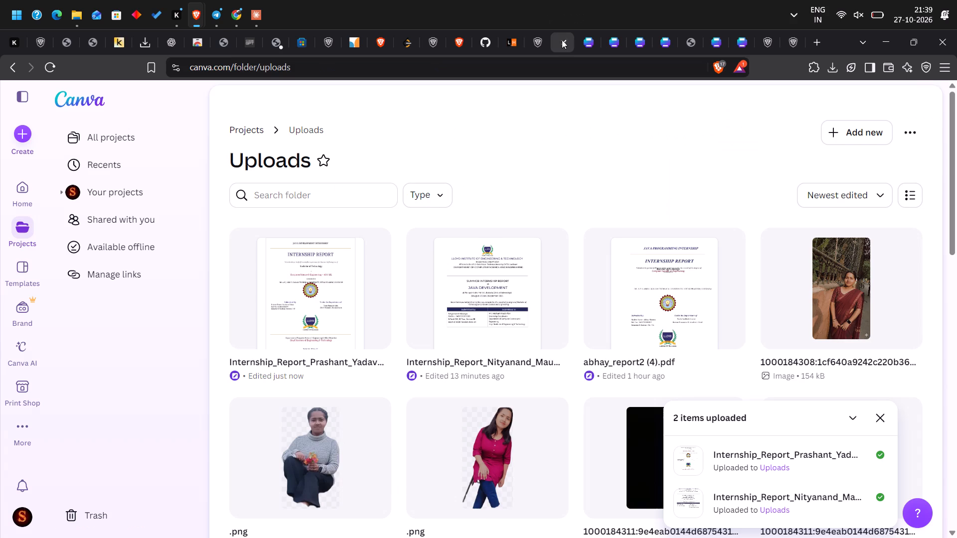
pyautogui.click(589, 44)
pyautogui.click(608, 46)
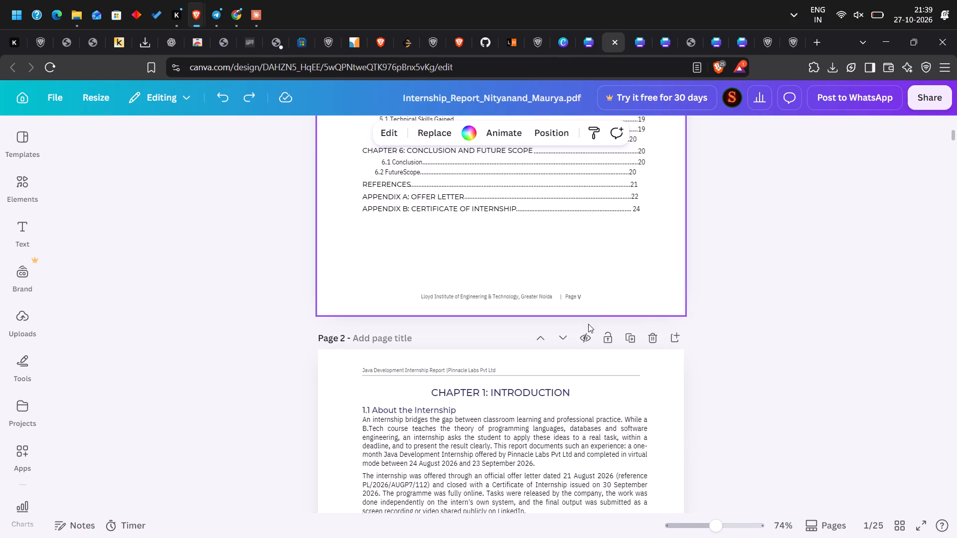
pyautogui.scroll(11, 578, 343)
pyautogui.scroll(-6, 576, 342)
pyautogui.scroll(8, 576, 341)
pyautogui.click(509, 196)
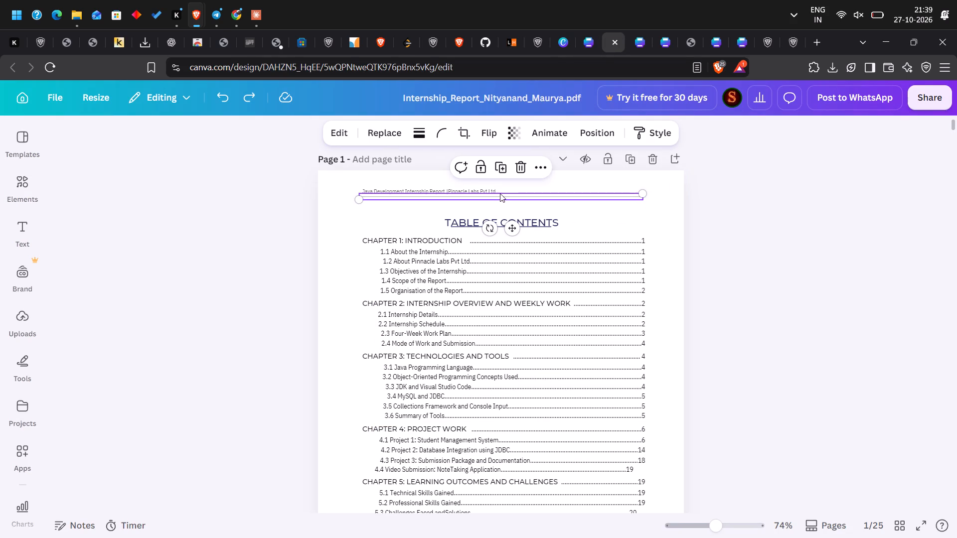
pyautogui.click(525, 172)
pyautogui.click(460, 192)
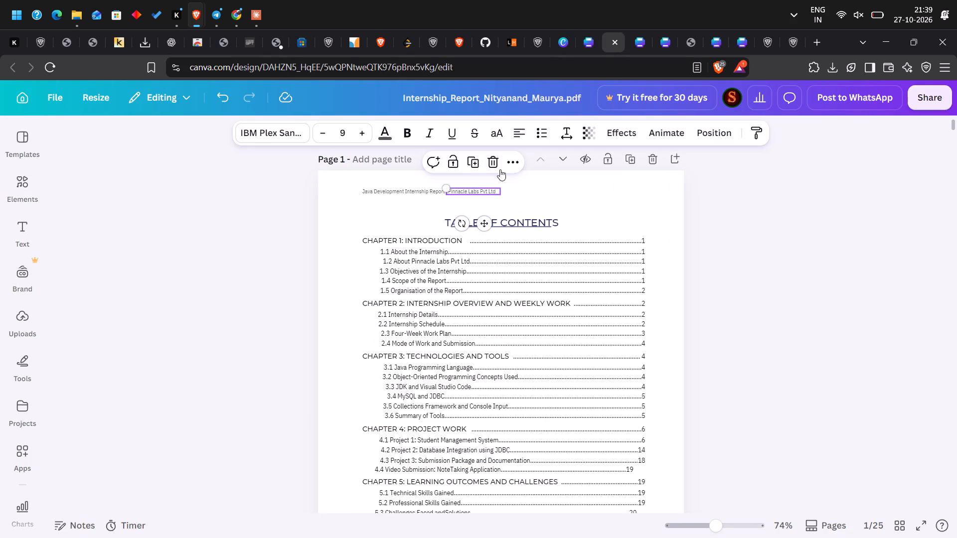
pyautogui.click(494, 164)
pyautogui.click(424, 193)
pyautogui.click(425, 163)
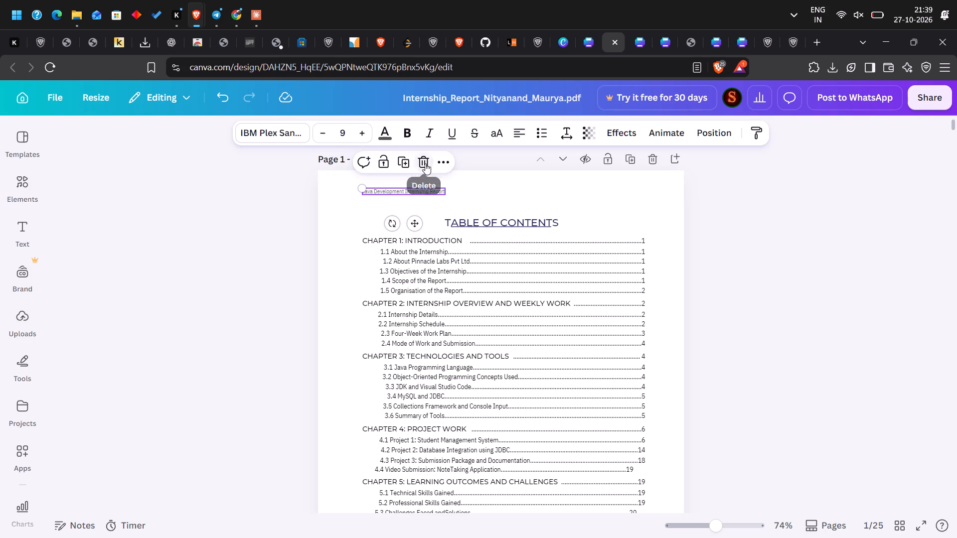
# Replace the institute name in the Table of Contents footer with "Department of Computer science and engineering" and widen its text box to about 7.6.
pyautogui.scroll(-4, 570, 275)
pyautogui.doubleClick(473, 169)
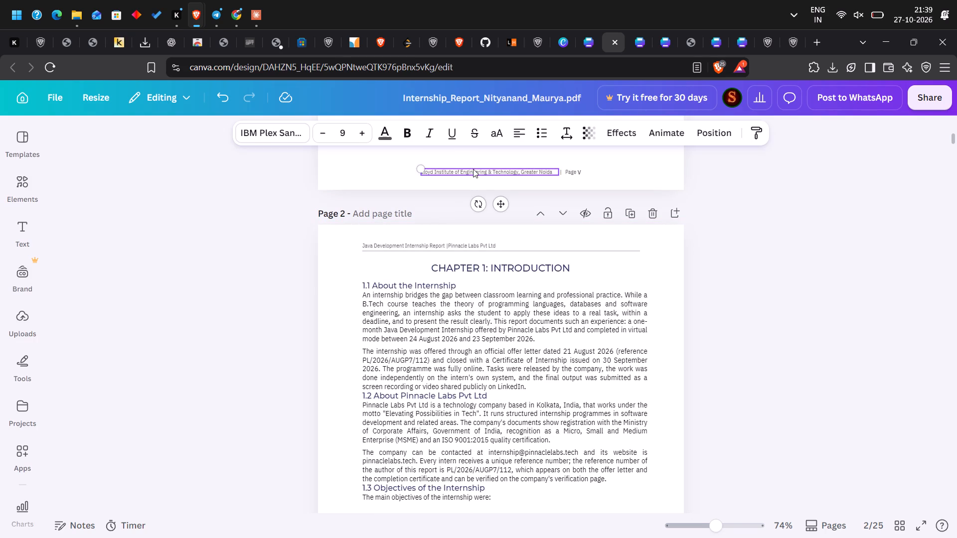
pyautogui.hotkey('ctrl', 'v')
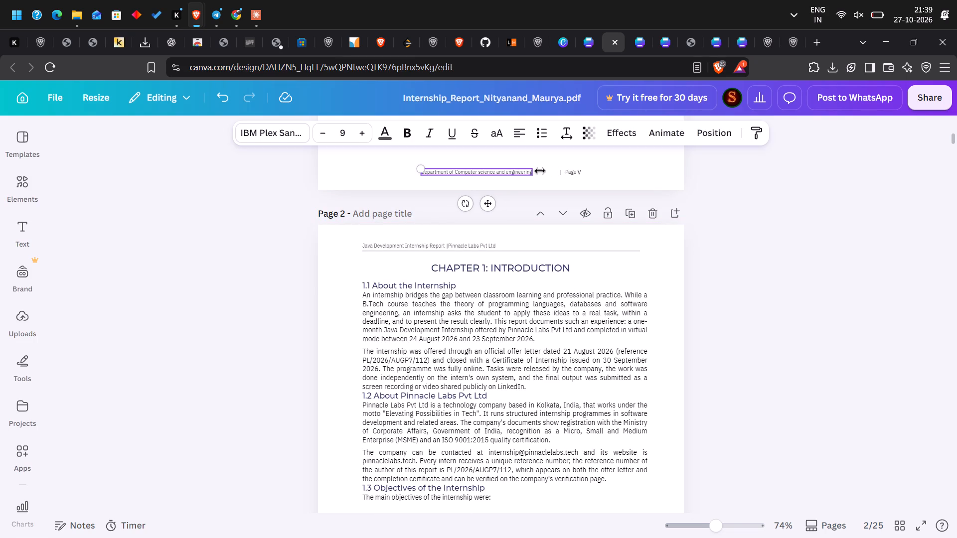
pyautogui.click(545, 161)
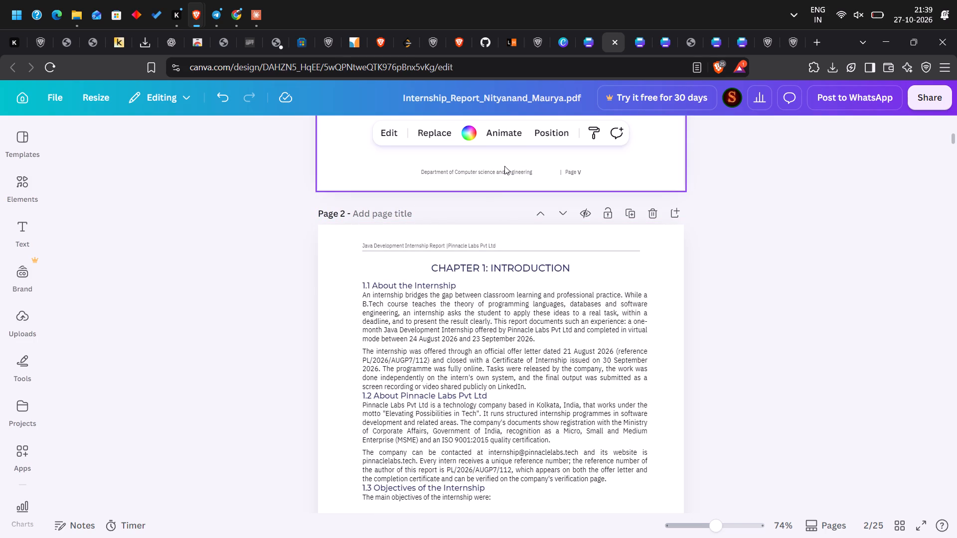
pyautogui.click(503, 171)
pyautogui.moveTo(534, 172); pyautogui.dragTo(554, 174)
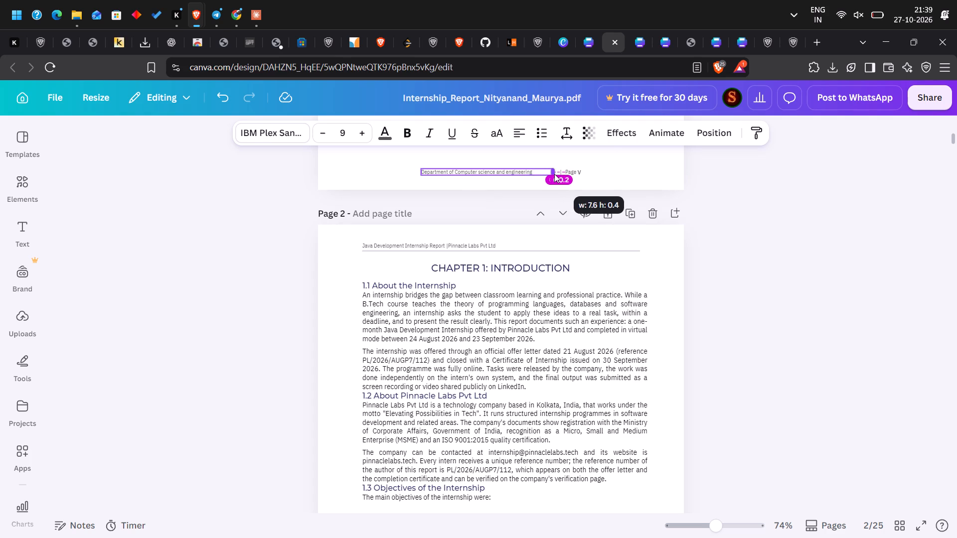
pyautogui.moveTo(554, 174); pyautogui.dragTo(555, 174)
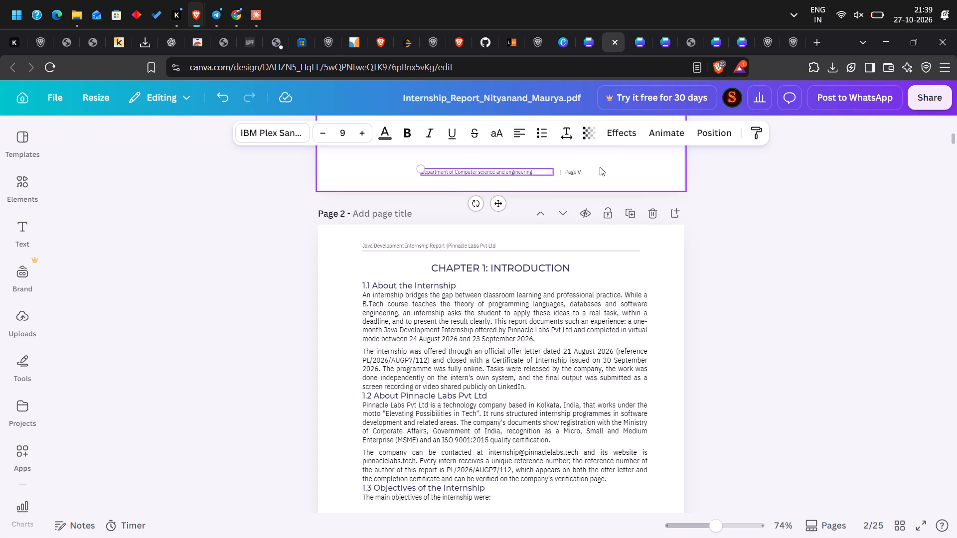
# Delete the word "Page" and the vertical separator before the page number in the Table of Contents footer.
pyautogui.click(569, 173)
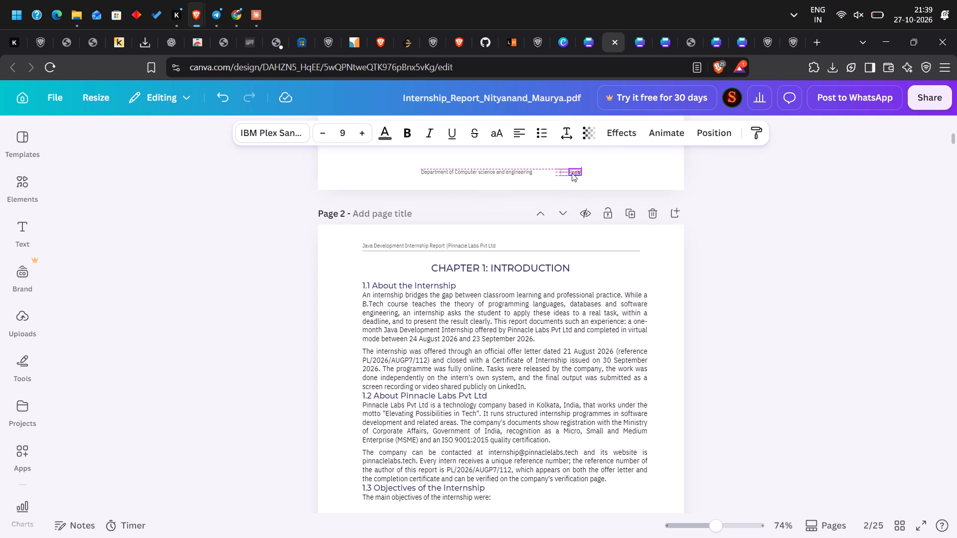
pyautogui.click(573, 171)
pyautogui.press('Delete')
pyautogui.click(559, 173)
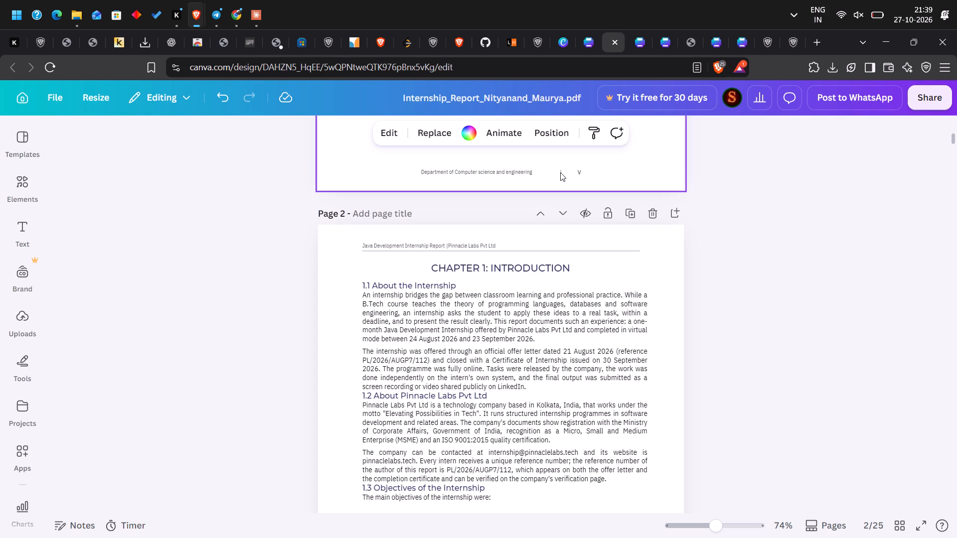
pyautogui.click(561, 172)
pyautogui.press('Delete')
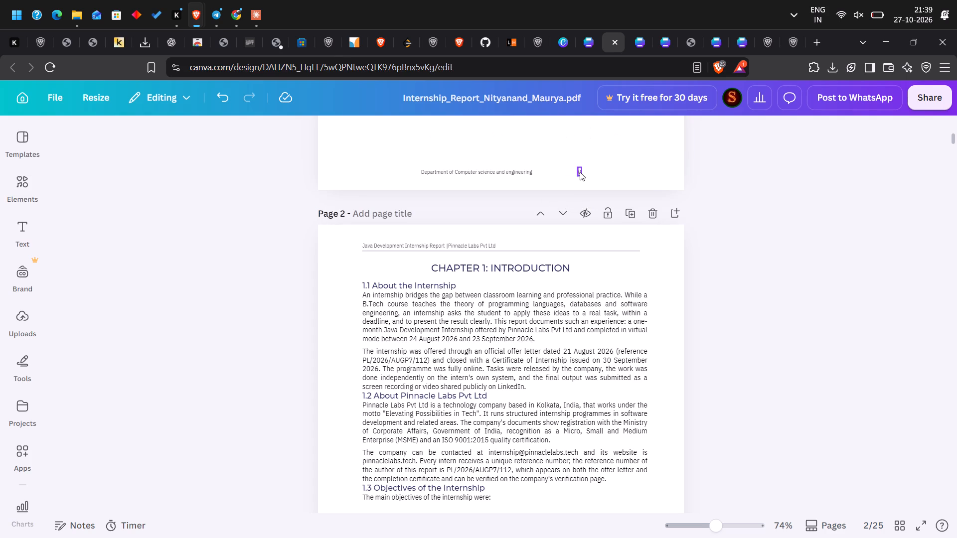
# Change the Table of Contents page number to vii and move it to the page's bottom-right corner.
pyautogui.click(580, 172)
pyautogui.click(580, 172)
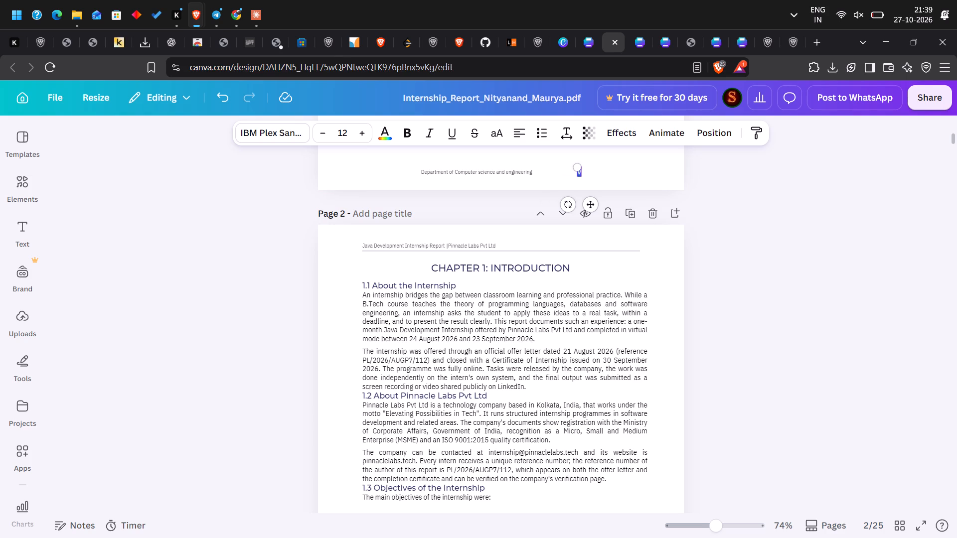
pyautogui.write('vi')
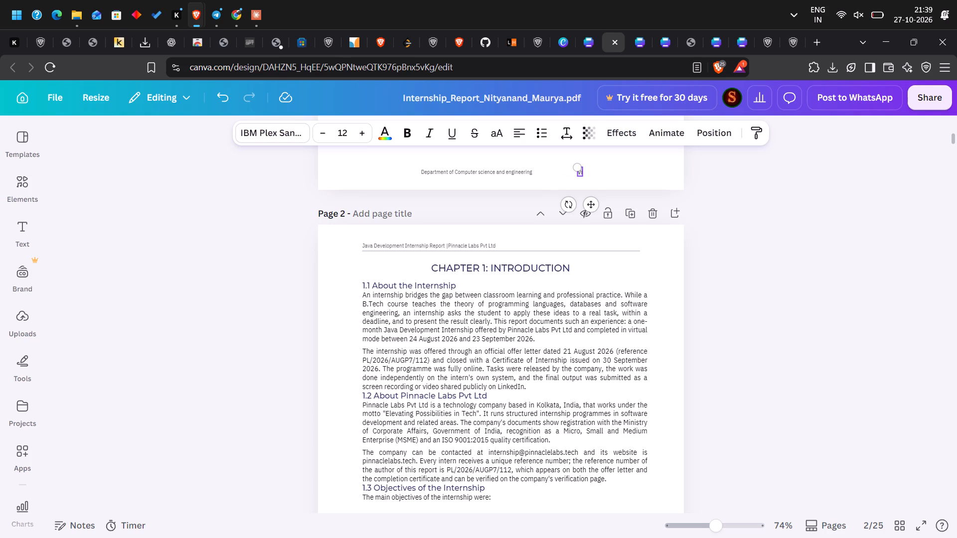
pyautogui.click(563, 172)
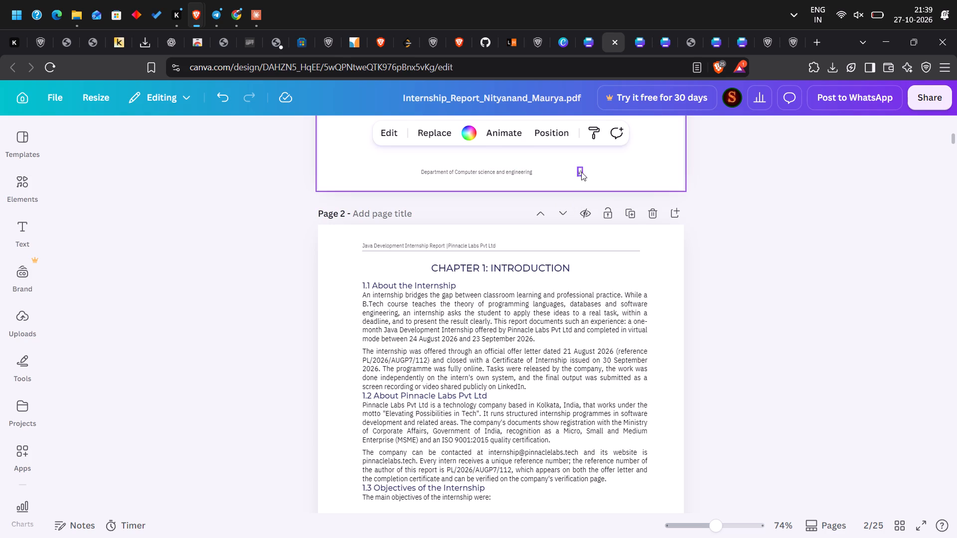
pyautogui.moveTo(581, 172); pyautogui.dragTo(673, 177)
pyautogui.click(670, 175)
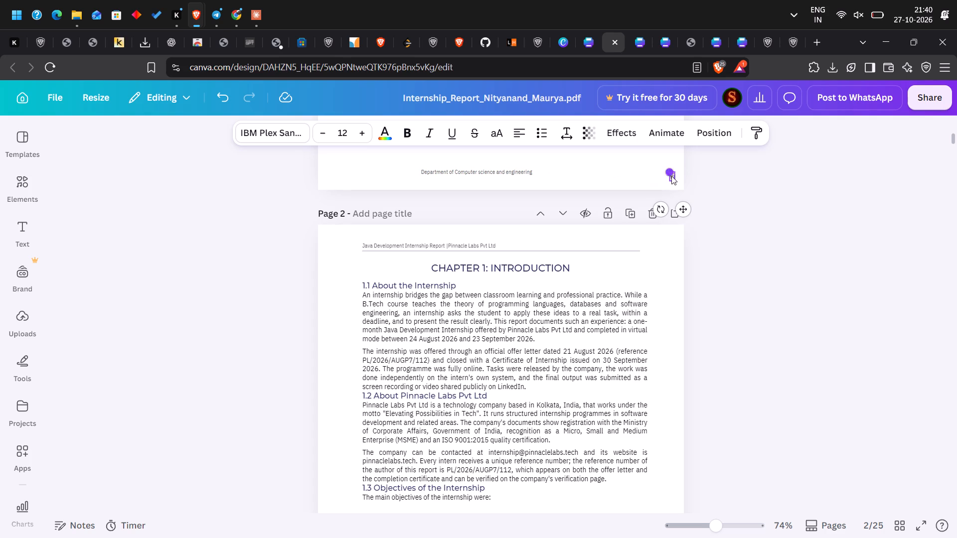
pyautogui.click(672, 177)
pyautogui.press('i')
pyautogui.click(752, 175)
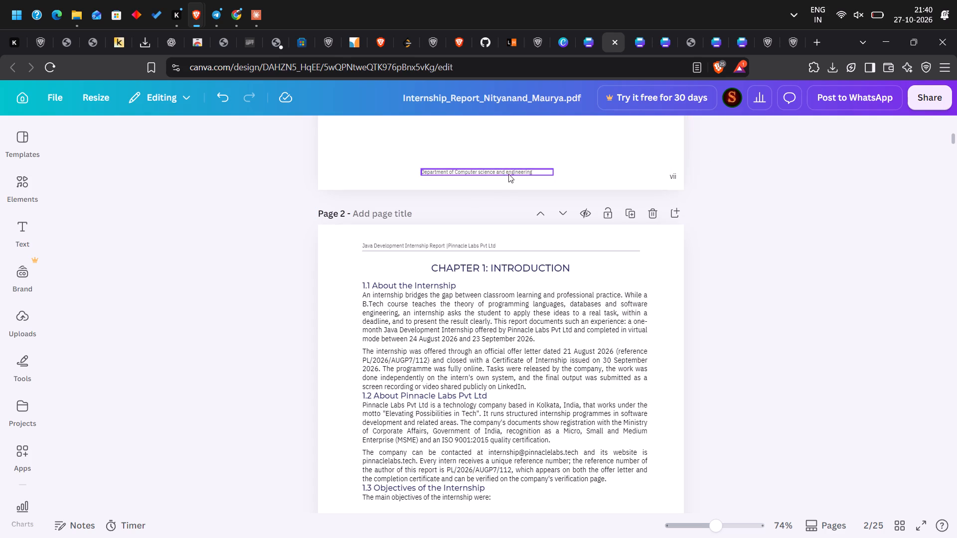
# Delete the "Department of Computer science and engineering" text from the Table of Contents page footer.
pyautogui.moveTo(503, 174); pyautogui.dragTo(527, 179)
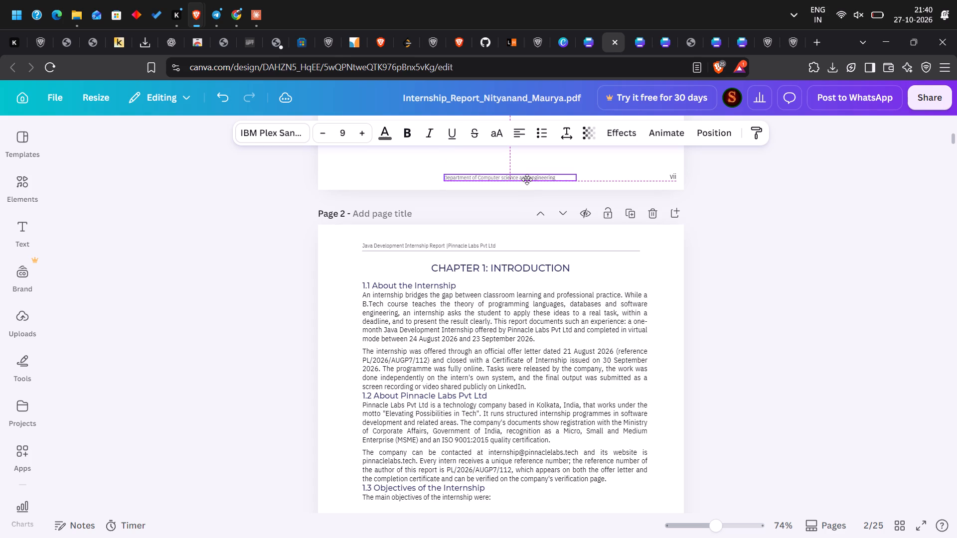
pyautogui.moveTo(527, 179); pyautogui.dragTo(531, 173)
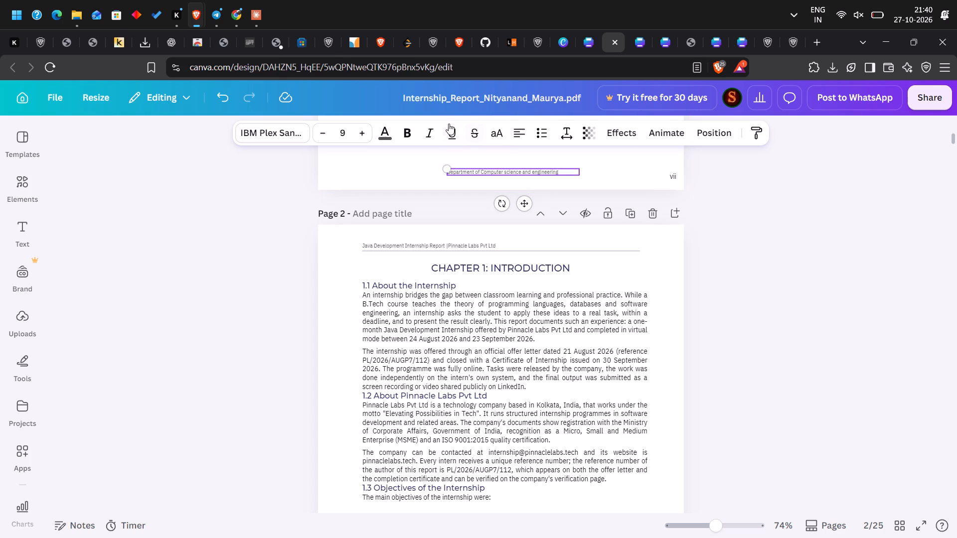
pyautogui.press('Delete')
# Delete the "Java Development Internship Report | Pinnacle Labs Pvt Ltd" header text and the header rule from the Chapter 1 page.
pyautogui.scroll(1, 675, 270)
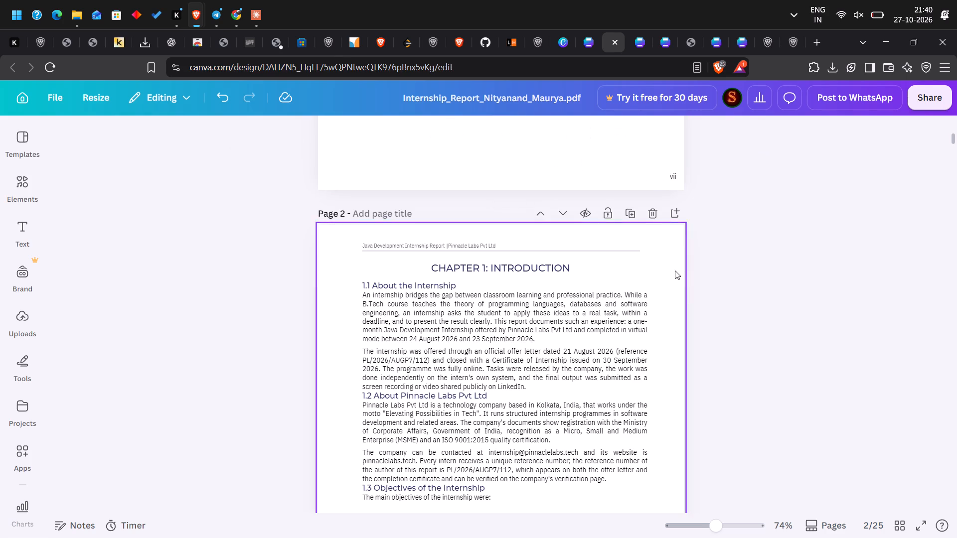
pyautogui.scroll(-1, 672, 273)
pyautogui.scroll(-4, 555, 279)
pyautogui.scroll(1, 547, 286)
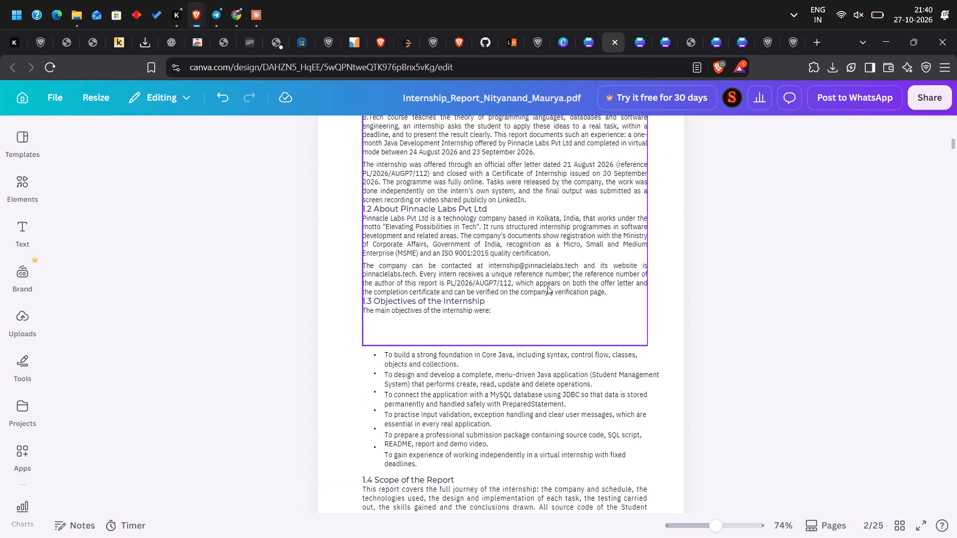
pyautogui.scroll(3, 547, 286)
pyautogui.click(464, 433)
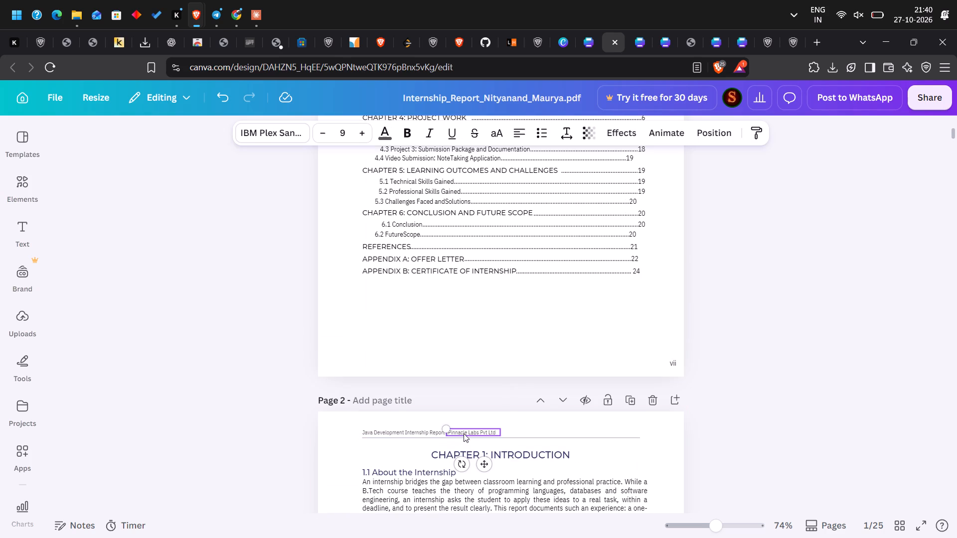
pyautogui.press('Delete')
pyautogui.click(427, 434)
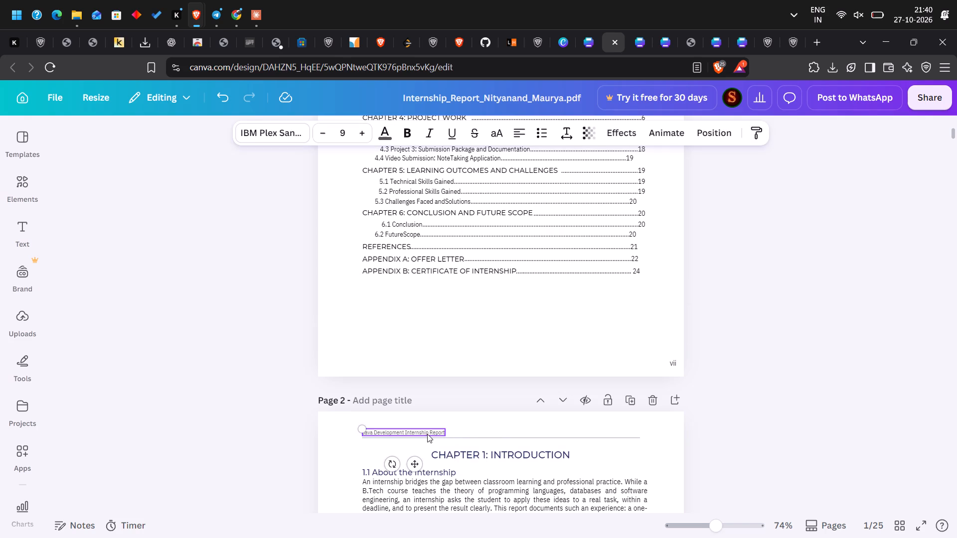
pyautogui.press('Delete')
pyautogui.click(428, 436)
pyautogui.press('Delete')
pyautogui.scroll(-6, 428, 436)
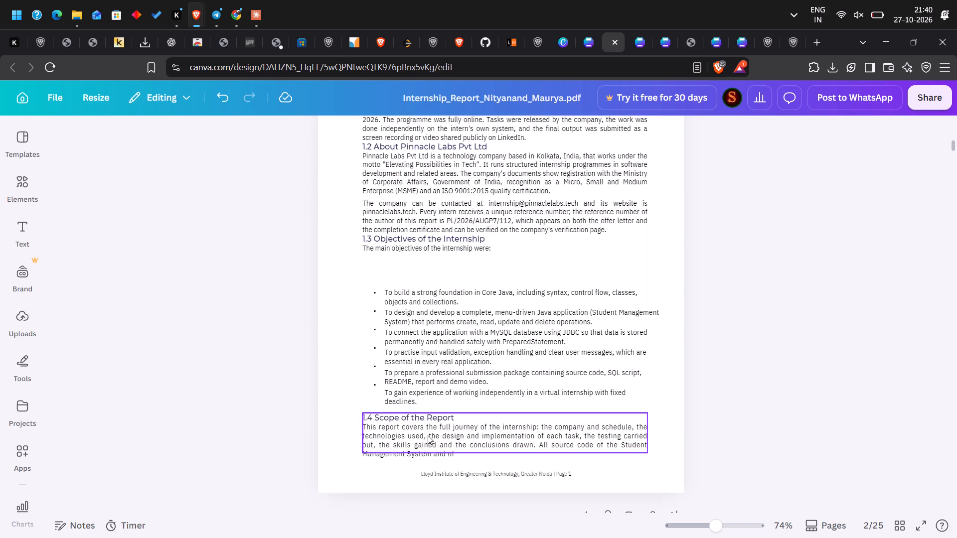
# Insert a run of spaces before "Page 1" in the Chapter 1 page footer to widen the gap.
pyautogui.scroll(-3, 428, 435)
pyautogui.doubleClick(498, 352)
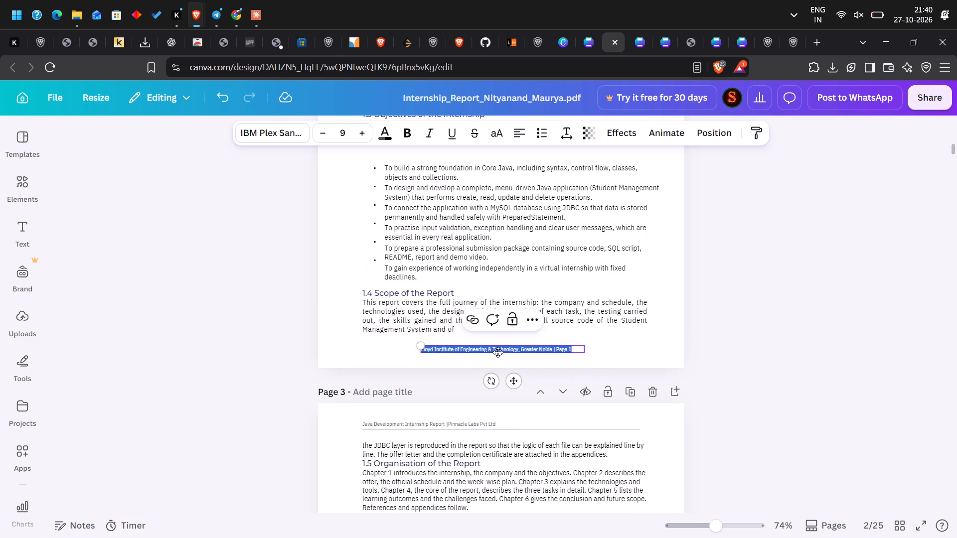
pyautogui.click(498, 352)
pyautogui.doubleClick(545, 351)
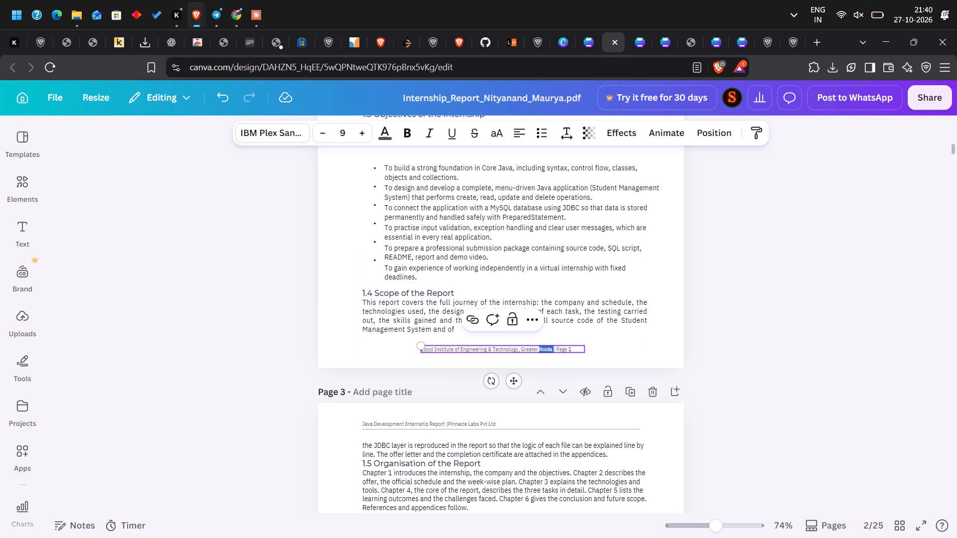
pyautogui.click(551, 350)
pyautogui.click(554, 347)
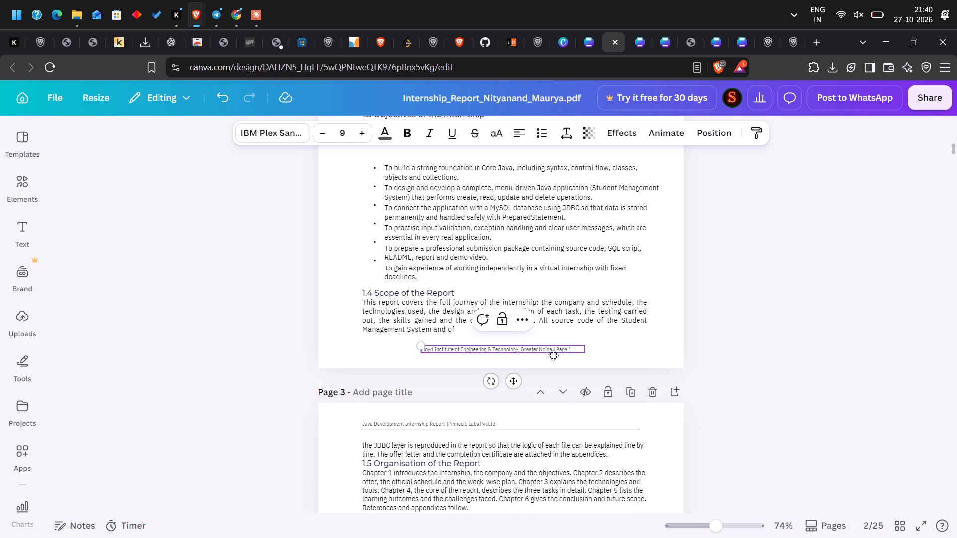
pyautogui.press('space')
pyautogui.press('space')
pyautogui.press('space')
pyautogui.press('space')
pyautogui.press('space')
pyautogui.press('space')
pyautogui.press('space')
pyautogui.press('space')
pyautogui.press('space')
pyautogui.press('space')
pyautogui.press('space')
pyautogui.press('space')
pyautogui.press('space')
pyautogui.press('space')
pyautogui.press('space')
pyautogui.press('space')
pyautogui.press('space')
pyautogui.press('space')
pyautogui.press('space')
pyautogui.press('space')
pyautogui.press('space')
pyautogui.press('space')
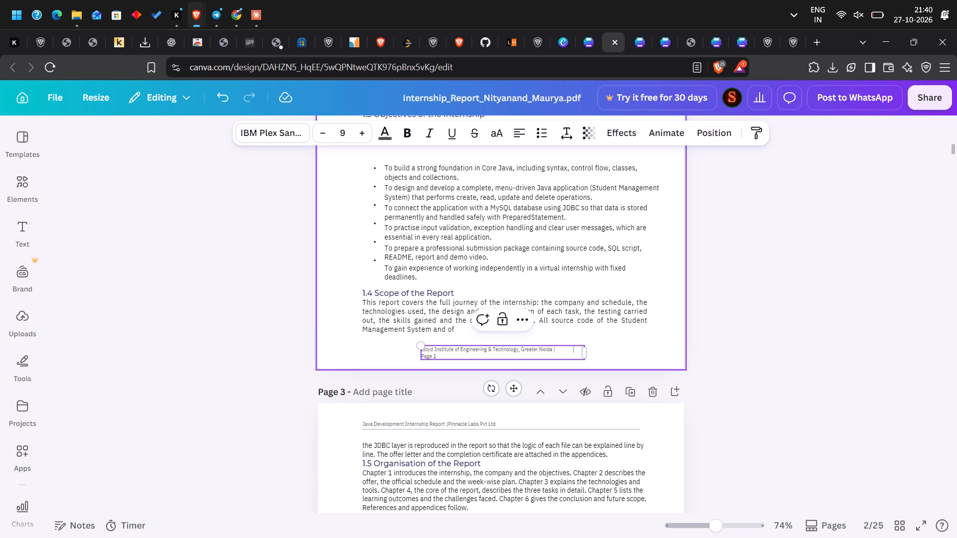
# Replace "Lloyd Institute of Engineering & Technology, Greater Noida |" in the Chapter 1 footer with the copied "Department of Computer science and engineering" text.
pyautogui.moveTo(551, 349); pyautogui.dragTo(509, 349)
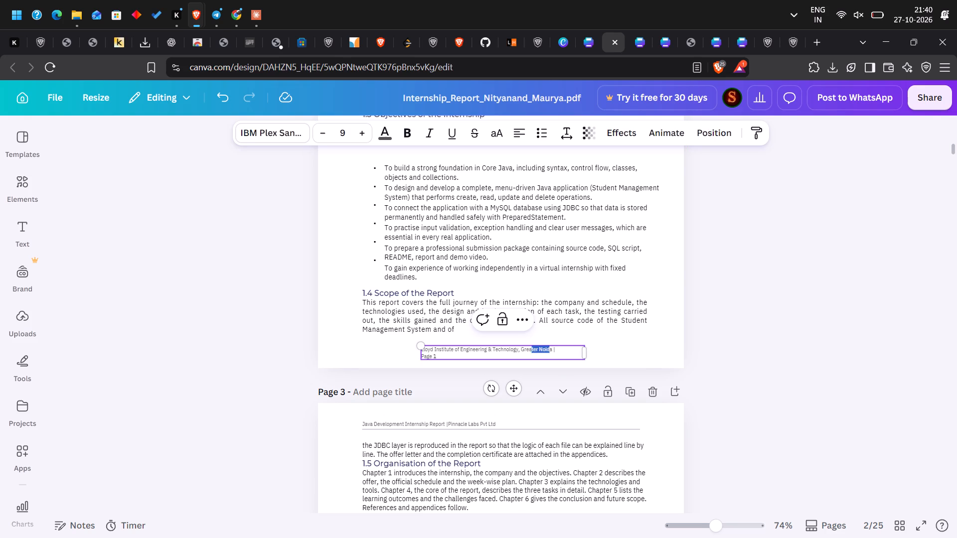
pyautogui.moveTo(509, 349); pyautogui.dragTo(421, 344)
pyautogui.tripleClick(559, 350)
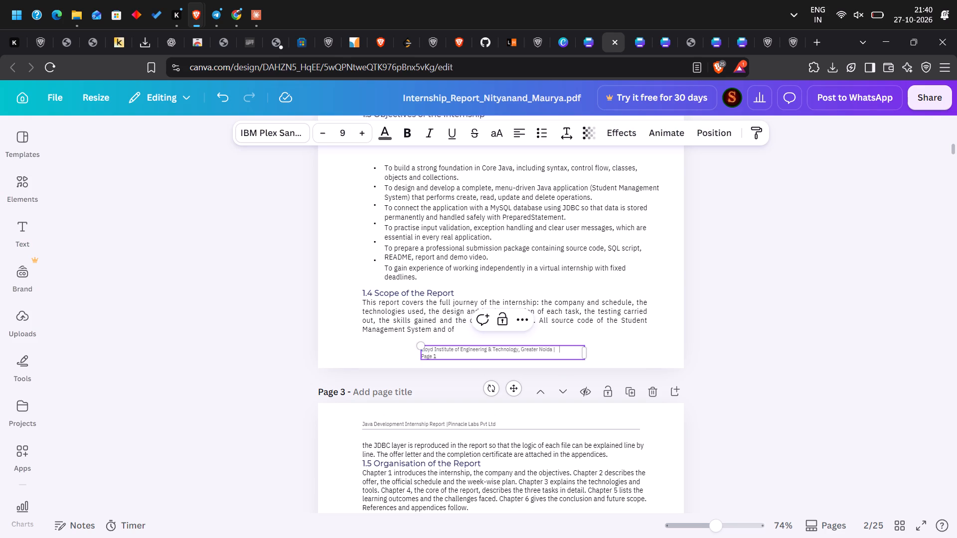
pyautogui.click(557, 348)
pyautogui.tripleClick(557, 348)
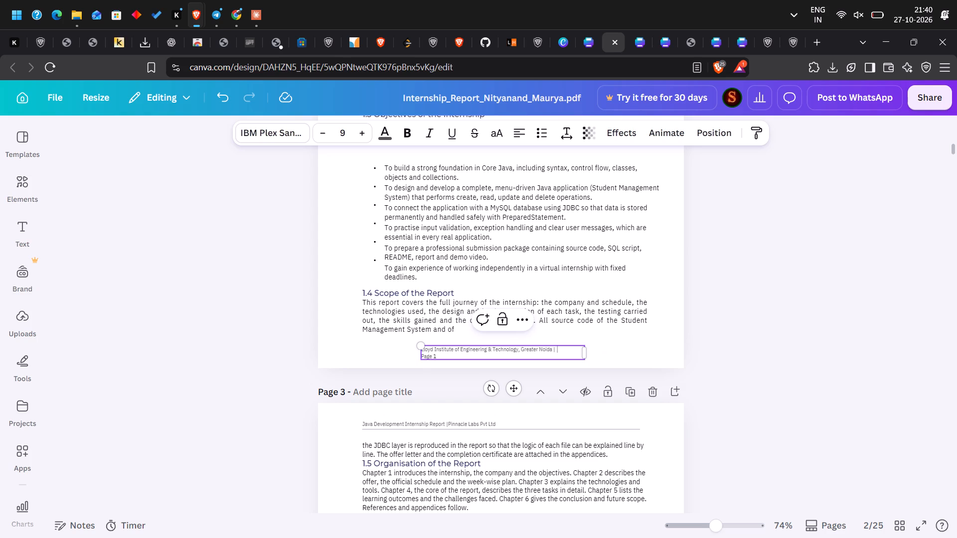
pyautogui.click(557, 348)
pyautogui.doubleClick(557, 348)
pyautogui.doubleClick(557, 348)
pyautogui.tripleClick(546, 347)
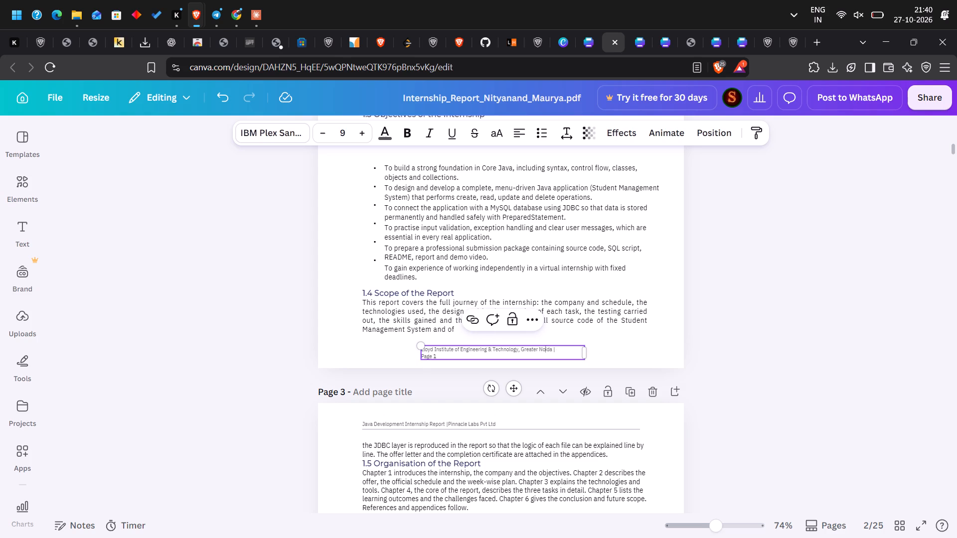
pyautogui.click(556, 347)
pyautogui.moveTo(556, 347); pyautogui.dragTo(501, 351)
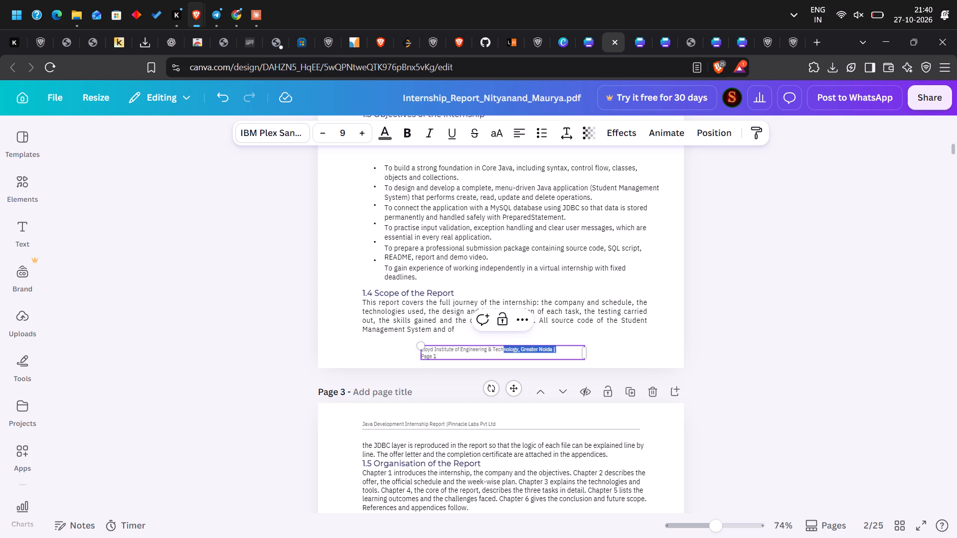
pyautogui.moveTo(501, 351); pyautogui.dragTo(501, 350)
pyautogui.click(559, 346)
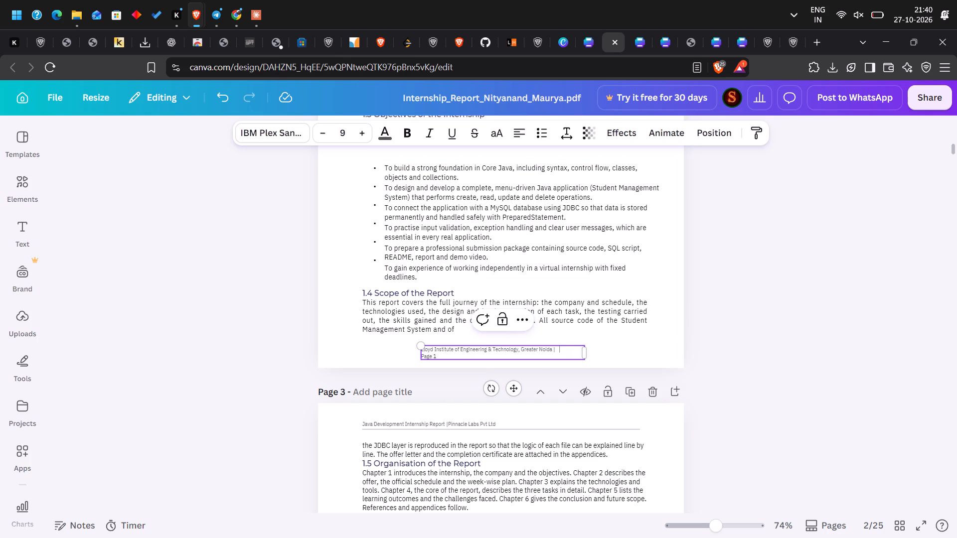
pyautogui.moveTo(559, 349); pyautogui.dragTo(422, 344)
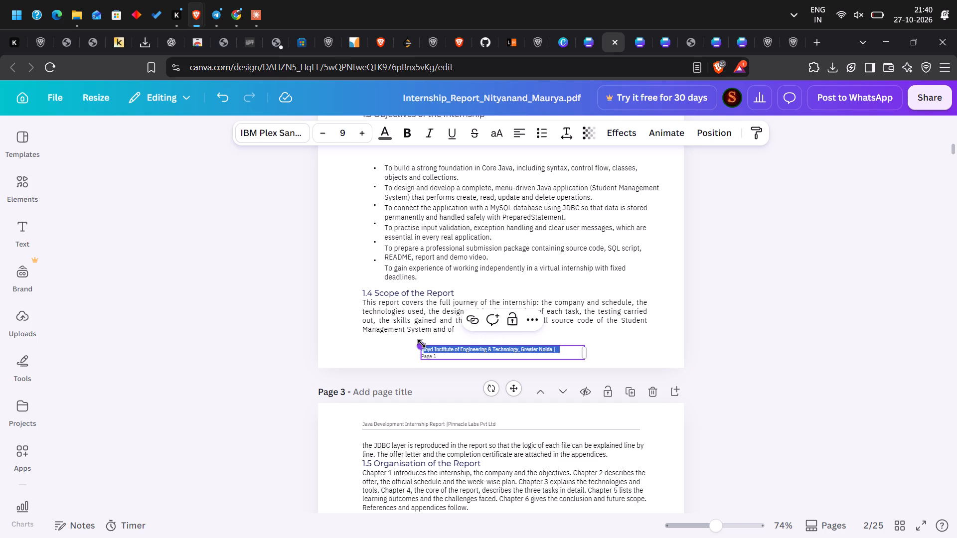
pyautogui.hotkey('ctrl', 'v')
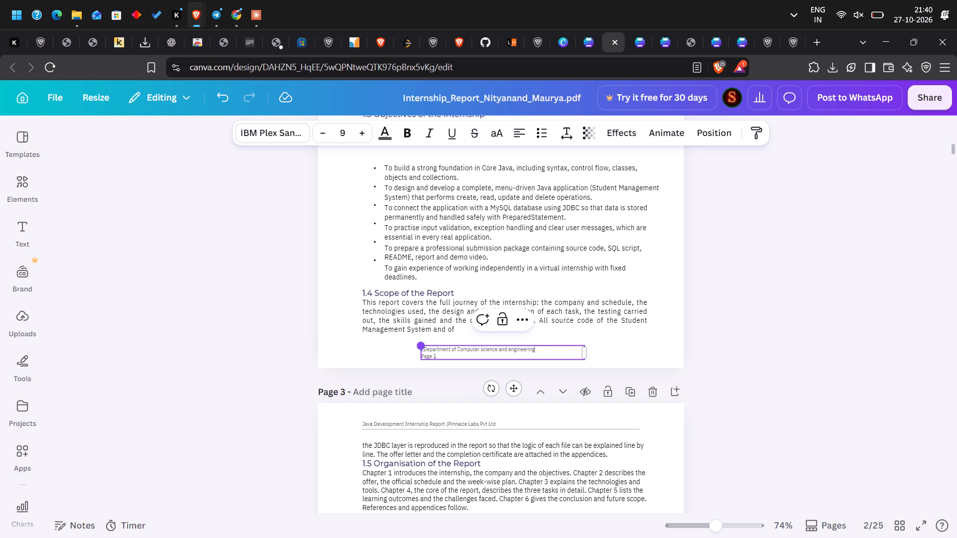
pyautogui.click(424, 352)
pyautogui.press('BackSpace')
# Widen the Chapter 1 footer text box to about 15.9 so it fits one line, and shift it slightly right and down.
pyautogui.click(421, 354)
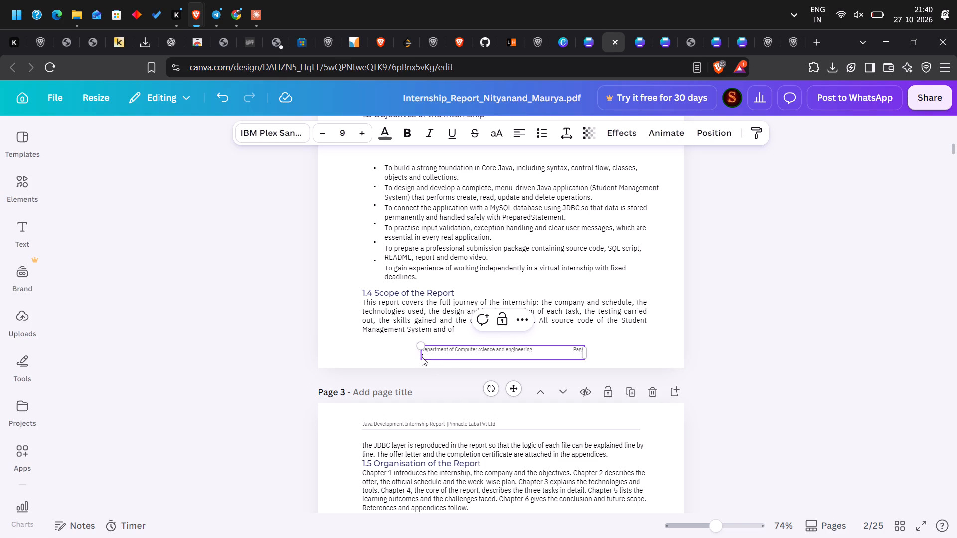
pyautogui.click(424, 358)
pyautogui.press('Left')
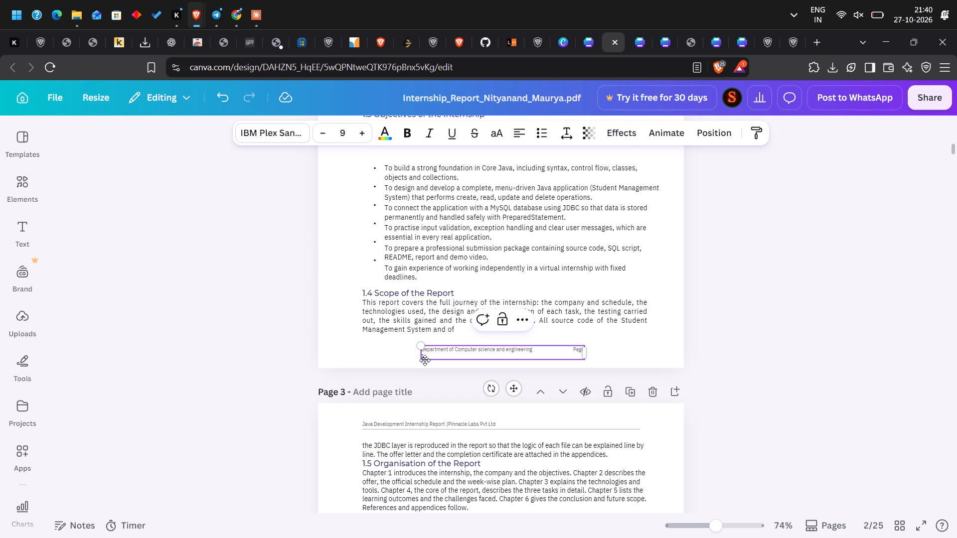
pyautogui.click(425, 360)
pyautogui.moveTo(586, 358); pyautogui.dragTo(700, 354)
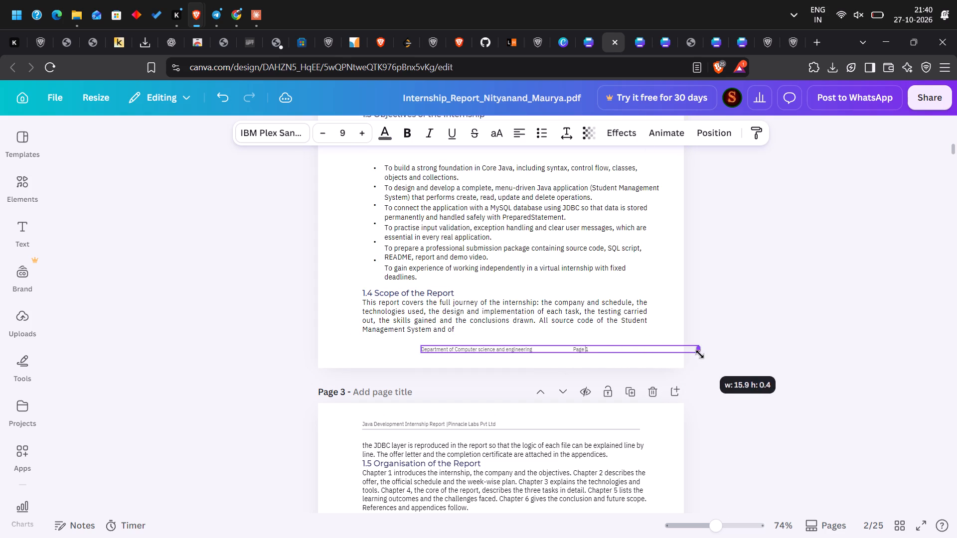
pyautogui.moveTo(503, 350); pyautogui.dragTo(526, 360)
pyautogui.click(501, 360)
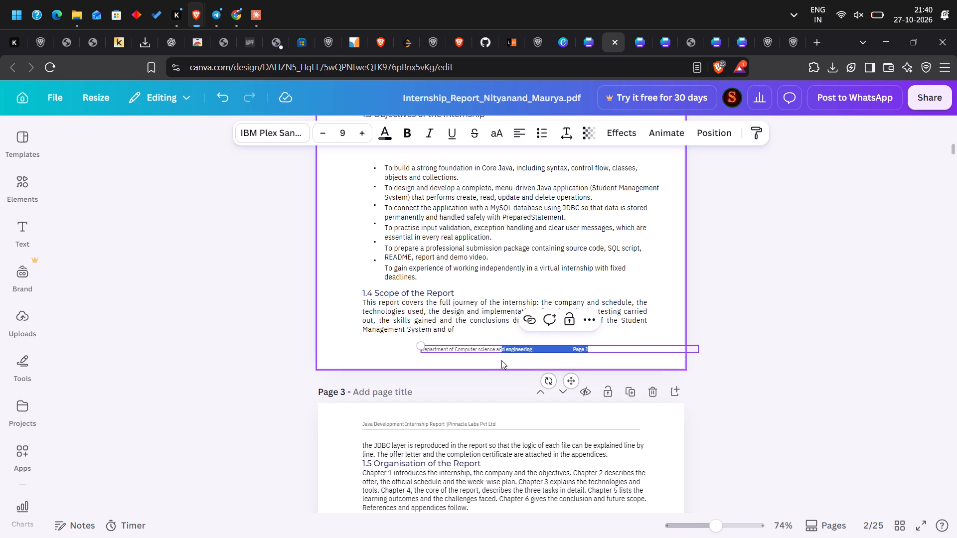
pyautogui.moveTo(497, 345); pyautogui.dragTo(512, 352)
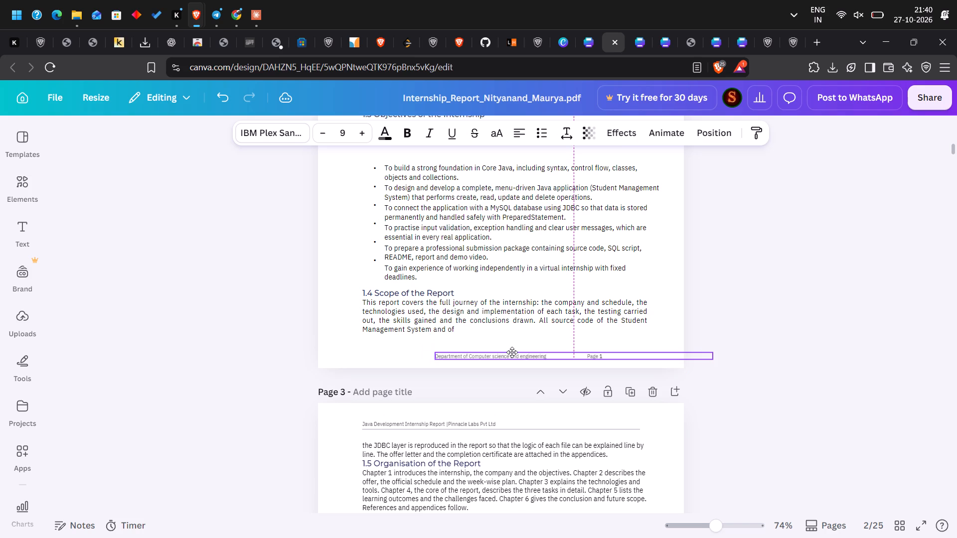
pyautogui.moveTo(512, 352); pyautogui.dragTo(512, 350)
# Add spaces between the department text and "Page 1" to push the page number towards the Chapter 1 page's right margin.
pyautogui.click(565, 351)
pyautogui.press('space')
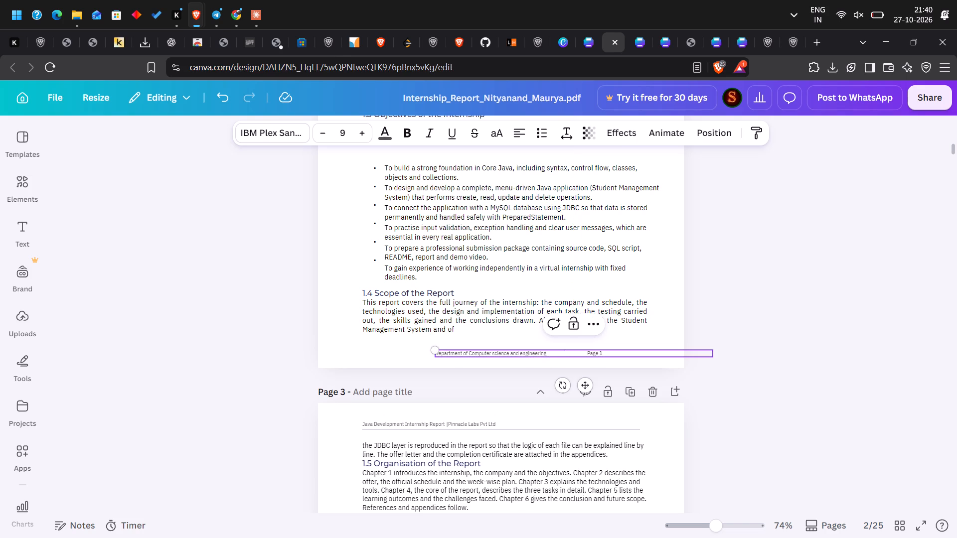
pyautogui.press('space')
pyautogui.press('space')
pyautogui.press('space')
pyautogui.press('space')
pyautogui.press('space')
pyautogui.press('space')
pyautogui.press('space')
pyautogui.press('space')
pyautogui.press('space')
pyautogui.press('space')
pyautogui.press('space')
pyautogui.press('space')
pyautogui.press('space')
pyautogui.press('space')
pyautogui.press('space')
pyautogui.press('space')
pyautogui.press('space')
pyautogui.press('space')
pyautogui.press('space')
pyautogui.press('space')
pyautogui.press('space')
# Delete the word "Page" from the Chapter 1 footer, keeping only the number 1.
pyautogui.click(652, 354)
pyautogui.press('BackSpace')
pyautogui.press('BackSpace')
pyautogui.press('BackSpace')
pyautogui.press('BackSpace')
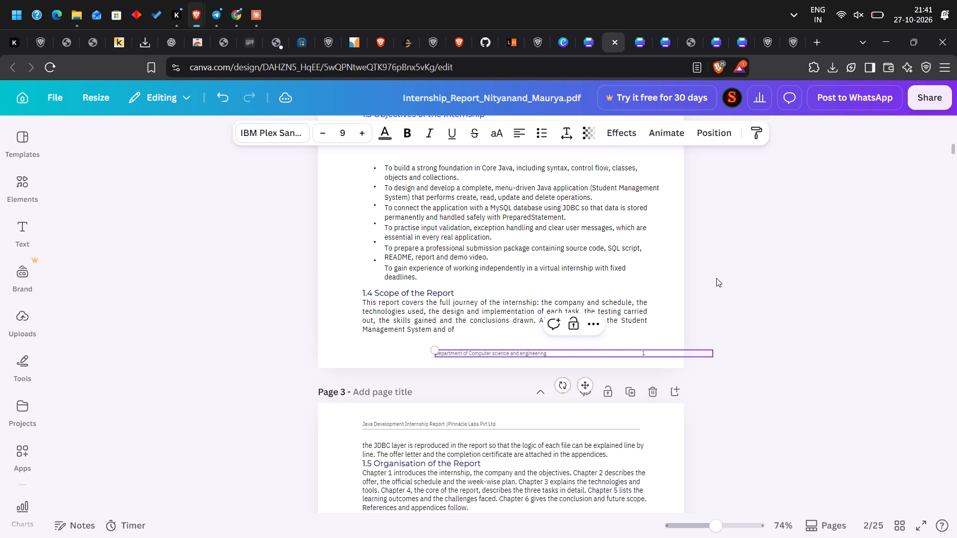
pyautogui.click(777, 285)
# Copy the Chapter 1 footer and clear page 3's old footer: the Lloyd Institute text, "Page", the number 2 and the separator.
pyautogui.click(494, 351)
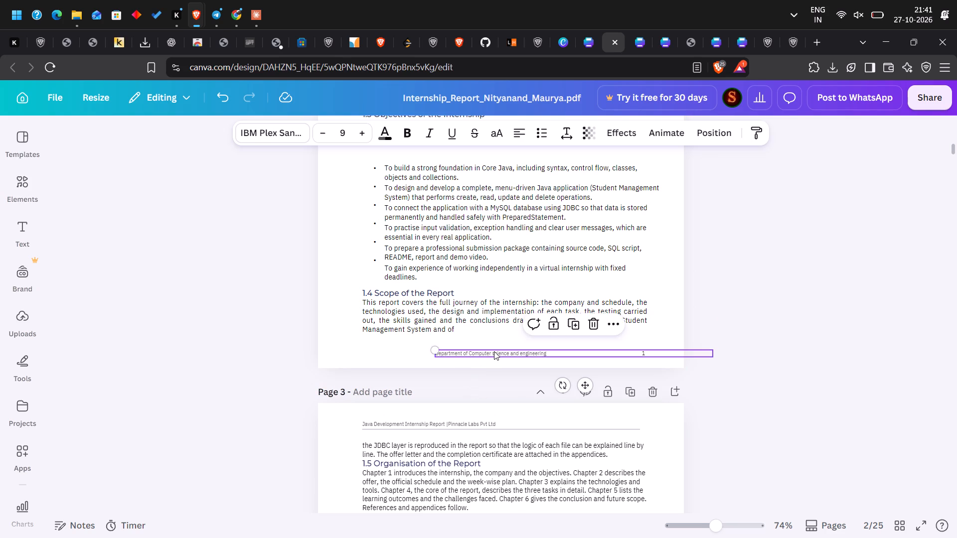
pyautogui.hotkey('ctrl', 'c')
pyautogui.scroll(-9, 493, 360)
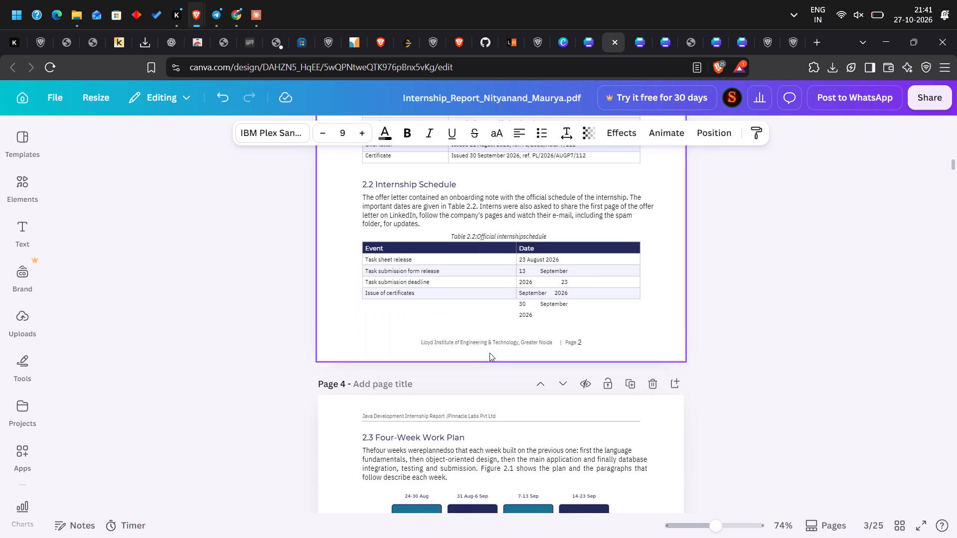
pyautogui.click(489, 345)
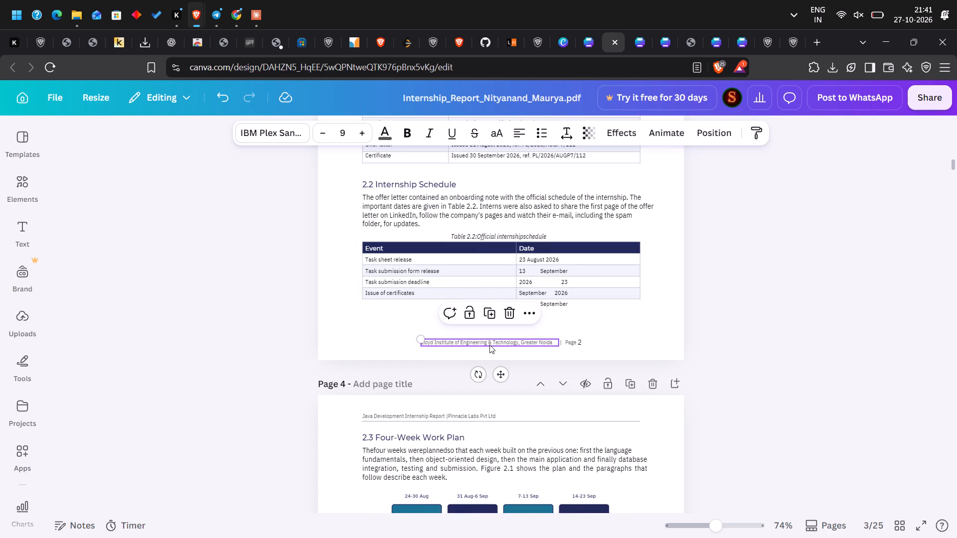
pyautogui.press('Delete')
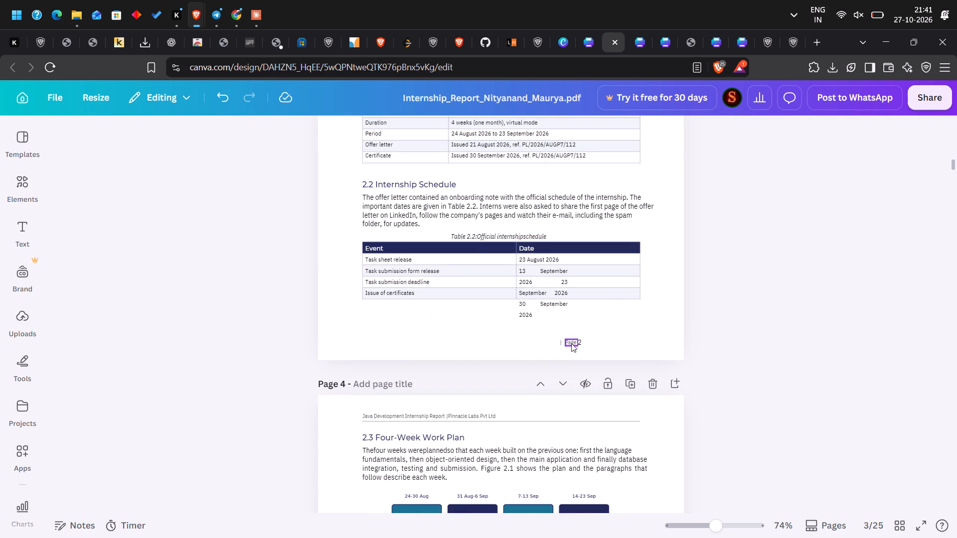
pyautogui.click(571, 343)
pyautogui.click(593, 312)
pyautogui.click(579, 344)
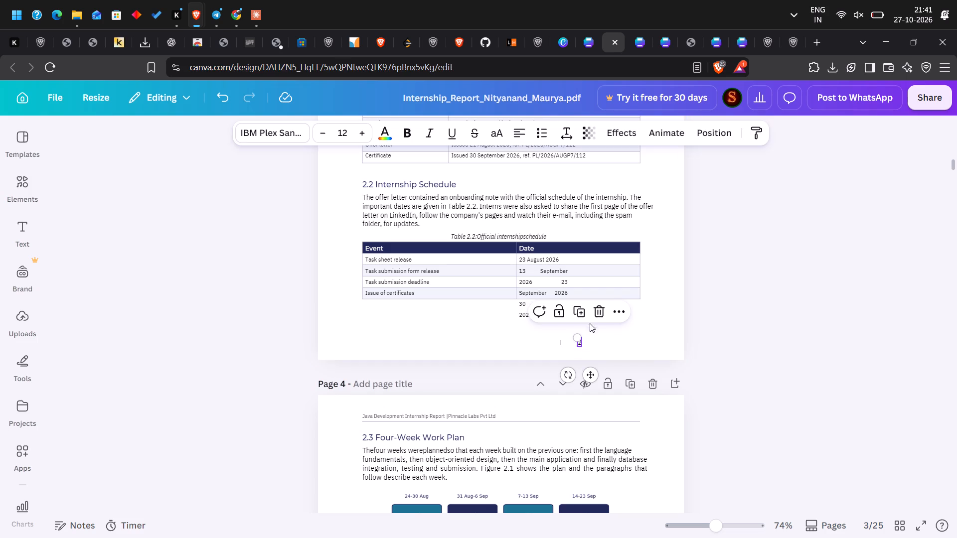
pyautogui.click(597, 313)
pyautogui.click(559, 342)
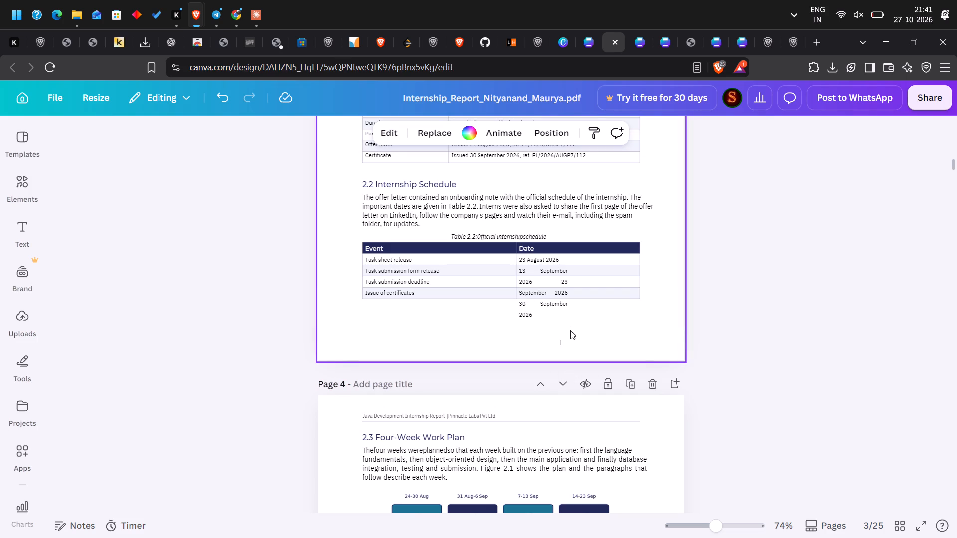
pyautogui.click(561, 344)
pyautogui.click(581, 311)
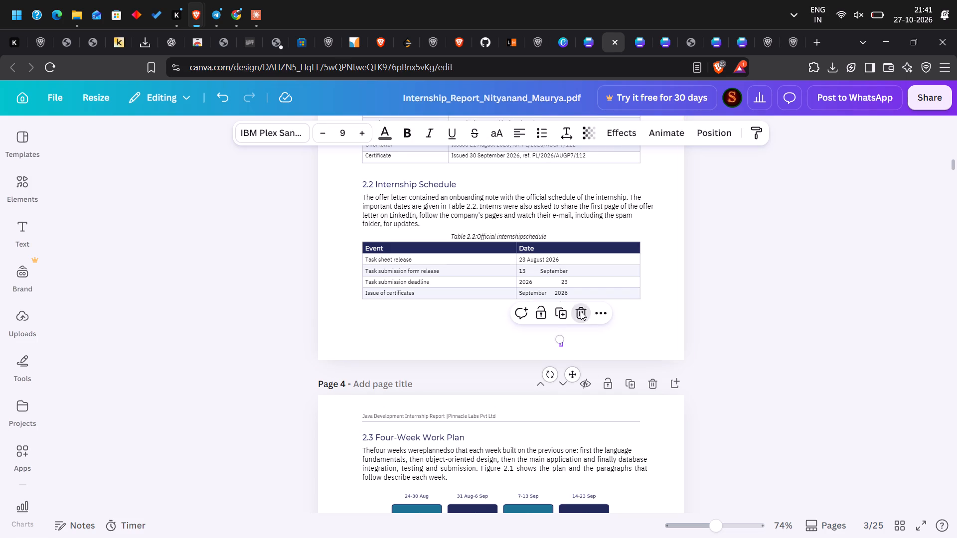
# Paste the copied department footer at the bottom of page 3 and change its page number to 2.
pyautogui.hotkey('ctrl', 'v')
pyautogui.click(650, 346)
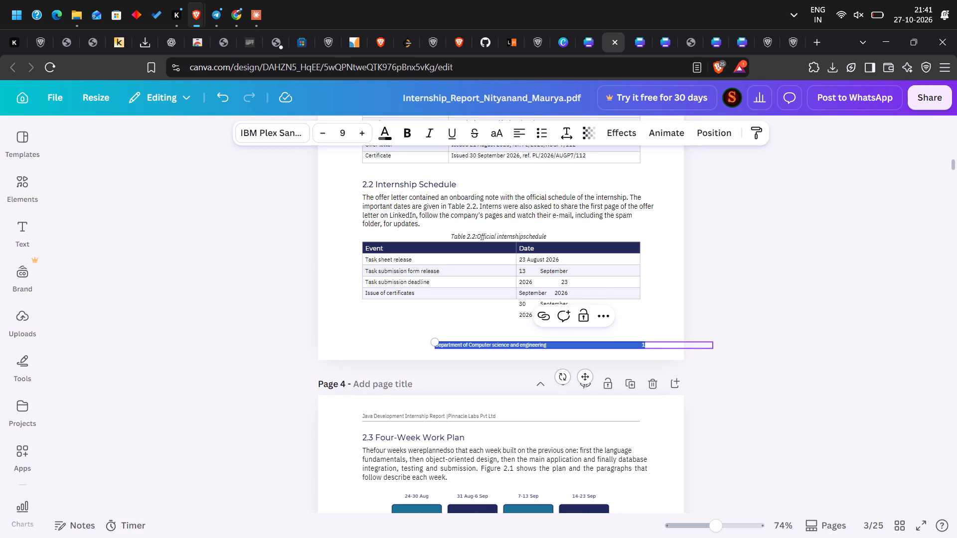
pyautogui.click(651, 346)
pyautogui.press('BackSpace')
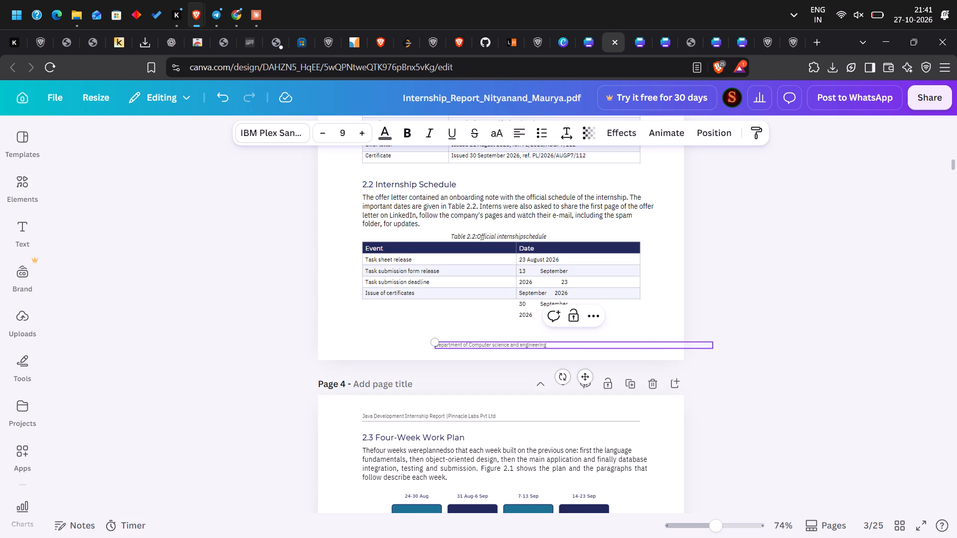
pyautogui.press('2')
# Replace page 4's Lloyd Institute footer text with the copied department name, widen its text box slightly and delete the trailing 1.
pyautogui.scroll(-3, 584, 416)
pyautogui.scroll(-3, 543, 363)
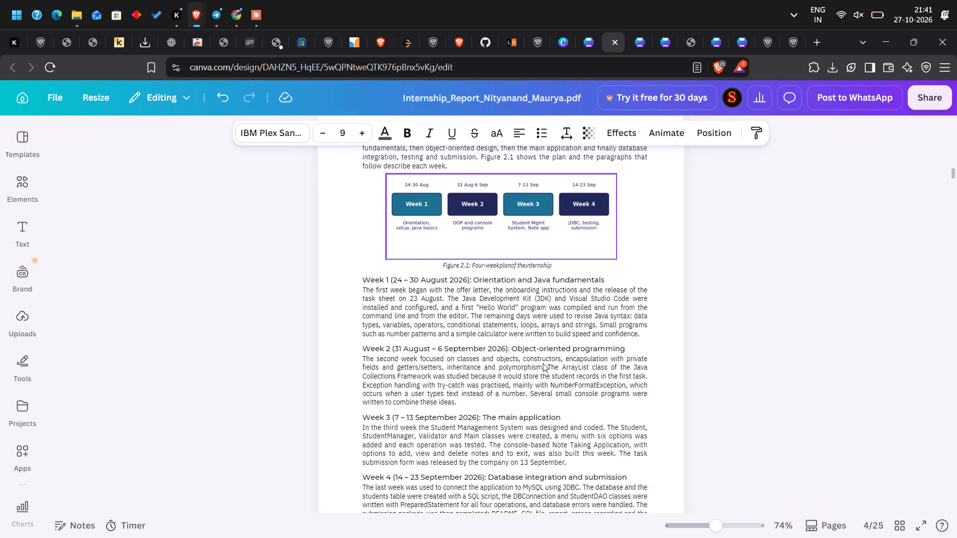
pyautogui.scroll(-1, 543, 363)
pyautogui.click(494, 461)
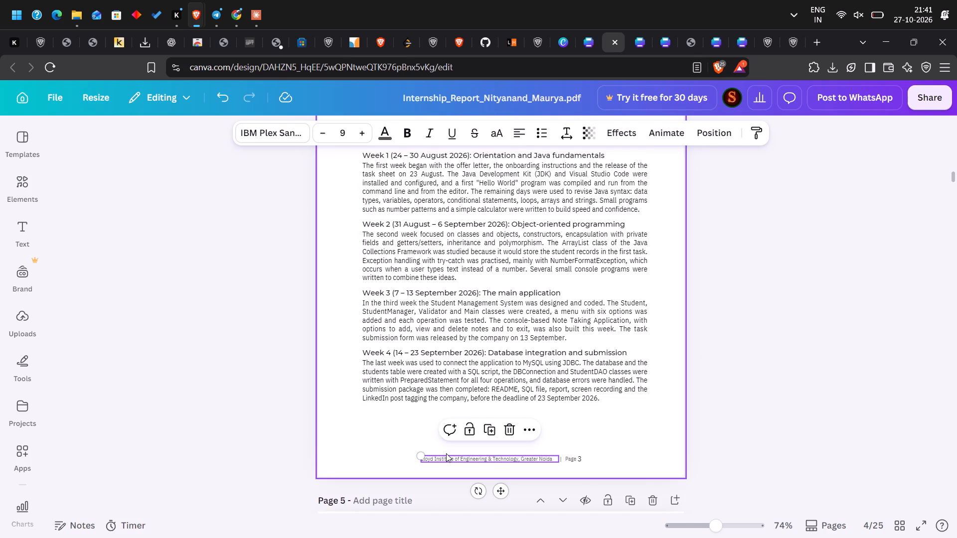
pyautogui.doubleClick(451, 457)
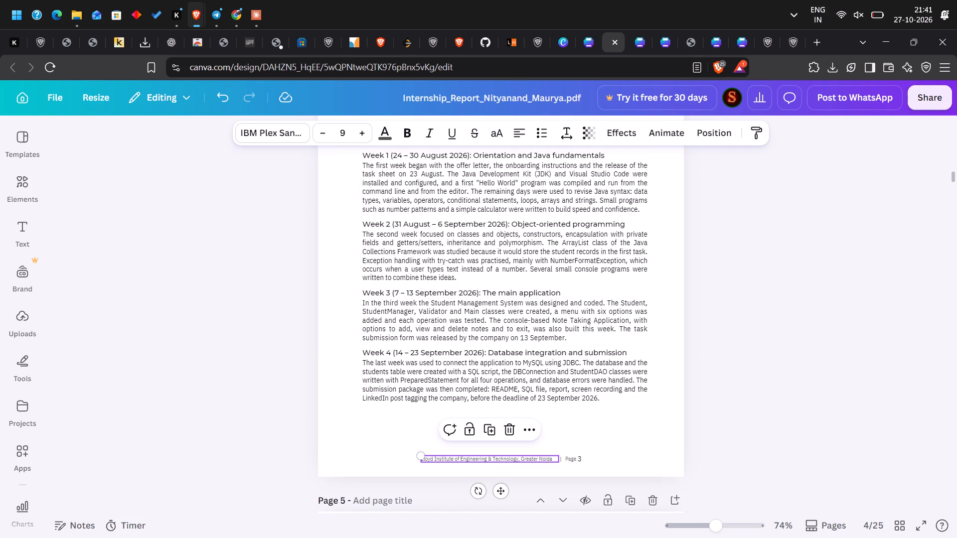
pyautogui.hotkey('ctrl', 'v')
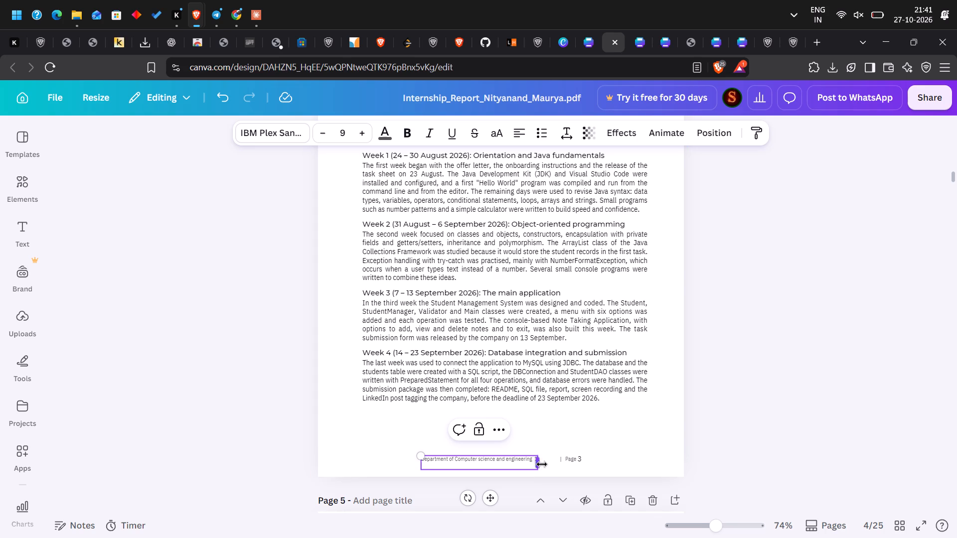
pyautogui.moveTo(540, 463); pyautogui.dragTo(549, 463)
pyautogui.click(538, 458)
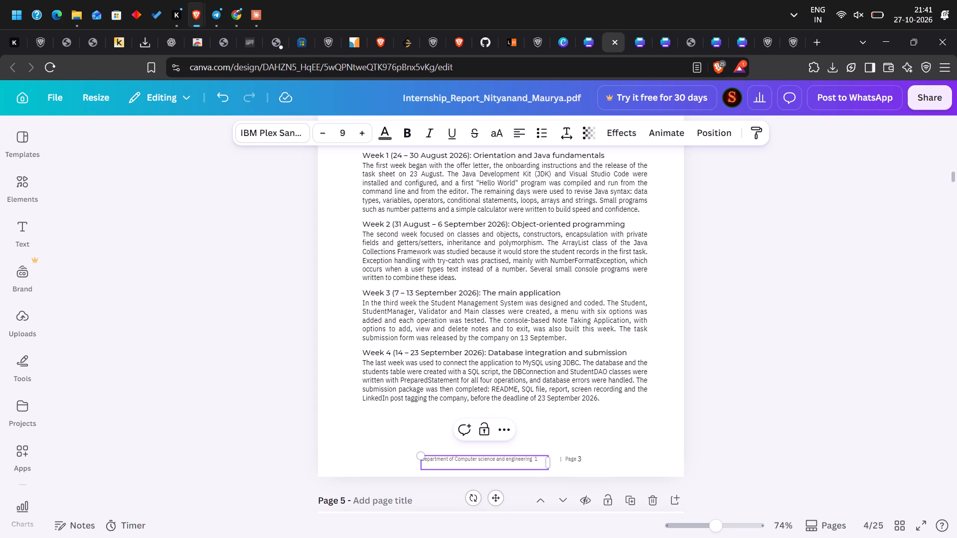
pyautogui.press('BackSpace')
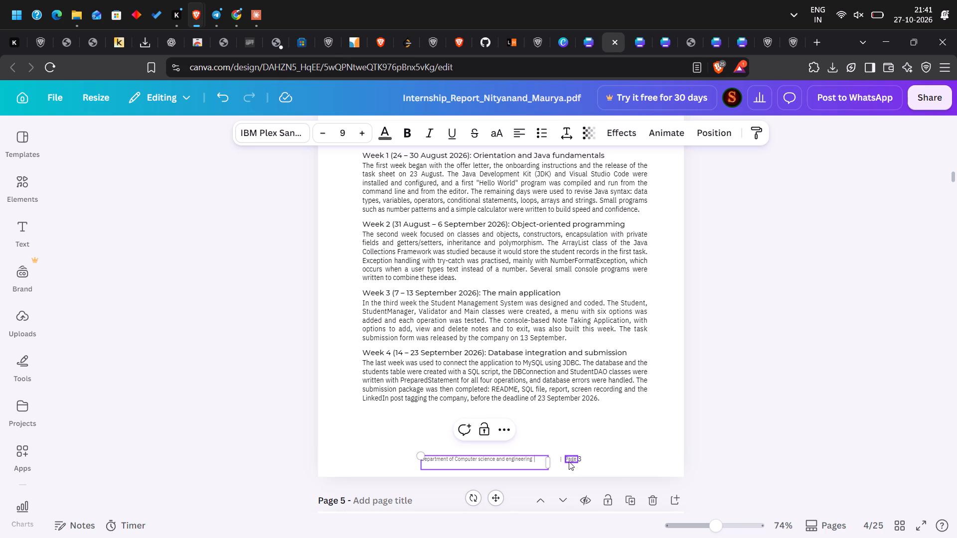
# Delete "Page" and the separator from page 4's footer and move the number 3 near the page's right edge.
pyautogui.click(568, 460)
pyautogui.press('Delete')
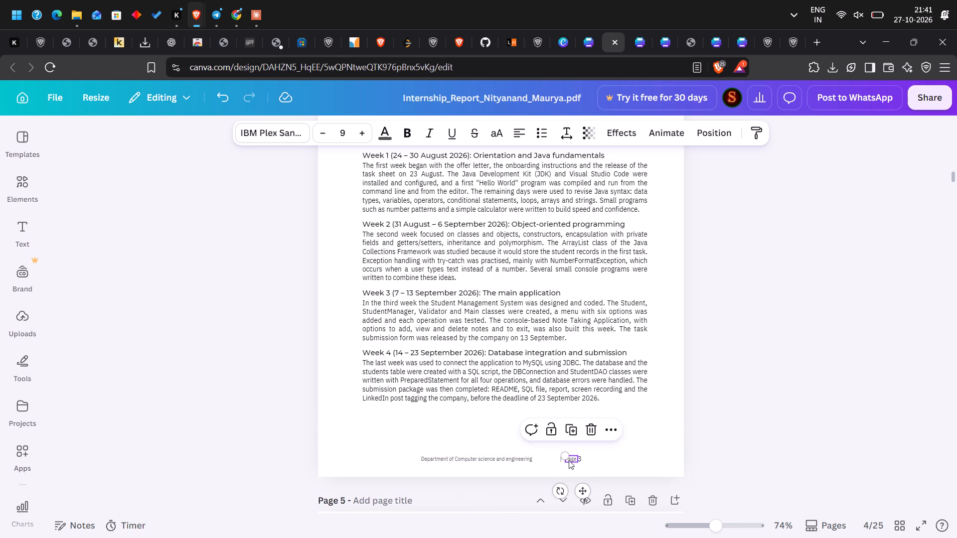
pyautogui.moveTo(581, 459); pyautogui.dragTo(666, 466)
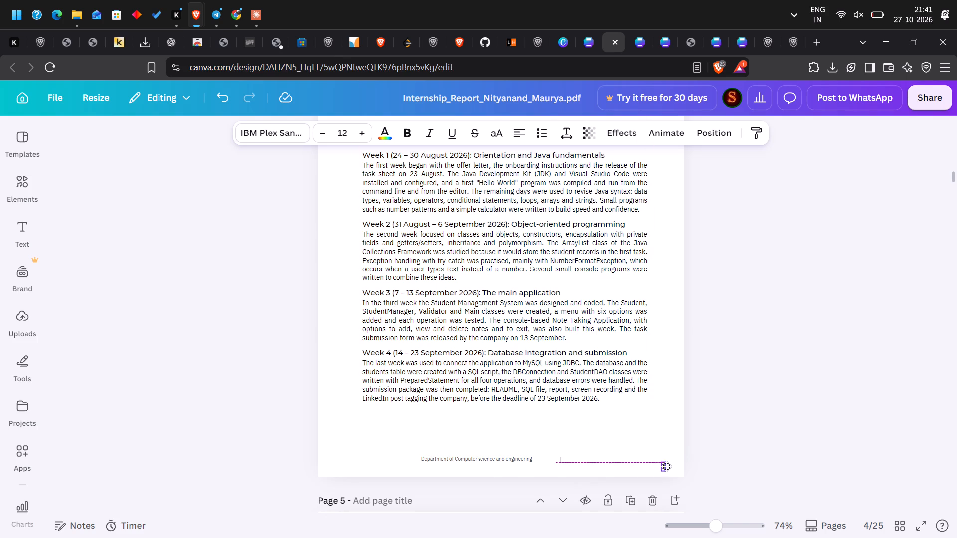
pyautogui.moveTo(666, 466); pyautogui.dragTo(668, 463)
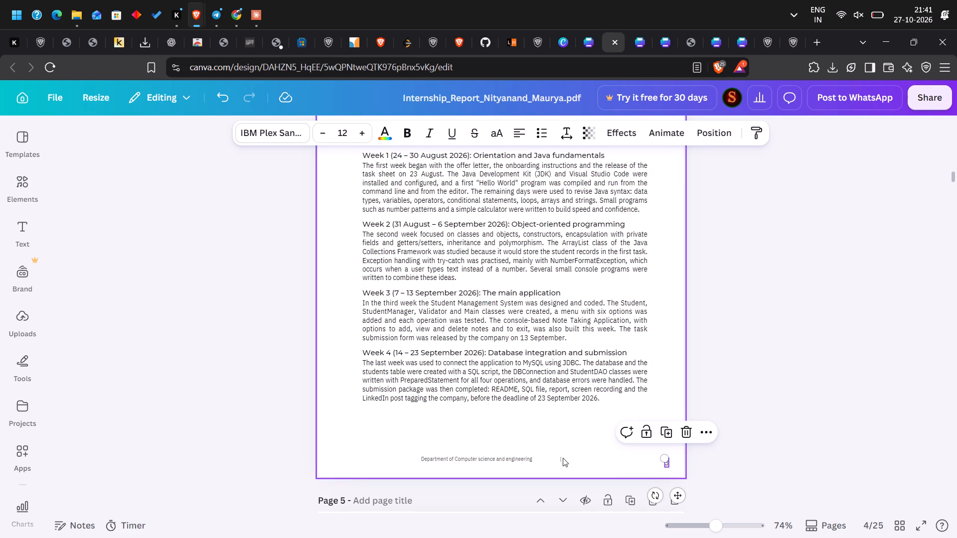
pyautogui.click(562, 458)
pyautogui.press('Delete')
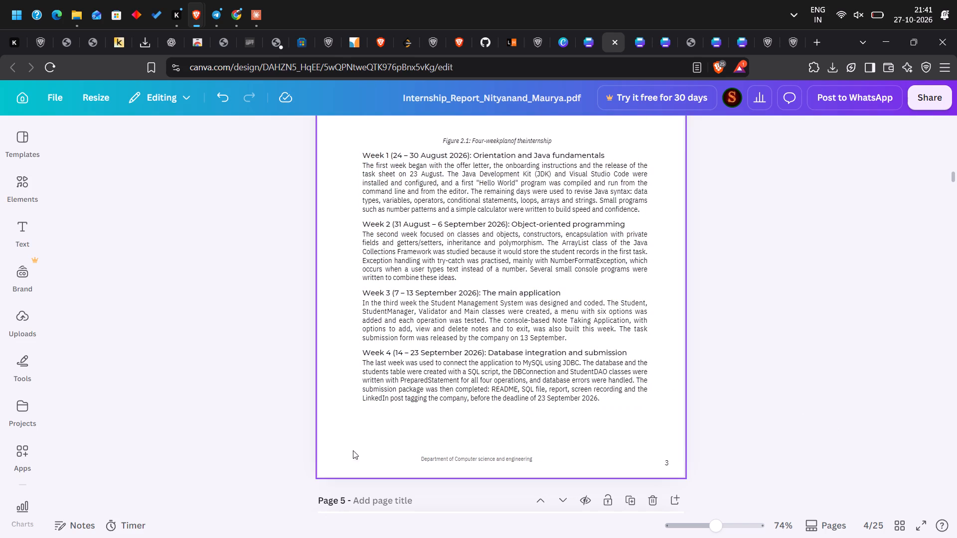
# Move the department name footer to the horizontal centre of page 4.
pyautogui.click(452, 457)
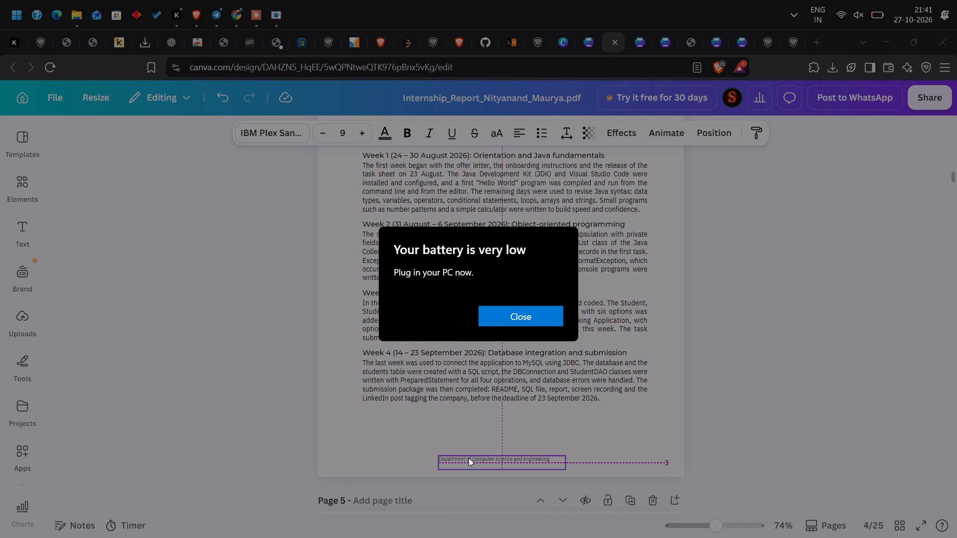
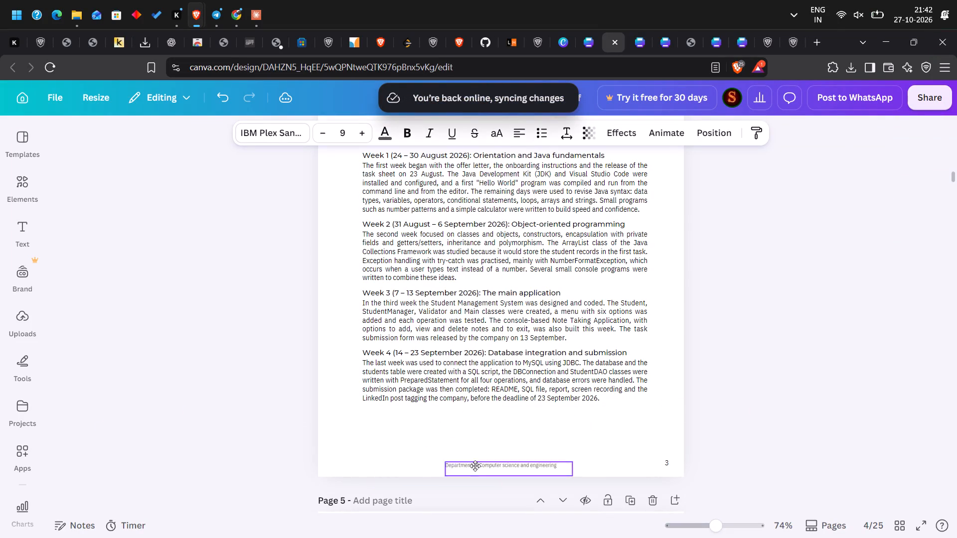
# Move page 4's centred department name footer down to about the level of the page number.
pyautogui.click(473, 449)
pyautogui.click(899, 396)
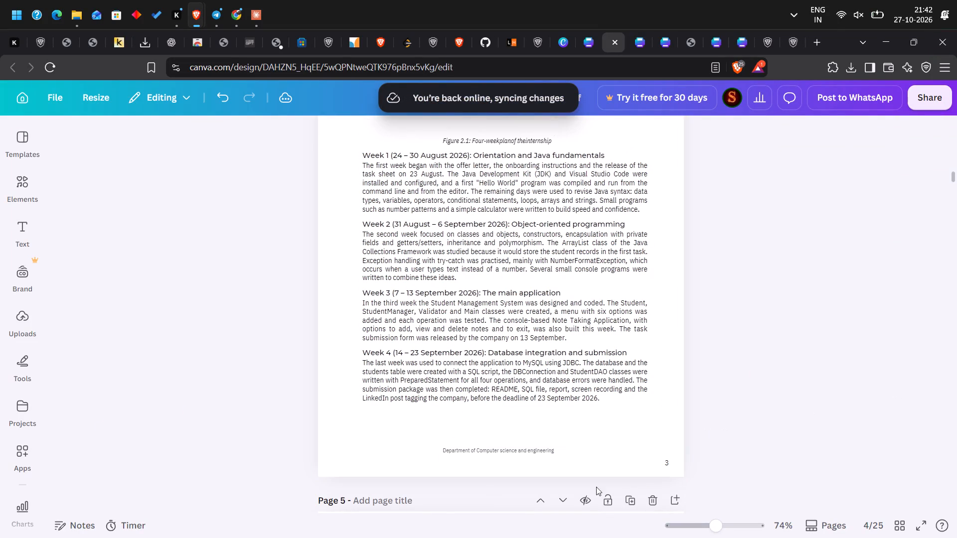
pyautogui.moveTo(553, 450); pyautogui.dragTo(554, 459)
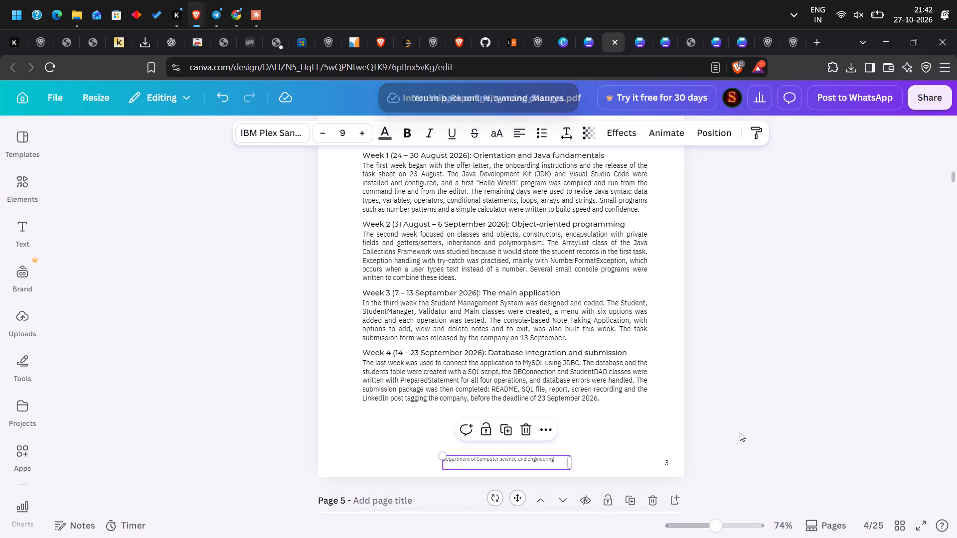
pyautogui.click(744, 430)
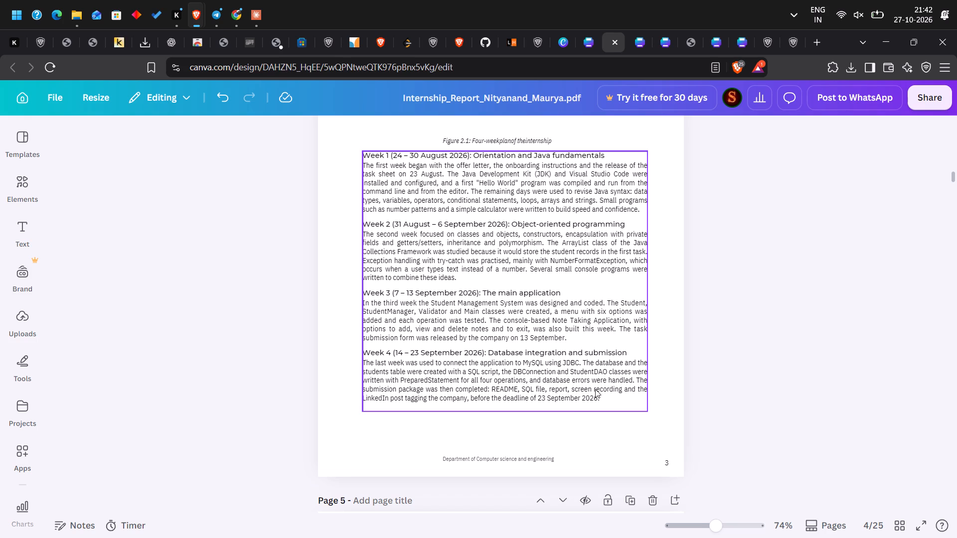
# Delete page 5's header: the Pinnacle Labs Pvt Ltd text, the Java Development Internship Report text and the line beneath.
pyautogui.scroll(-2, 573, 392)
pyautogui.scroll(3, 573, 394)
pyautogui.scroll(-6, 573, 394)
pyautogui.scroll(4, 556, 393)
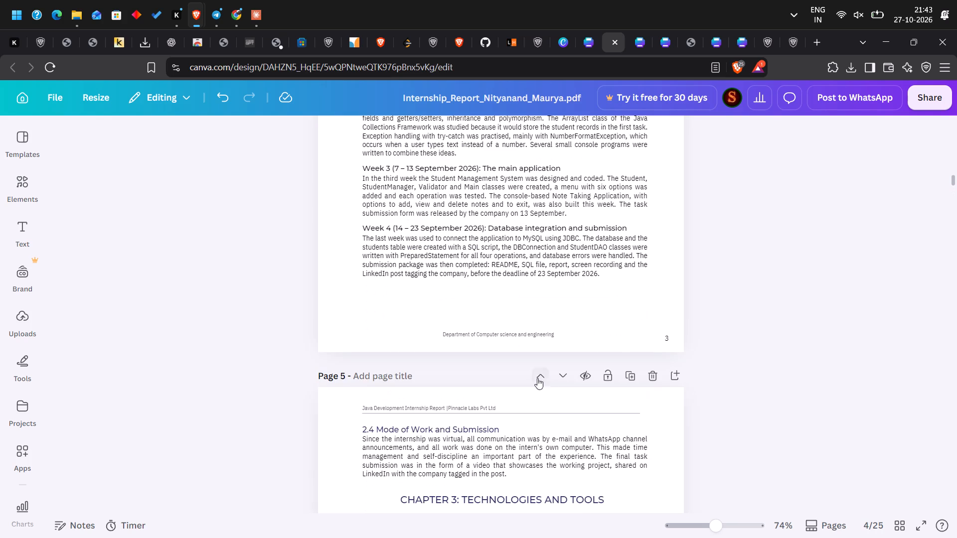
pyautogui.click(473, 411)
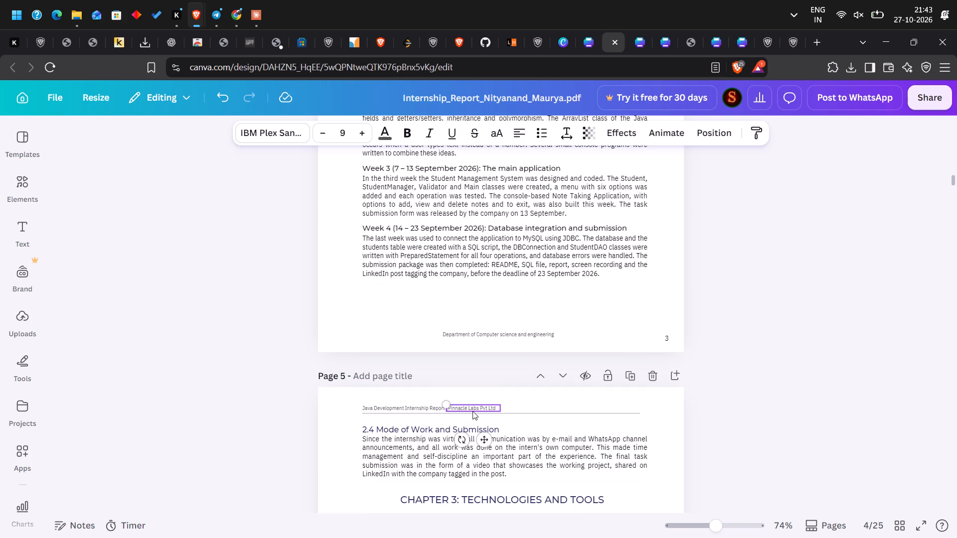
pyautogui.press('Delete')
pyautogui.click(442, 407)
pyautogui.press('Delete')
pyautogui.click(442, 410)
pyautogui.press('Delete')
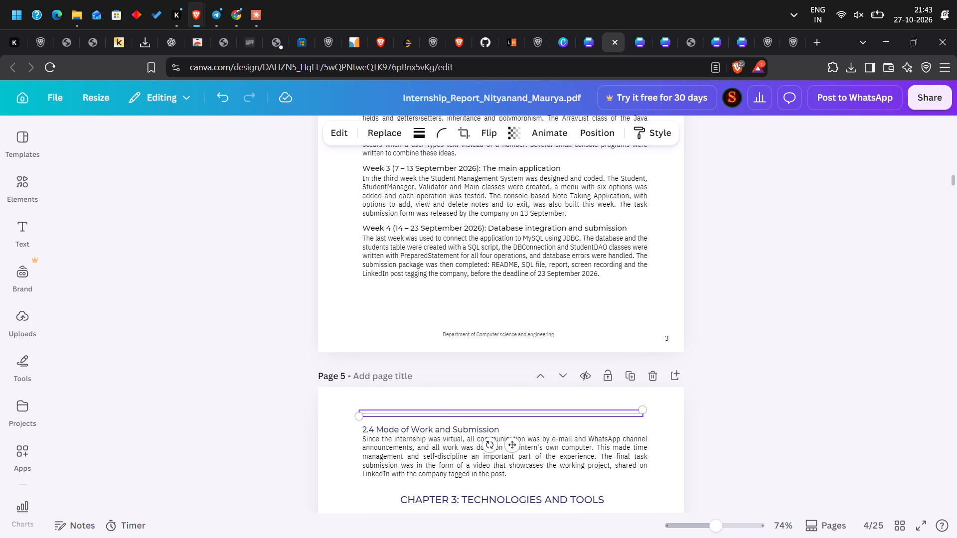
# Replace page 5's Lloyd Institute footer text with the copied department name, remove the trailing line break and widen its text box slightly.
pyautogui.scroll(-6, 451, 435)
pyautogui.scroll(2, 454, 431)
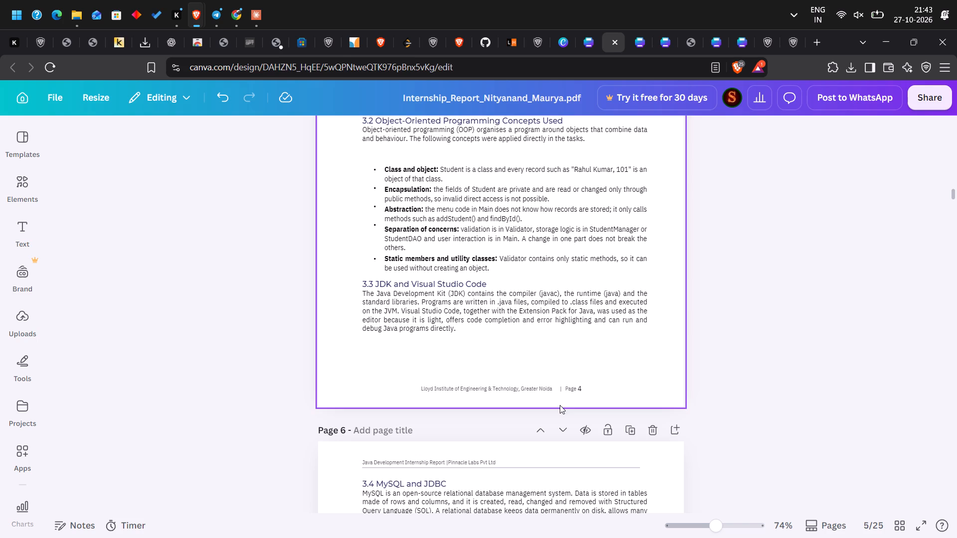
pyautogui.doubleClick(541, 391)
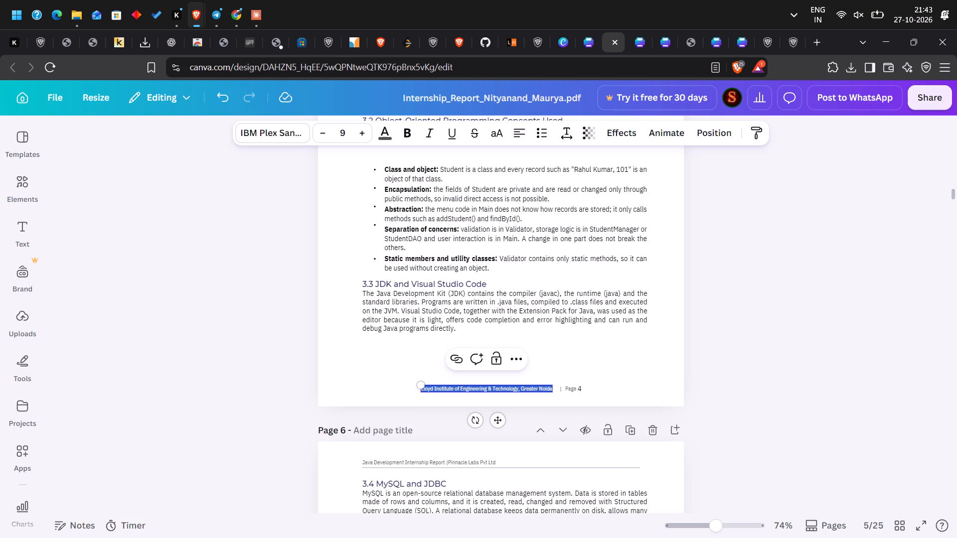
pyautogui.hotkey('ctrl', 'v')
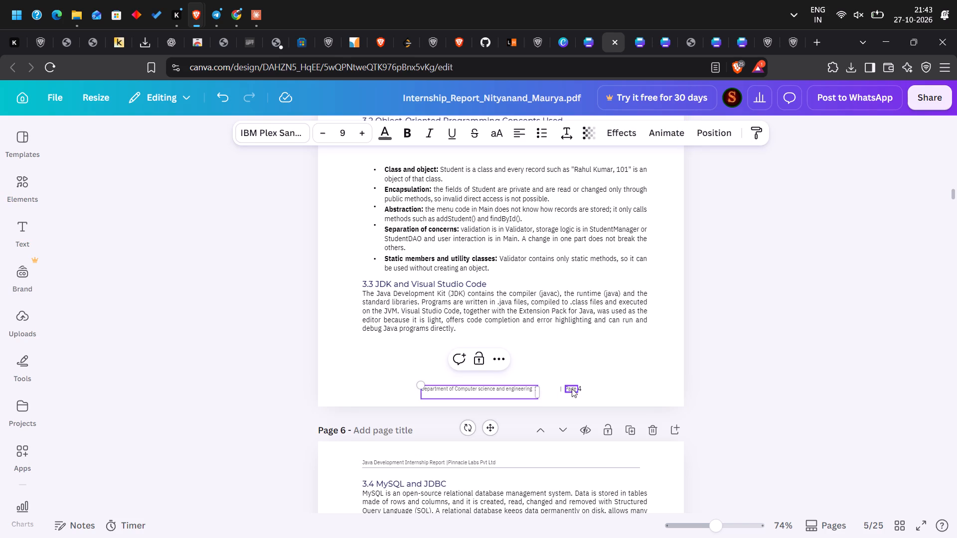
pyautogui.click(540, 389)
pyautogui.click(527, 392)
pyautogui.click(533, 391)
pyautogui.press('Right')
pyautogui.press('Right')
pyautogui.press('Right')
pyautogui.press('BackSpace')
pyautogui.press('BackSpace')
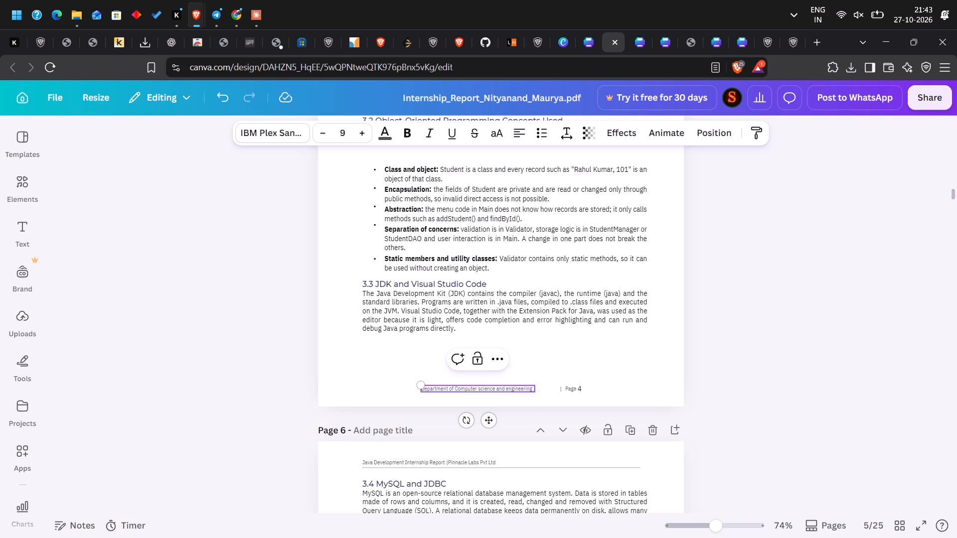
pyautogui.click(517, 391)
pyautogui.click(548, 355)
pyautogui.click(522, 386)
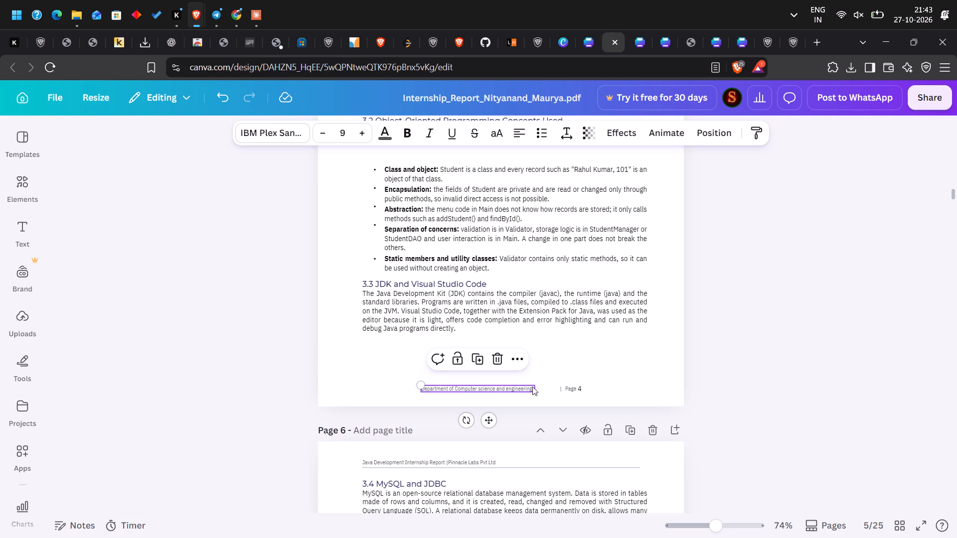
pyautogui.moveTo(540, 387); pyautogui.dragTo(551, 388)
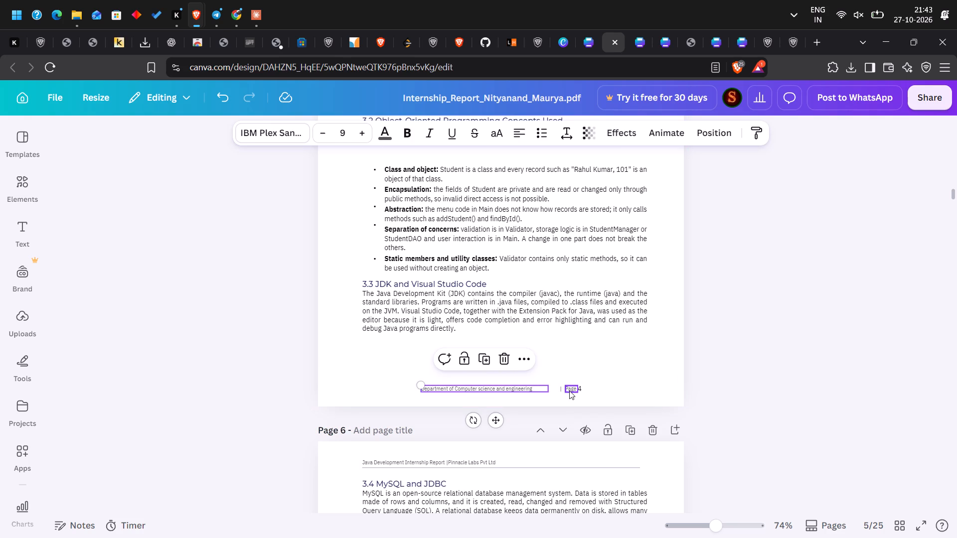
# Delete "Page" and the separator from page 5's footer and move the number 4 near the page's right edge.
pyautogui.moveTo(570, 391); pyautogui.dragTo(599, 392)
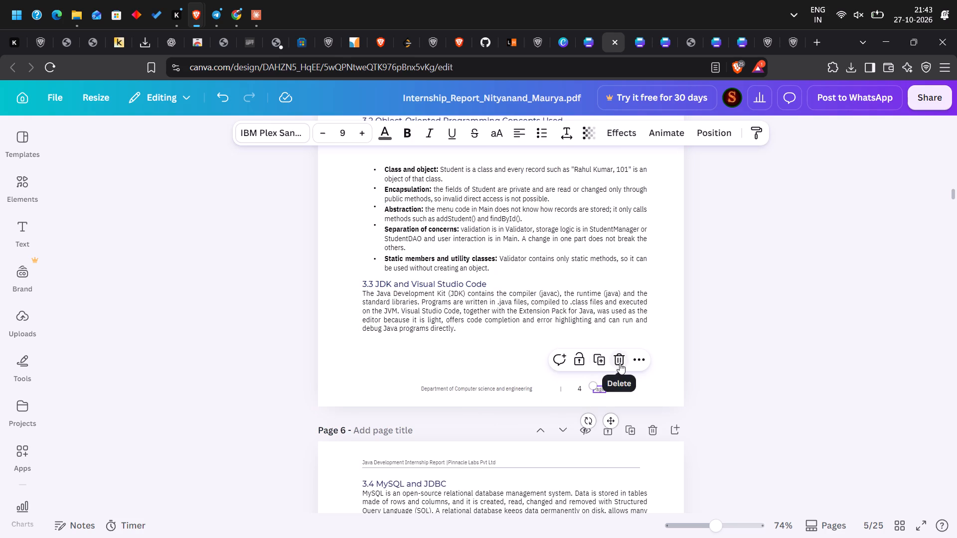
pyautogui.click(620, 363)
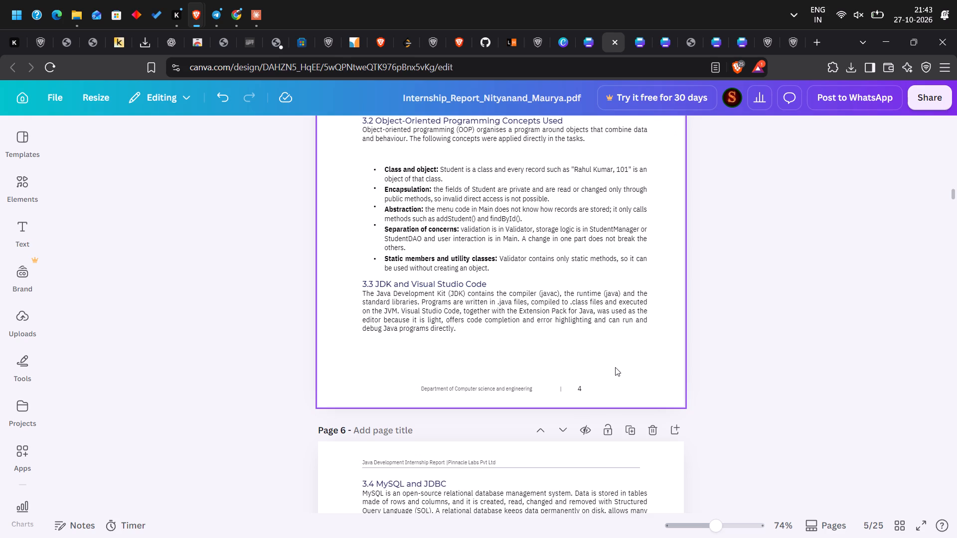
pyautogui.click(579, 389)
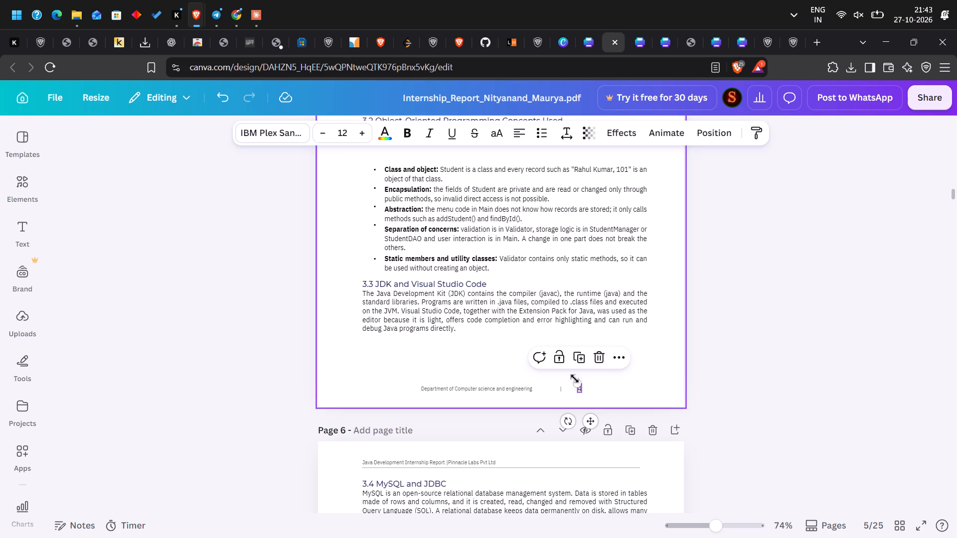
pyautogui.moveTo(578, 390); pyautogui.dragTo(661, 396)
pyautogui.click(562, 389)
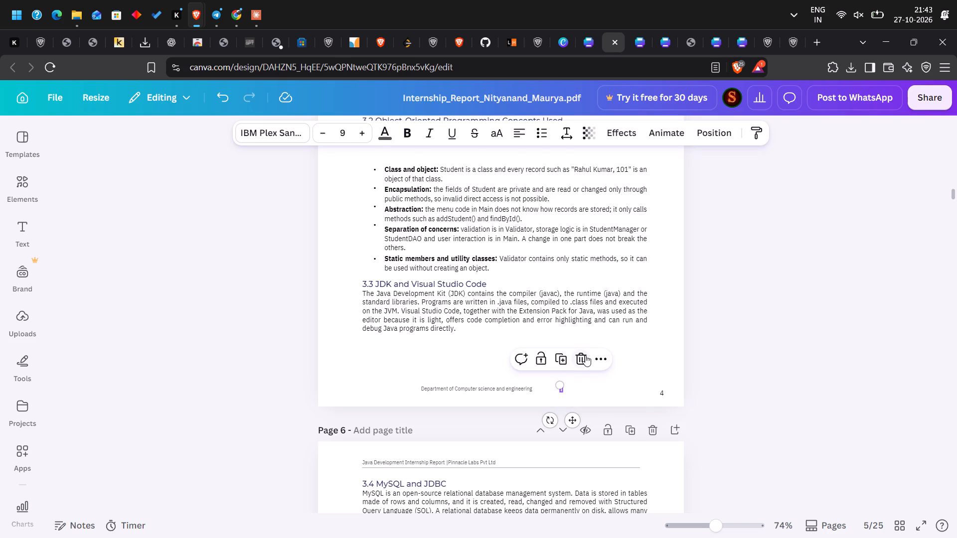
pyautogui.click(583, 358)
# Move the department name footer towards the horizontal centre of page 5.
pyautogui.moveTo(466, 387); pyautogui.dragTo(487, 390)
# Replace page 6's Lloyd Institute footer text with the copied department name and remove the trailing character after it.
pyautogui.scroll(-3, 488, 389)
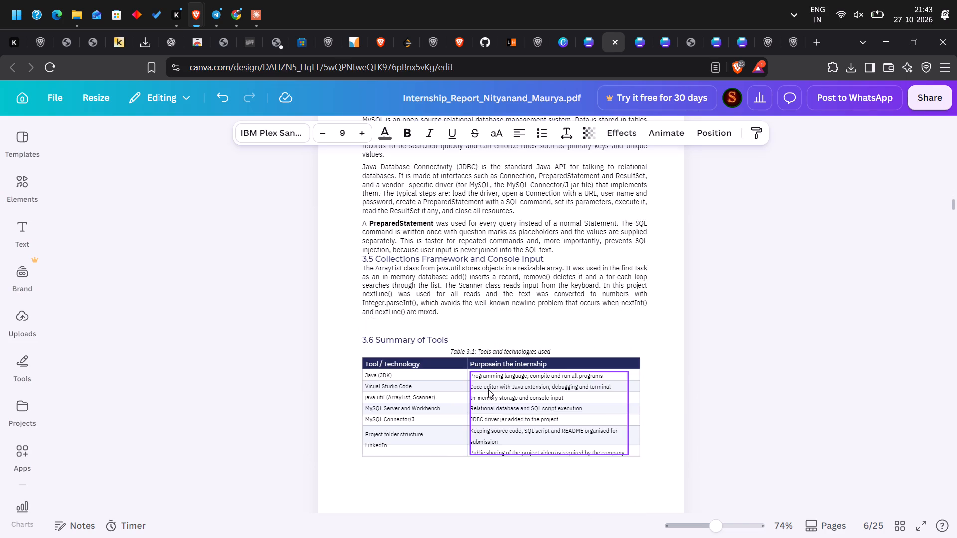
pyautogui.scroll(-1, 488, 389)
pyautogui.doubleClick(494, 441)
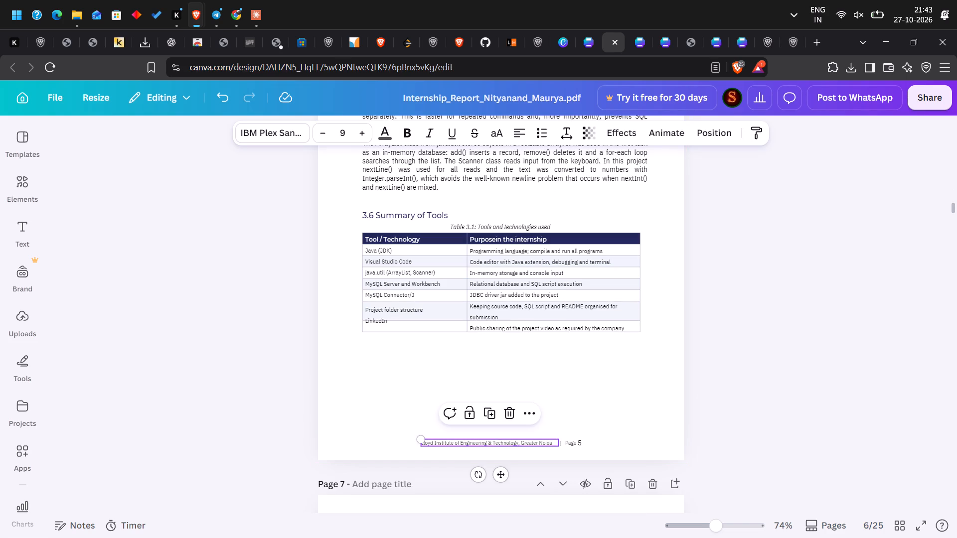
pyautogui.hotkey('ctrl', 'v')
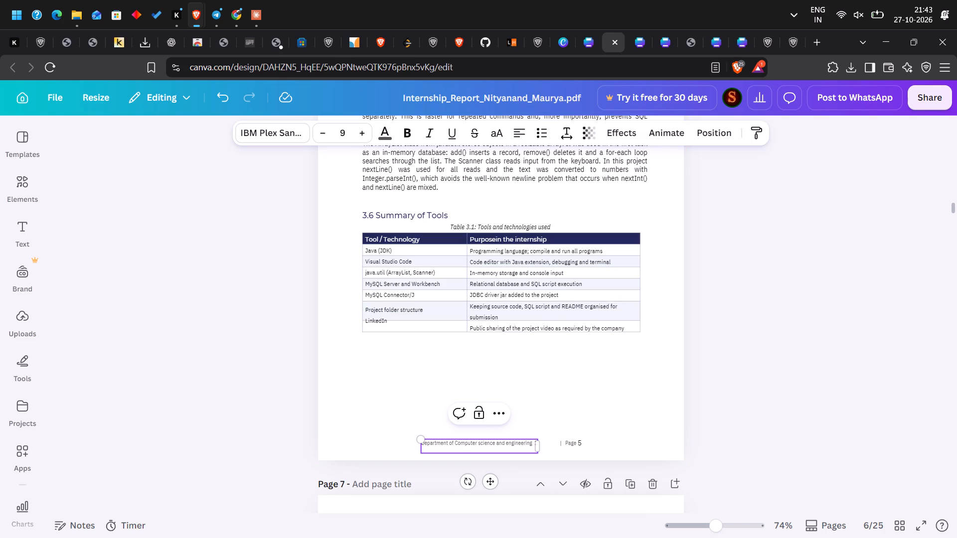
pyautogui.press('Right')
pyautogui.press('Right')
pyautogui.press('Right')
pyautogui.press('Right')
pyautogui.press('Right')
pyautogui.press('Right')
pyautogui.press('Right')
pyautogui.press('Right')
pyautogui.press('Right')
pyautogui.click(494, 441)
pyautogui.press('Right')
pyautogui.press('Right')
pyautogui.press('Right')
pyautogui.press('Right')
pyautogui.press('Right')
pyautogui.press('Right')
pyautogui.press('Right')
pyautogui.press('Right')
pyautogui.press('Right')
pyautogui.press('Right')
pyautogui.press('Right')
pyautogui.press('BackSpace')
# Delete "Page" and the separator from page 6's footer and move the number 5 near the page's right edge.
pyautogui.click(575, 443)
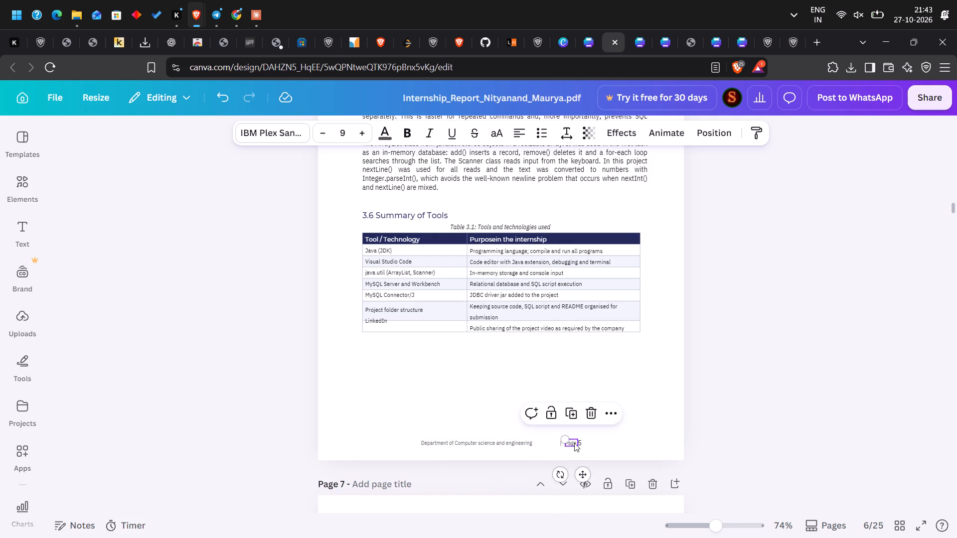
pyautogui.press('BackSpace')
pyautogui.click(562, 444)
pyautogui.press('BackSpace')
pyautogui.moveTo(581, 443); pyautogui.dragTo(583, 443)
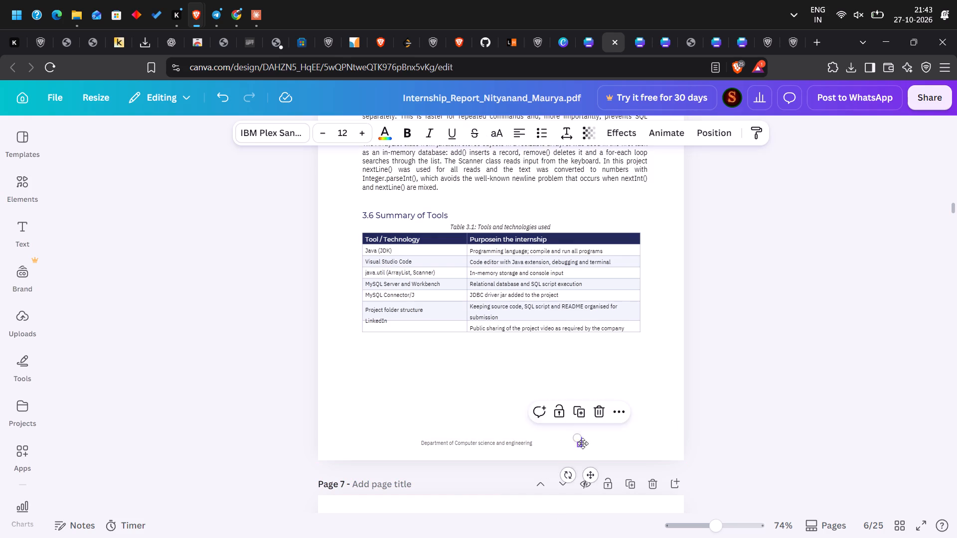
pyautogui.moveTo(583, 443); pyautogui.dragTo(669, 445)
pyautogui.scroll(-2, 630, 449)
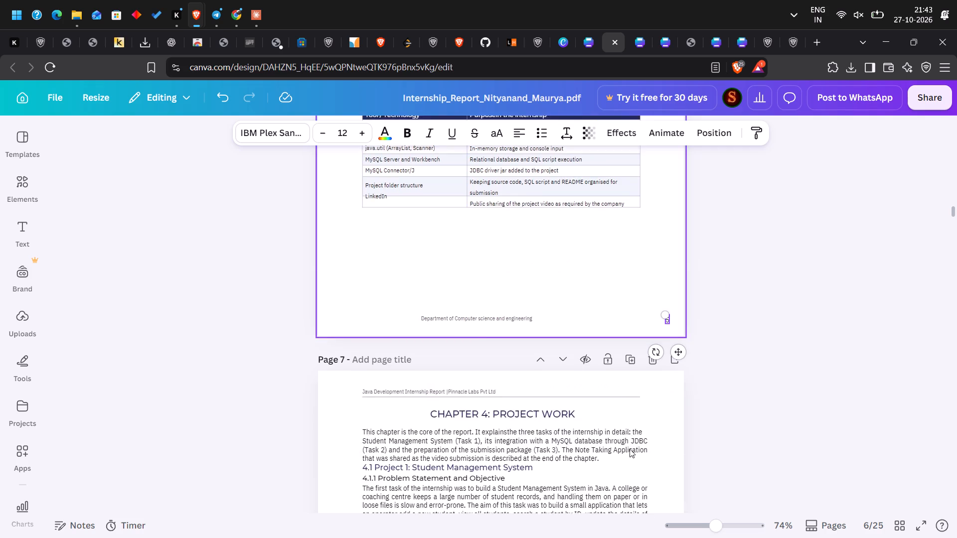
pyautogui.scroll(-1, 630, 449)
pyautogui.scroll(-2, 594, 425)
pyautogui.scroll(-1, 514, 403)
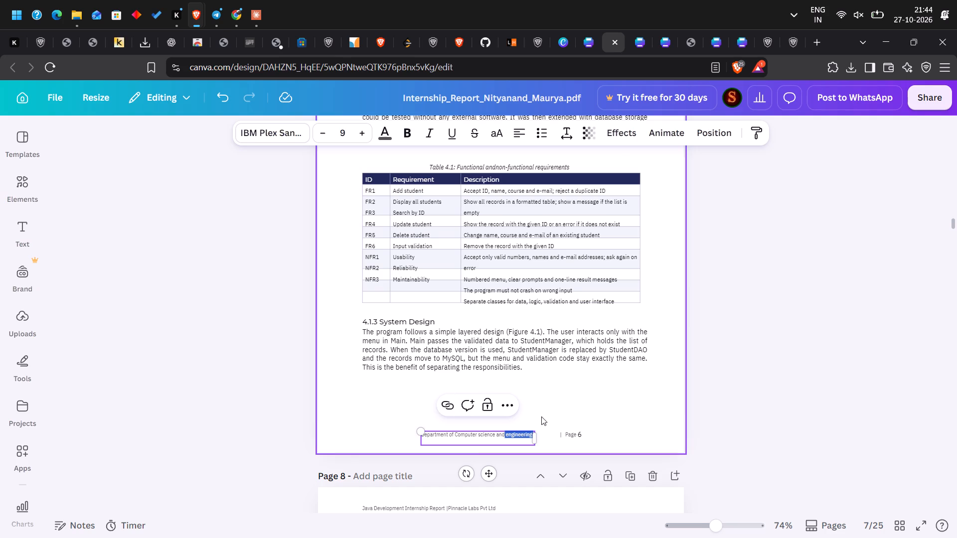
pyautogui.click(543, 414)
pyautogui.click(528, 435)
pyautogui.moveTo(535, 437); pyautogui.dragTo(559, 444)
# Delete "Page" and the separator from page 7's footer and move the number 6 near the page's right edge.
pyautogui.click(569, 434)
pyautogui.press('BackSpace')
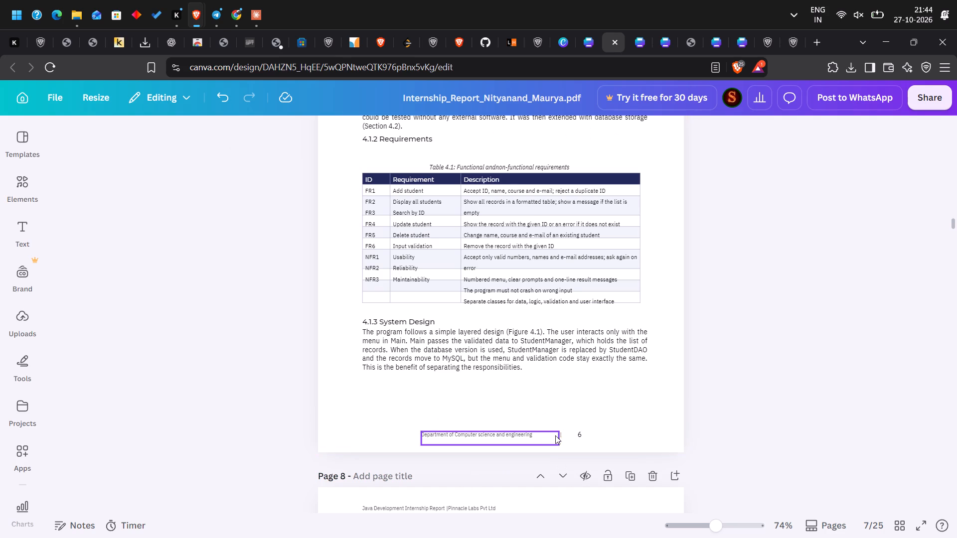
pyautogui.click(560, 436)
pyautogui.press('BackSpace')
pyautogui.moveTo(578, 433); pyautogui.dragTo(666, 448)
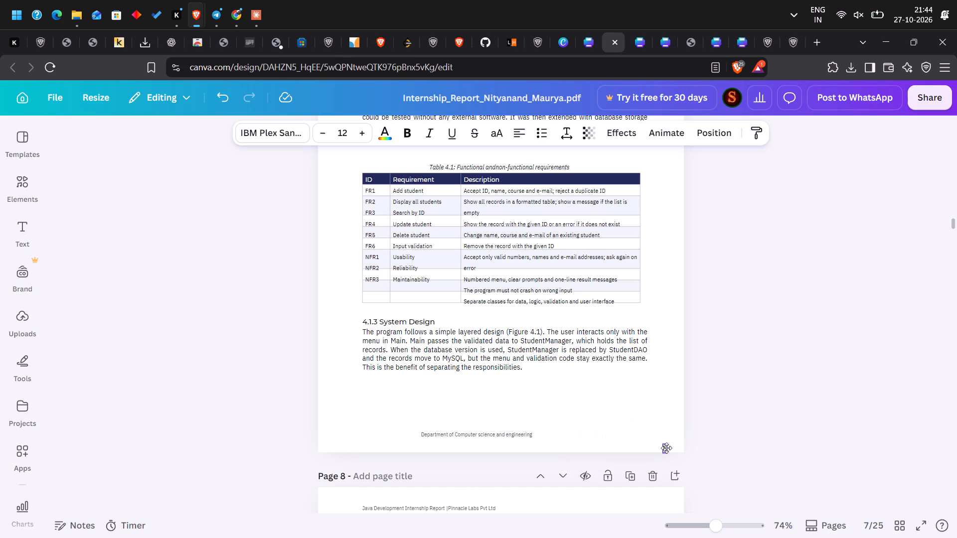
pyautogui.moveTo(666, 448); pyautogui.dragTo(671, 438)
# Delete page 7's header: the Pinnacle Labs text, the Java Development Internship Report text and the horizontal line beneath them.
pyautogui.scroll(-2, 617, 425)
pyautogui.scroll(-5, 558, 440)
pyautogui.scroll(14, 534, 445)
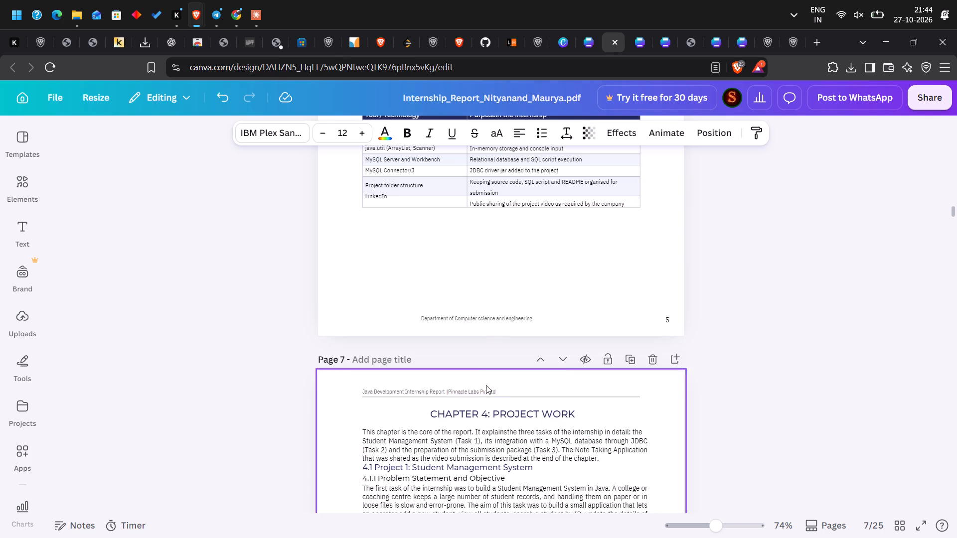
pyautogui.click(476, 394)
pyautogui.press('BackSpace')
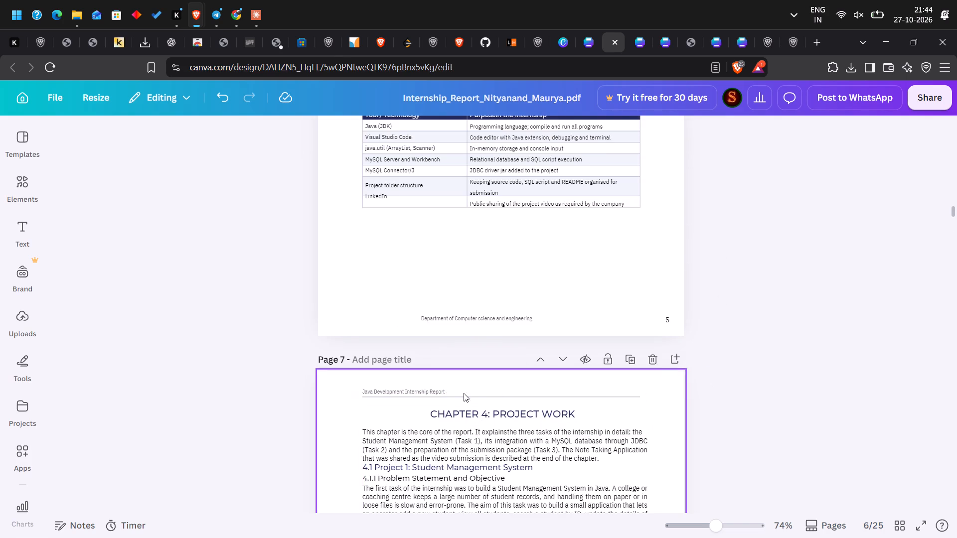
pyautogui.click(436, 391)
pyautogui.click(430, 367)
pyautogui.click(423, 397)
pyautogui.press('BackSpace')
# Delete page 6's header line along with its Java Development Internship Report and Pinnacle Labs texts.
pyautogui.scroll(8, 430, 357)
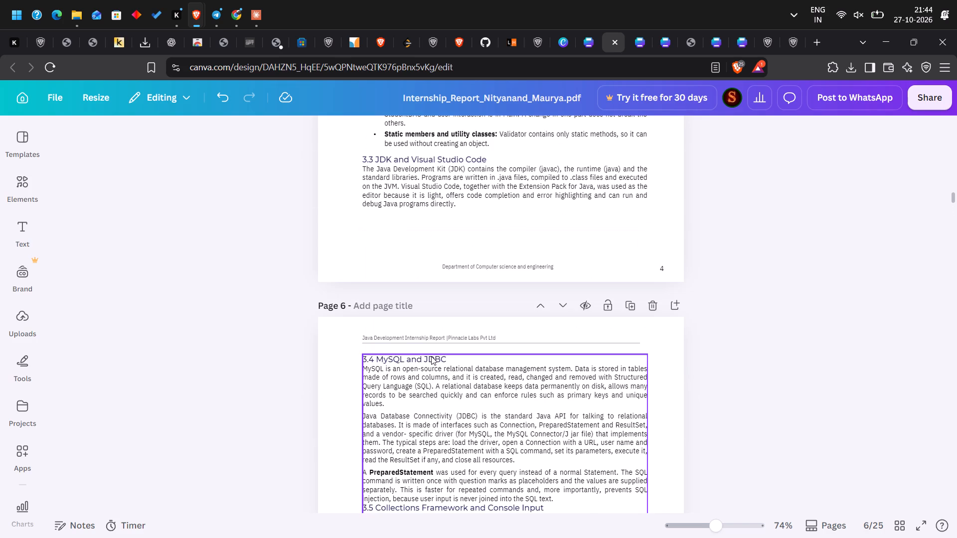
pyautogui.click(443, 344)
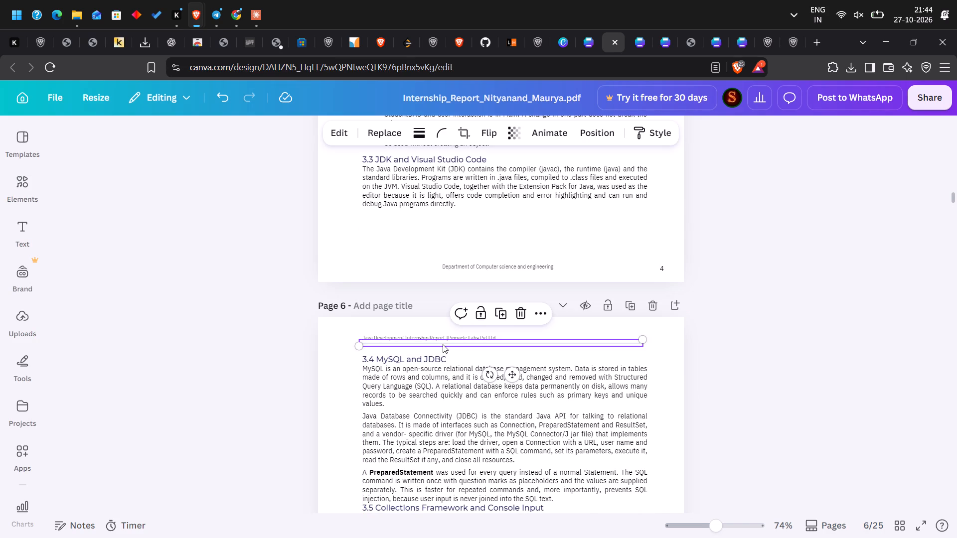
pyautogui.press('Delete')
pyautogui.click(440, 337)
pyautogui.press('Delete')
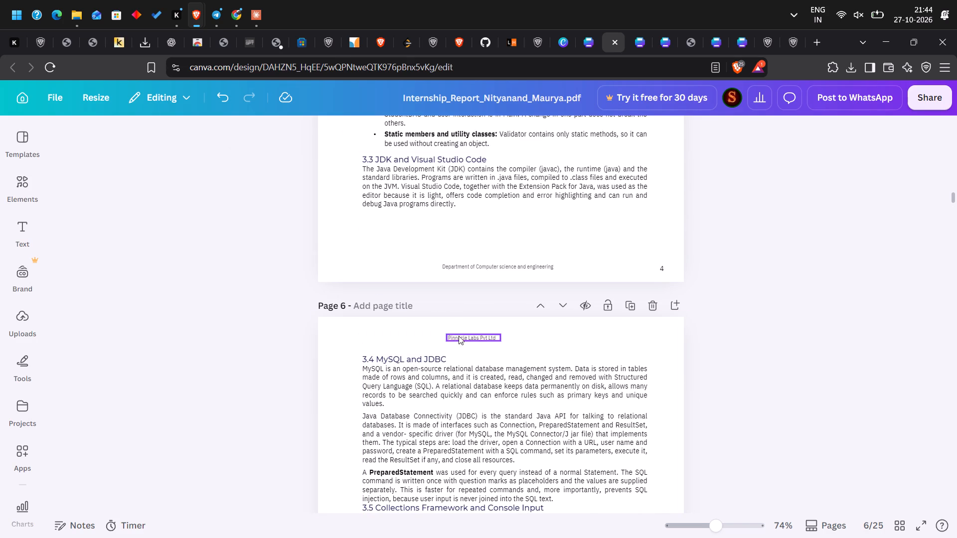
pyautogui.click(460, 336)
pyautogui.press('Delete')
# Delete page 8's header: the Java Development Internship Report text, the Pinnacle Labs text and the horizontal line.
pyautogui.scroll(10, 460, 338)
pyautogui.scroll(-4, 459, 337)
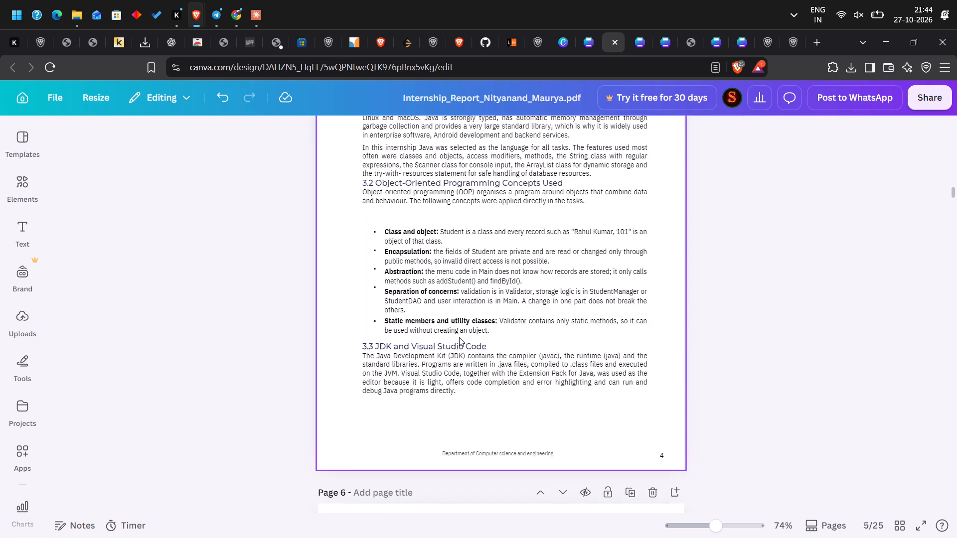
pyautogui.scroll(-17, 459, 337)
pyautogui.scroll(3, 459, 337)
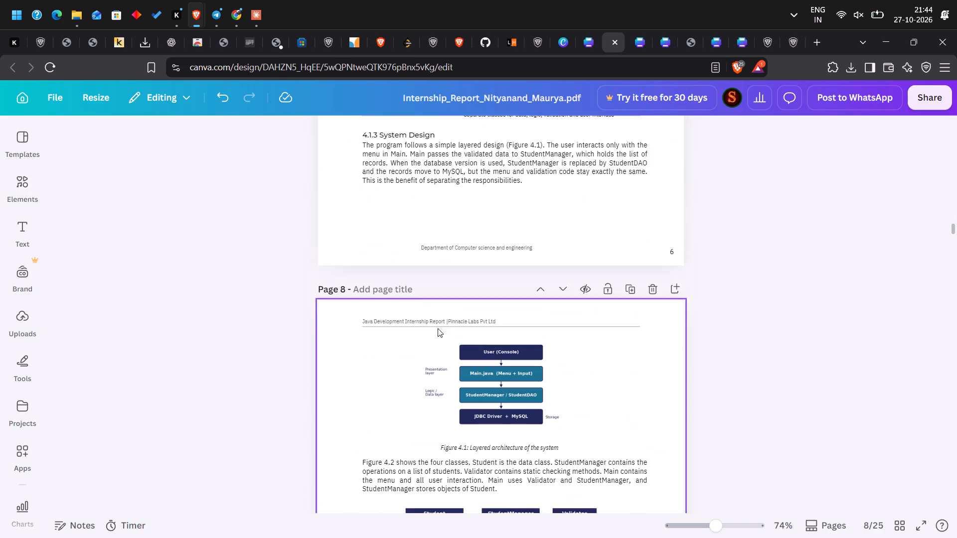
pyautogui.click(418, 320)
pyautogui.press('Delete')
pyautogui.click(456, 319)
pyautogui.press('Delete')
pyautogui.click(454, 327)
pyautogui.press('Delete')
# Replace page 8's Lloyd Institute footer text with the copied department name, widen its text box and remove the trailing character.
pyautogui.scroll(-3, 454, 328)
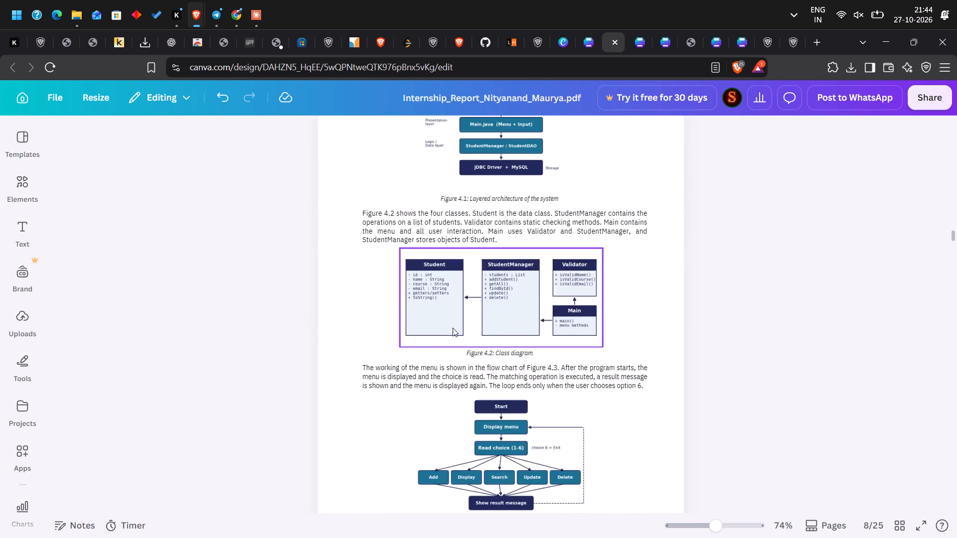
pyautogui.scroll(-5, 453, 328)
pyautogui.tripleClick(489, 302)
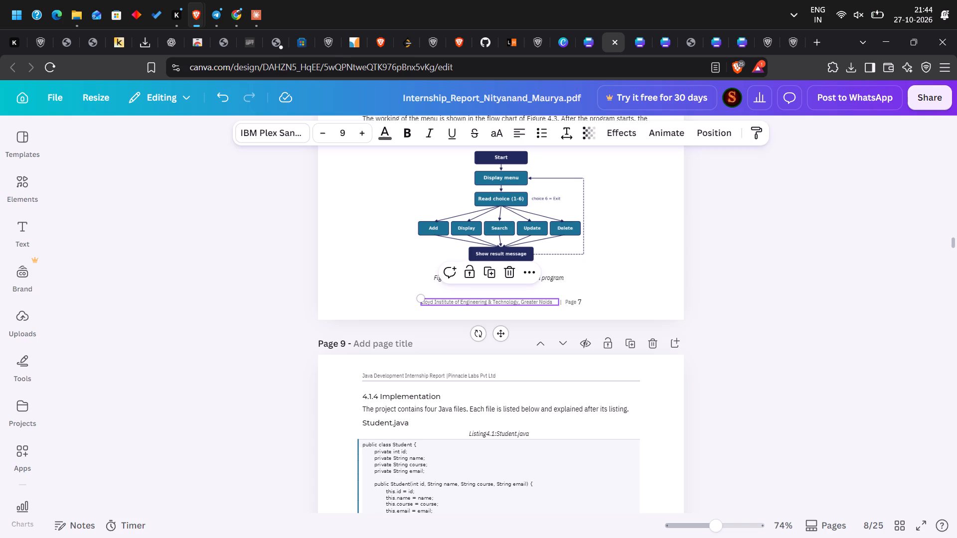
pyautogui.keyDown('ctrl'); pyautogui.click(489, 302); pyautogui.keyUp('ctrl')
pyautogui.hotkey('ctrl', 'v')
pyautogui.keyDown('ctrl'); pyautogui.moveTo(489, 302); pyautogui.dragTo(508, 304); pyautogui.keyUp('ctrl')
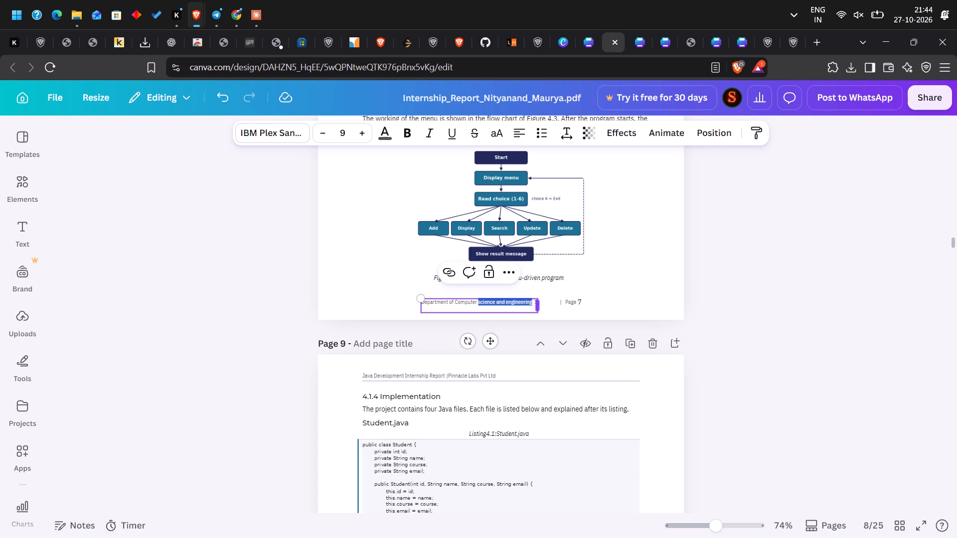
pyautogui.click(533, 307)
pyautogui.click(532, 304)
pyautogui.press('Right')
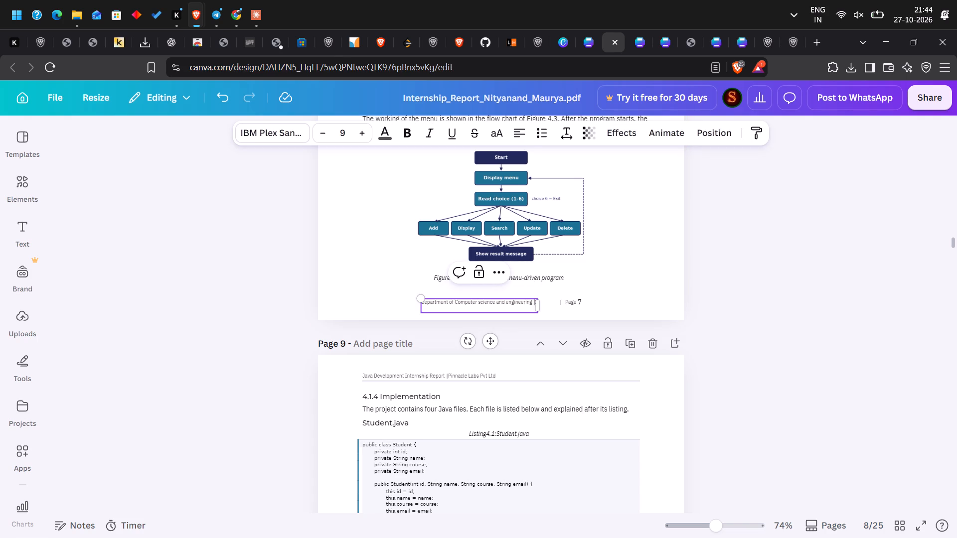
pyautogui.press('Right')
pyautogui.press('BackSpace')
pyautogui.moveTo(542, 309); pyautogui.dragTo(549, 309)
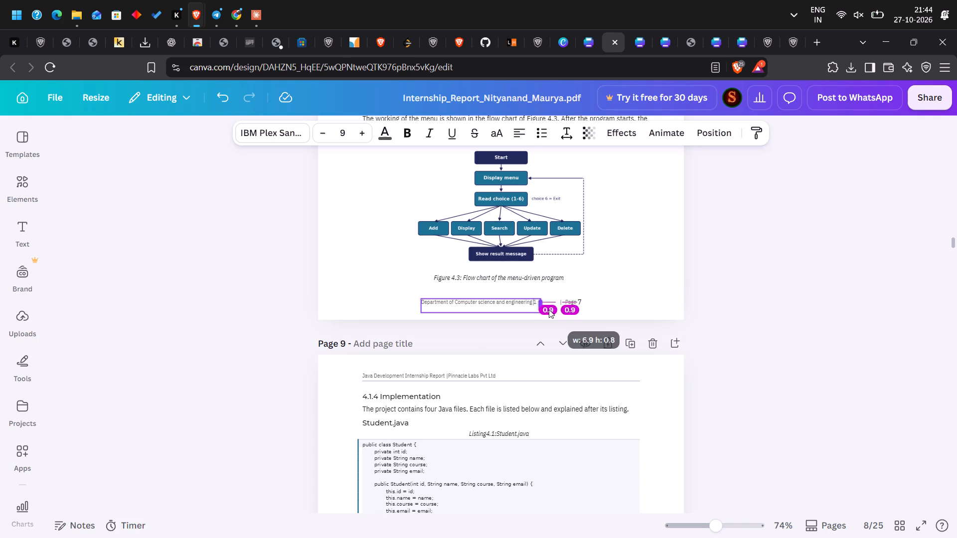
pyautogui.moveTo(549, 309); pyautogui.dragTo(552, 309)
pyautogui.click(537, 305)
pyautogui.press('BackSpace')
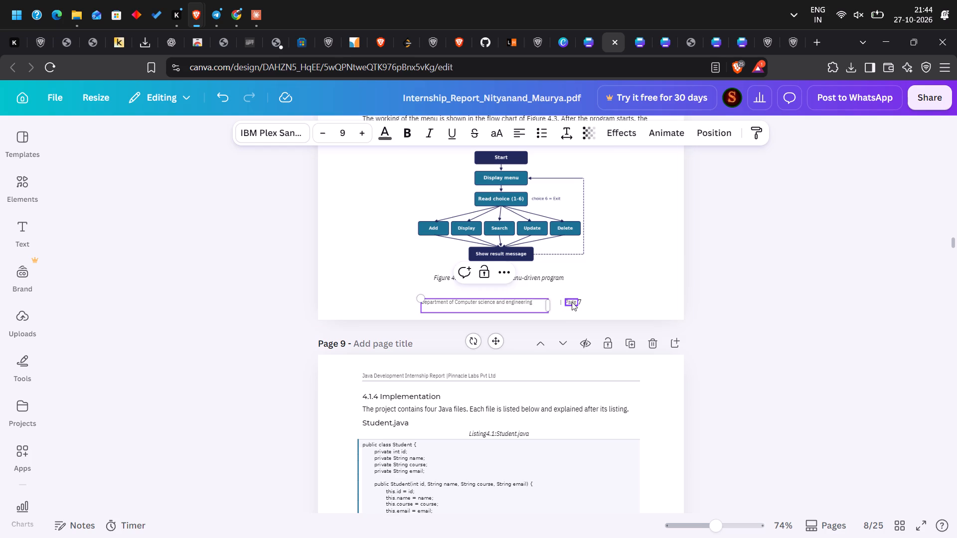
# Delete "Page" and the separator from page 8's footer and move the number 7 near the page's right edge.
pyautogui.click(572, 302)
pyautogui.press('BackSpace')
pyautogui.click(560, 302)
pyautogui.press('BackSpace')
pyautogui.moveTo(581, 301); pyautogui.dragTo(623, 304)
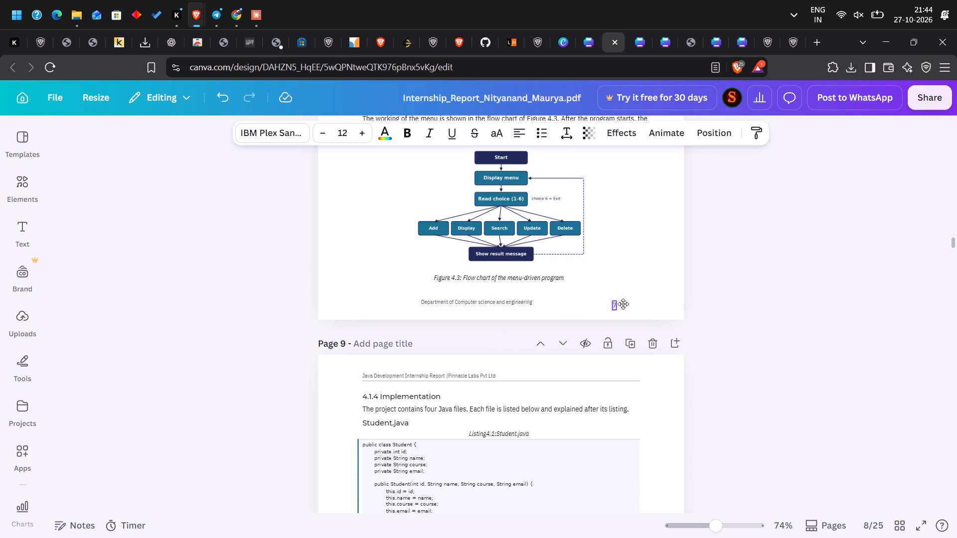
pyautogui.moveTo(623, 304); pyautogui.dragTo(671, 307)
# Replace page 9's Lloyd Institute footer text with the copied department name.
pyautogui.scroll(-4, 595, 329)
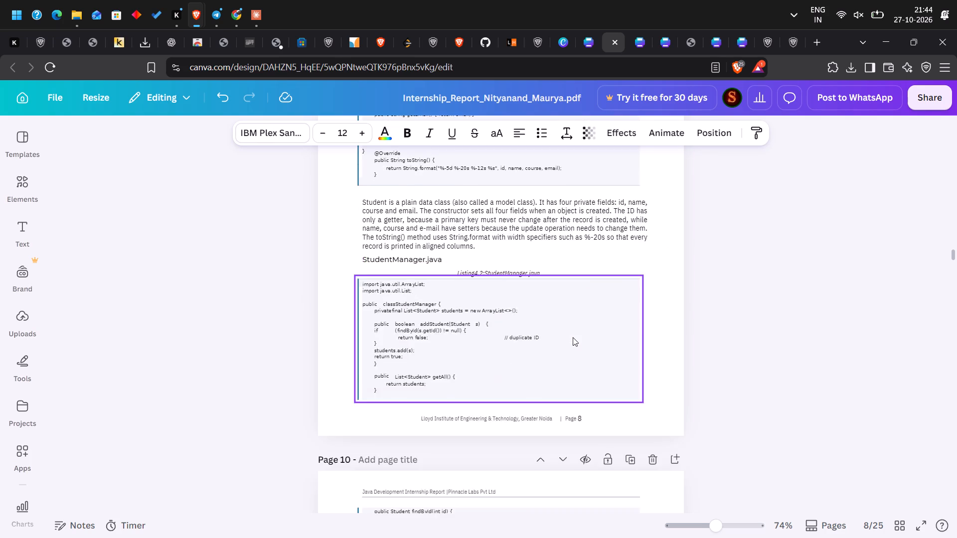
pyautogui.scroll(2, 546, 337)
pyautogui.scroll(-3, 545, 337)
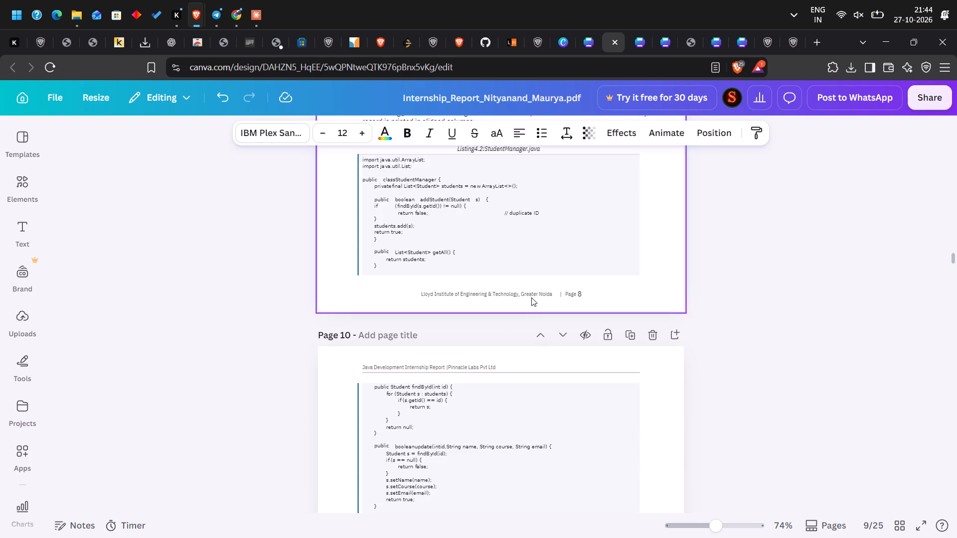
pyautogui.doubleClick(531, 297)
pyautogui.hotkey('ctrl', 'v')
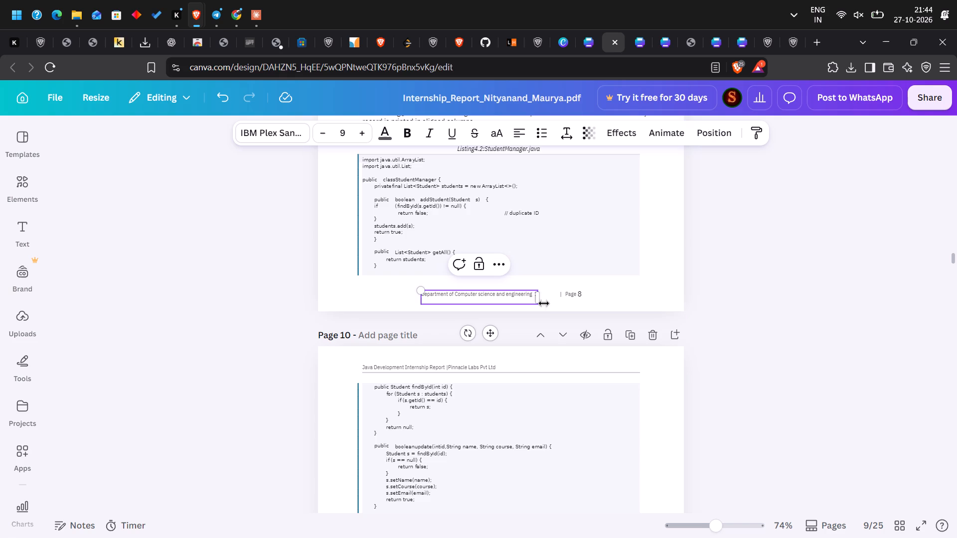
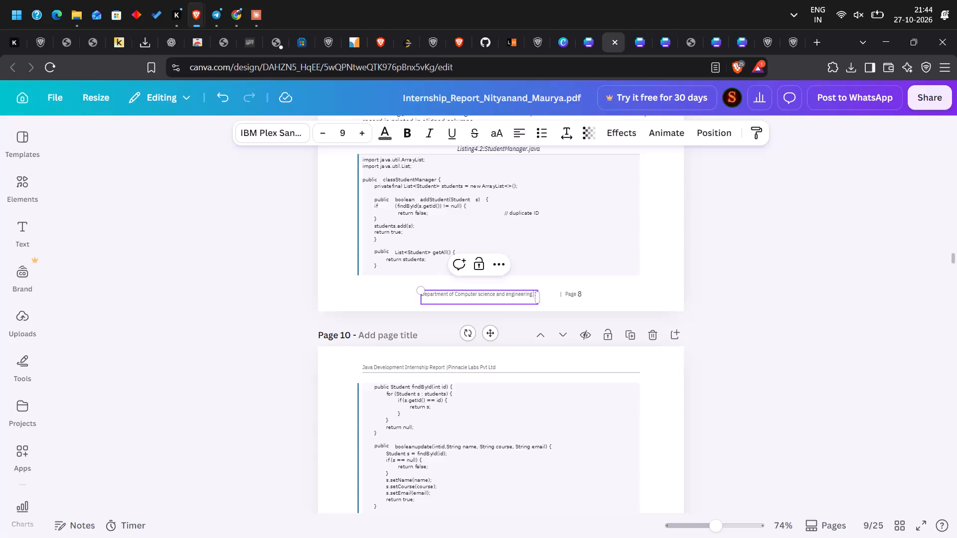
# Widen page 9's department name footer box and remove the trailing characters after "engineering".
pyautogui.press('Right')
pyautogui.press('BackSpace')
pyautogui.moveTo(539, 299); pyautogui.dragTo(556, 297)
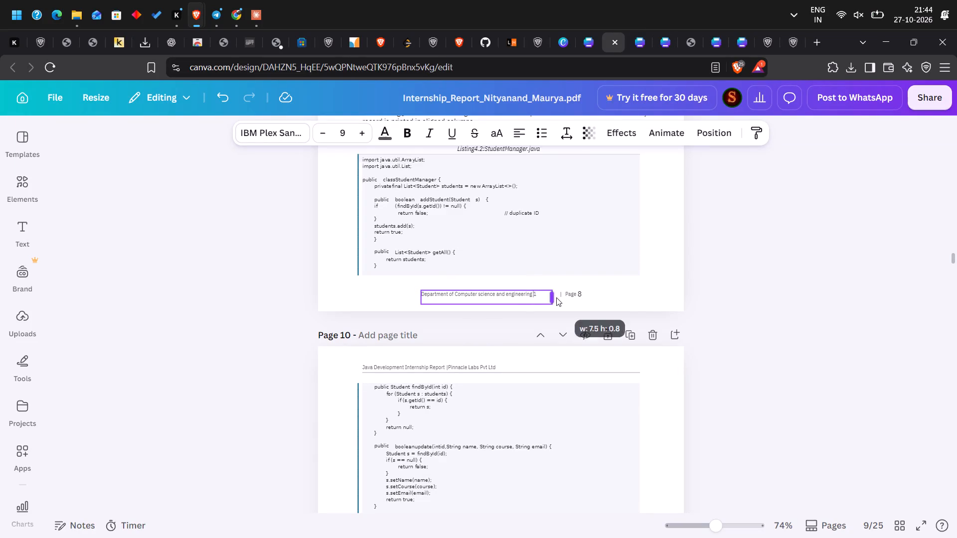
pyautogui.moveTo(556, 297); pyautogui.dragTo(558, 297)
pyautogui.click(540, 297)
pyautogui.press('BackSpace')
pyautogui.press('BackSpace')
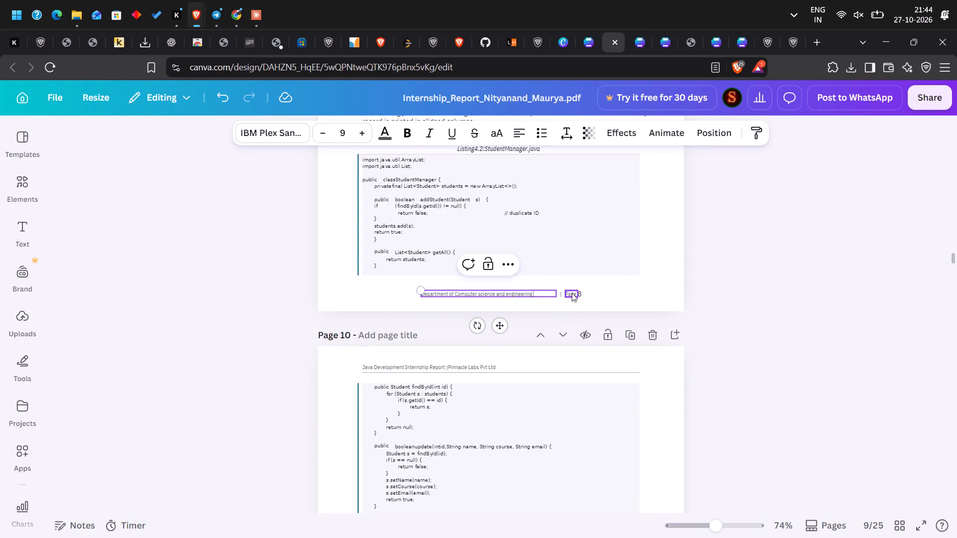
# Delete "Page" and the separator from page 9's footer and move the number 8 near the page's right edge.
pyautogui.click(575, 294)
pyautogui.click(589, 264)
pyautogui.click(562, 295)
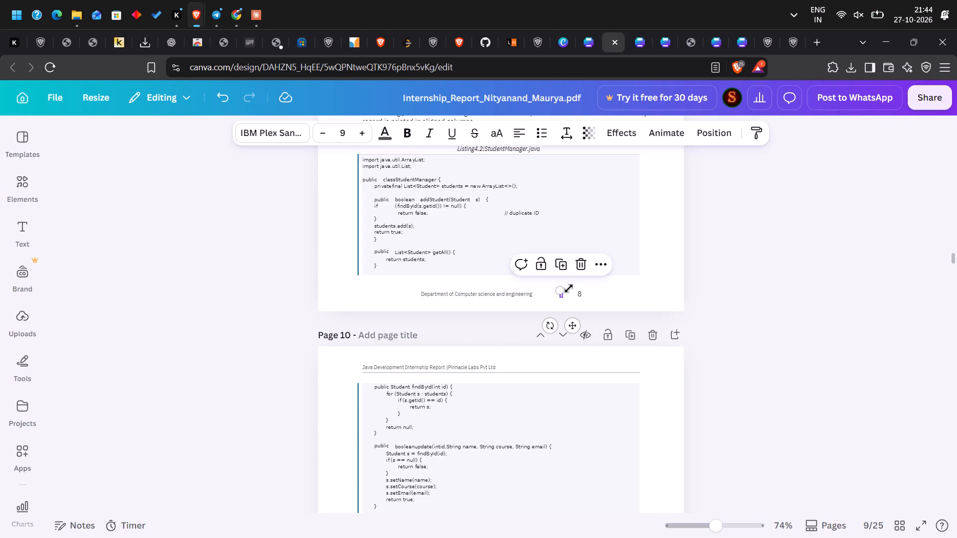
pyautogui.click(580, 268)
pyautogui.moveTo(578, 289); pyautogui.dragTo(584, 294)
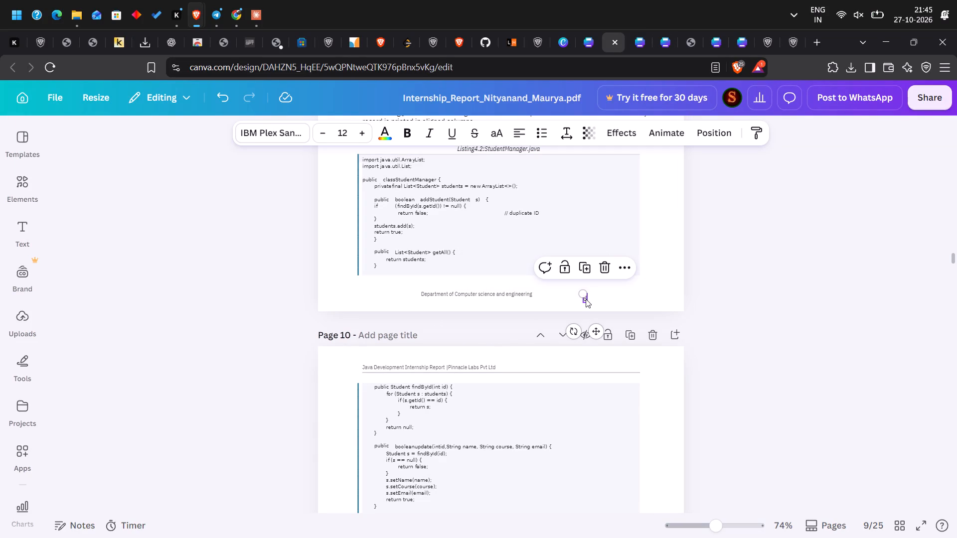
pyautogui.moveTo(586, 299); pyautogui.dragTo(676, 299)
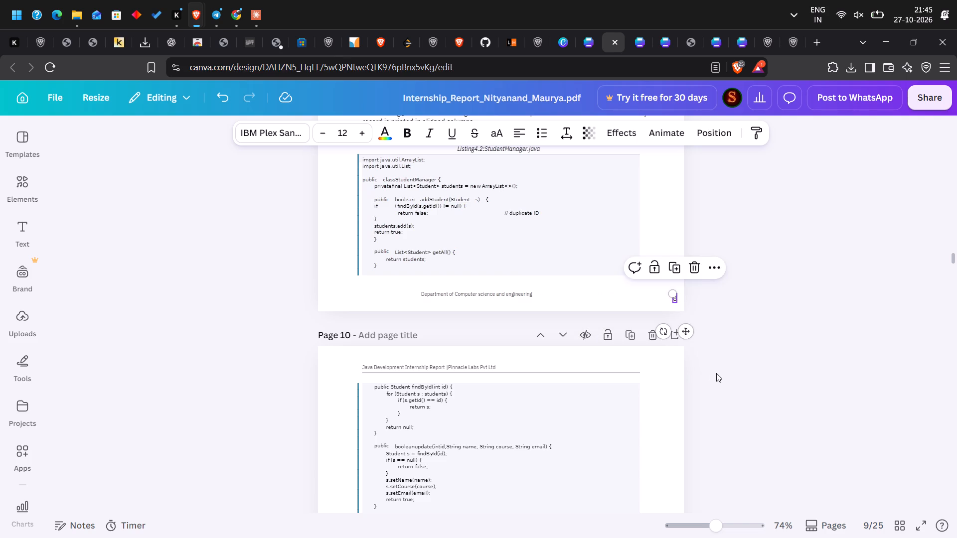
pyautogui.click(717, 373)
# Delete page 9's header: the Java Development Internship Report text, the Pinnacle Labs text and the horizontal line.
pyautogui.scroll(-4, 410, 451)
pyautogui.scroll(9, 389, 416)
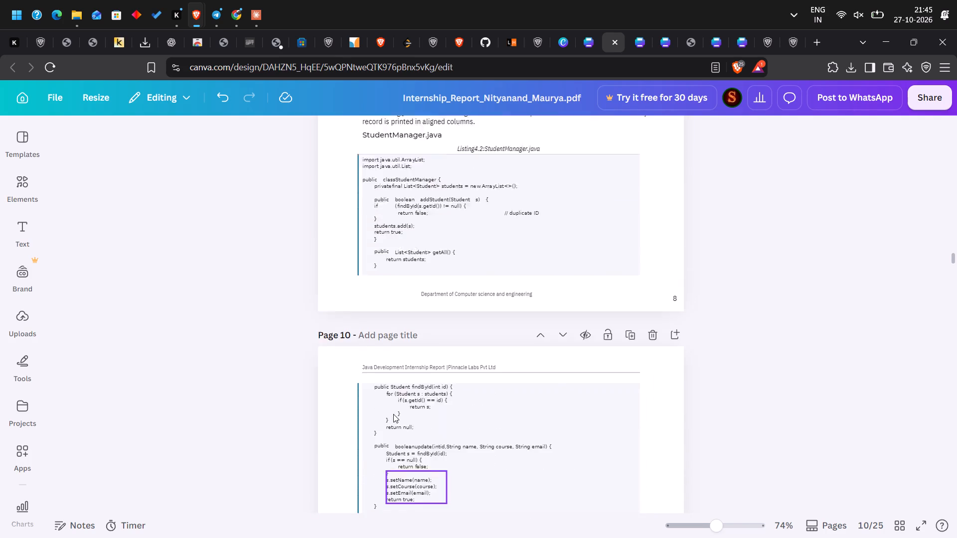
pyautogui.scroll(6, 393, 414)
pyautogui.scroll(-1, 401, 419)
pyautogui.click(409, 378)
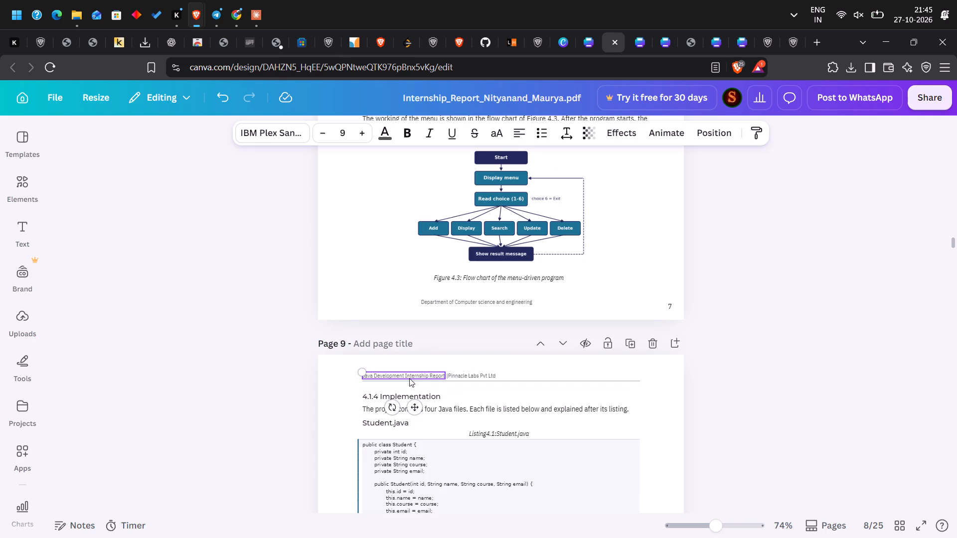
pyautogui.press('Delete')
pyautogui.click(454, 376)
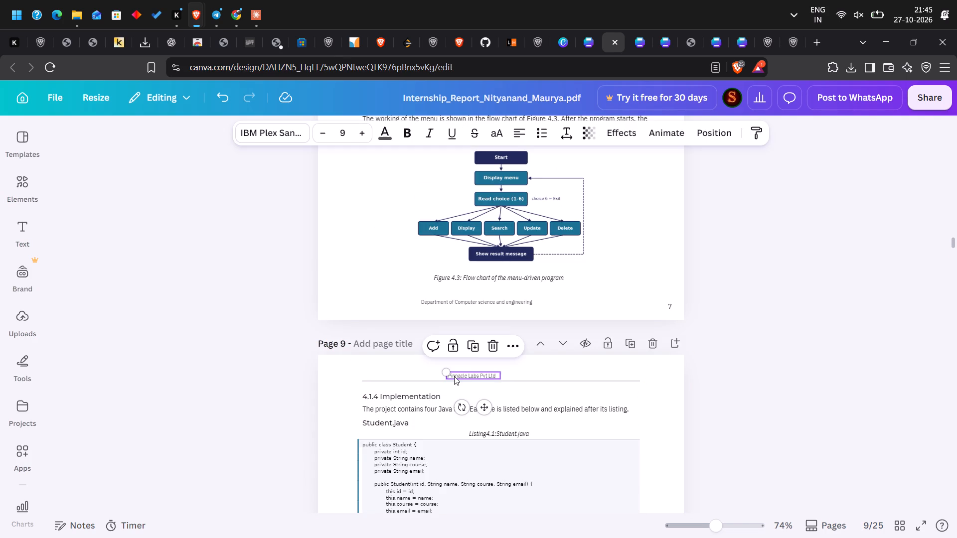
pyautogui.press('Delete')
pyautogui.click(448, 381)
pyautogui.press('Delete')
# Shift page 9's department name footer slightly right, toward the page's horizontal centre.
pyautogui.scroll(2, 446, 381)
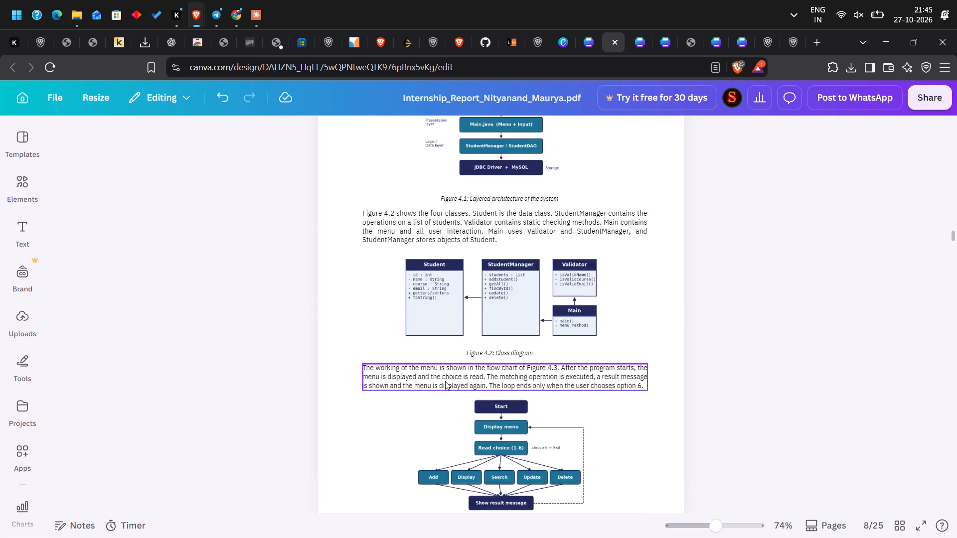
pyautogui.scroll(5, 445, 381)
pyautogui.scroll(-12, 445, 381)
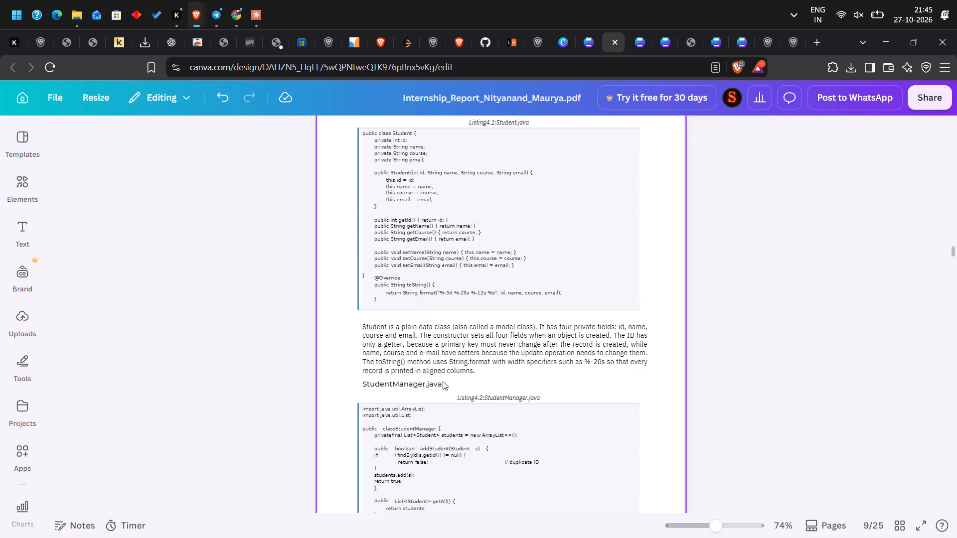
pyautogui.scroll(3, 443, 381)
pyautogui.scroll(-6, 443, 381)
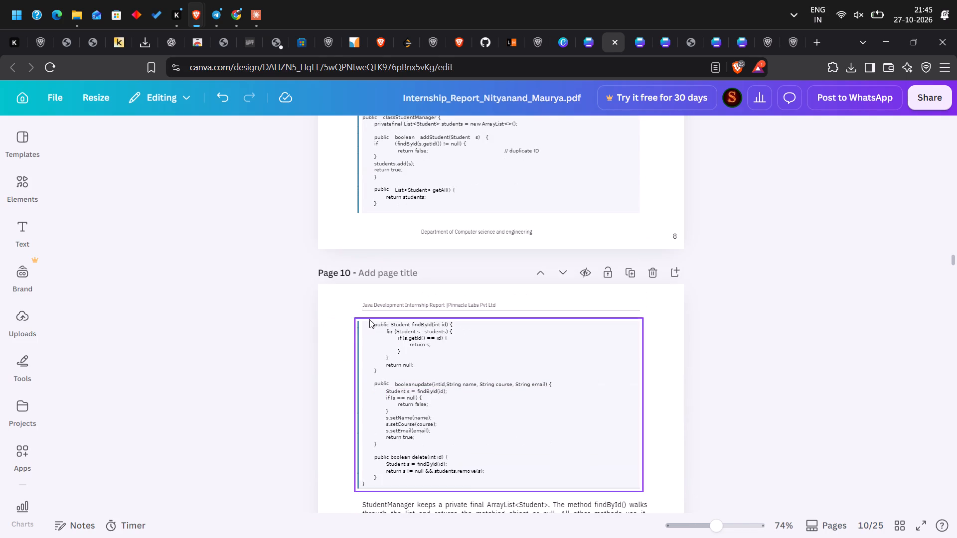
pyautogui.moveTo(517, 229); pyautogui.dragTo(537, 231)
# Delete page 10's header: the Pinnacle Labs text, the Java Development Internship Report text and the horizontal line.
pyautogui.scroll(-5, 544, 308)
pyautogui.scroll(4, 544, 311)
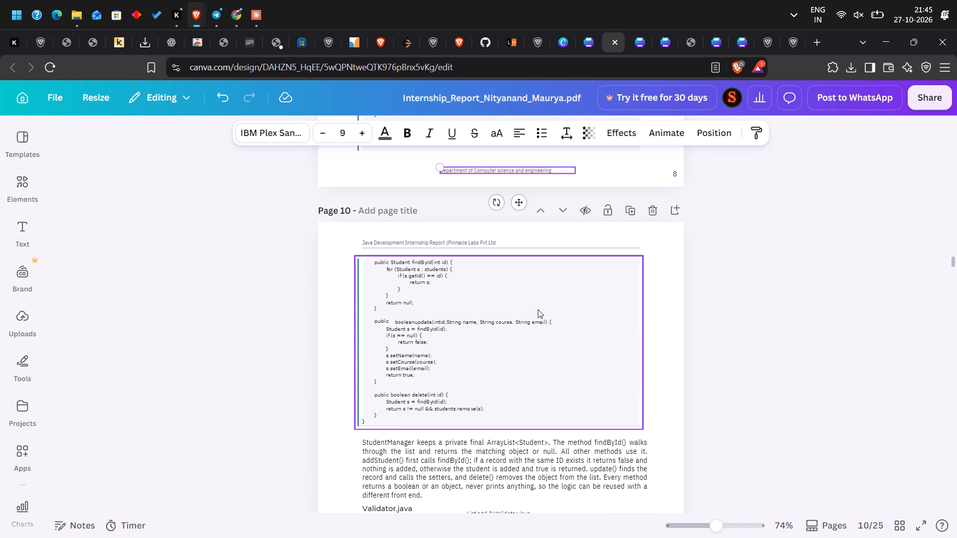
pyautogui.click(479, 246)
pyautogui.press('Delete')
pyautogui.click(424, 243)
pyautogui.press('Delete')
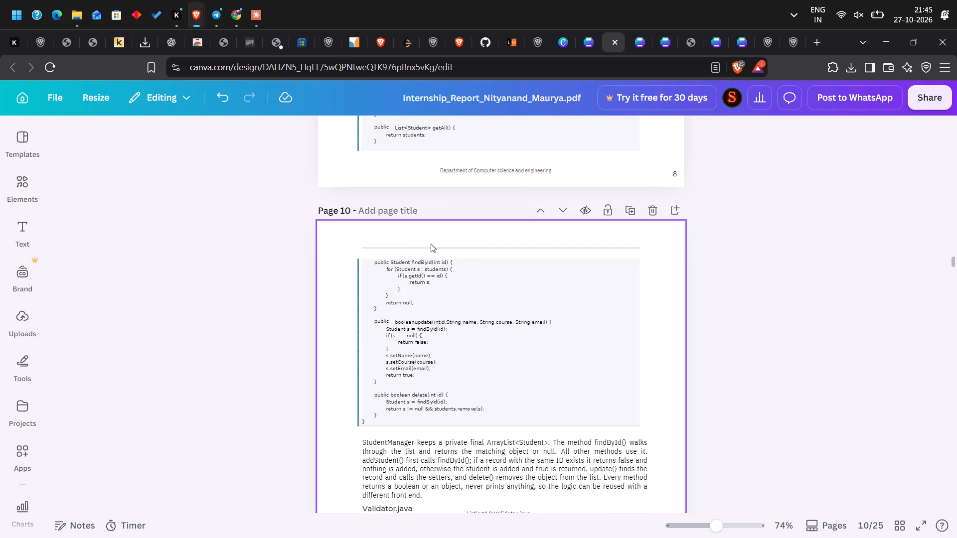
pyautogui.click(437, 246)
pyautogui.press('Delete')
# Replace page 10's Lloyd Institute footer text with the copied department name, widen its text box and remove the trailing character.
pyautogui.scroll(-7, 460, 311)
pyautogui.scroll(2, 463, 320)
pyautogui.doubleClick(482, 347)
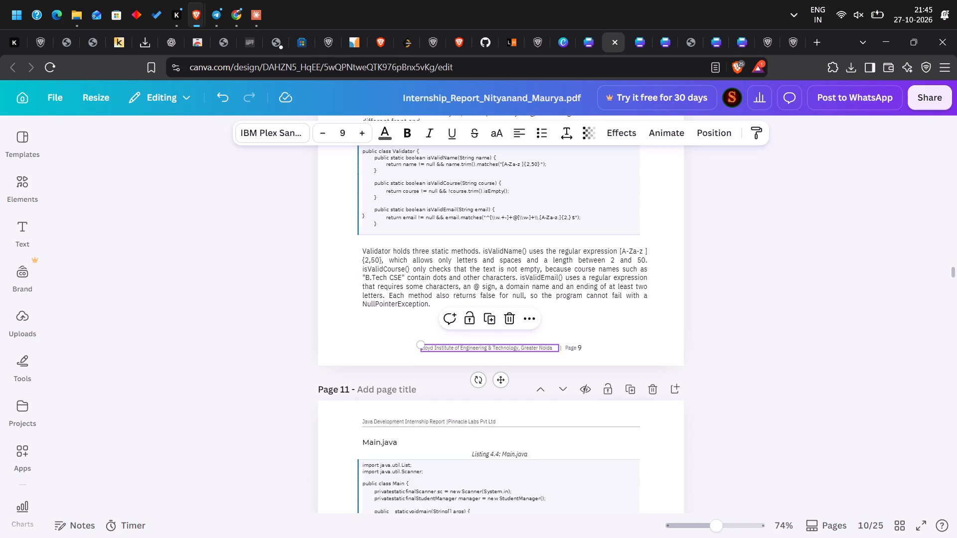
pyautogui.hotkey('ctrl', 'v')
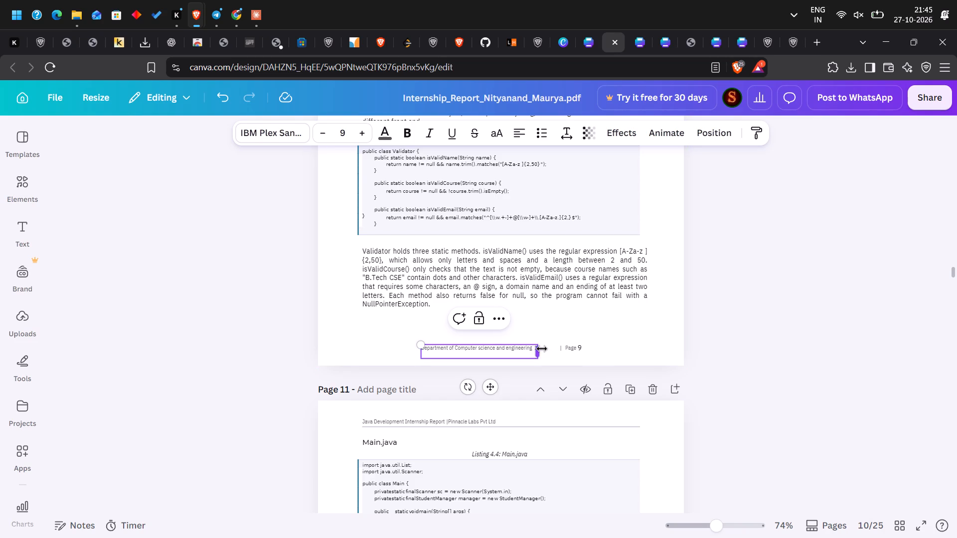
pyautogui.moveTo(542, 349); pyautogui.dragTo(549, 349)
pyautogui.click(540, 347)
pyautogui.press('BackSpace')
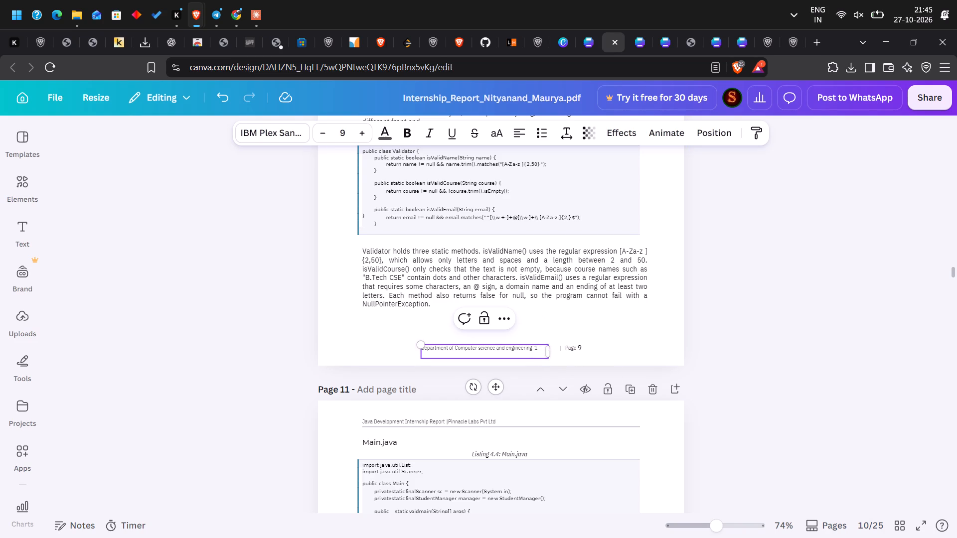
# Delete "Page" and the separator from page 10's footer and move the number 9 near the page's right edge.
pyautogui.click(575, 348)
pyautogui.press('BackSpace')
pyautogui.click(559, 349)
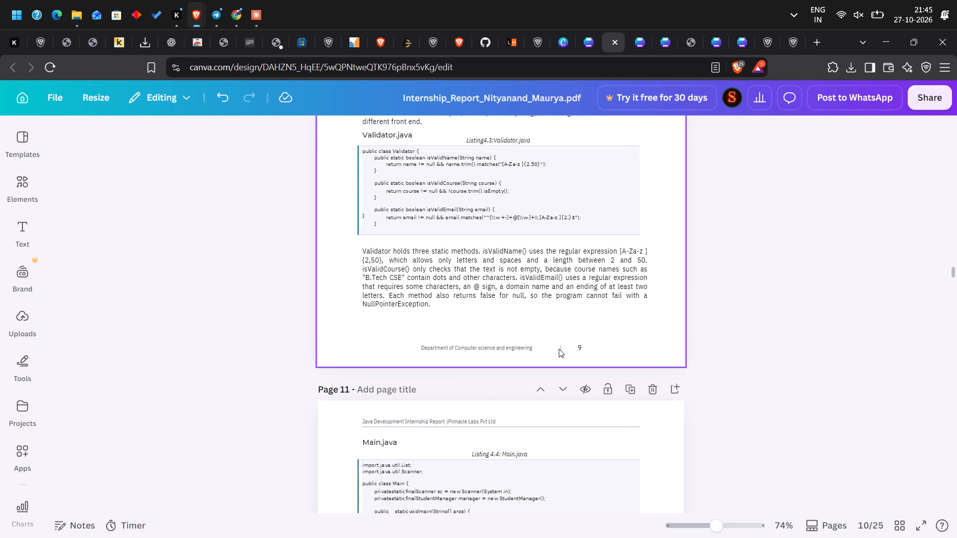
pyautogui.click(561, 349)
pyautogui.press('BackSpace')
pyautogui.moveTo(579, 349); pyautogui.dragTo(676, 340)
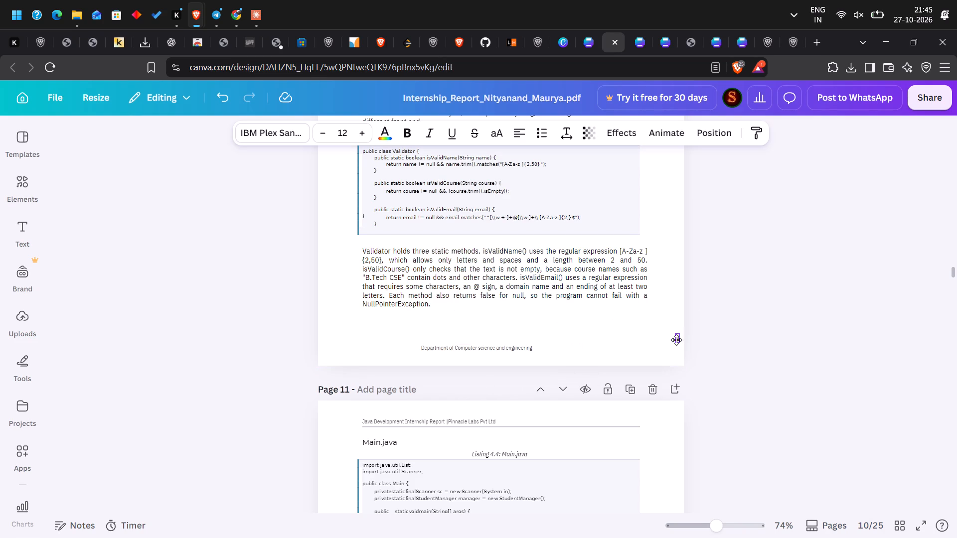
pyautogui.moveTo(676, 340); pyautogui.dragTo(666, 353)
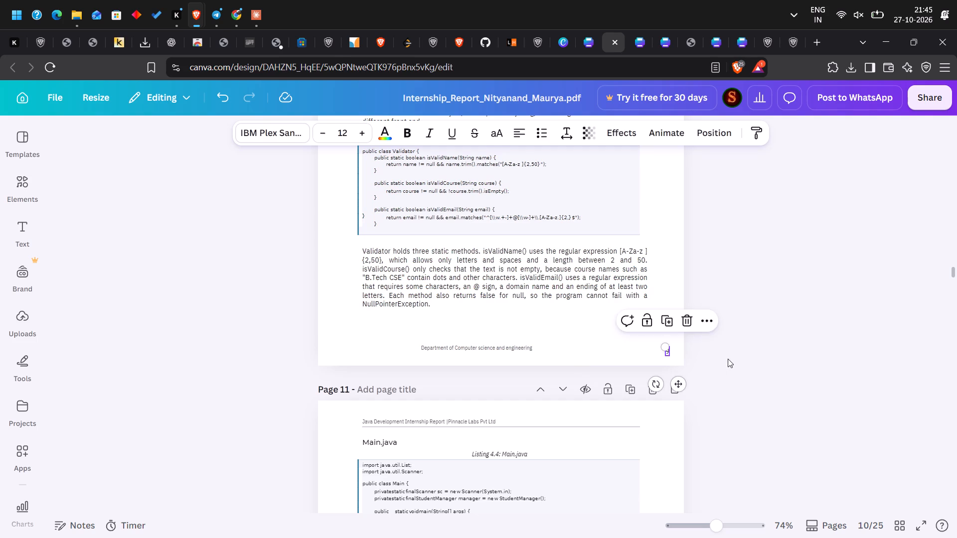
pyautogui.click(729, 359)
# Delete page 11's header: the Pinnacle Labs text, the Java Development Internship Report text and the horizontal line.
pyautogui.scroll(-3, 540, 443)
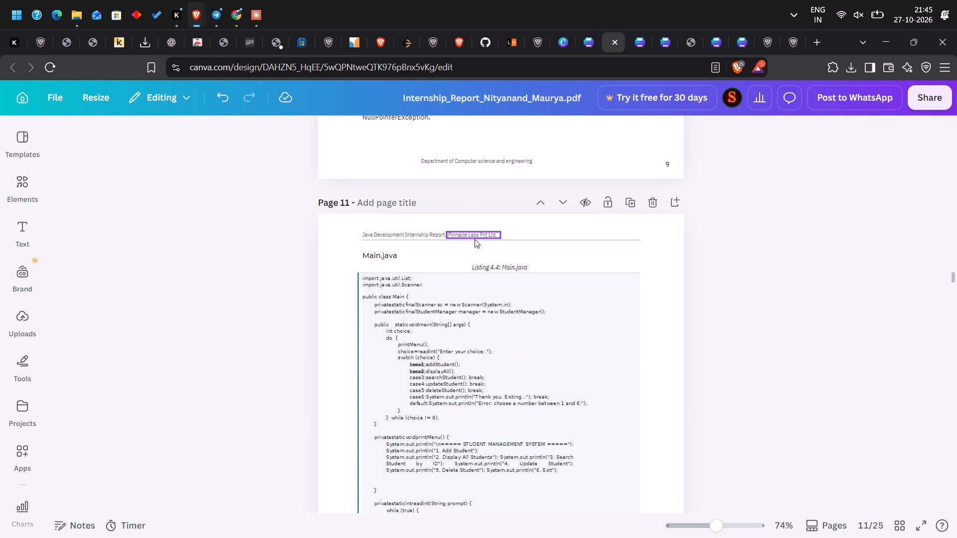
pyautogui.click(476, 234)
pyautogui.press('BackSpace')
pyautogui.click(422, 237)
pyautogui.press('BackSpace')
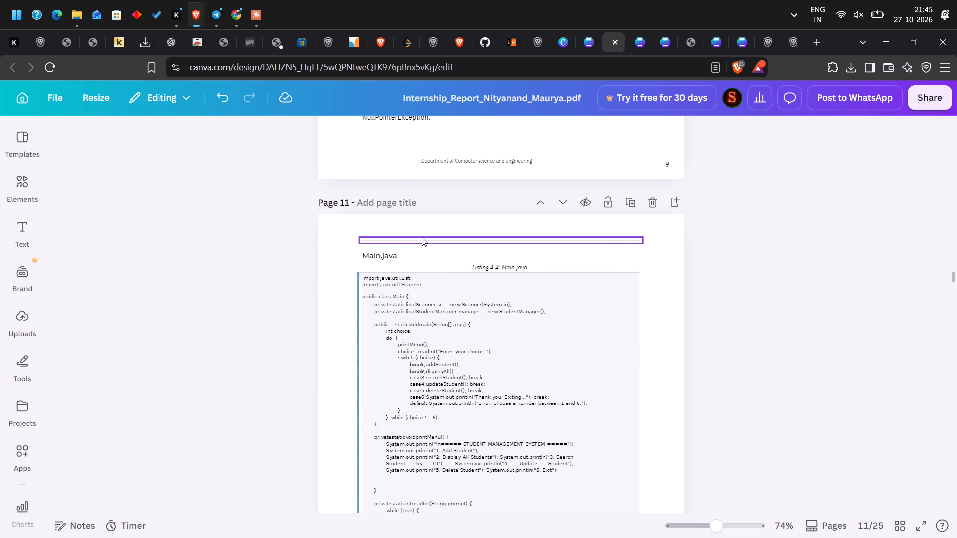
pyautogui.click(422, 238)
pyautogui.press('BackSpace')
# Replace page 11's Lloyd Institute footer text with the copied department name and remove the trailing characters.
pyautogui.scroll(-6, 491, 297)
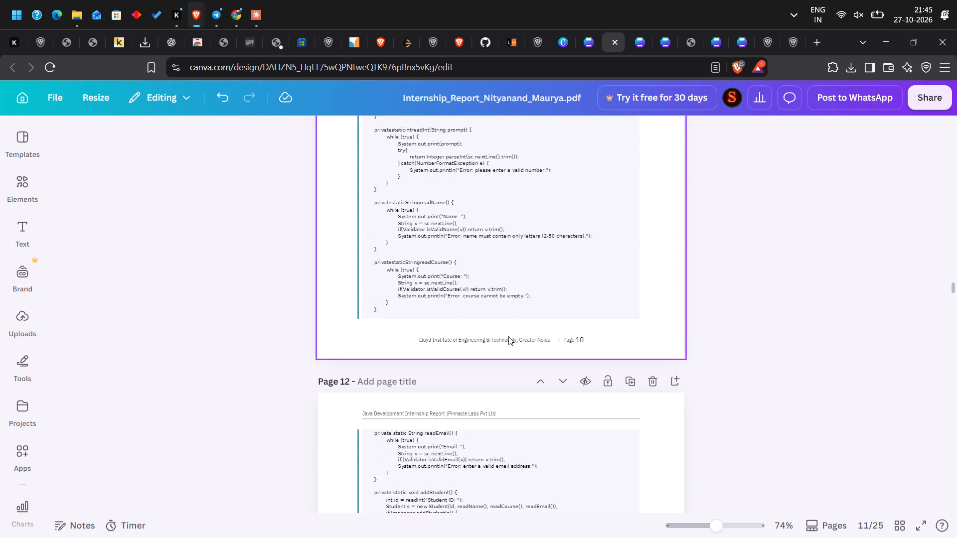
pyautogui.doubleClick(508, 337)
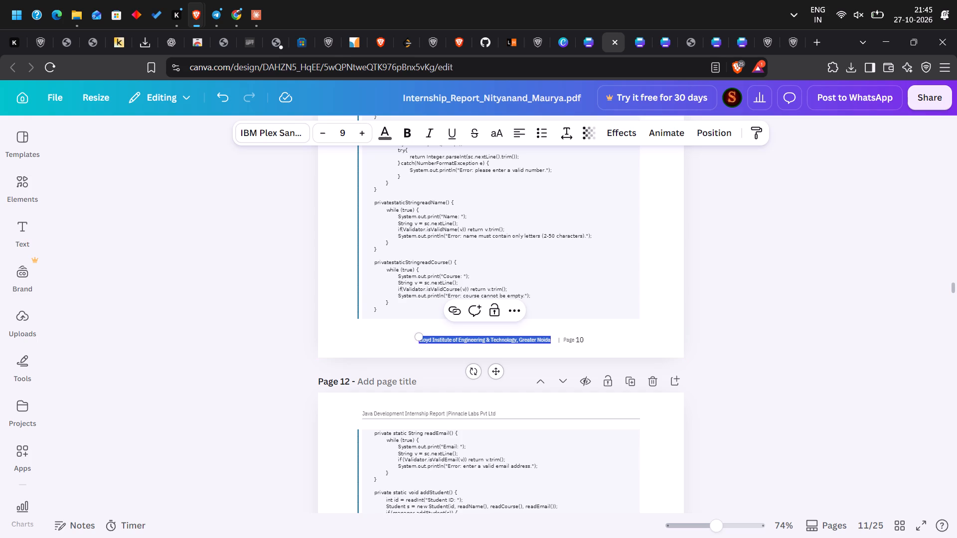
pyautogui.hotkey('ctrl', 'v')
pyautogui.click(531, 344)
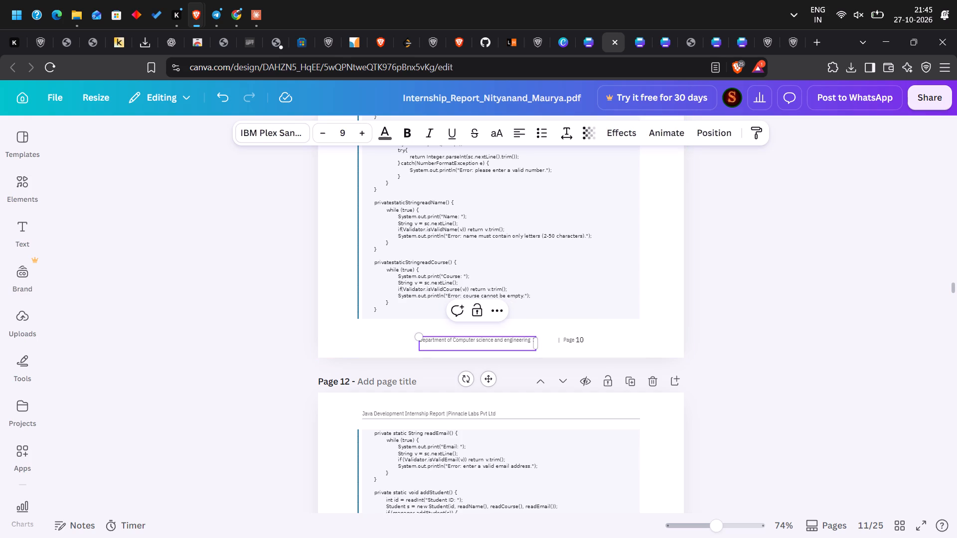
pyautogui.press('Right')
pyautogui.press('BackSpace')
pyautogui.press('BackSpace')
# Delete "Page" and the separator from page 11's footer and move the number 10 near the page's right edge.
pyautogui.click(567, 339)
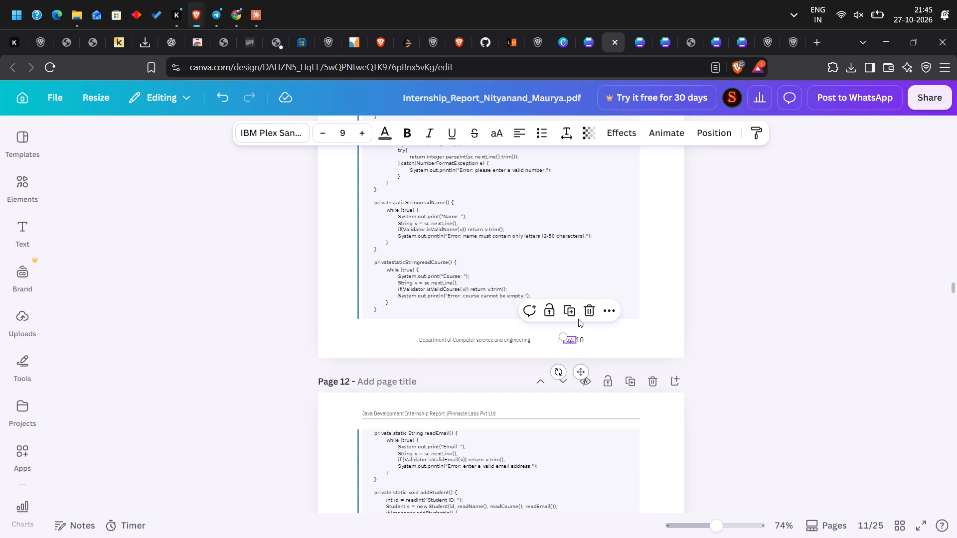
pyautogui.click(589, 312)
pyautogui.click(559, 339)
pyautogui.click(577, 313)
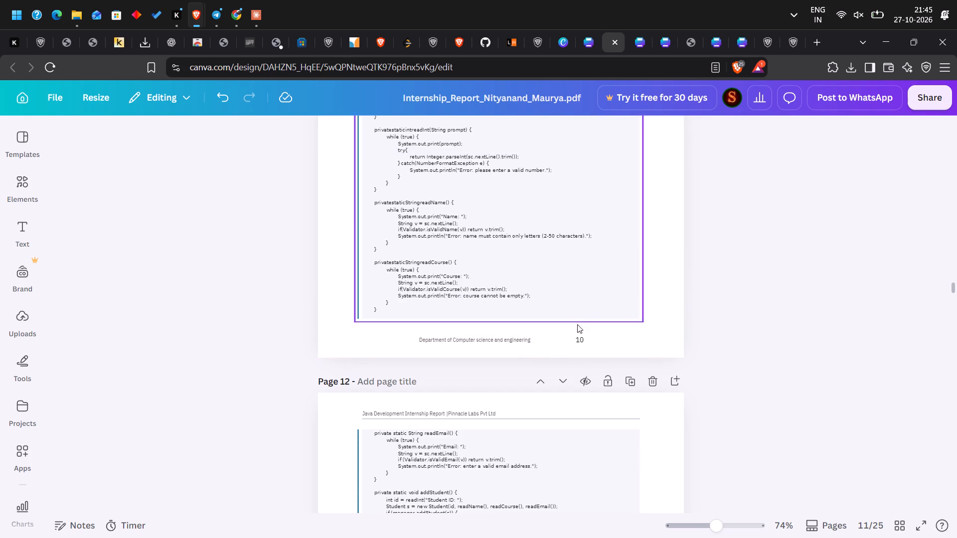
pyautogui.moveTo(578, 341); pyautogui.dragTo(663, 347)
# Shift page 11's department name footer right, toward the page's horizontal centre.
pyautogui.moveTo(486, 340); pyautogui.dragTo(494, 341)
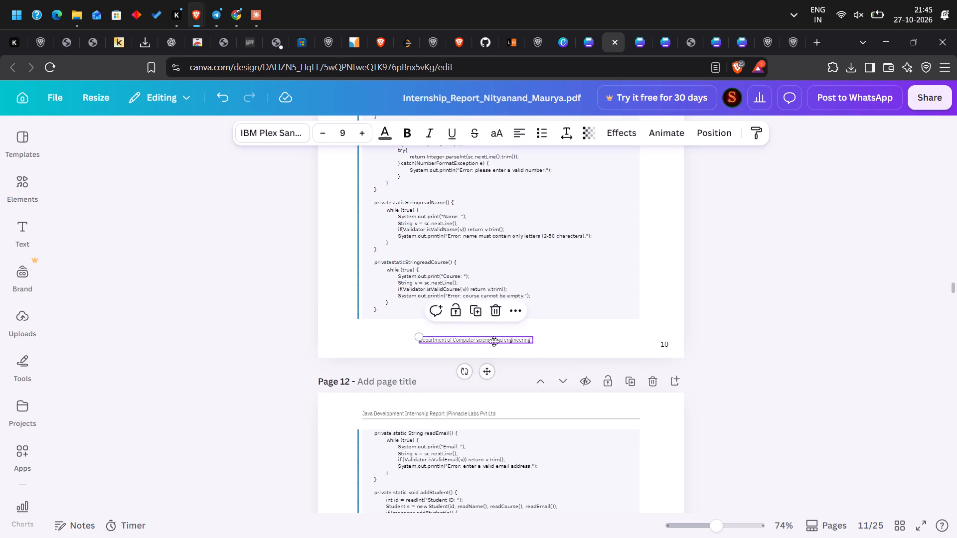
pyautogui.moveTo(494, 341); pyautogui.dragTo(520, 337)
# Replace page 12's whole footer line, including its page number, with the copied department name, remove the trailing character and shift it toward the page's centre.
pyautogui.scroll(-4, 557, 379)
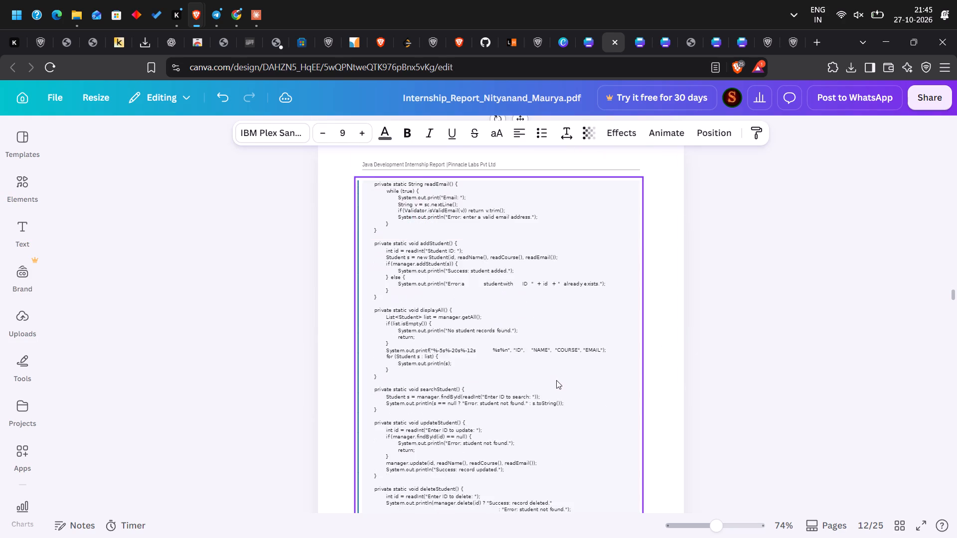
pyautogui.scroll(-4, 554, 380)
pyautogui.doubleClick(504, 391)
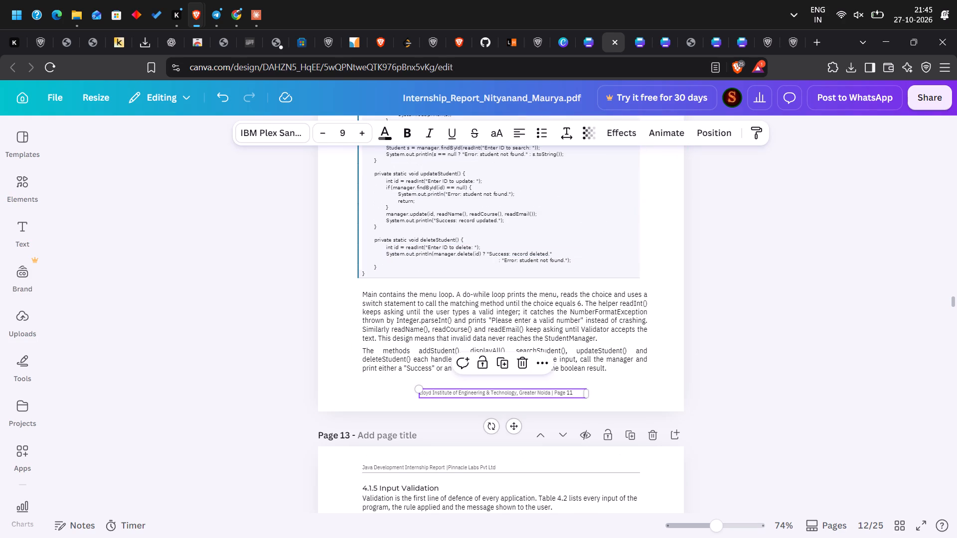
pyautogui.hotkey('ctrl', 'v')
pyautogui.click(542, 395)
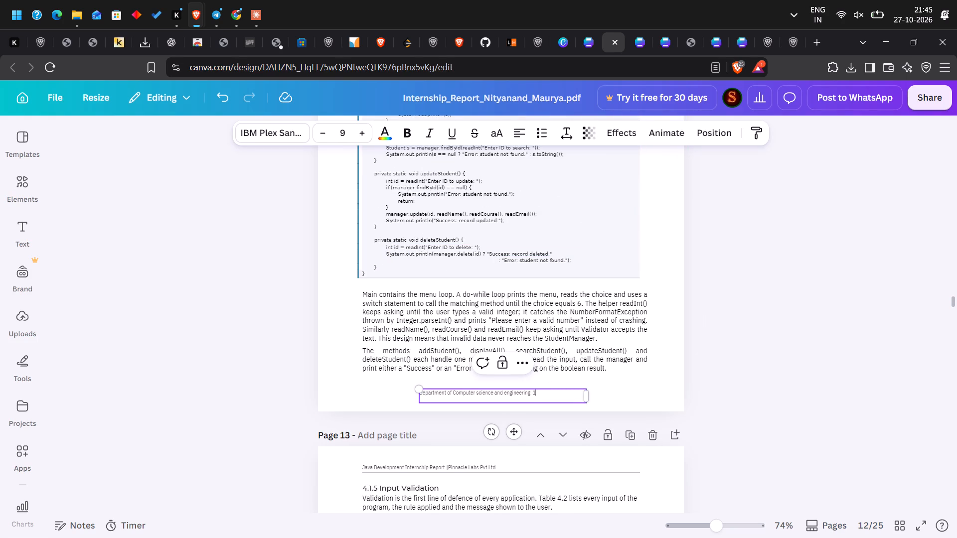
pyautogui.press('BackSpace')
pyautogui.click(619, 378)
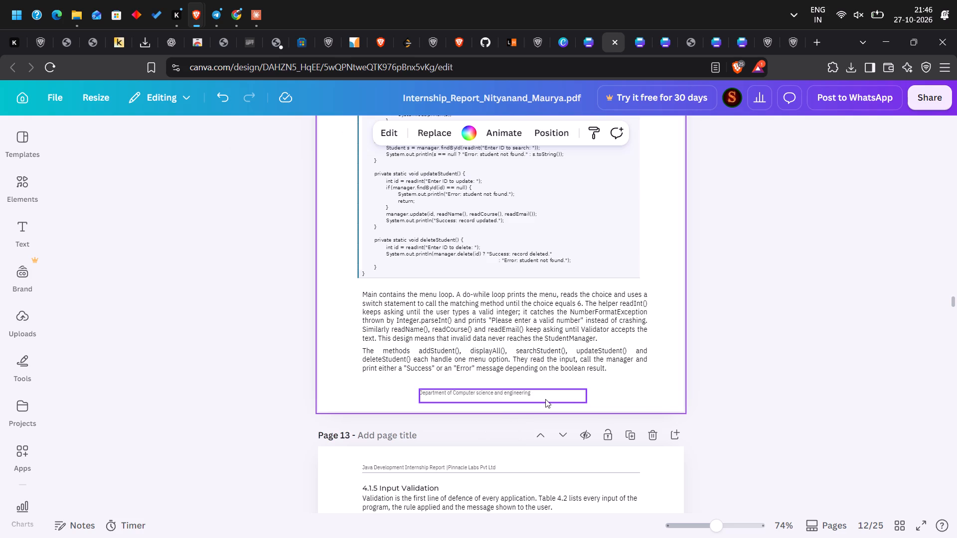
pyautogui.moveTo(498, 397); pyautogui.dragTo(512, 397)
# Examine the headers and footers on pages 11 to 13.
pyautogui.scroll(-4, 526, 381)
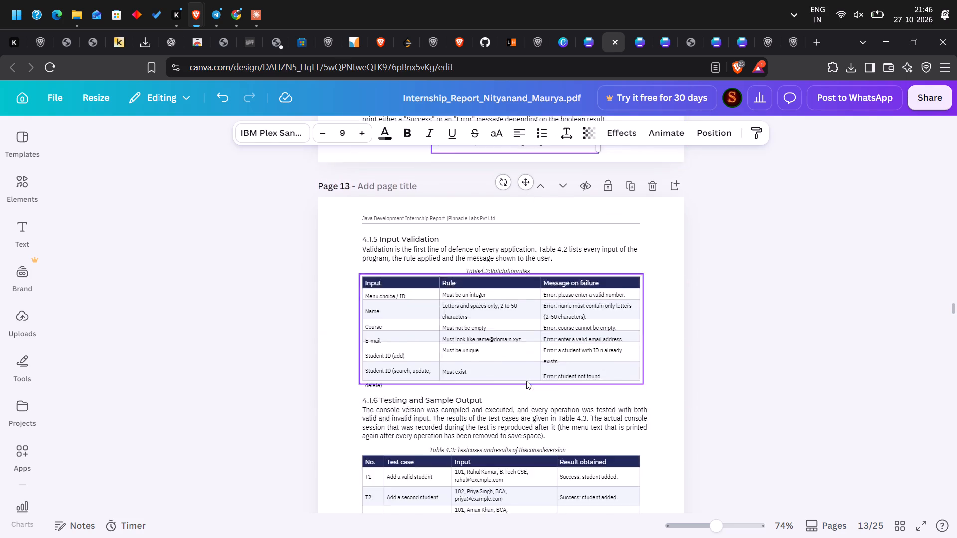
pyautogui.scroll(2, 526, 381)
pyautogui.scroll(2, 612, 331)
pyautogui.scroll(-4, 612, 331)
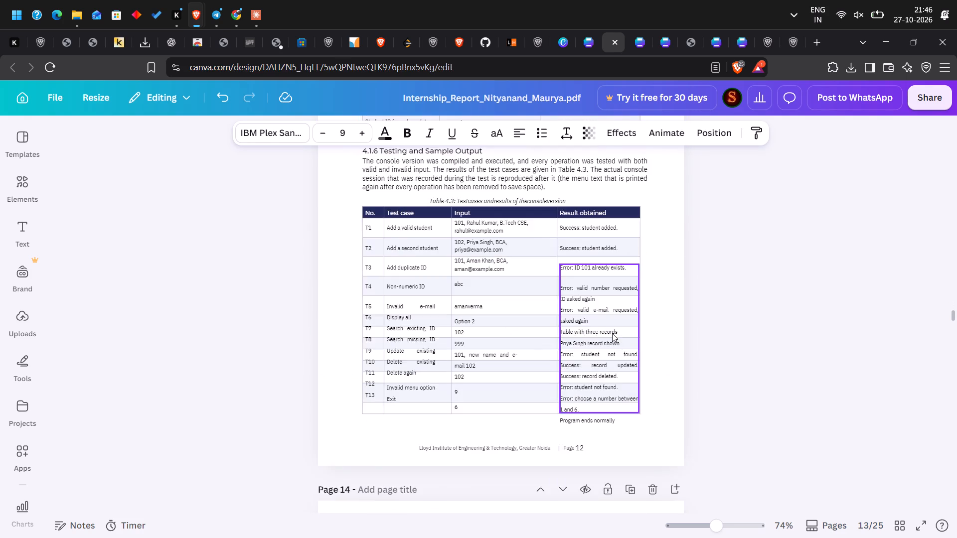
pyautogui.scroll(8, 611, 338)
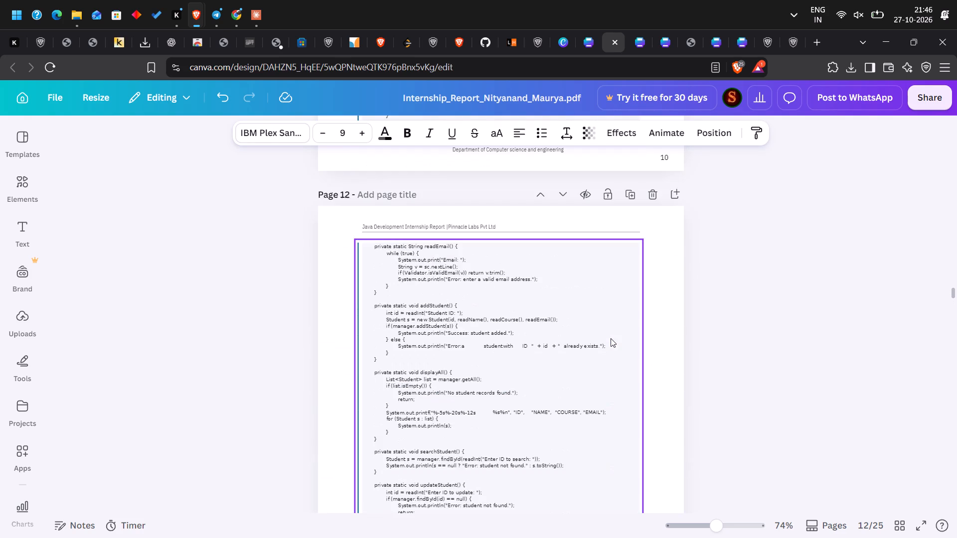
# Copy the page number from page 11's footer and paste it at the same spot on page 12.
pyautogui.scroll(1, 611, 338)
pyautogui.click(666, 223)
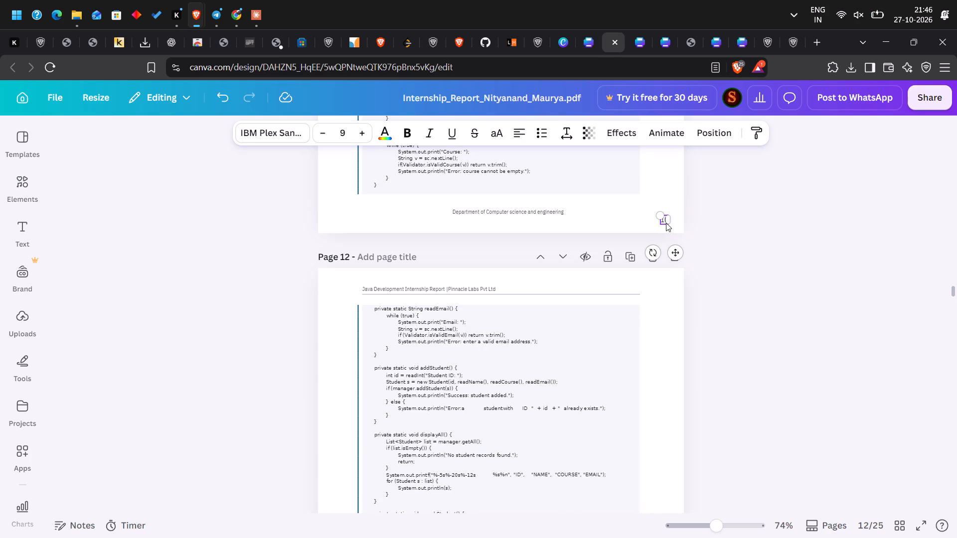
pyautogui.hotkey('ctrl', 'c')
pyautogui.scroll(-7, 666, 237)
pyautogui.click(635, 320)
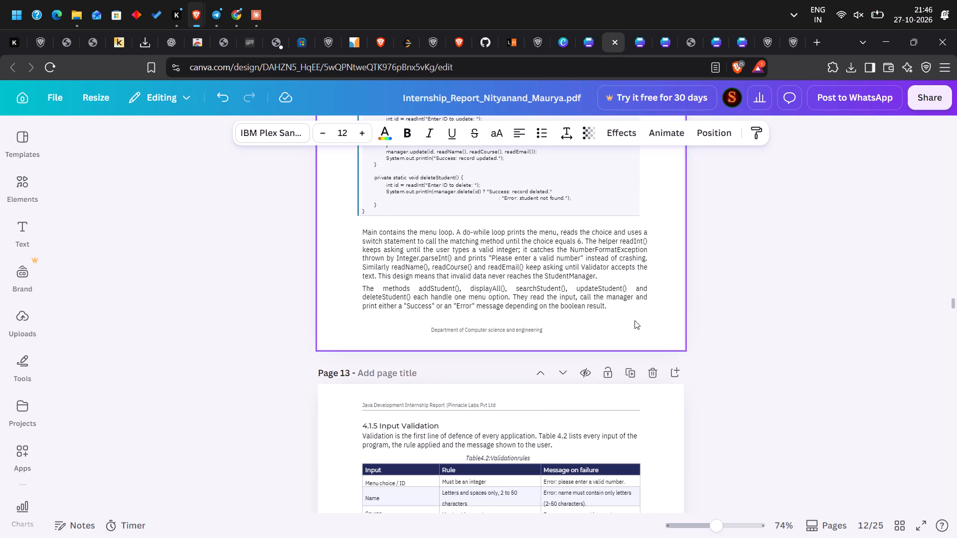
pyautogui.hotkey('ctrl', 'v')
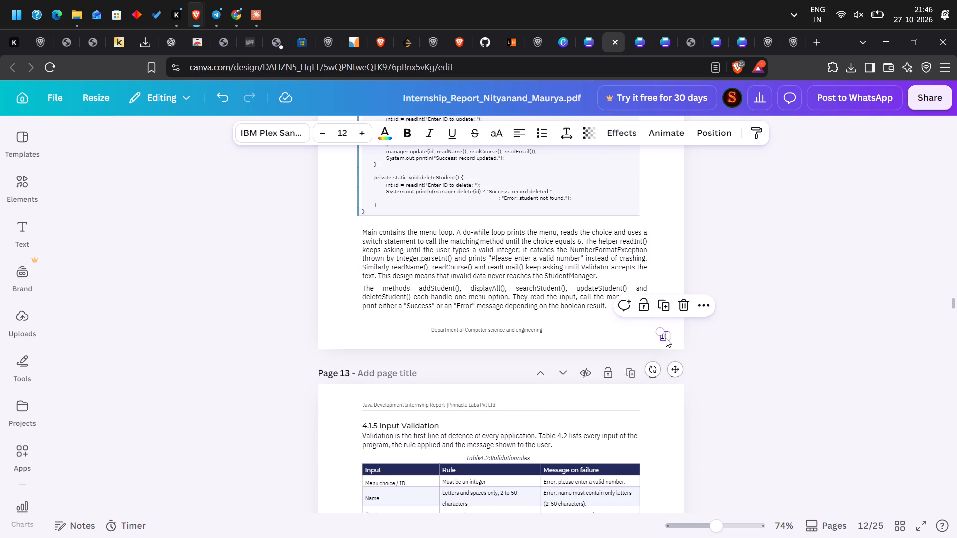
# Change the pasted page number on page 12 to 11.
pyautogui.click(664, 336)
pyautogui.click(664, 336)
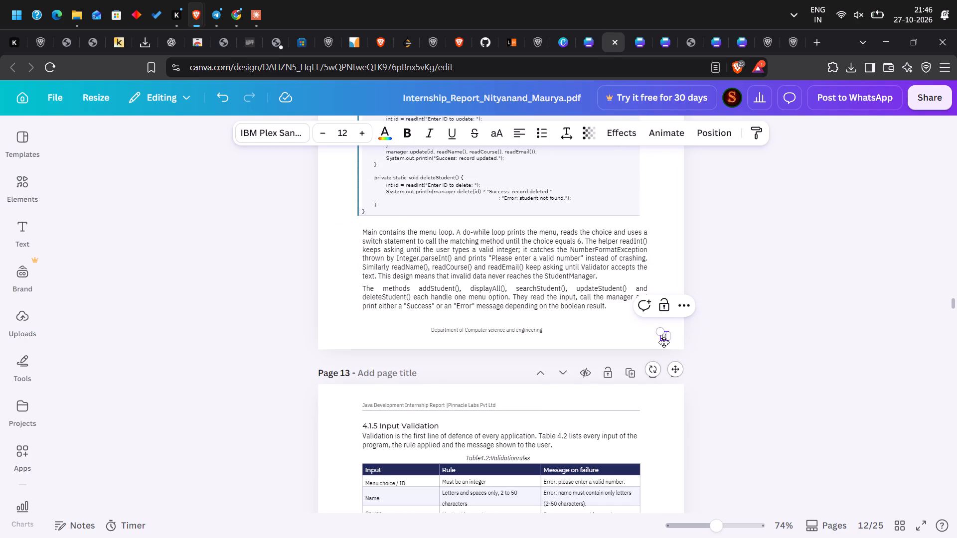
pyautogui.press('Right')
pyautogui.click(664, 342)
pyautogui.press('BackSpace')
pyautogui.press('1')
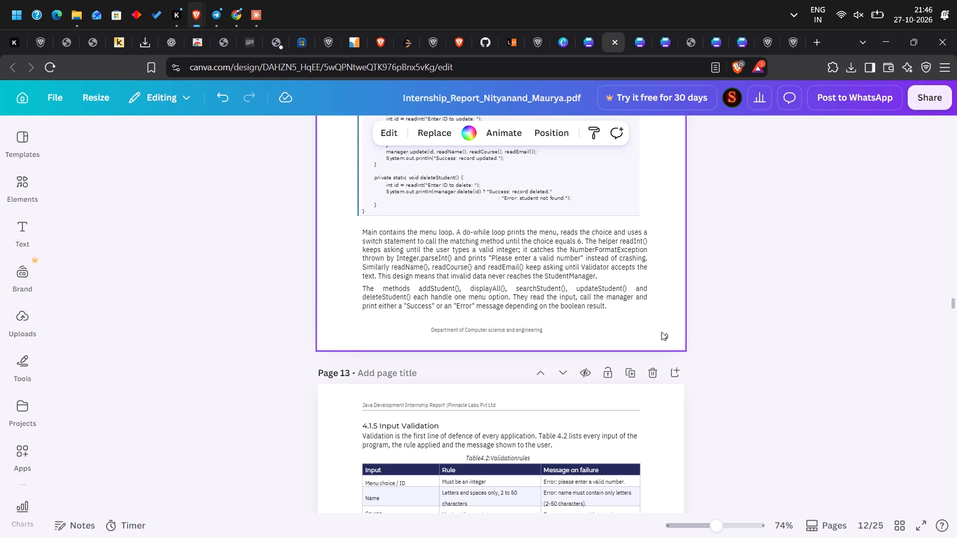
pyautogui.click(661, 333)
pyautogui.click(665, 335)
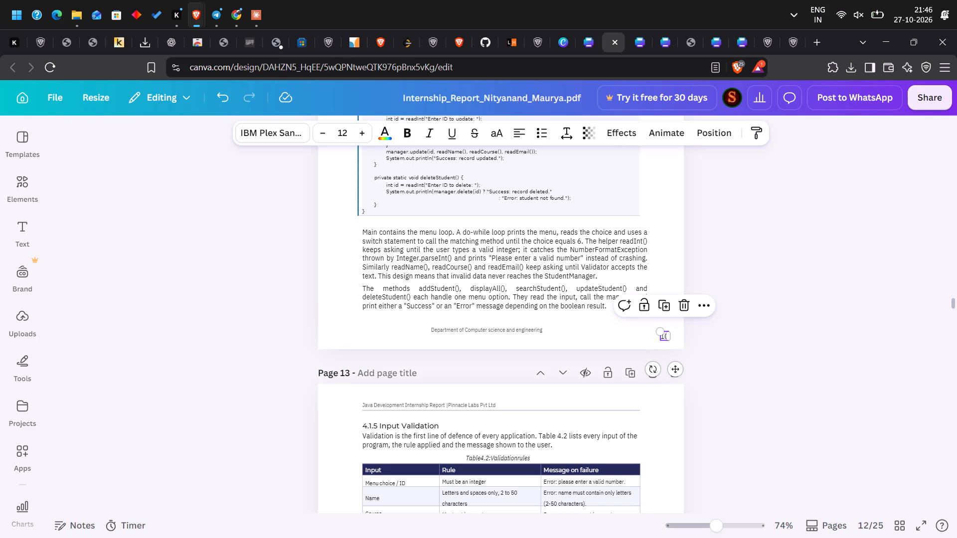
pyautogui.write('11')
pyautogui.click(718, 346)
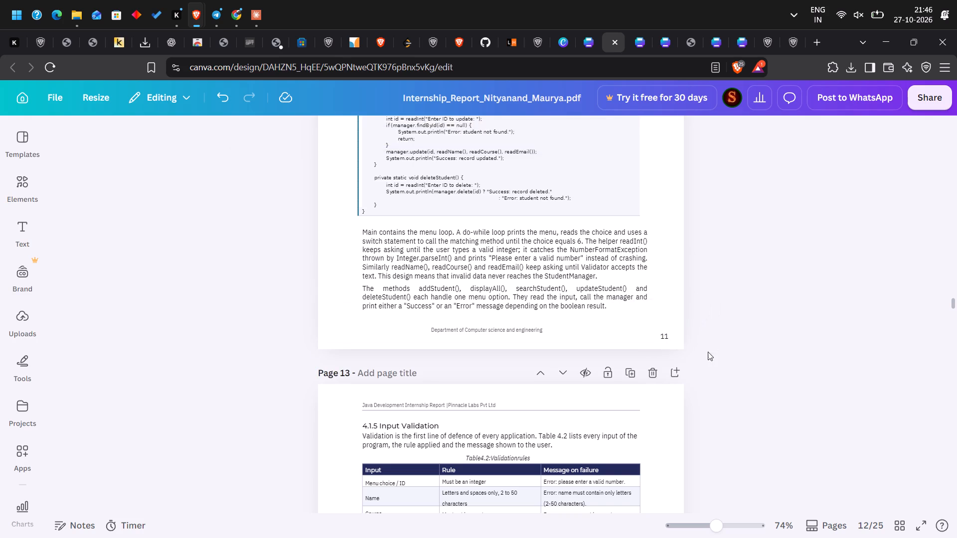
# Replace the institute name in page 13's footer with the copied page number text and remove its trailing line break.
pyautogui.scroll(-9, 683, 368)
pyautogui.doubleClick(514, 324)
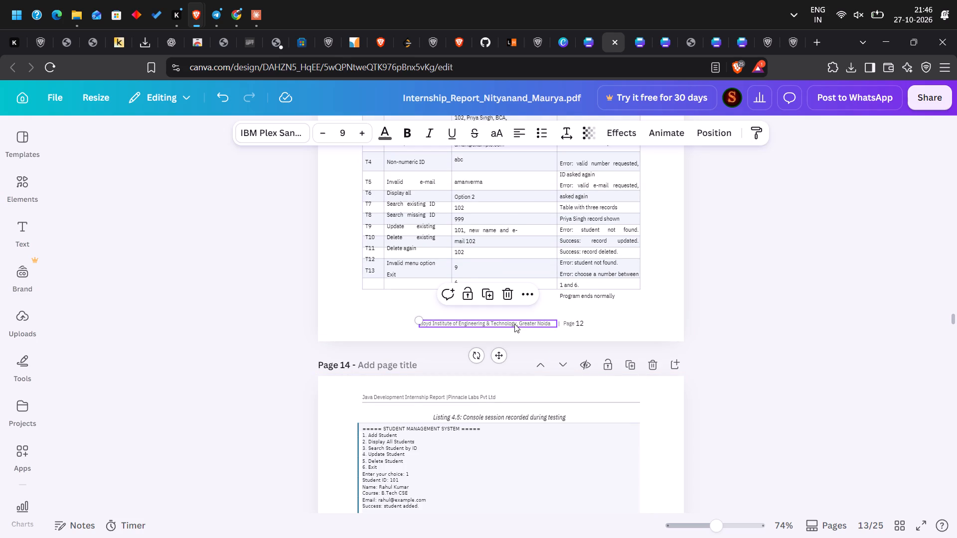
pyautogui.hotkey('ctrl', 'v')
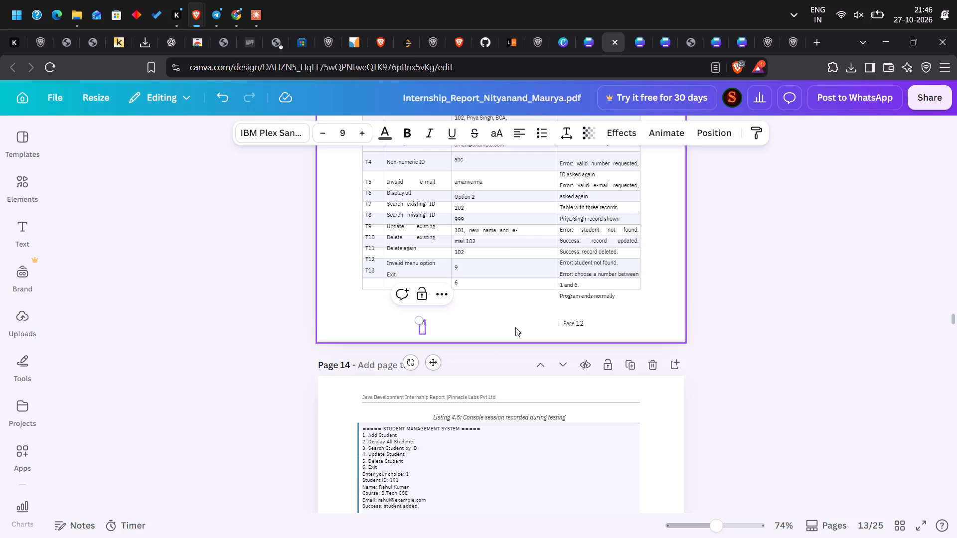
pyautogui.press('BackSpace')
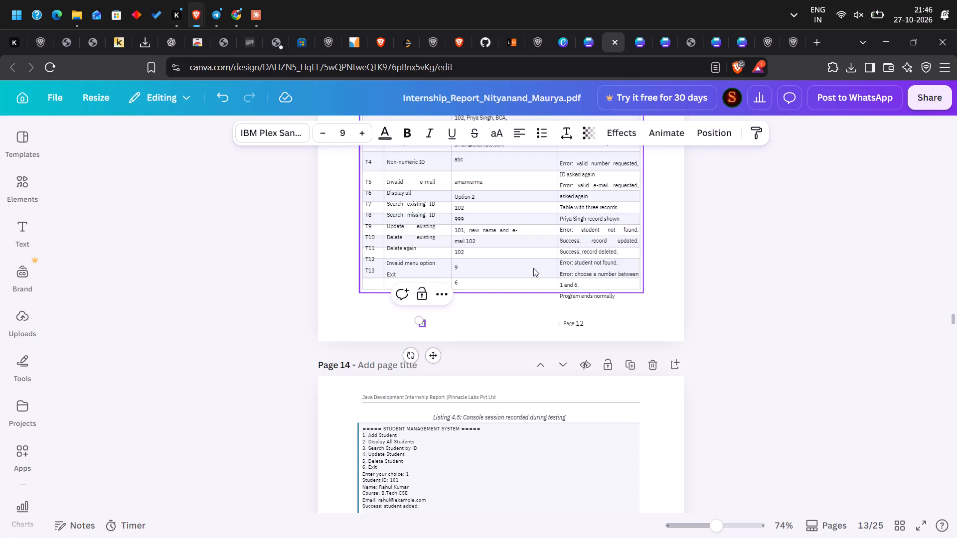
# Paste the copied page number onto page 12 again and copy the pasted number.
pyautogui.scroll(8, 529, 268)
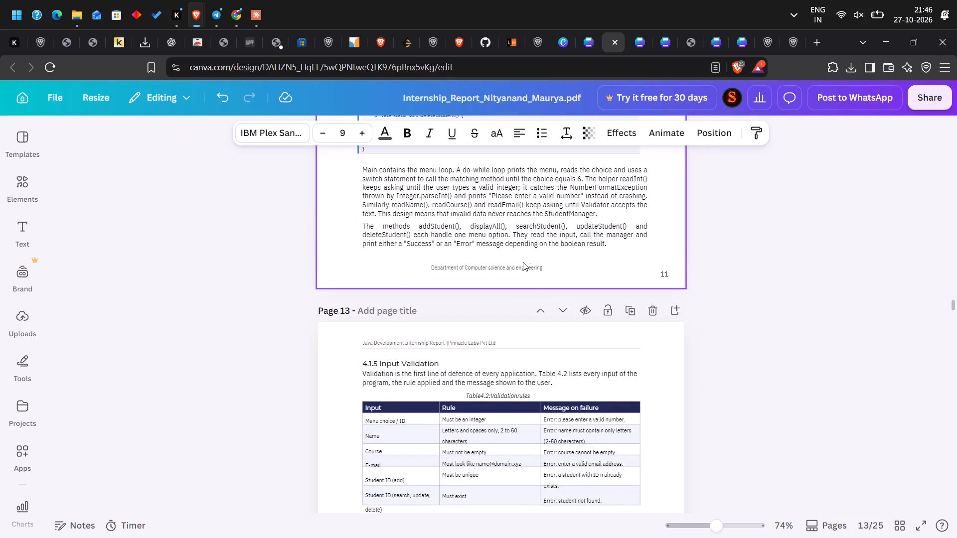
pyautogui.click(521, 266)
pyautogui.hotkey('ctrl', 'v')
pyautogui.hotkey('ctrl', 'c')
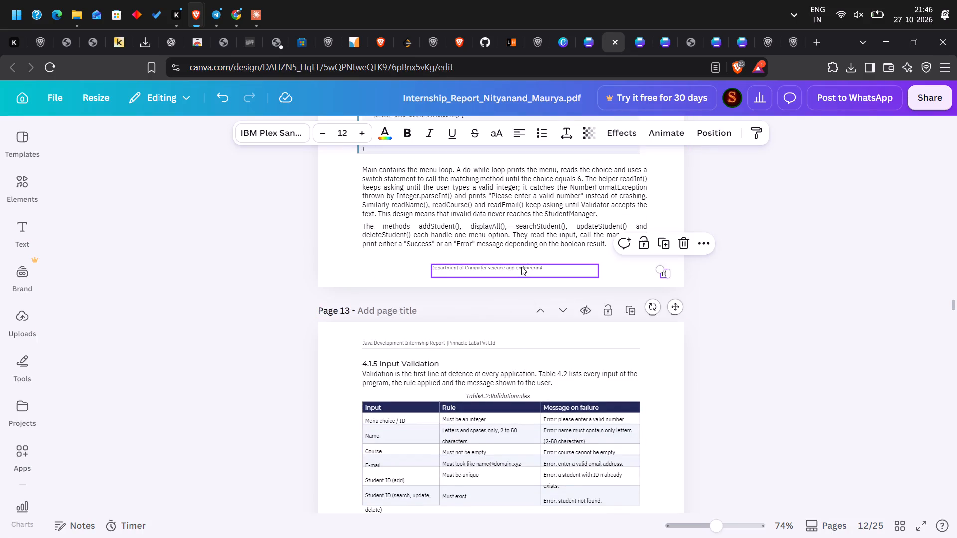
# Examine the headers and footers on pages 11 to 13.
pyautogui.scroll(-3, 514, 338)
pyautogui.scroll(-2, 491, 390)
pyautogui.scroll(8, 483, 386)
pyautogui.scroll(-2, 483, 386)
pyautogui.scroll(-2, 463, 457)
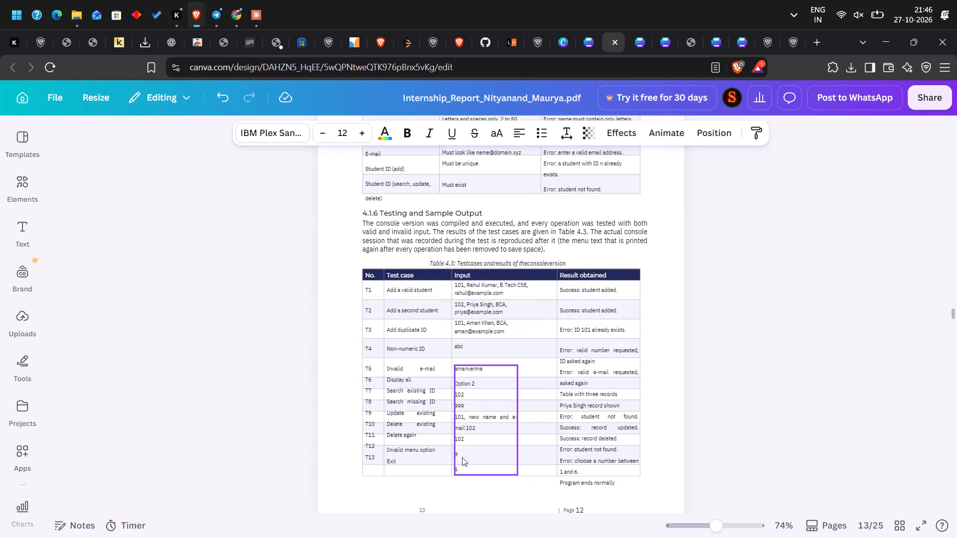
pyautogui.scroll(11, 462, 444)
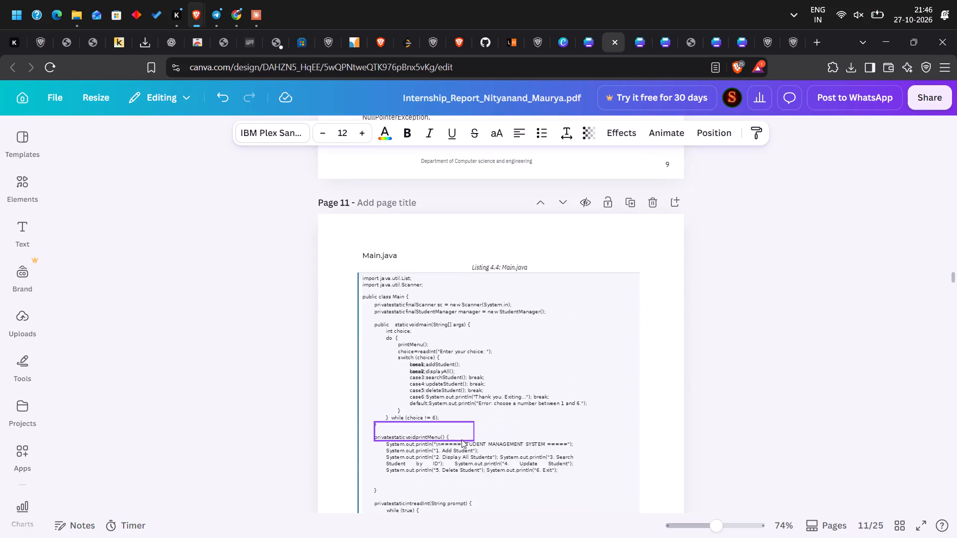
pyautogui.scroll(3, 462, 439)
pyautogui.scroll(-5, 462, 439)
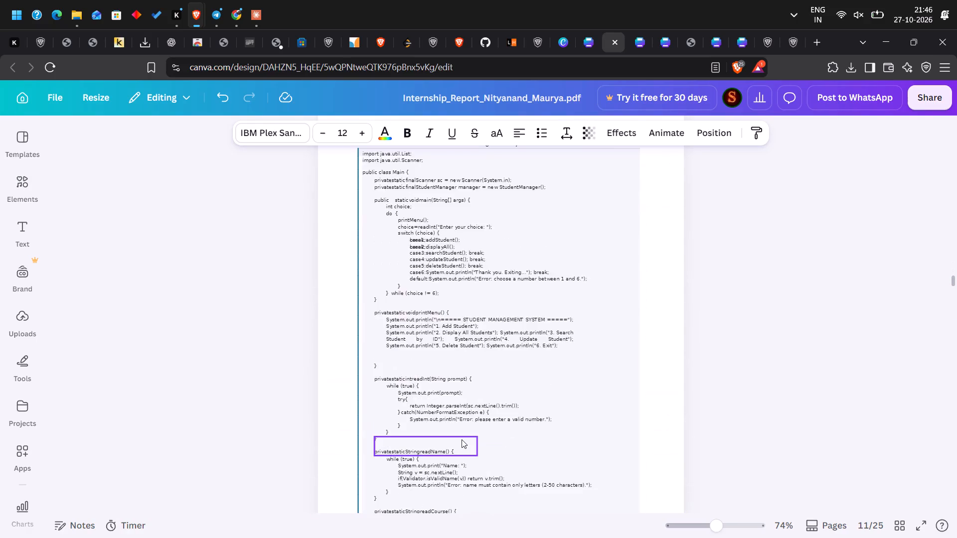
pyautogui.scroll(-3, 462, 439)
pyautogui.scroll(1, 462, 439)
pyautogui.scroll(-2, 462, 439)
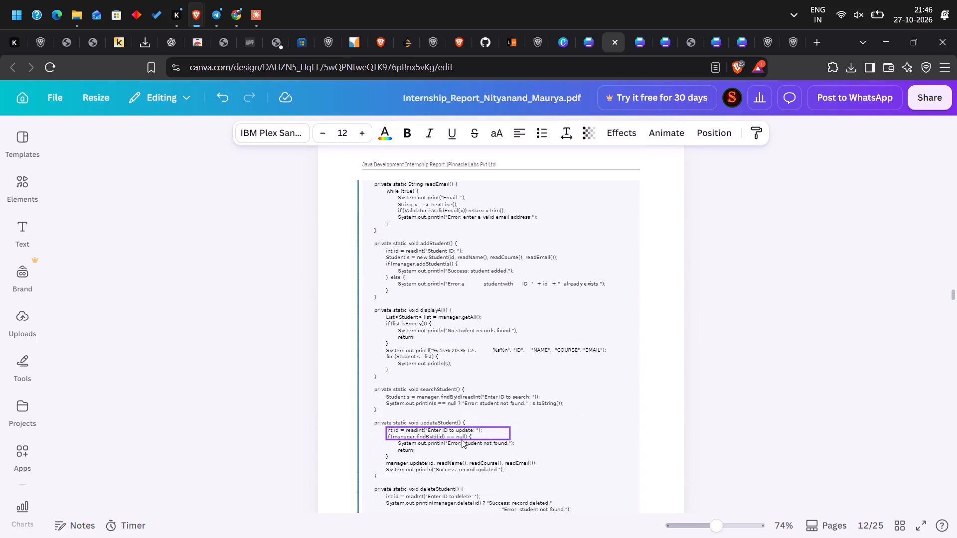
pyautogui.scroll(3, 462, 439)
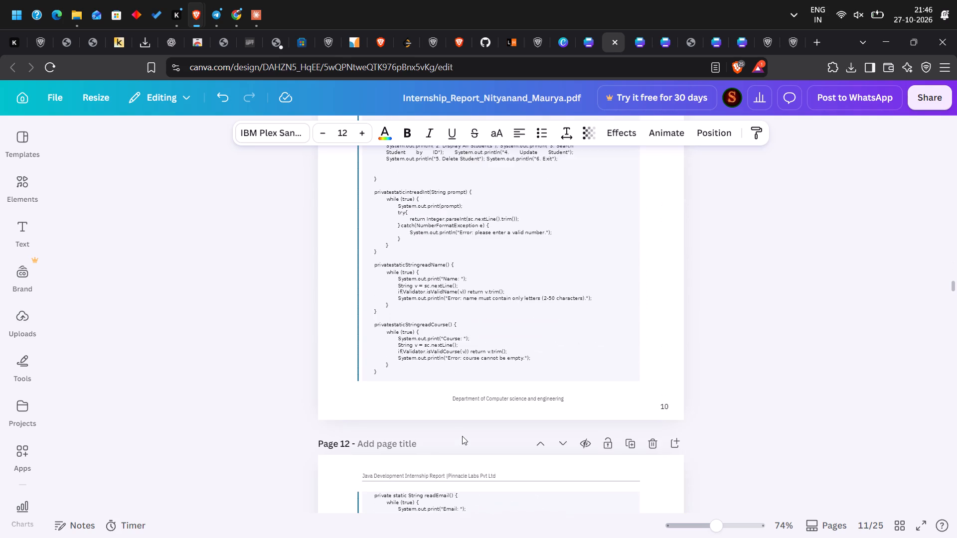
# Delete page 12's header: the company name, the rule line and the "Java Development Internship Report" text.
pyautogui.scroll(-1, 462, 436)
pyautogui.click(465, 353)
pyautogui.click(492, 315)
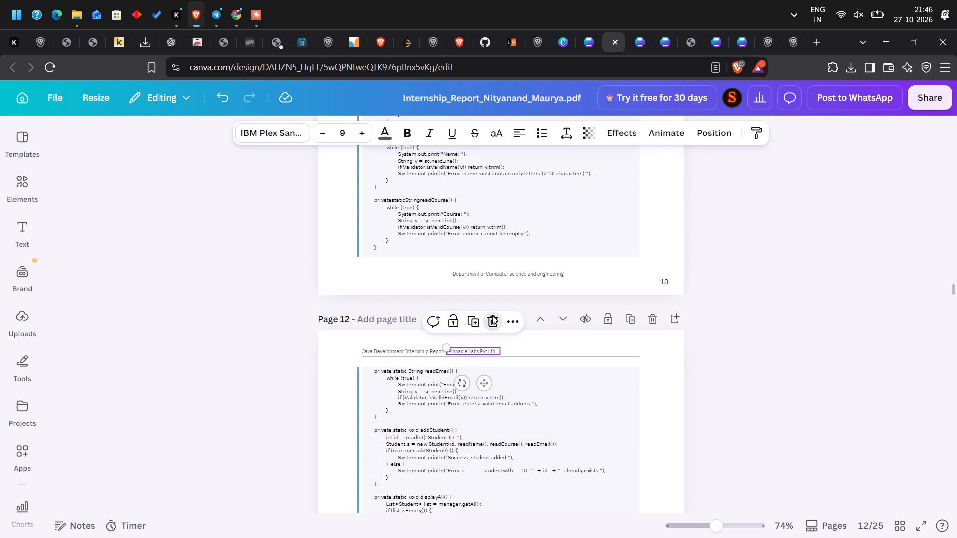
pyautogui.click(430, 355)
pyautogui.click(521, 326)
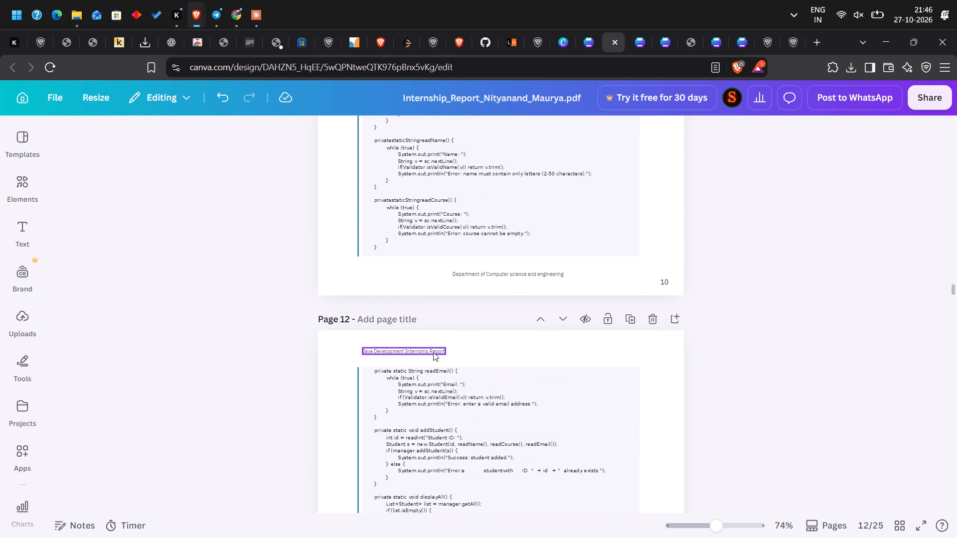
pyautogui.click(433, 353)
pyautogui.click(427, 326)
# Delete page 13's header: the company name, the "Java Development Internship Report" text and the rule line.
pyautogui.scroll(-9, 428, 327)
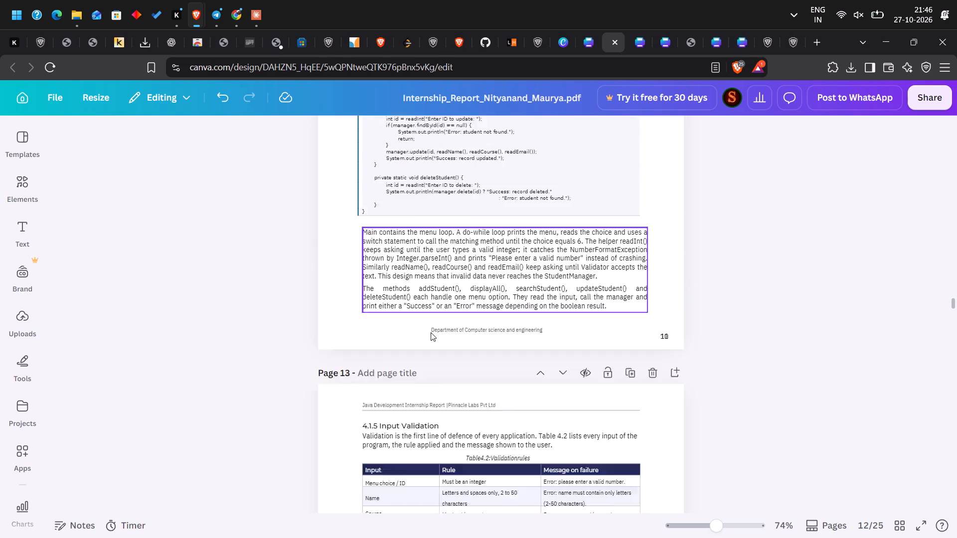
pyautogui.scroll(-1, 431, 332)
pyautogui.scroll(2, 465, 316)
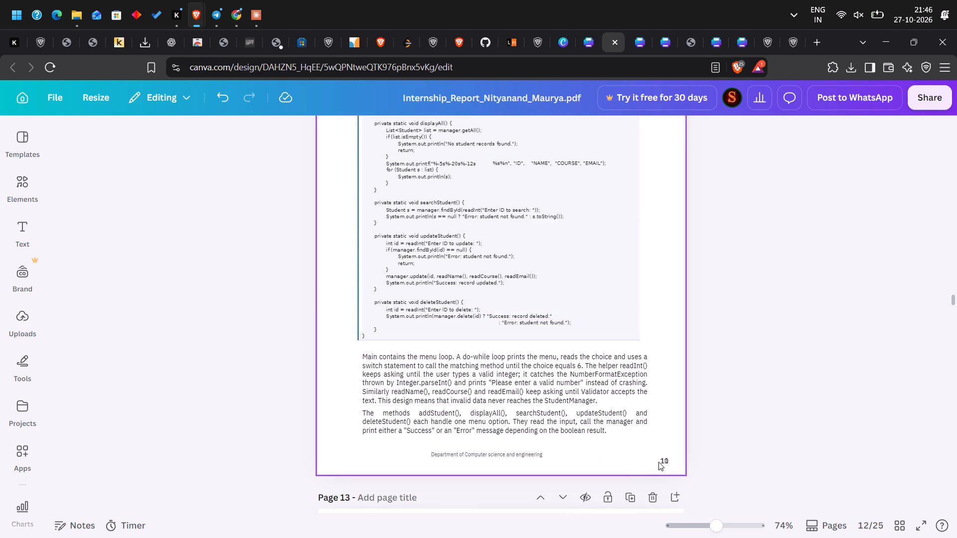
pyautogui.scroll(-3, 604, 461)
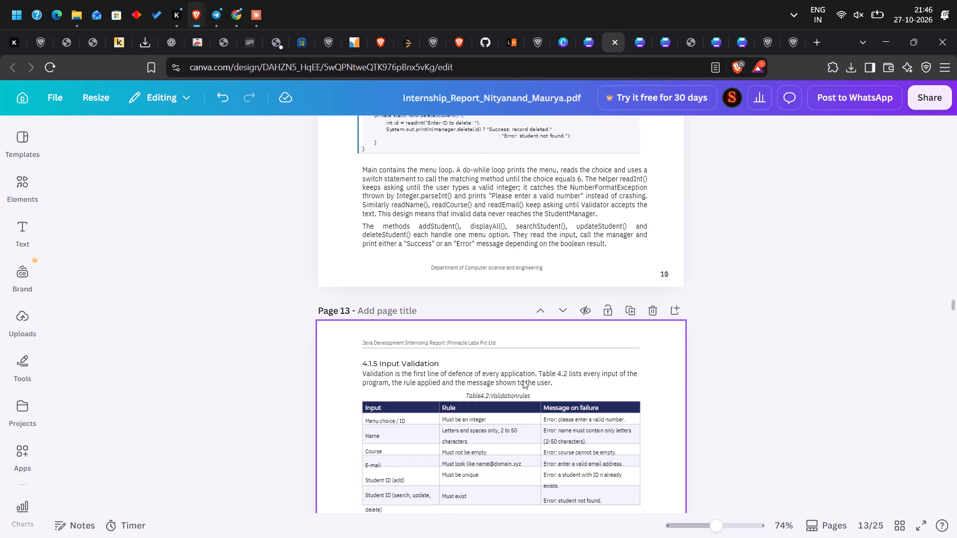
pyautogui.click(470, 345)
pyautogui.click(492, 314)
pyautogui.click(423, 346)
pyautogui.click(418, 313)
pyautogui.click(410, 347)
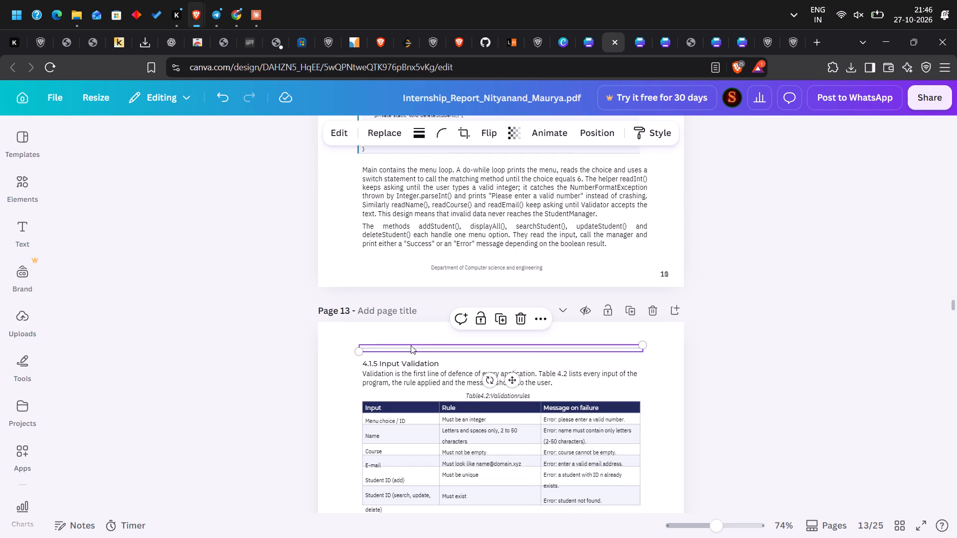
pyautogui.click(522, 318)
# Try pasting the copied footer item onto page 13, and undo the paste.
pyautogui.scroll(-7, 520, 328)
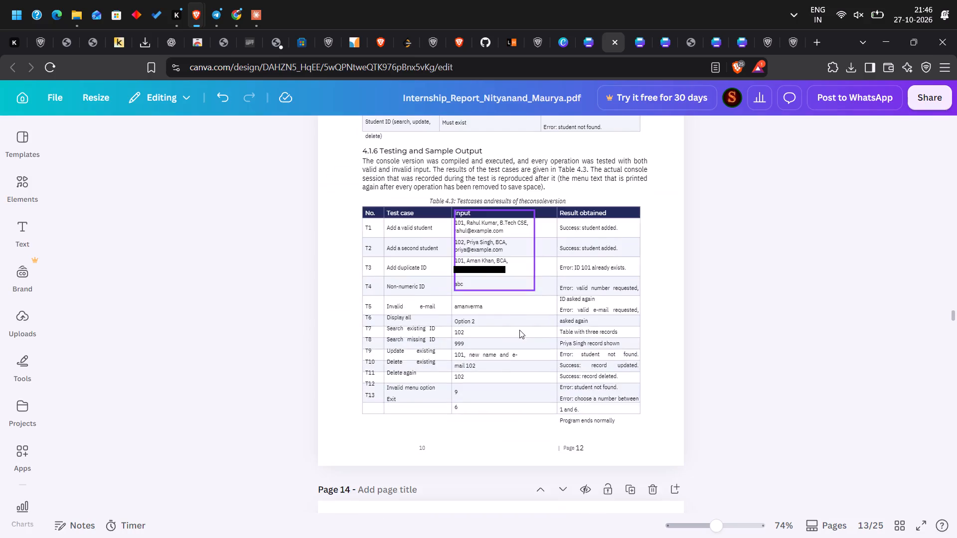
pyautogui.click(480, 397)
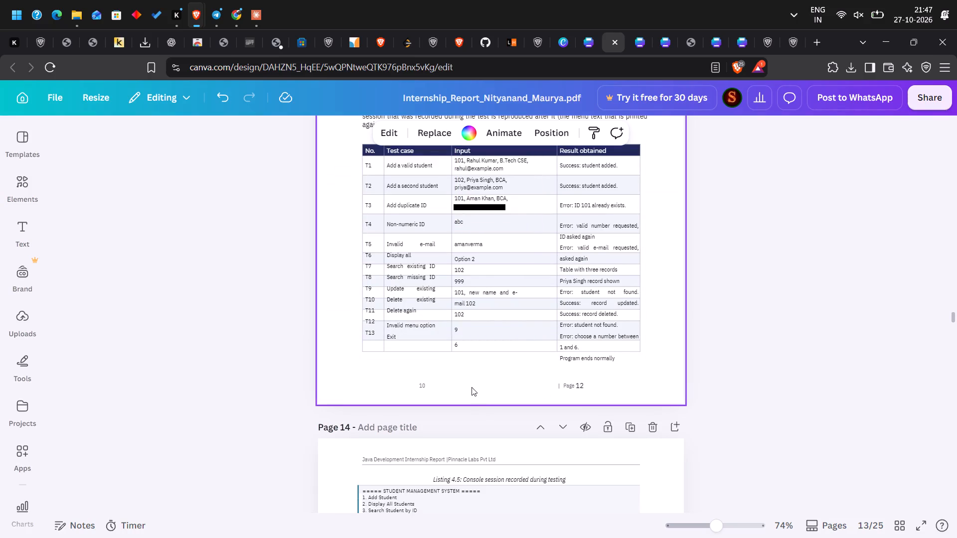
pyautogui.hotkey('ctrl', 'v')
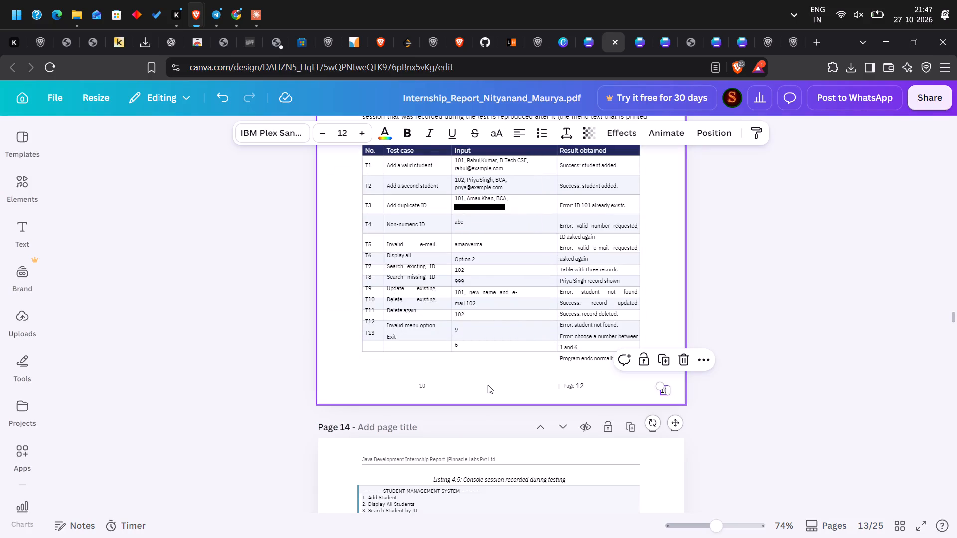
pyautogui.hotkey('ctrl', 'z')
# Copy the department name from page 12's footer.
pyautogui.scroll(11, 488, 384)
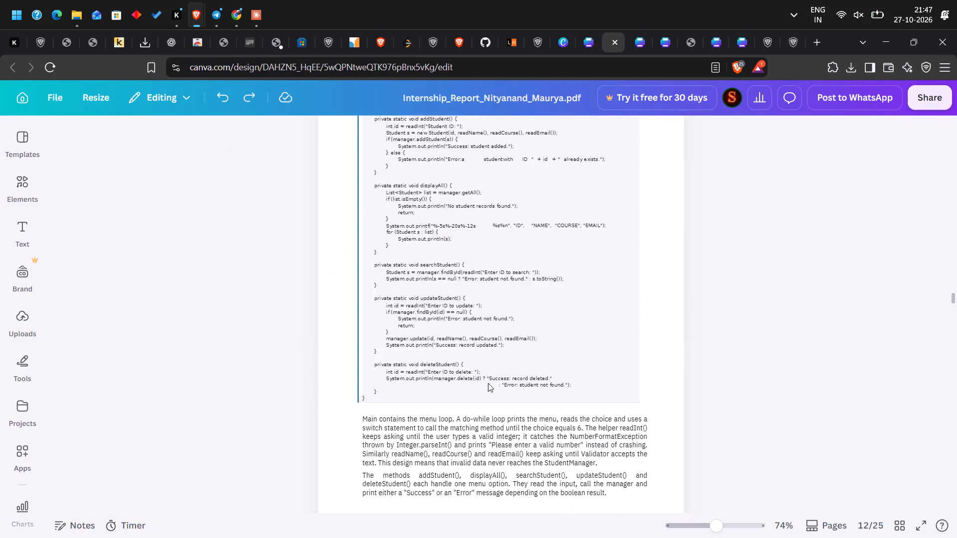
pyautogui.scroll(-3, 488, 383)
pyautogui.click(508, 331)
pyautogui.hotkey('ctrl', 'c')
# Replace the stray 10 in page 13's footer with the copied department name, placed on the footer line before the "Page" label.
pyautogui.scroll(-3, 506, 336)
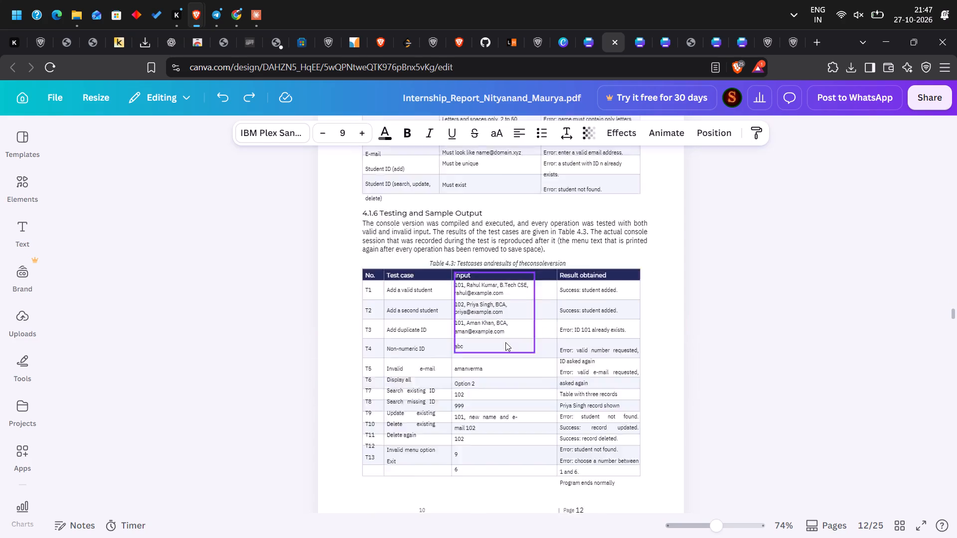
pyautogui.scroll(-6, 505, 342)
pyautogui.scroll(2, 505, 346)
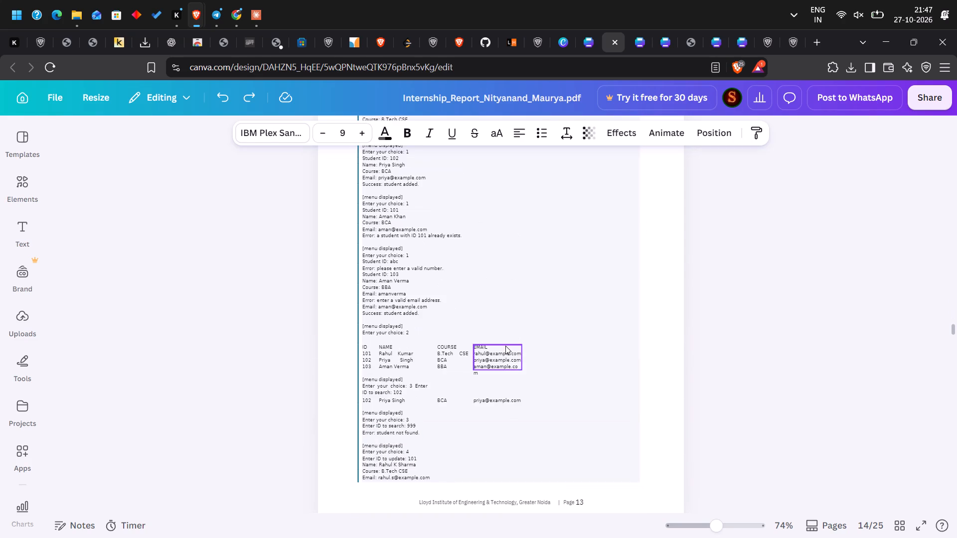
pyautogui.scroll(4, 505, 346)
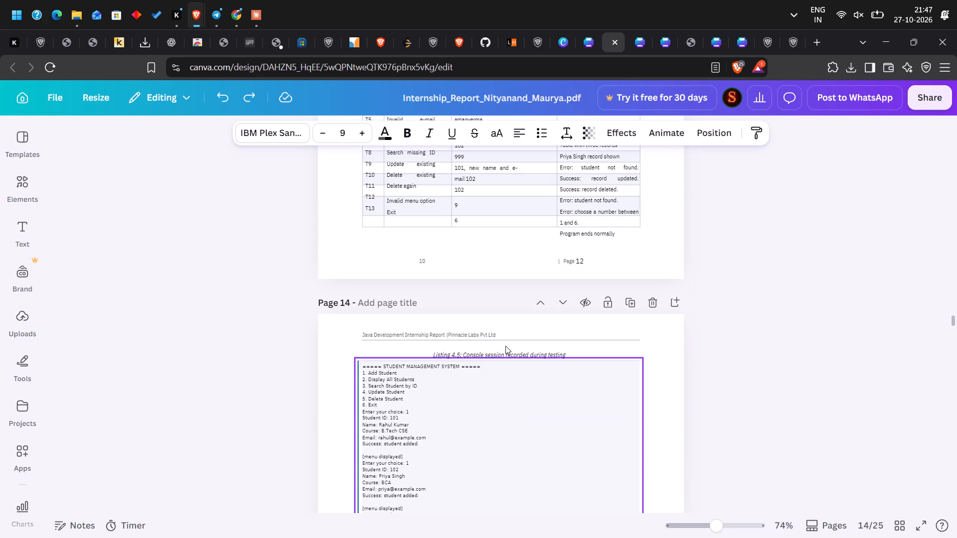
pyautogui.click(424, 260)
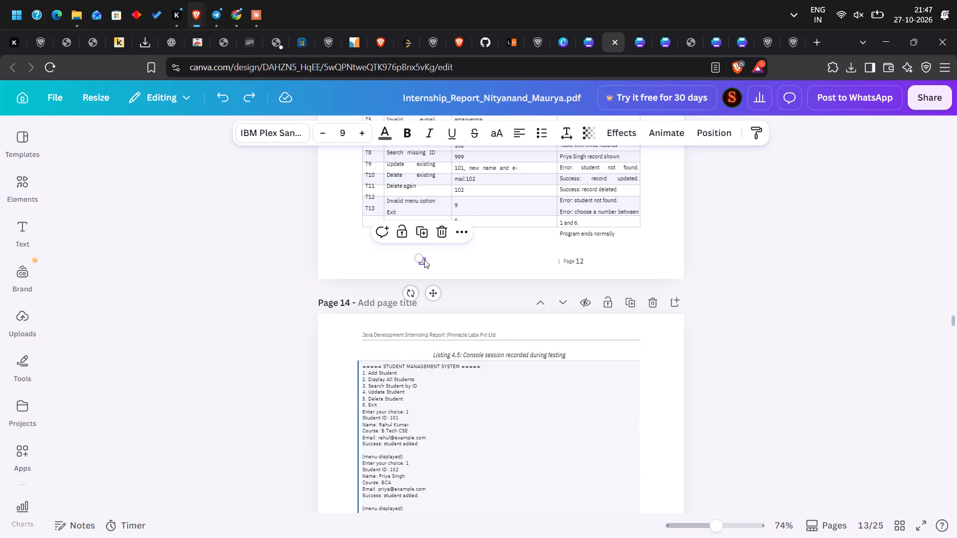
pyautogui.press('Delete')
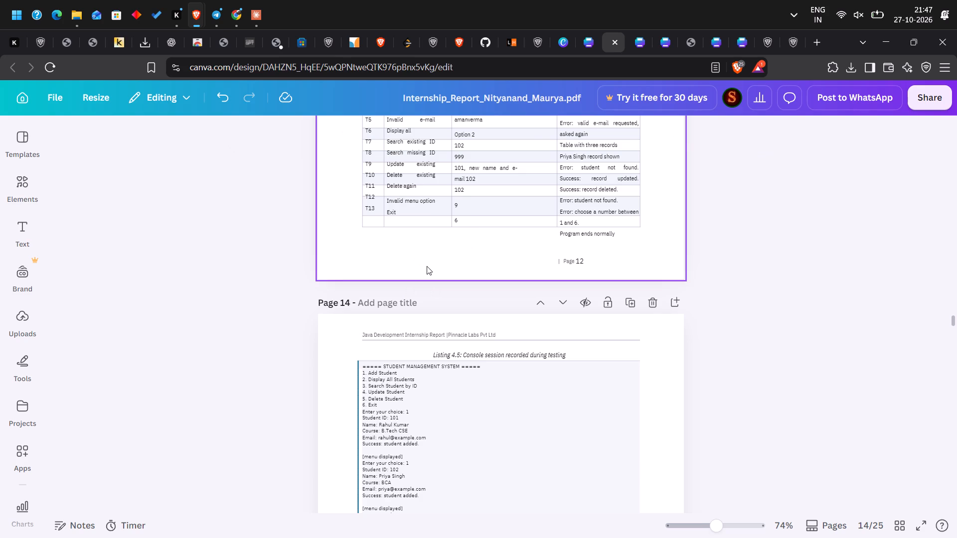
pyautogui.hotkey('ctrl', 'v')
pyautogui.moveTo(558, 411); pyautogui.dragTo(560, 391)
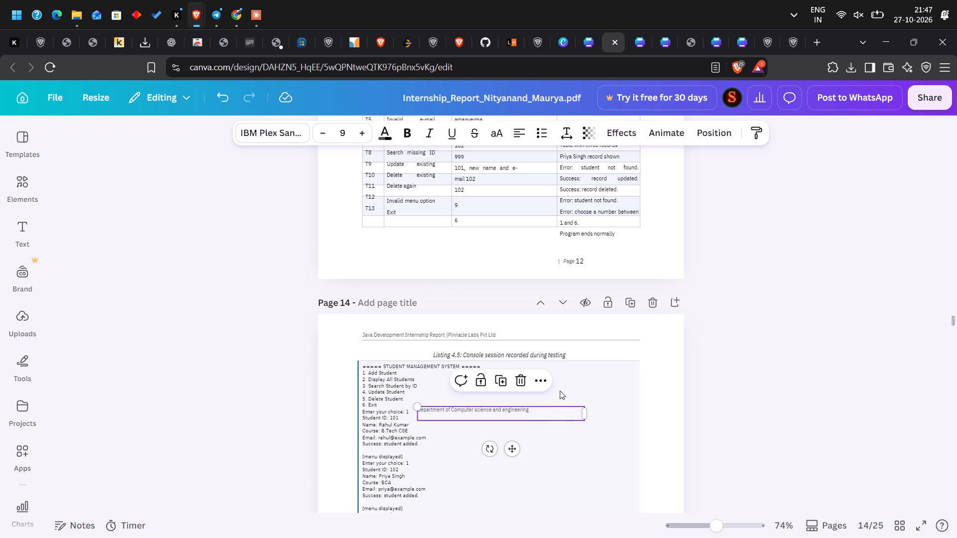
pyautogui.moveTo(560, 391); pyautogui.dragTo(543, 253)
pyautogui.moveTo(538, 255); pyautogui.dragTo(559, 264)
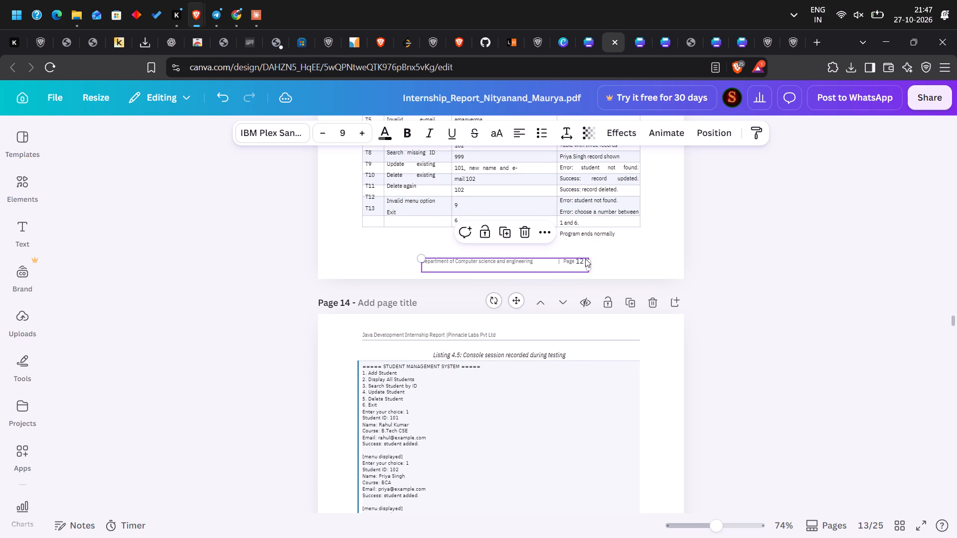
# Remove the "Page" label and separator from page 13's footer and move the number 12 to the page's lower-right corner.
pyautogui.click(576, 259)
pyautogui.click(573, 261)
pyautogui.click(574, 261)
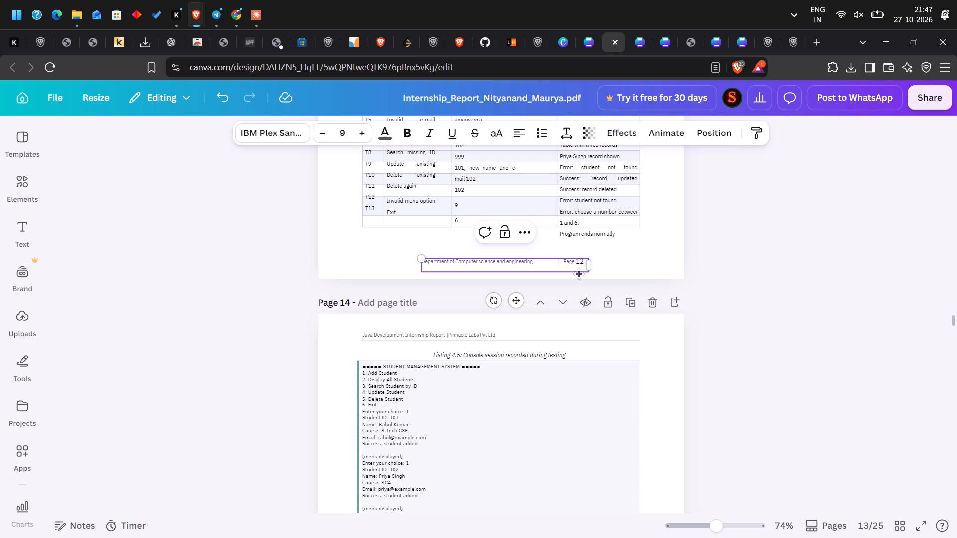
pyautogui.click(594, 258)
pyautogui.moveTo(590, 265); pyautogui.dragTo(555, 272)
pyautogui.click(573, 260)
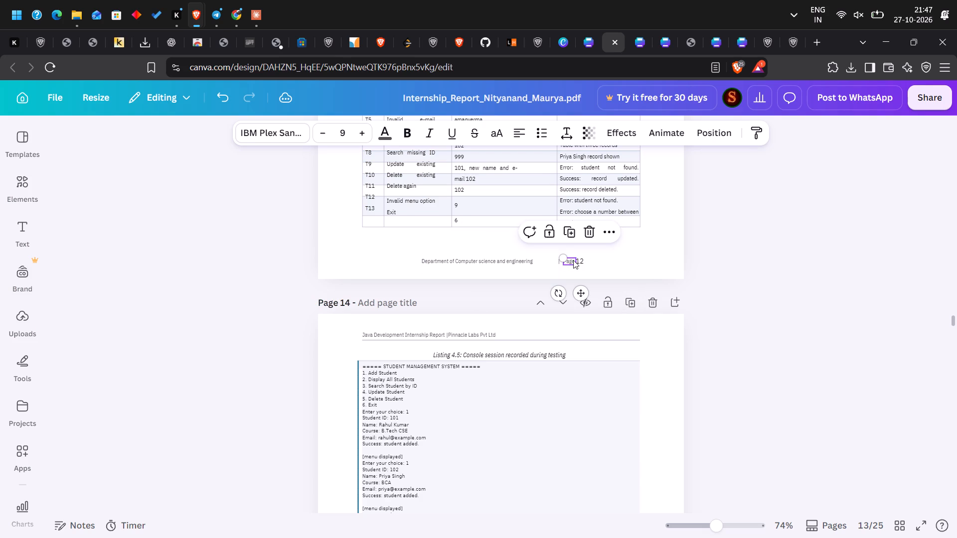
pyautogui.press('Delete')
pyautogui.click(559, 261)
pyautogui.press('Delete')
pyautogui.moveTo(578, 261); pyautogui.dragTo(648, 267)
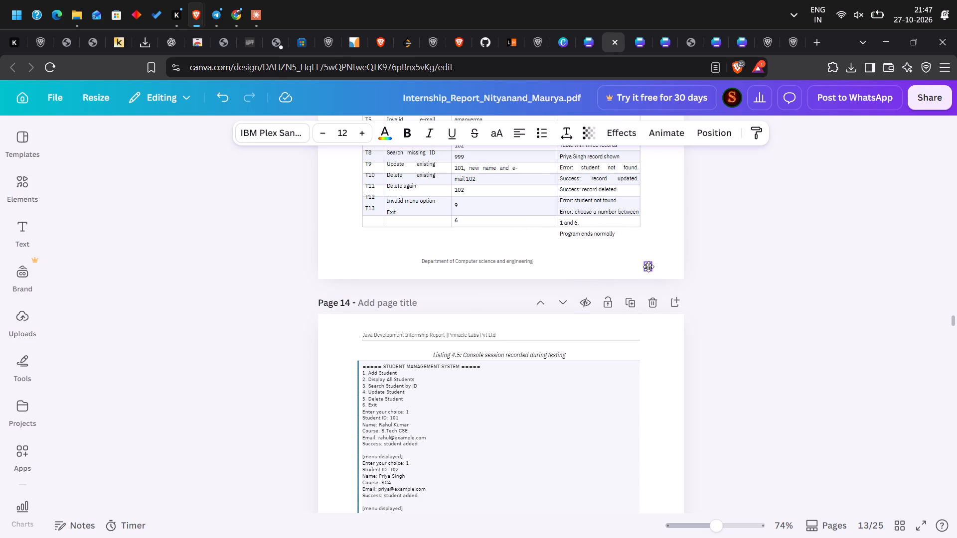
pyautogui.moveTo(648, 267); pyautogui.dragTo(663, 267)
# Replace the institute name in page 14's footer with the copied department name, widen its text box and set font size 11.
pyautogui.scroll(-5, 651, 291)
pyautogui.scroll(-1, 580, 349)
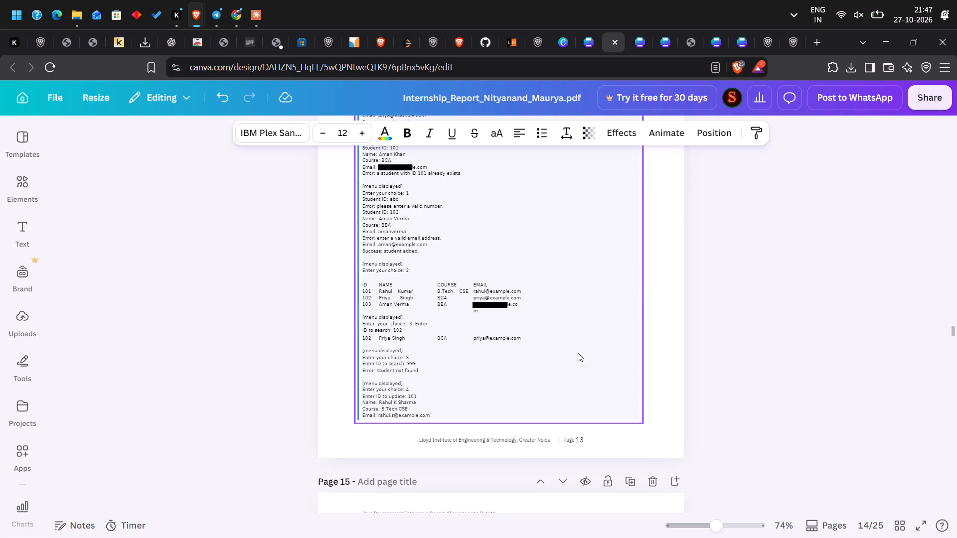
pyautogui.doubleClick(511, 440)
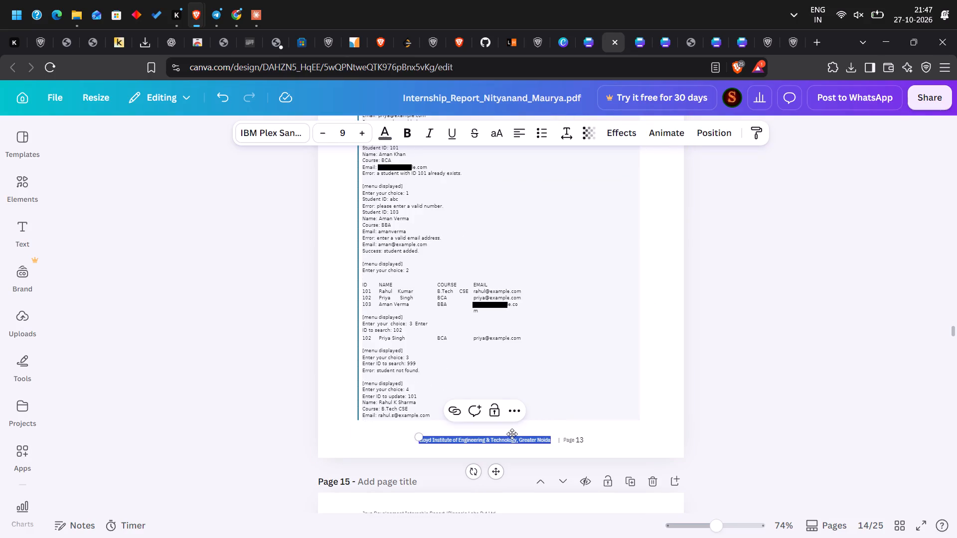
pyautogui.hotkey('ctrl', 'v')
pyautogui.moveTo(533, 442); pyautogui.dragTo(549, 442)
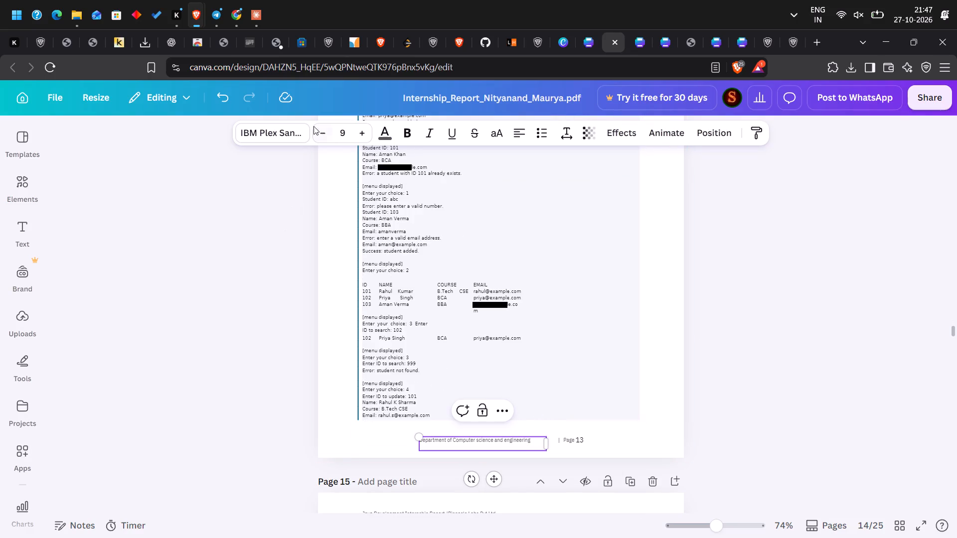
pyautogui.doubleClick(359, 133)
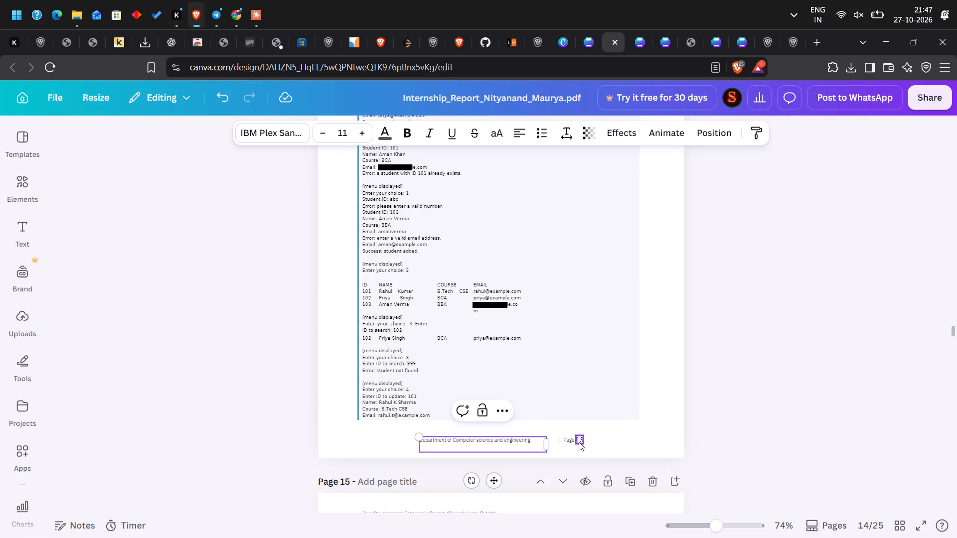
# Delete page 14's "Page" label and separator, shift the department name toward the footer's centre and place 13 in the page's lower-right corner.
pyautogui.click(572, 438)
pyautogui.click(592, 413)
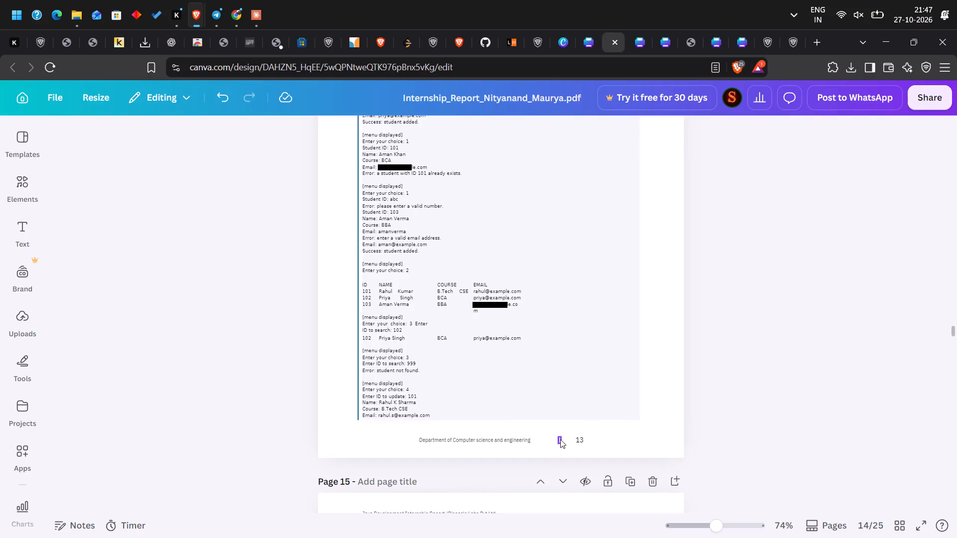
pyautogui.click(560, 439)
pyautogui.click(576, 410)
pyautogui.moveTo(496, 447); pyautogui.dragTo(520, 445)
pyautogui.click(581, 439)
pyautogui.moveTo(581, 440); pyautogui.dragTo(676, 456)
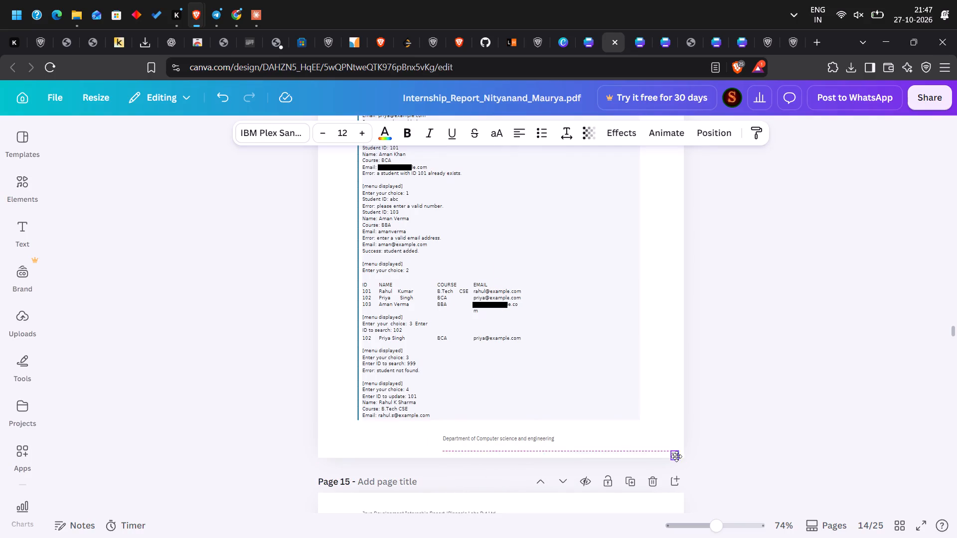
pyautogui.moveTo(676, 456); pyautogui.dragTo(677, 448)
# Delete page 15's header: the rule line, the company name and the "Java Development Internship Report" text.
pyautogui.scroll(-2, 644, 444)
pyautogui.scroll(-1, 535, 406)
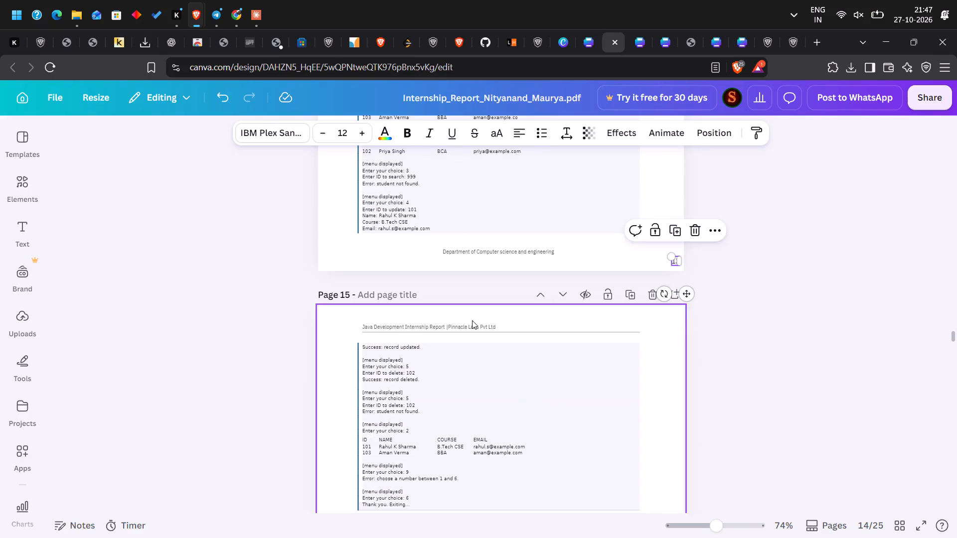
pyautogui.click(459, 332)
pyautogui.click(522, 299)
pyautogui.click(456, 327)
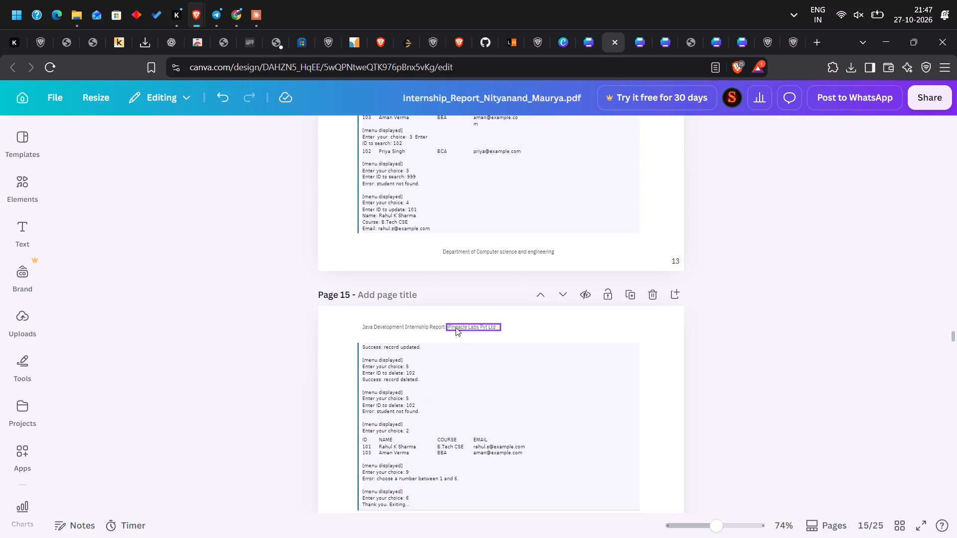
pyautogui.click(487, 295)
pyautogui.moveTo(354, 314); pyautogui.dragTo(424, 324)
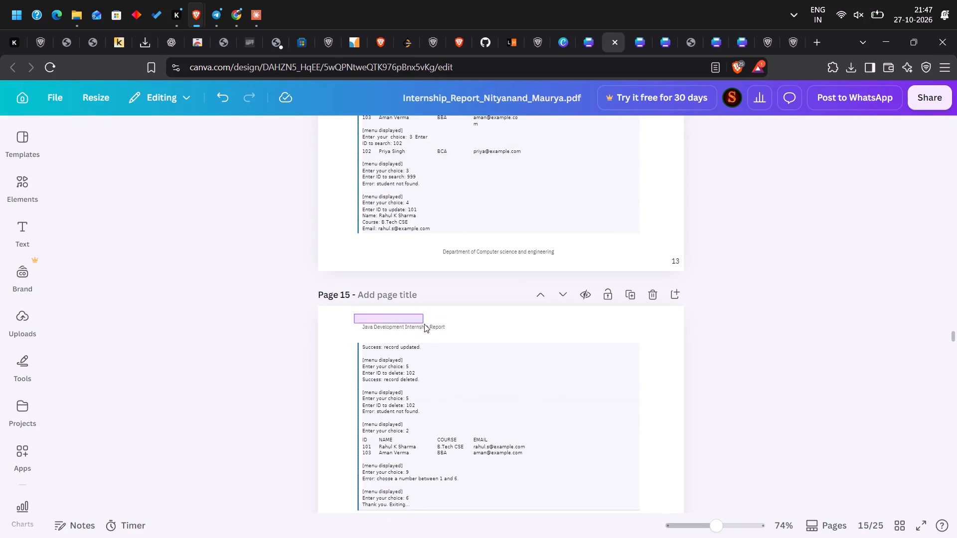
pyautogui.moveTo(424, 324); pyautogui.dragTo(460, 327)
pyautogui.click(426, 297)
# Replace the institute name in page 15's footer with the copied department name and widen its text box.
pyautogui.scroll(-3, 460, 388)
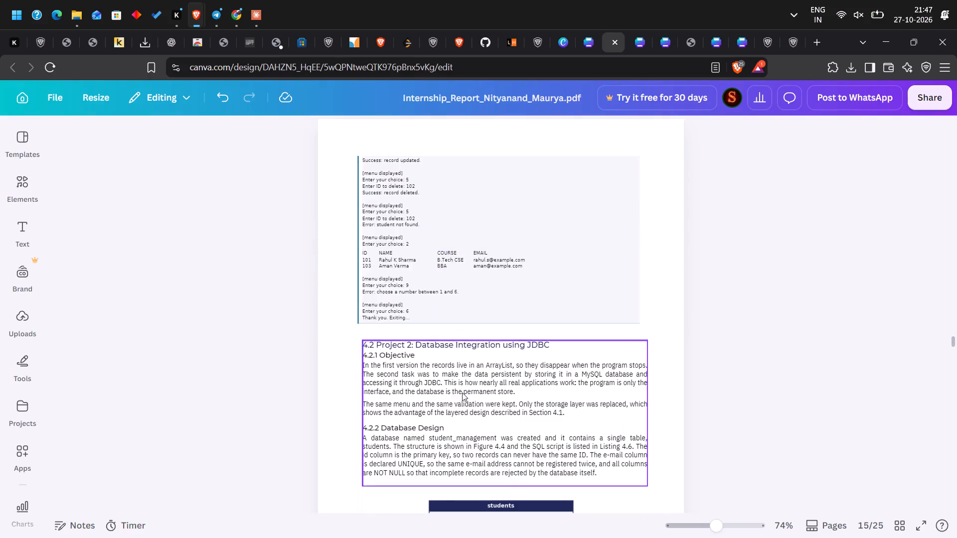
pyautogui.scroll(-2, 462, 389)
pyautogui.click(439, 368)
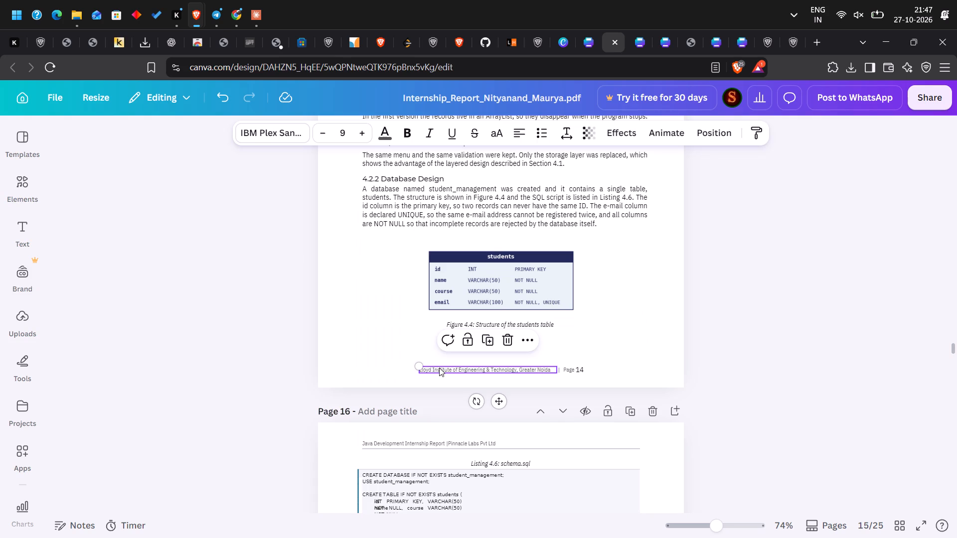
pyautogui.keyDown('ctrl'); pyautogui.doubleClick(439, 368); pyautogui.keyUp('ctrl')
pyautogui.doubleClick(439, 368)
pyautogui.hotkey('ctrl', 'v')
pyautogui.moveTo(533, 374); pyautogui.dragTo(549, 375)
# Delete the "Page" label and separator from page 15's footer and move the number 14 to the page's lower-right corner.
pyautogui.click(566, 368)
pyautogui.click(588, 338)
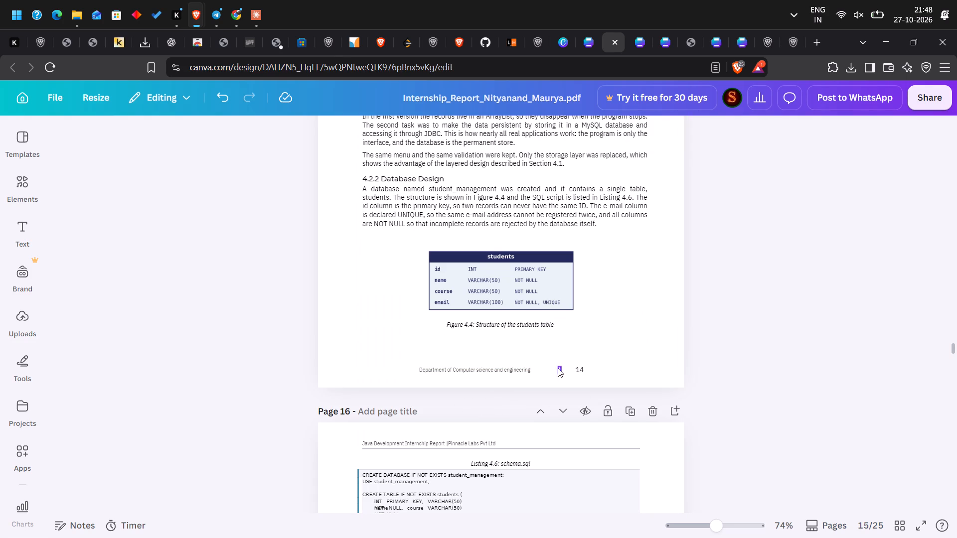
pyautogui.click(558, 368)
pyautogui.click(581, 335)
pyautogui.moveTo(578, 368); pyautogui.dragTo(669, 376)
# Delete page 16's whole header: the report title text, the company name and the rule line.
pyautogui.scroll(-5, 416, 350)
pyautogui.scroll(3, 412, 350)
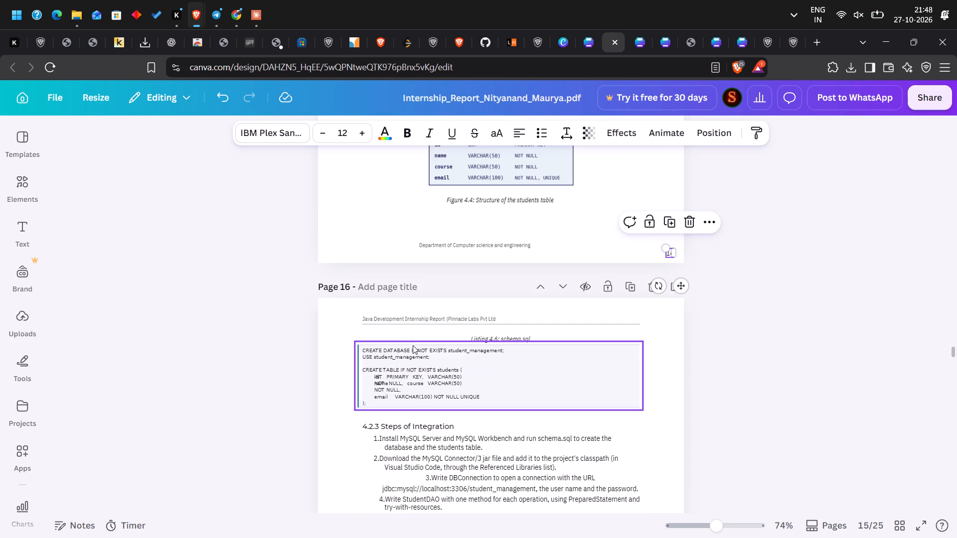
pyautogui.moveTo(353, 308); pyautogui.dragTo(568, 327)
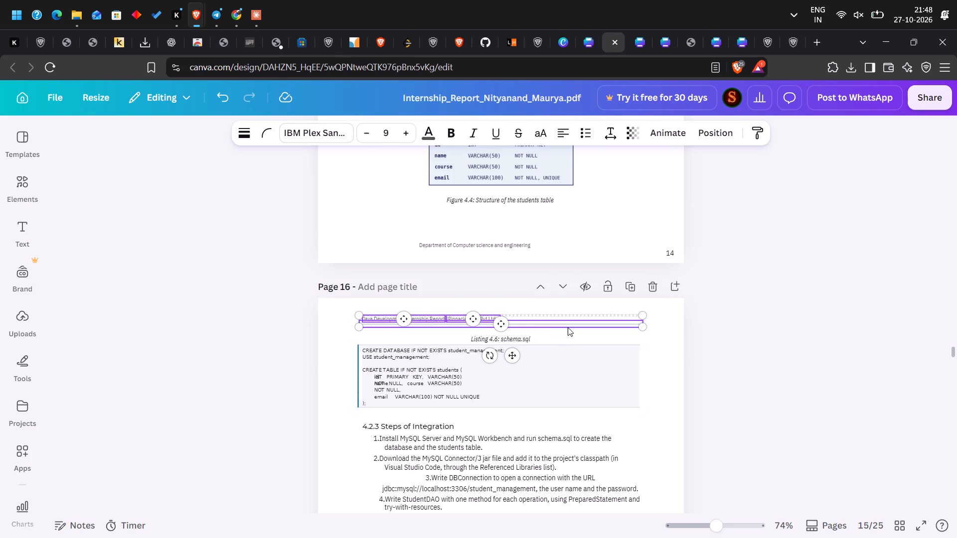
pyautogui.click(527, 284)
# Replace the institute name in page 16's footer with the copied department name and widen its text box.
pyautogui.scroll(-5, 479, 394)
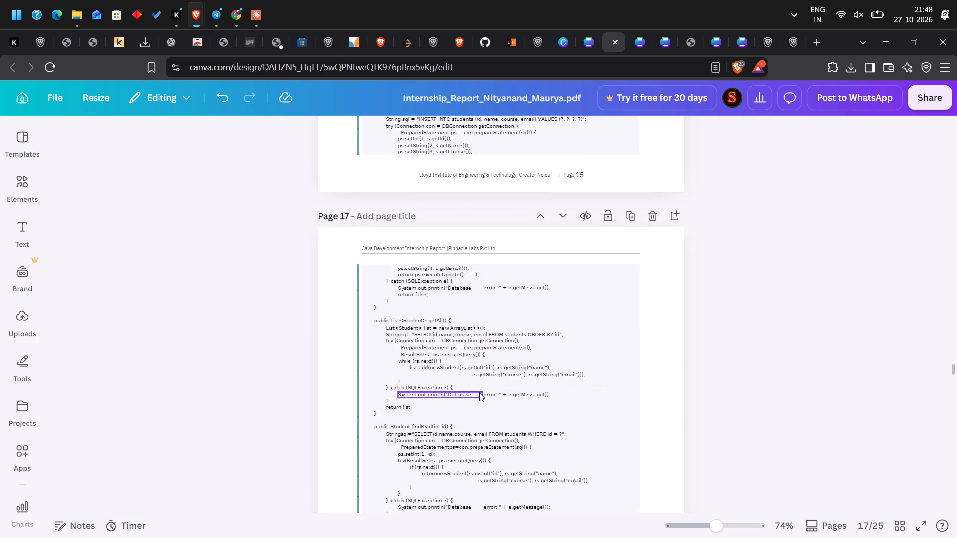
pyautogui.scroll(2, 479, 390)
pyautogui.click(502, 297)
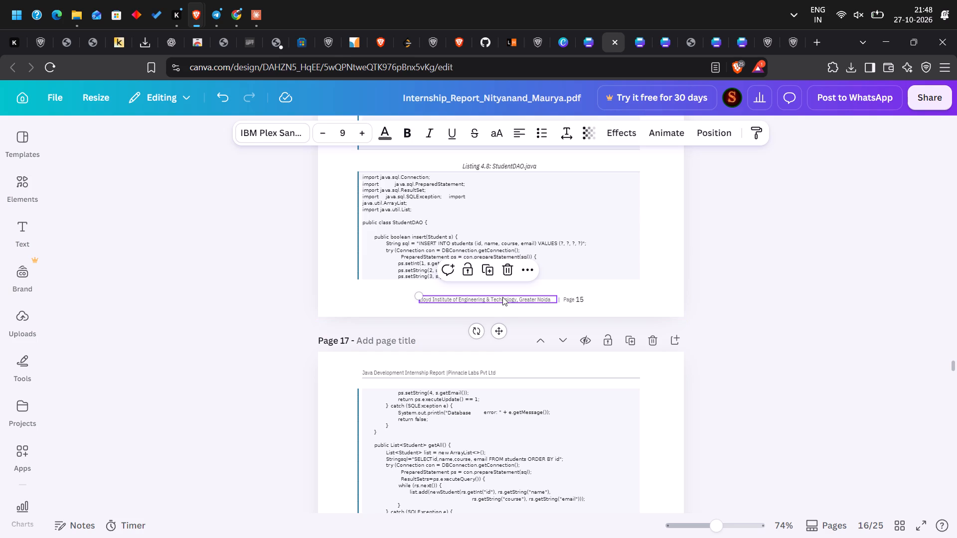
pyautogui.doubleClick(502, 297)
pyautogui.hotkey('ctrl', 'v')
pyautogui.moveTo(533, 303); pyautogui.dragTo(538, 305)
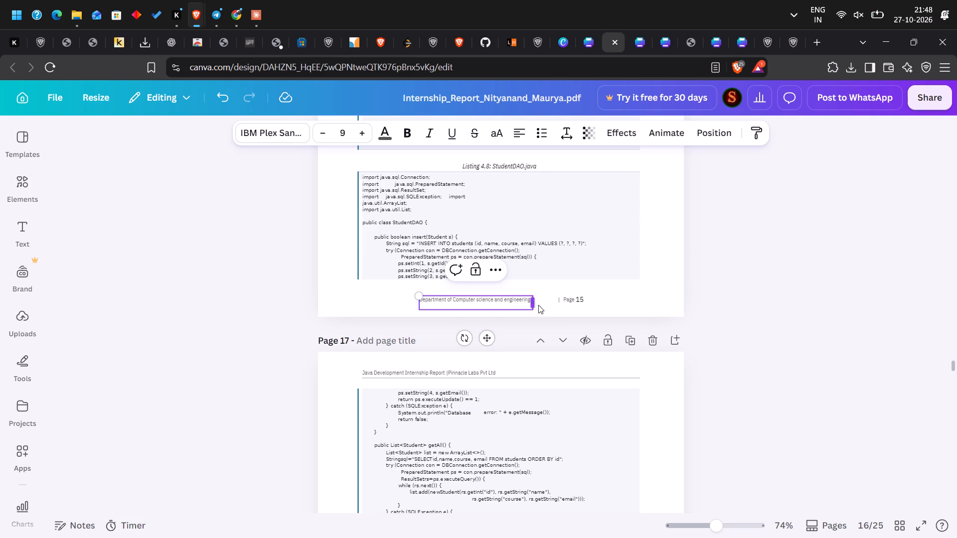
pyautogui.moveTo(538, 305); pyautogui.dragTo(555, 305)
# Delete the "Page" label and separator from page 16's footer and move the number 15 to the page's lower-right corner.
pyautogui.click(567, 295)
pyautogui.click(589, 269)
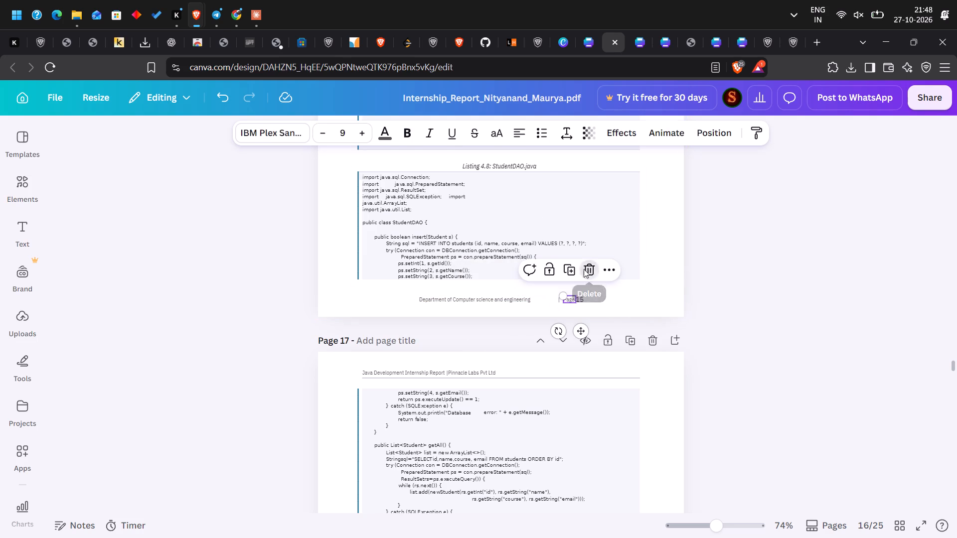
pyautogui.click(558, 305)
pyautogui.click(559, 299)
pyautogui.click(576, 270)
pyautogui.moveTo(577, 299); pyautogui.dragTo(626, 300)
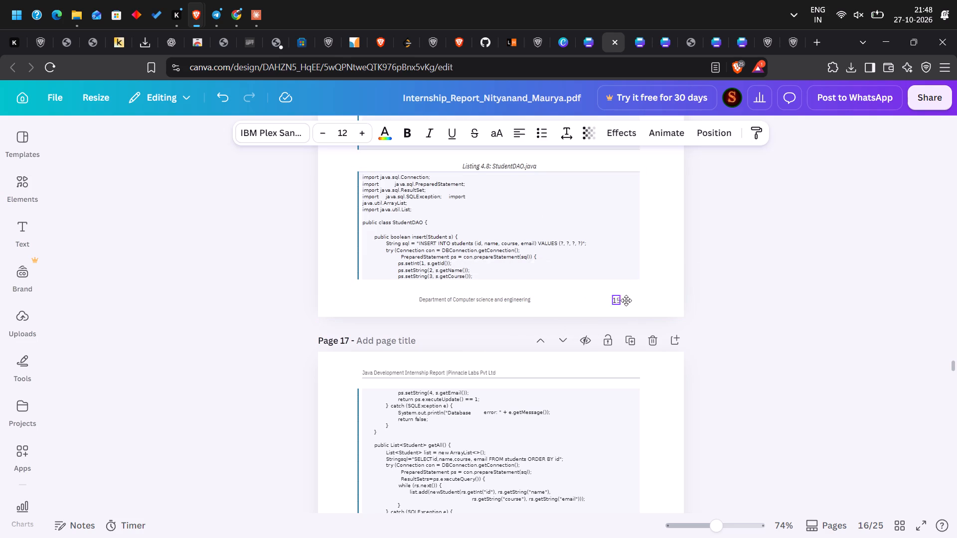
pyautogui.moveTo(626, 300); pyautogui.dragTo(665, 307)
# Delete page 17's whole header: the report title text, the company name and the rule line.
pyautogui.scroll(-3, 578, 347)
pyautogui.scroll(-2, 458, 357)
pyautogui.scroll(4, 457, 357)
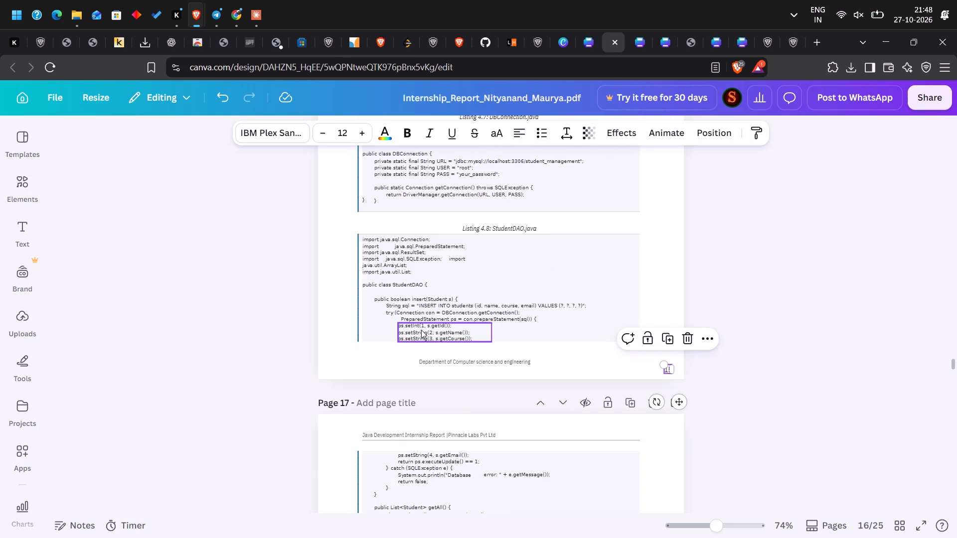
pyautogui.moveTo(359, 426); pyautogui.dragTo(497, 443)
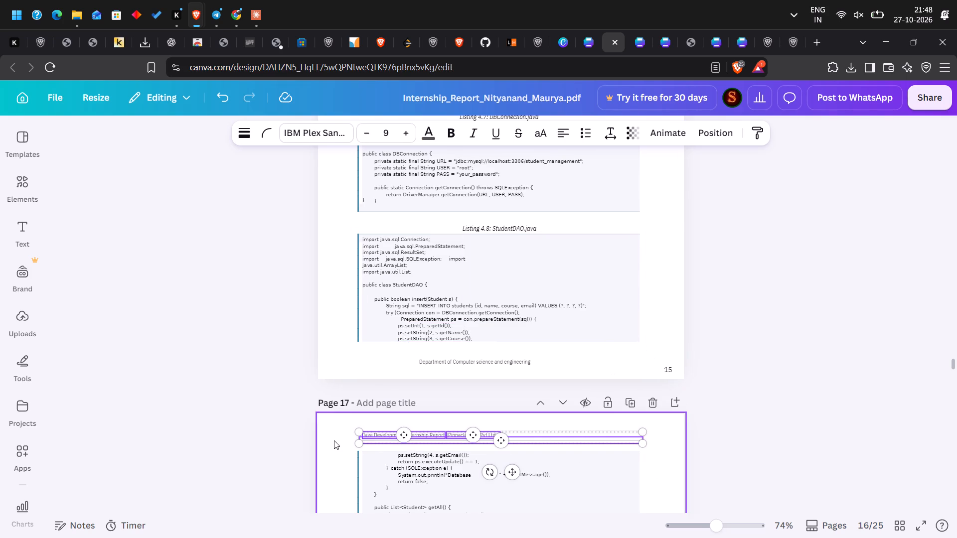
pyautogui.click(342, 423)
pyautogui.moveTo(360, 423); pyautogui.dragTo(546, 446)
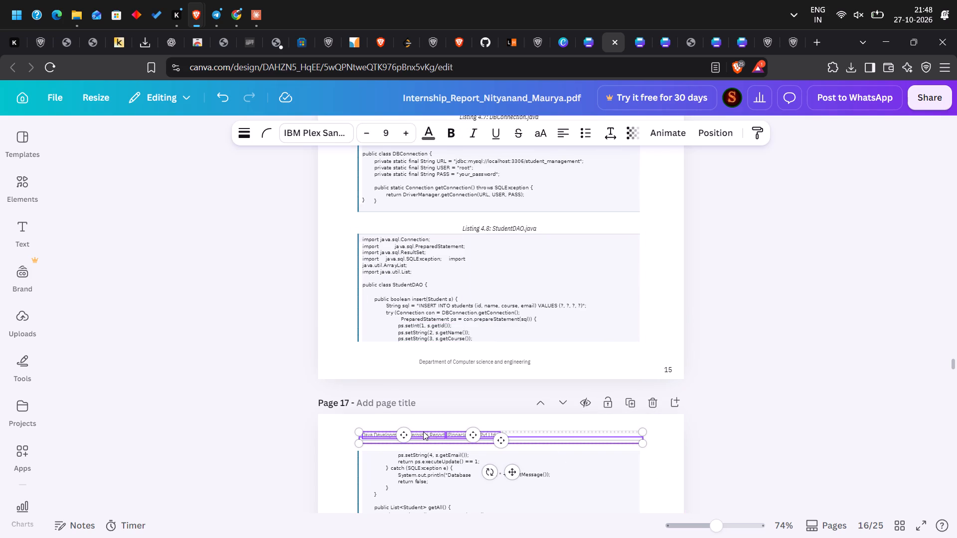
pyautogui.press('Delete')
# Replace the institute name in page 17's footer with the copied department name and widen its text box.
pyautogui.scroll(-11, 423, 431)
pyautogui.scroll(3, 434, 424)
pyautogui.scroll(-1, 434, 424)
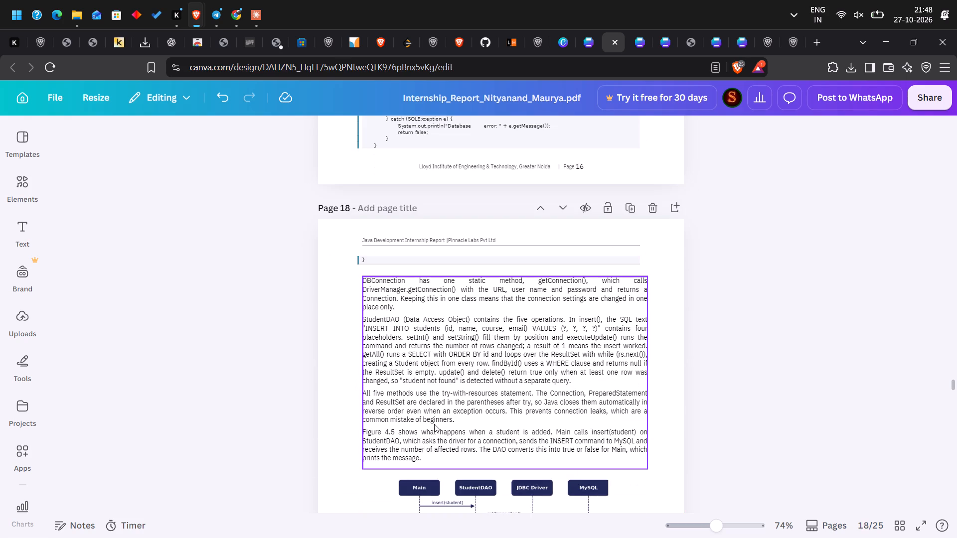
pyautogui.scroll(2, 434, 424)
pyautogui.scroll(2, 423, 372)
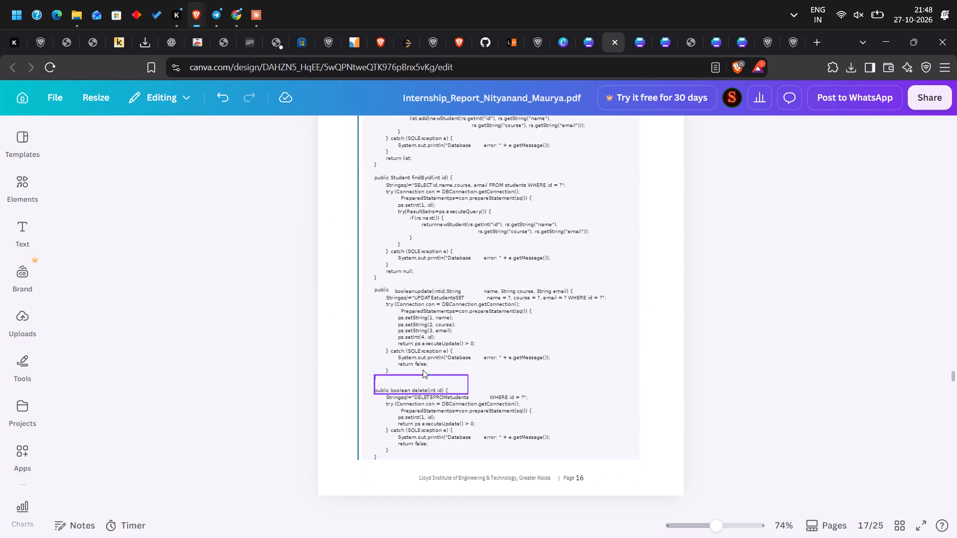
pyautogui.scroll(2, 433, 384)
pyautogui.scroll(-3, 435, 385)
pyautogui.doubleClick(470, 475)
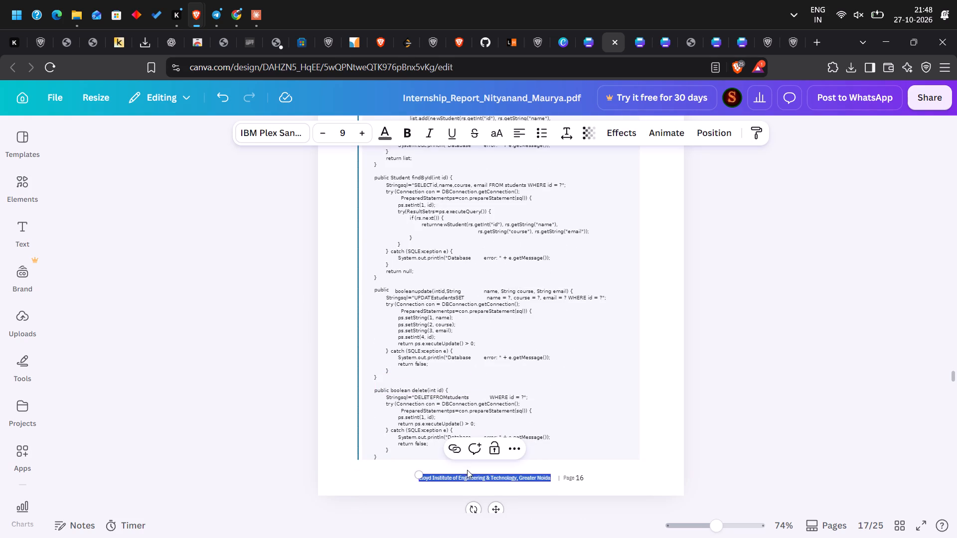
pyautogui.hotkey('ctrl', 'v')
pyautogui.moveTo(530, 481); pyautogui.dragTo(544, 481)
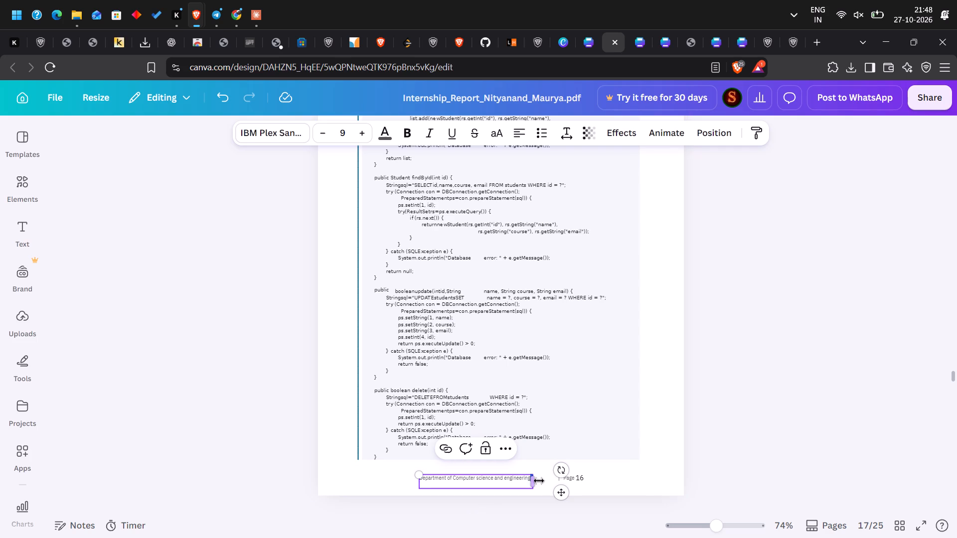
pyautogui.moveTo(534, 478); pyautogui.dragTo(550, 478)
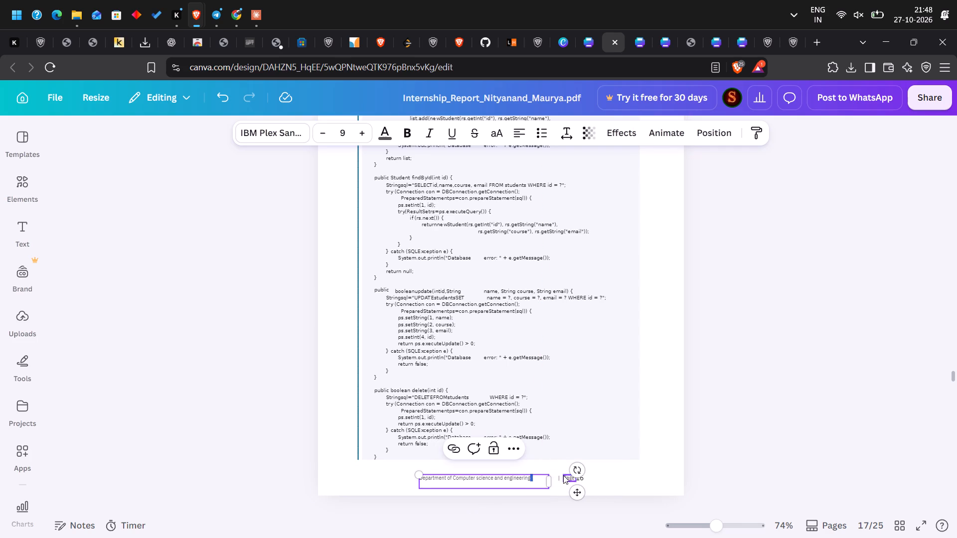
# Delete the "Page" label and separator from page 17's footer and move the number 16 to the page's lower-right corner.
pyautogui.click(564, 475)
pyautogui.click(587, 447)
pyautogui.click(559, 476)
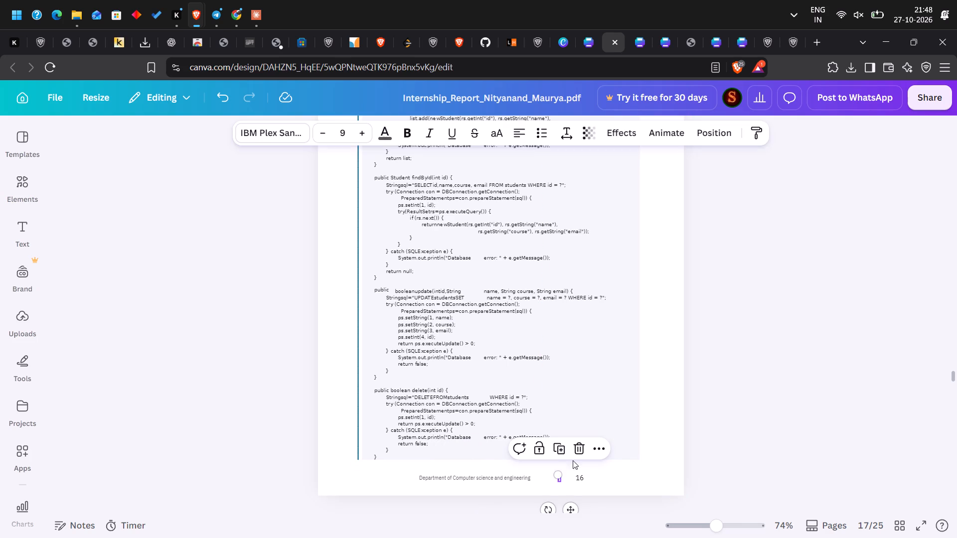
pyautogui.click(578, 455)
pyautogui.moveTo(579, 478); pyautogui.dragTo(666, 489)
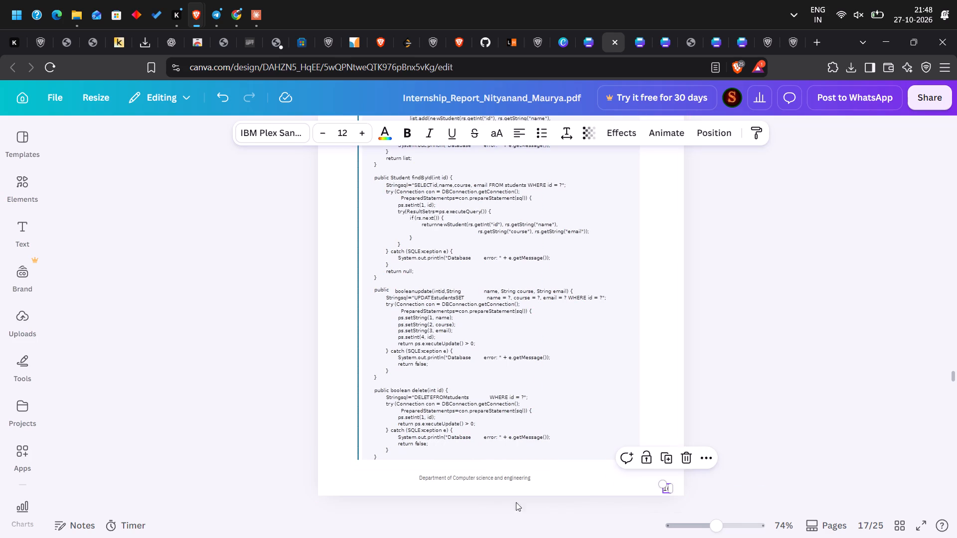
# Shift the department name in page 17's footer slightly to the right, keeping it on the same line.
pyautogui.moveTo(498, 481); pyautogui.dragTo(519, 481)
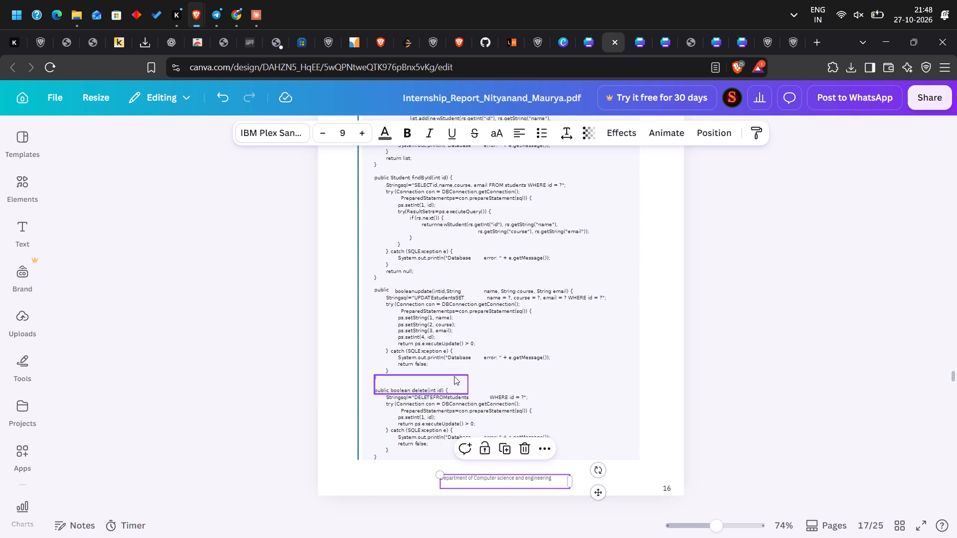
# Delete page 18's whole header: the report title text, the company name and the rule line.
pyautogui.scroll(-4, 454, 375)
pyautogui.scroll(2, 449, 365)
pyautogui.scroll(-3, 449, 357)
pyautogui.scroll(3, 449, 357)
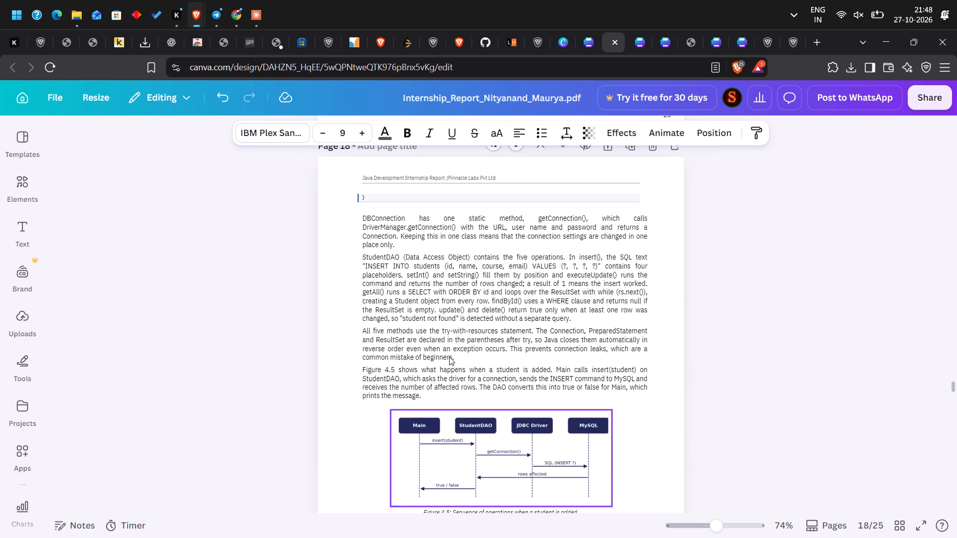
pyautogui.moveTo(347, 168); pyautogui.dragTo(472, 181)
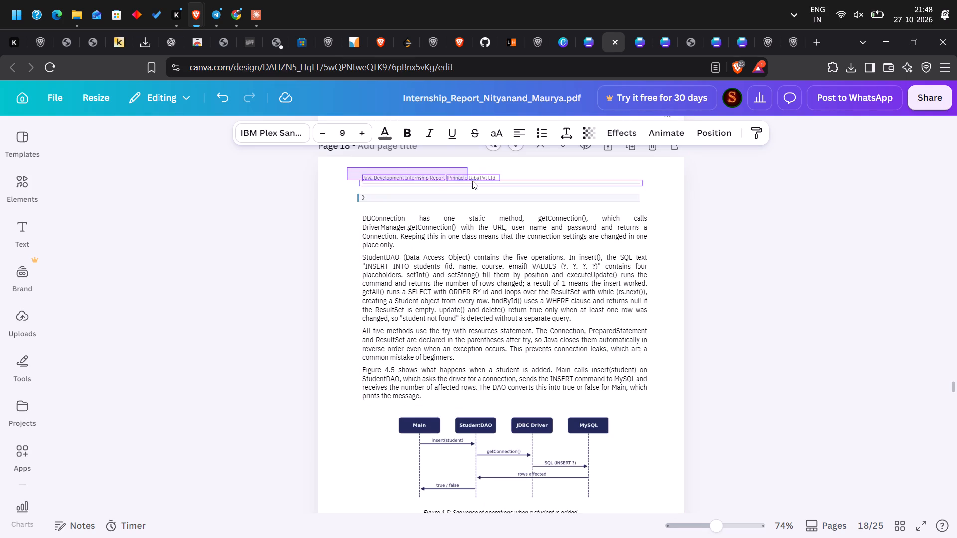
pyautogui.moveTo(472, 181); pyautogui.dragTo(536, 183)
pyautogui.click(526, 212)
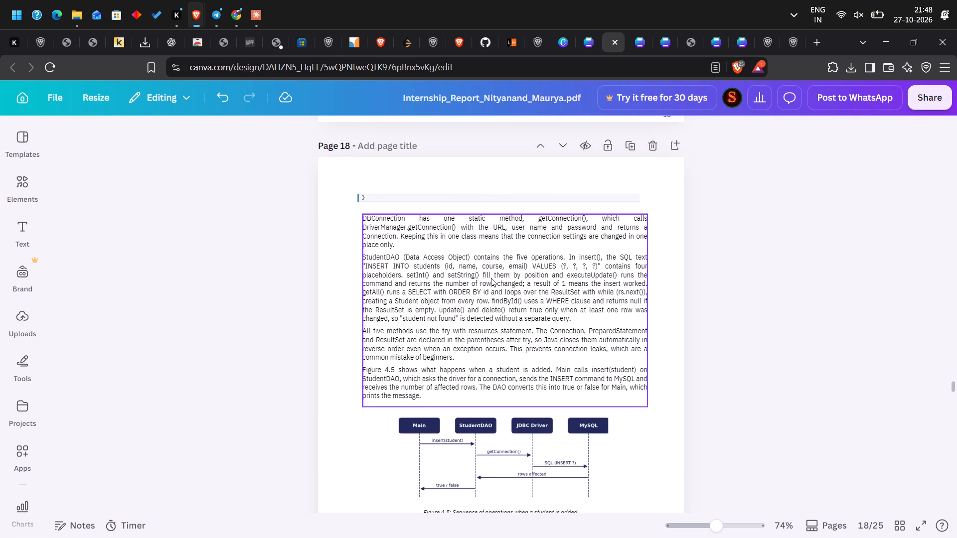
# Replace the institute name in page 18's footer with the copied department name and widen its text box.
pyautogui.scroll(-3, 489, 287)
pyautogui.click(429, 283)
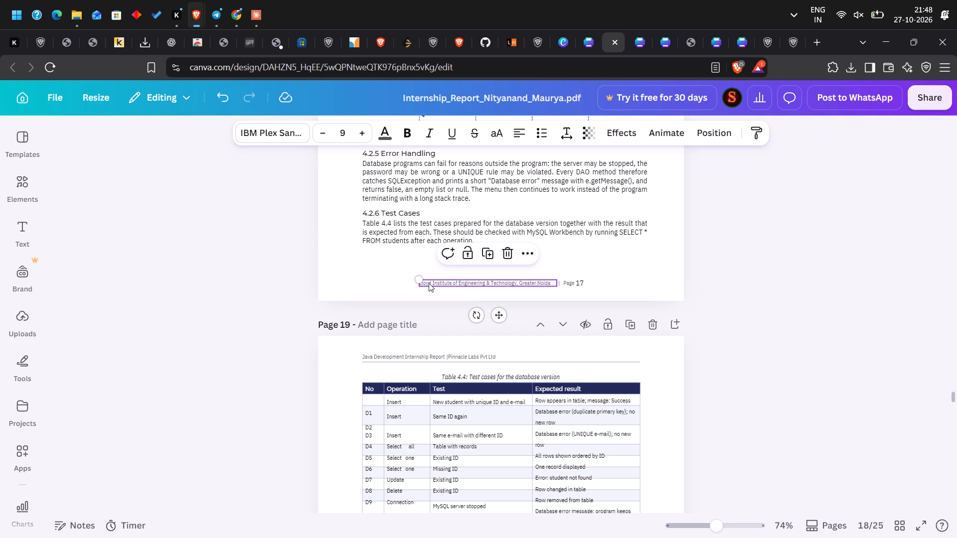
pyautogui.doubleClick(429, 283)
pyautogui.hotkey('ctrl', 'v')
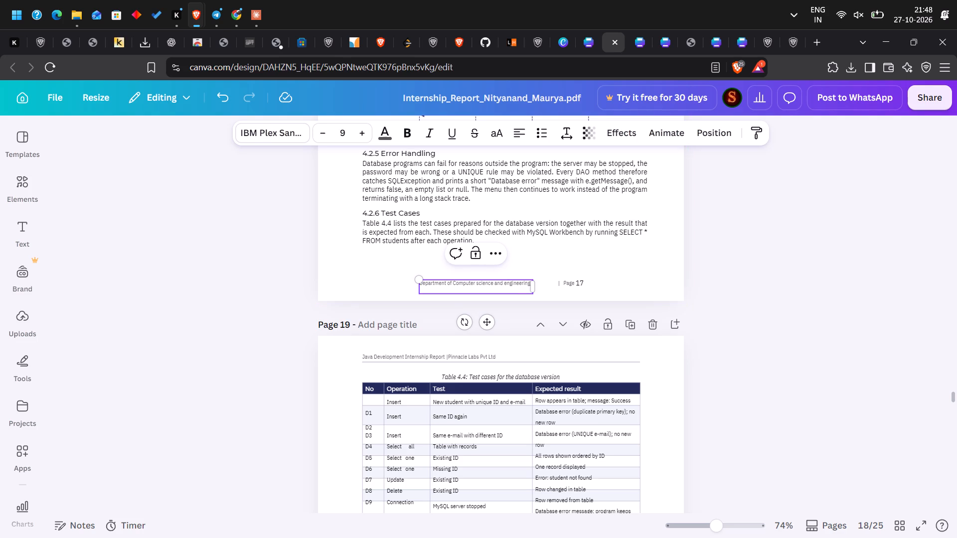
pyautogui.moveTo(535, 288); pyautogui.dragTo(558, 288)
# Delete the "Page" label and separator from page 18's footer and move the number 17 to the page's lower-right corner.
pyautogui.click(573, 278)
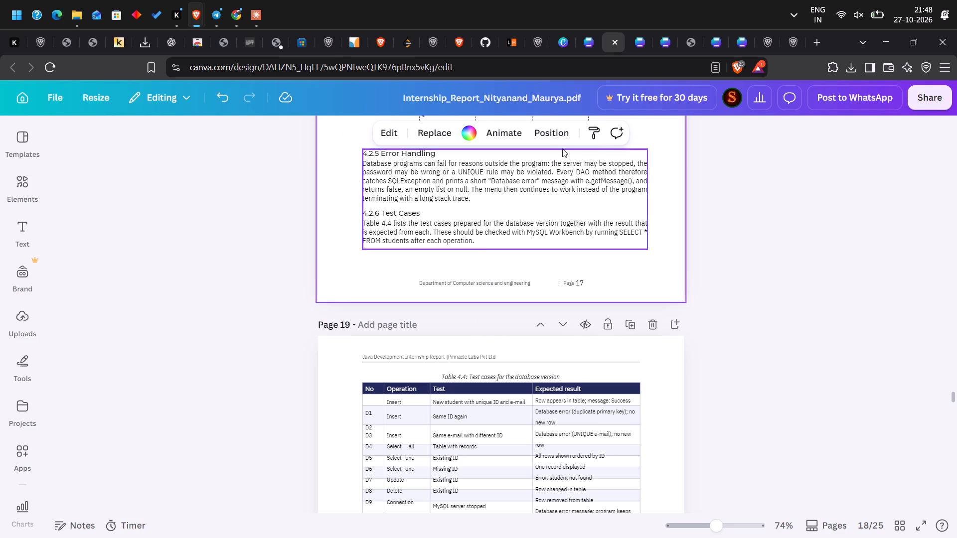
pyautogui.click(567, 282)
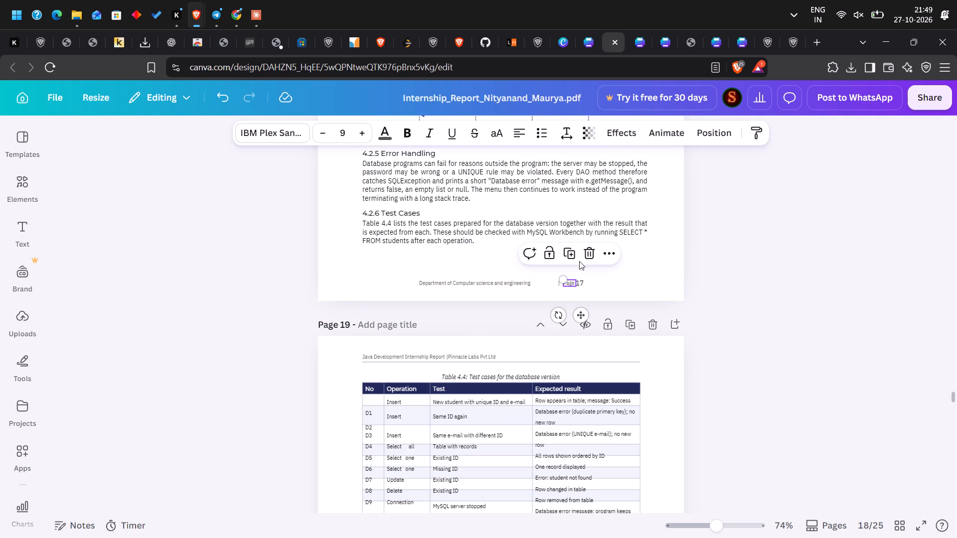
pyautogui.click(588, 251)
pyautogui.click(560, 284)
pyautogui.click(576, 254)
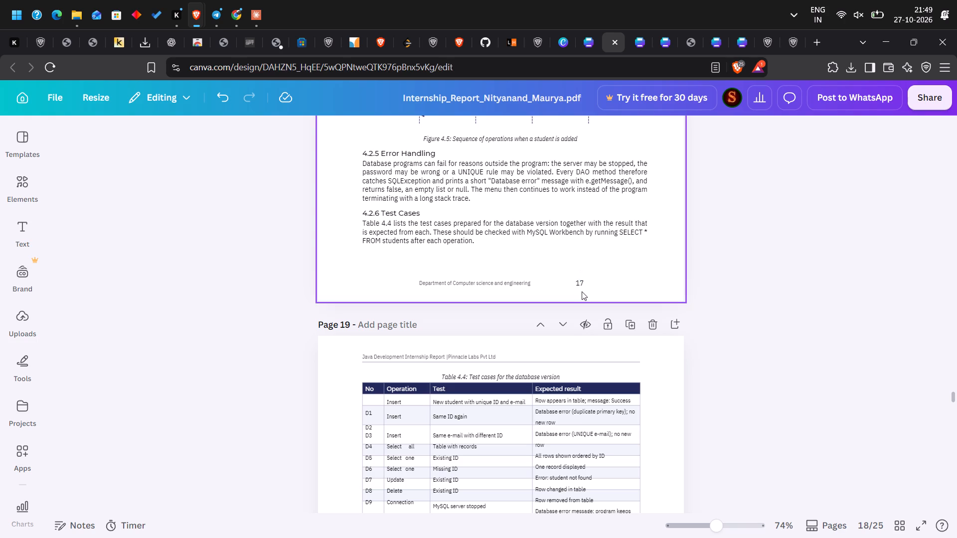
pyautogui.moveTo(582, 284); pyautogui.dragTo(672, 292)
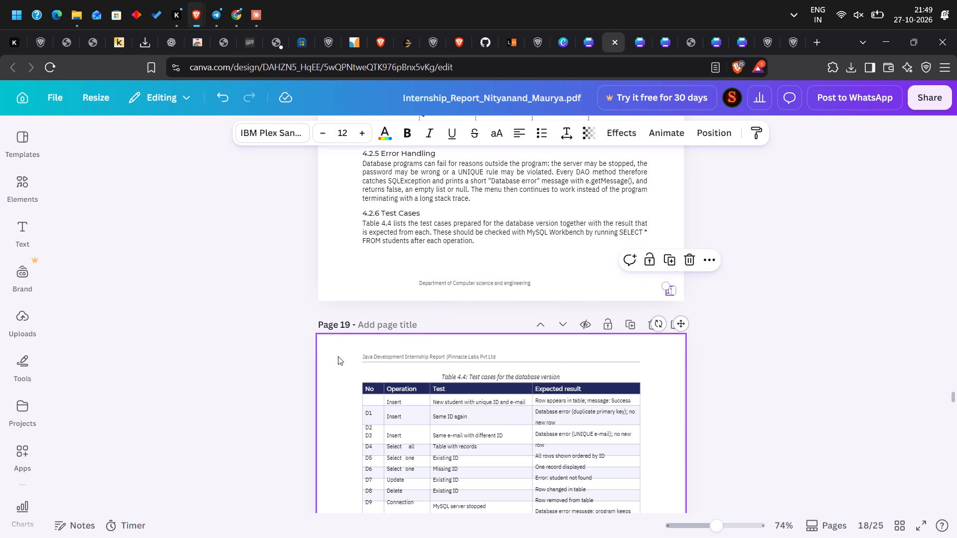
# Delete page 19's whole header: the report title text, the company name and the rule line.
pyautogui.moveTo(348, 351); pyautogui.dragTo(473, 369)
pyautogui.click(527, 324)
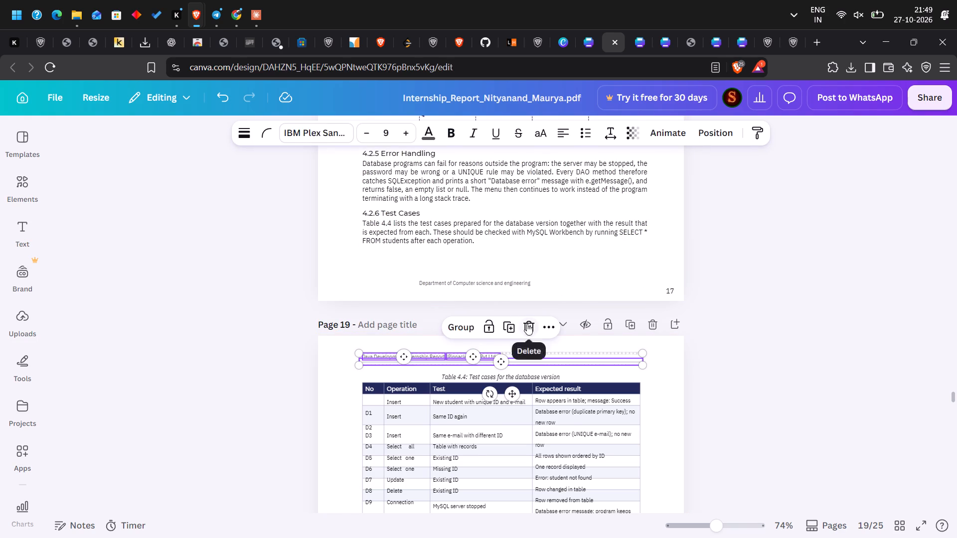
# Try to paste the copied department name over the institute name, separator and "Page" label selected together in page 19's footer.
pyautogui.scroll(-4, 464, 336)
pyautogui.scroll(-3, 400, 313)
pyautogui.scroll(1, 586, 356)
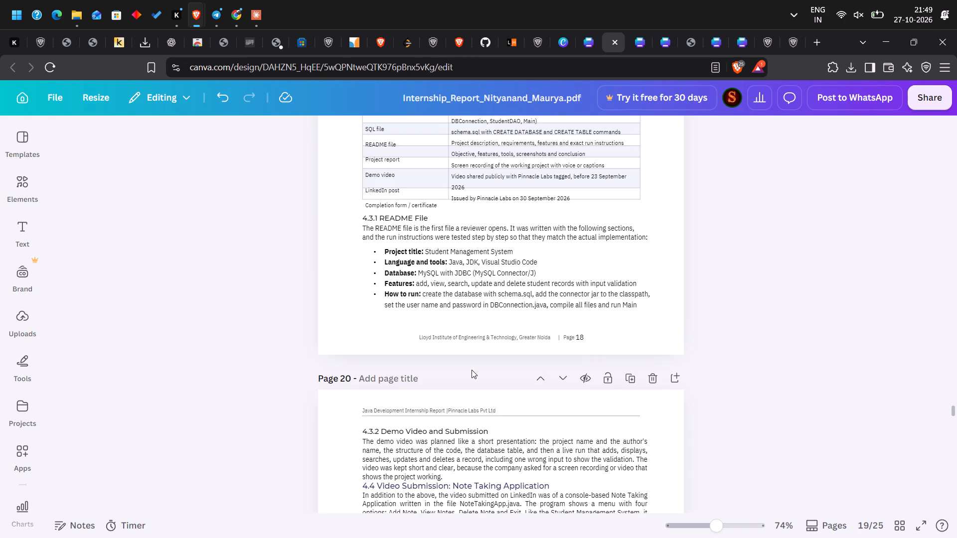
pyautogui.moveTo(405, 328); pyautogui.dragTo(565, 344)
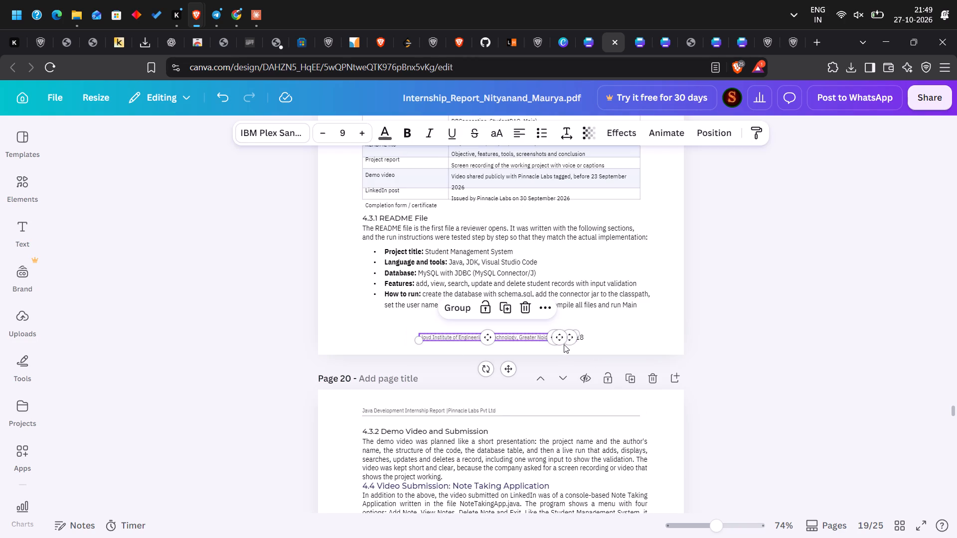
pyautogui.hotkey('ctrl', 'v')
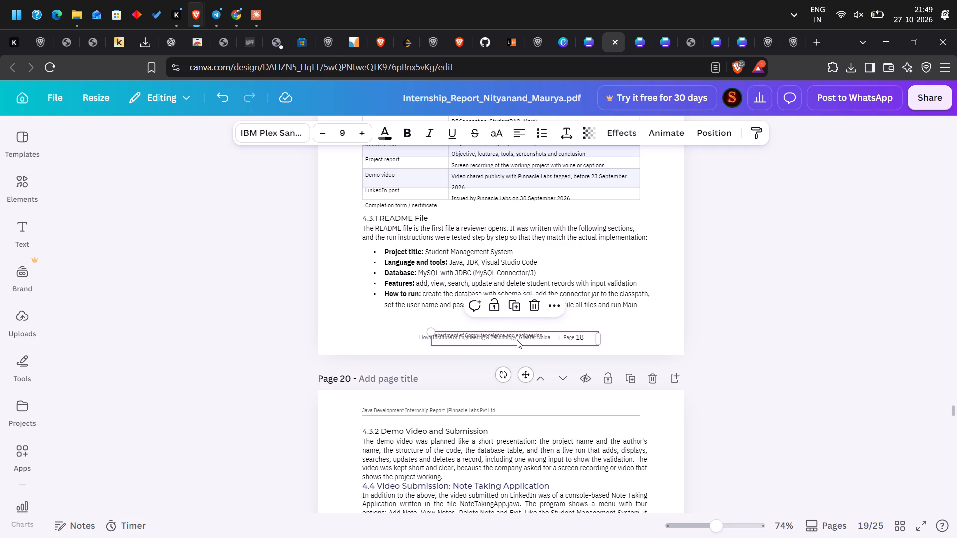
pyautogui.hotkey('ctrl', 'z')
# Delete the institute name from page 19's footer and paste the copied department name in its place.
pyautogui.click(504, 336)
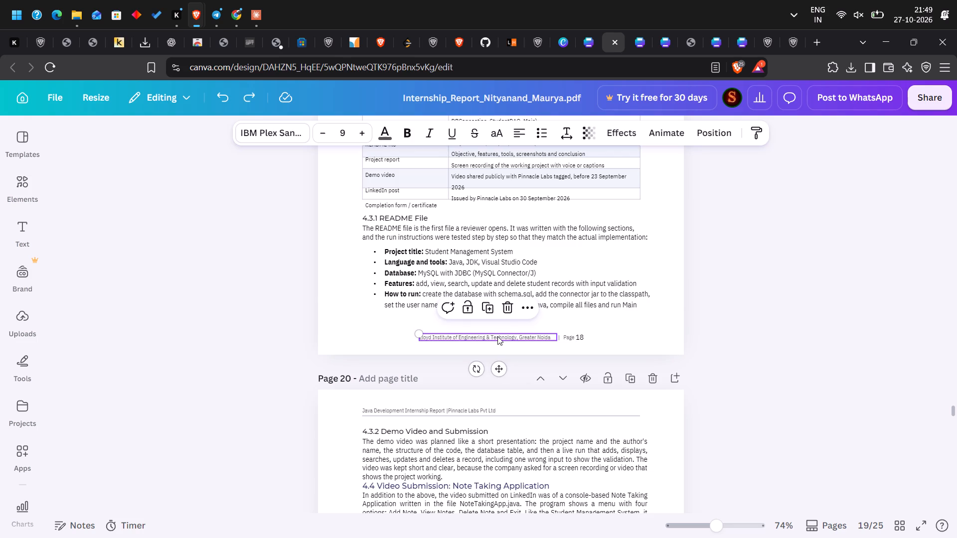
pyautogui.click(507, 309)
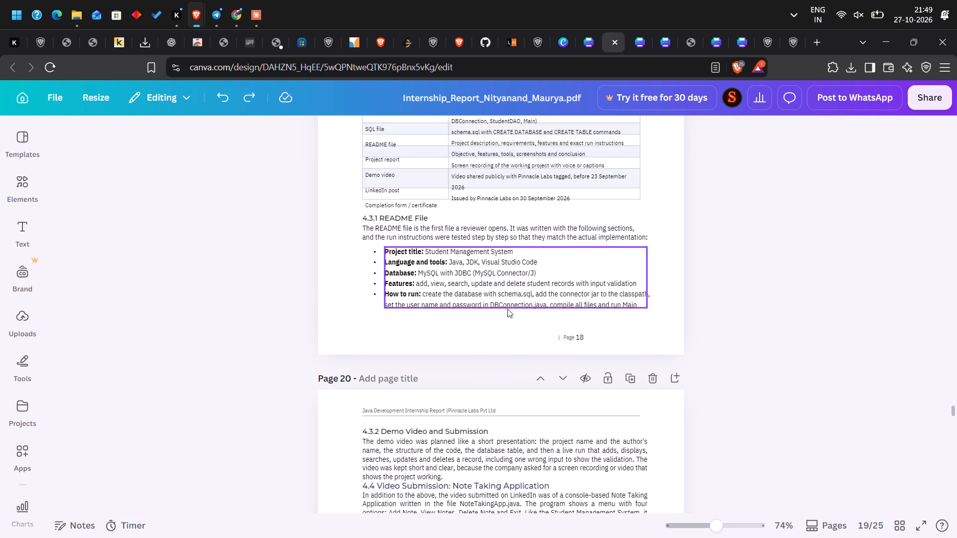
pyautogui.hotkey('ctrl', 'v')
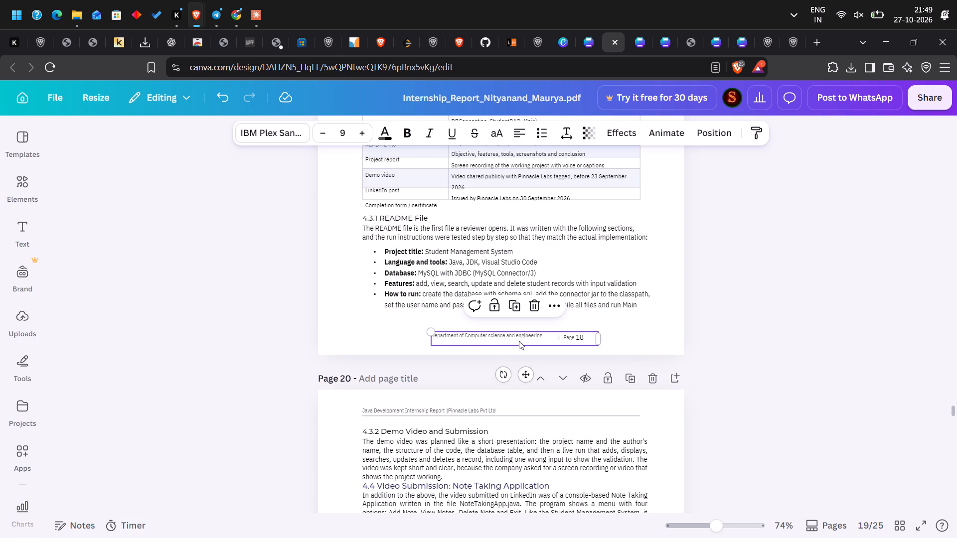
# Narrow the department name's text box in page 19's footer so it clears the "Page" label and number.
pyautogui.click(573, 337)
pyautogui.click(568, 338)
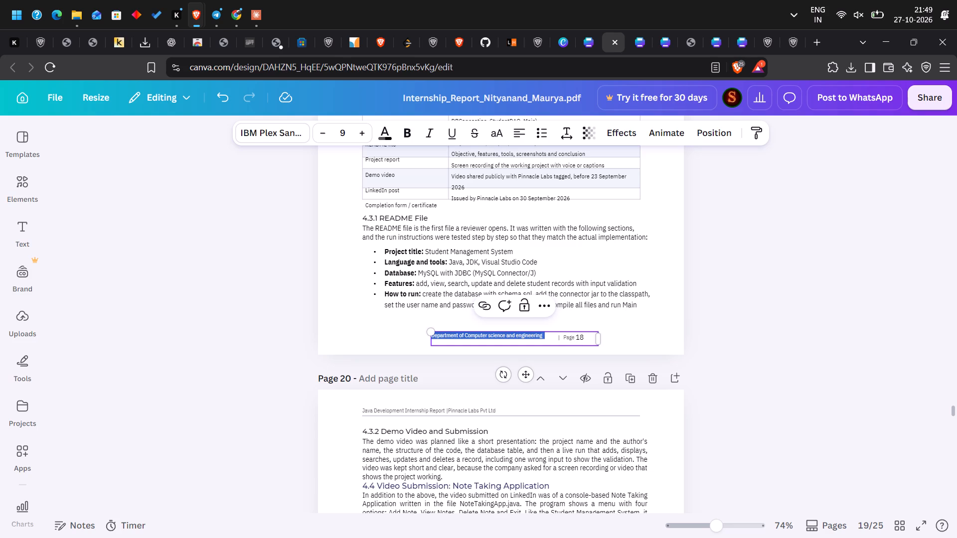
pyautogui.click(579, 340)
pyautogui.click(582, 338)
pyautogui.click(628, 331)
pyautogui.click(576, 336)
pyautogui.click(576, 336)
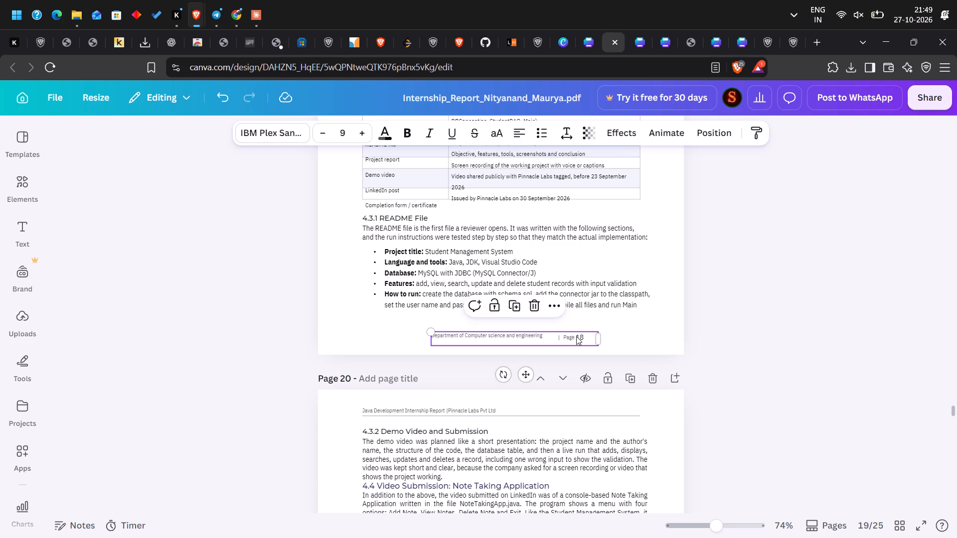
pyautogui.moveTo(598, 341); pyautogui.dragTo(583, 342)
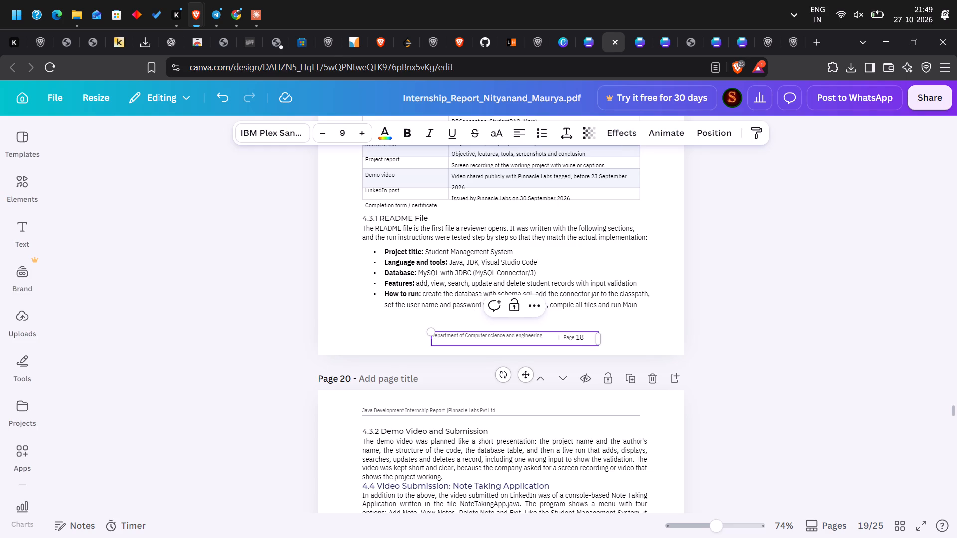
pyautogui.moveTo(602, 343); pyautogui.dragTo(558, 344)
# Delete the "Page" label and separator from page 19's footer and move the number 18 to the page's lower-right corner.
pyautogui.click(575, 339)
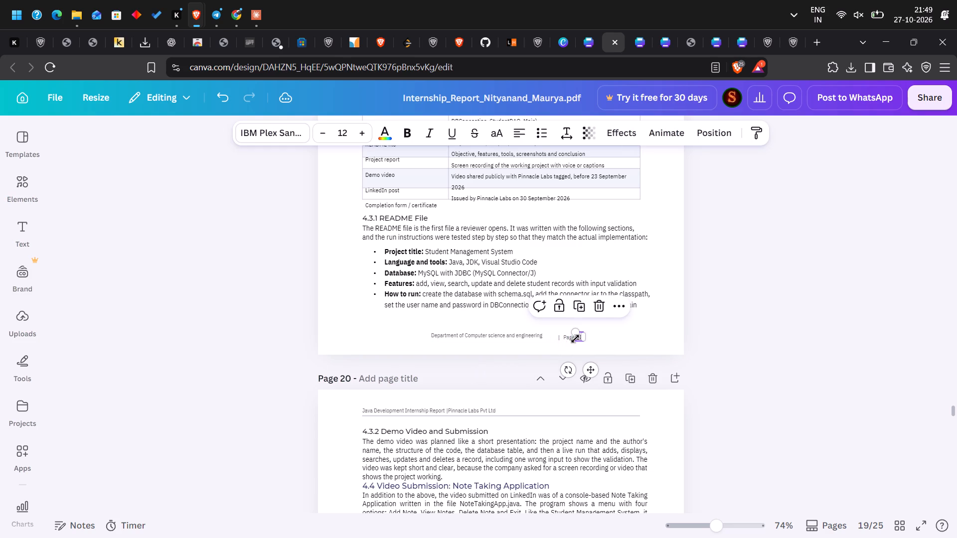
pyautogui.click(568, 339)
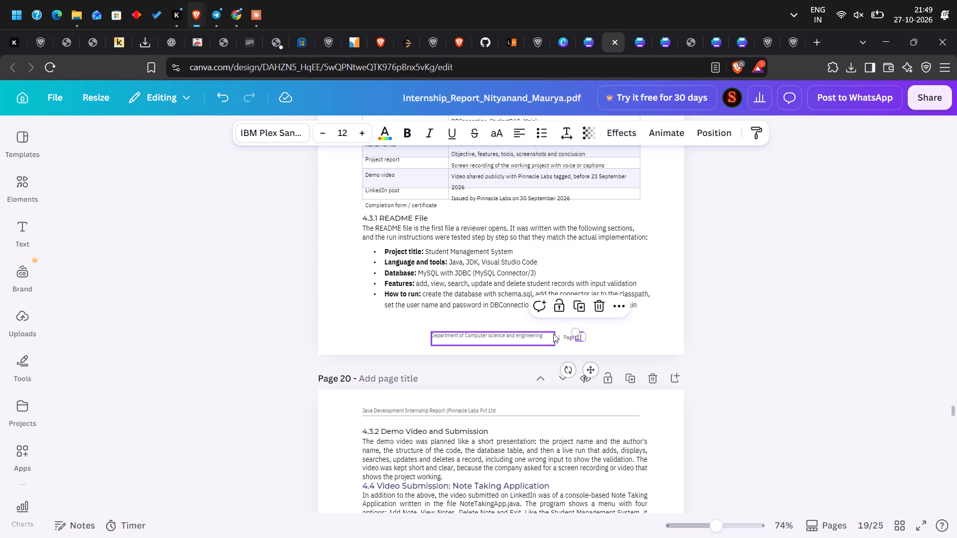
pyautogui.click(558, 324)
pyautogui.click(565, 338)
pyautogui.click(589, 306)
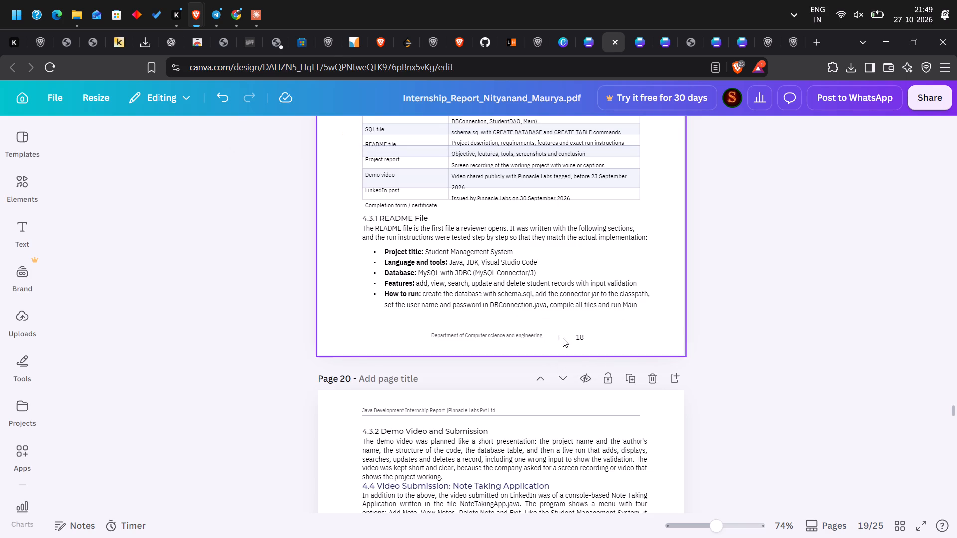
pyautogui.click(557, 339)
pyautogui.click(559, 339)
pyautogui.click(581, 309)
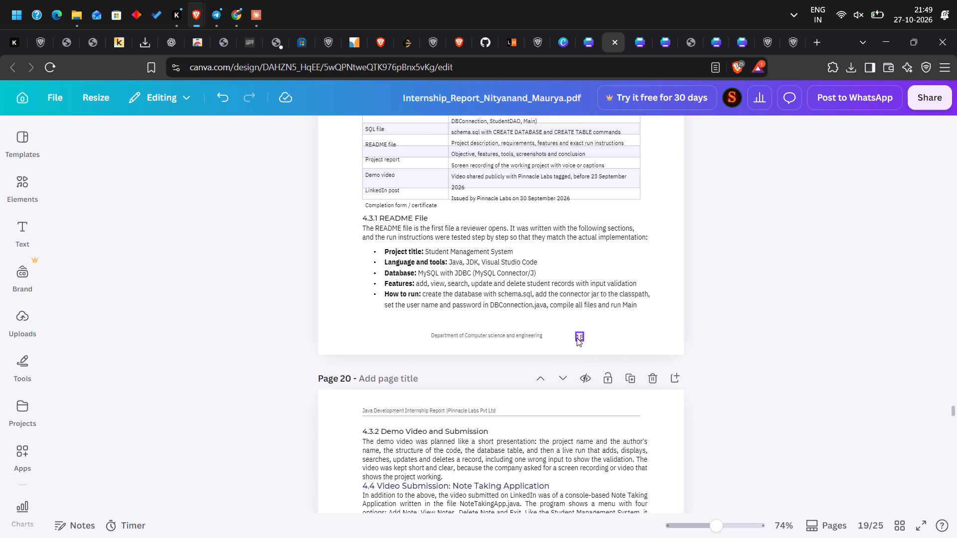
pyautogui.moveTo(577, 339); pyautogui.dragTo(665, 346)
# Delete page 20's whole header: the report title text, the company name and the rule line.
pyautogui.scroll(-2, 567, 362)
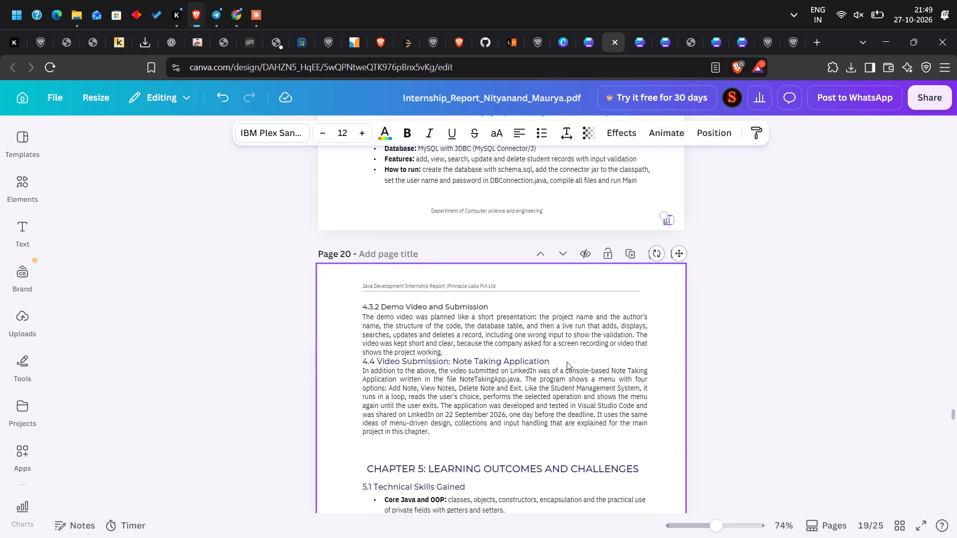
pyautogui.moveTo(354, 282); pyautogui.dragTo(447, 298)
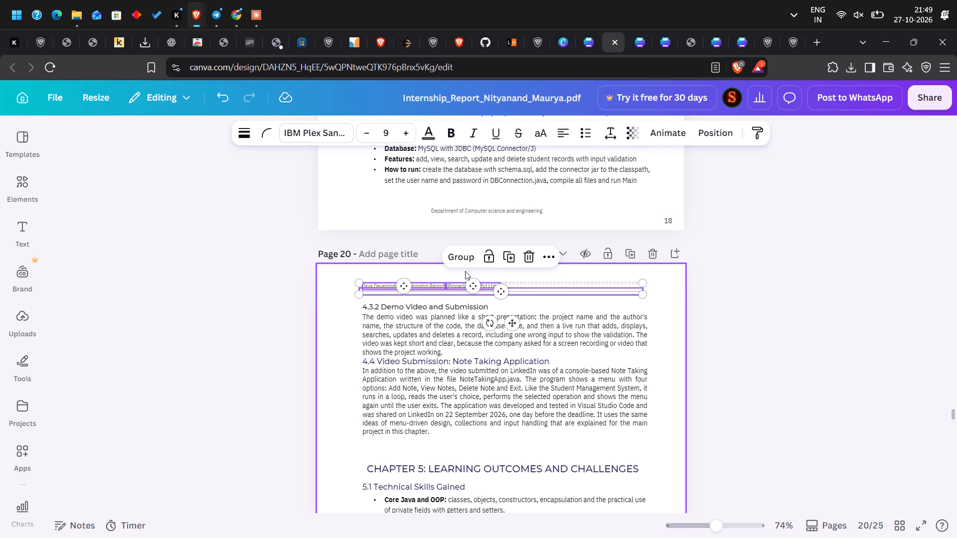
pyautogui.click(527, 260)
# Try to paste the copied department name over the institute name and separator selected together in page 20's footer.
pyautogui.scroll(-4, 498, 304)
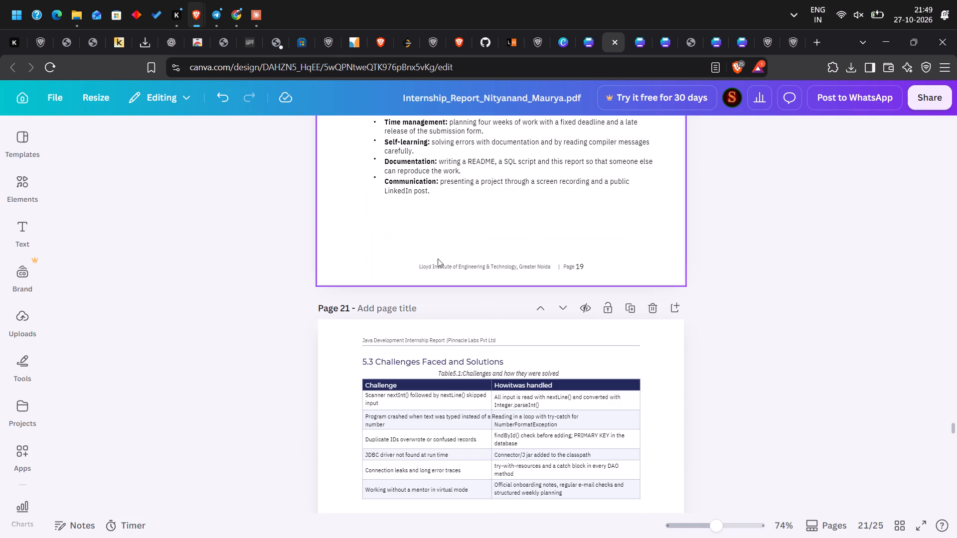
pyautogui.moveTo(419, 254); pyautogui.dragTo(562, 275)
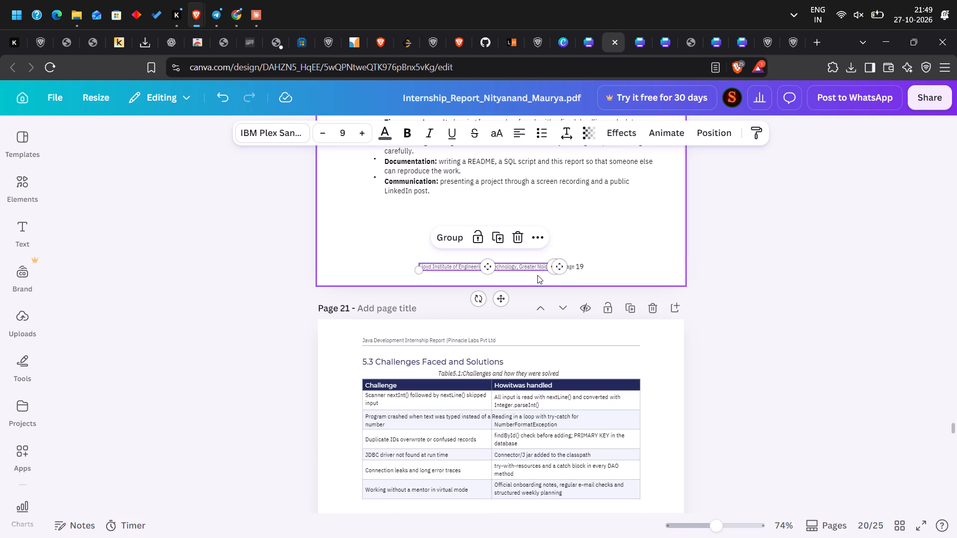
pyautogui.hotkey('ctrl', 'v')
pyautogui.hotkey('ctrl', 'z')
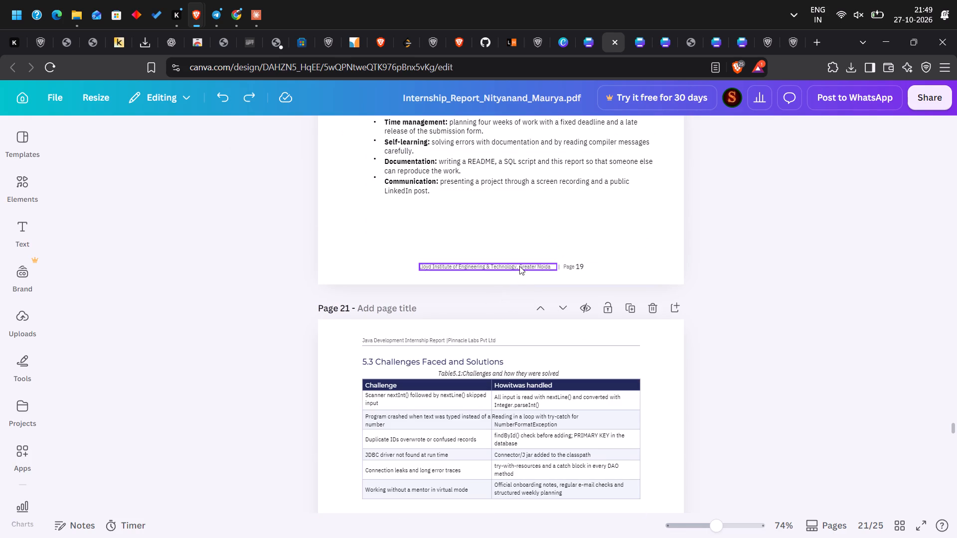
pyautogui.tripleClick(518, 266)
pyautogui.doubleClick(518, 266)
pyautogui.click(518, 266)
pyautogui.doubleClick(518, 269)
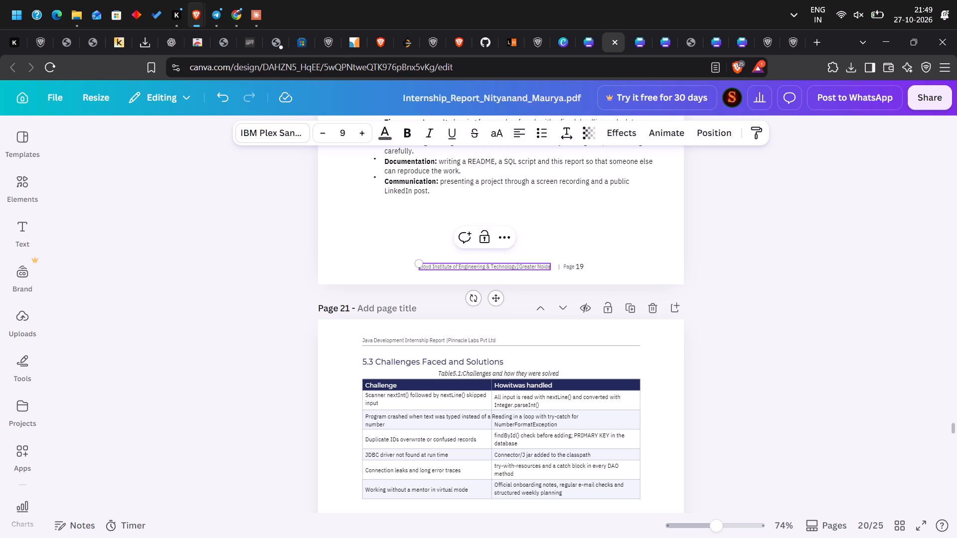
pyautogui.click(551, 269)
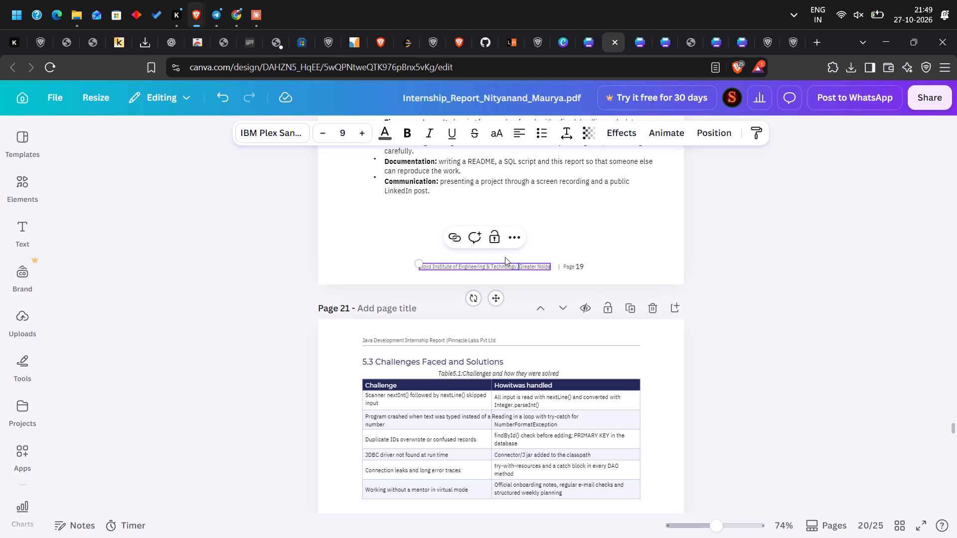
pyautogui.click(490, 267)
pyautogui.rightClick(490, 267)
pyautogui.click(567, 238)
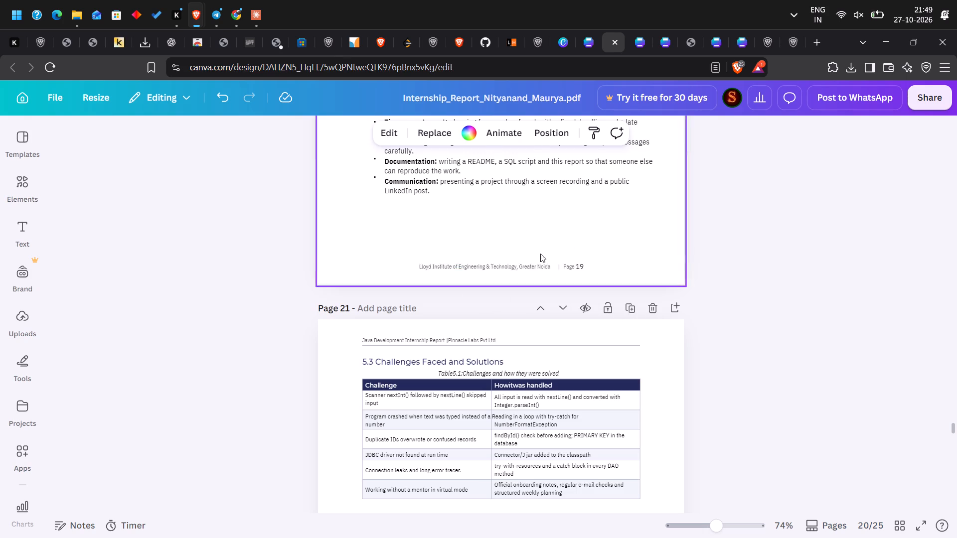
# Delete the institute name text box from page 20's footer.
pyautogui.click(508, 269)
pyautogui.click(501, 240)
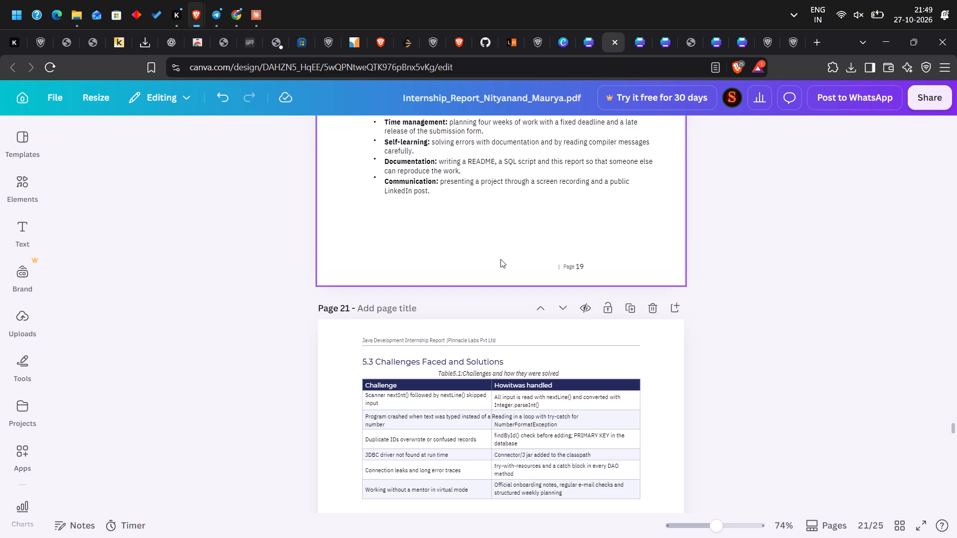
# Paste the department name text box, place it in page 20's footer and narrow the box to fit its text.
pyautogui.hotkey('ctrl', 'v')
pyautogui.moveTo(573, 410); pyautogui.dragTo(558, 286)
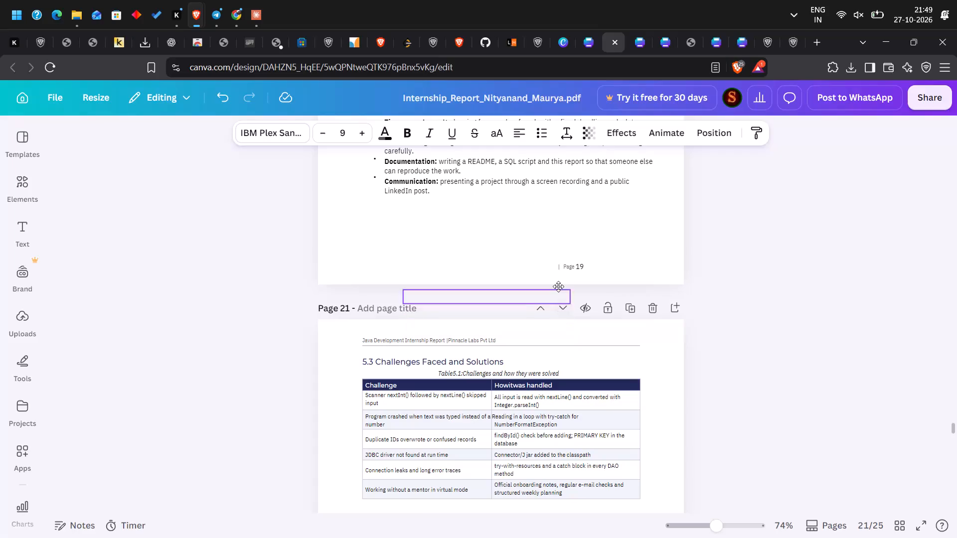
pyautogui.moveTo(558, 286); pyautogui.dragTo(558, 260)
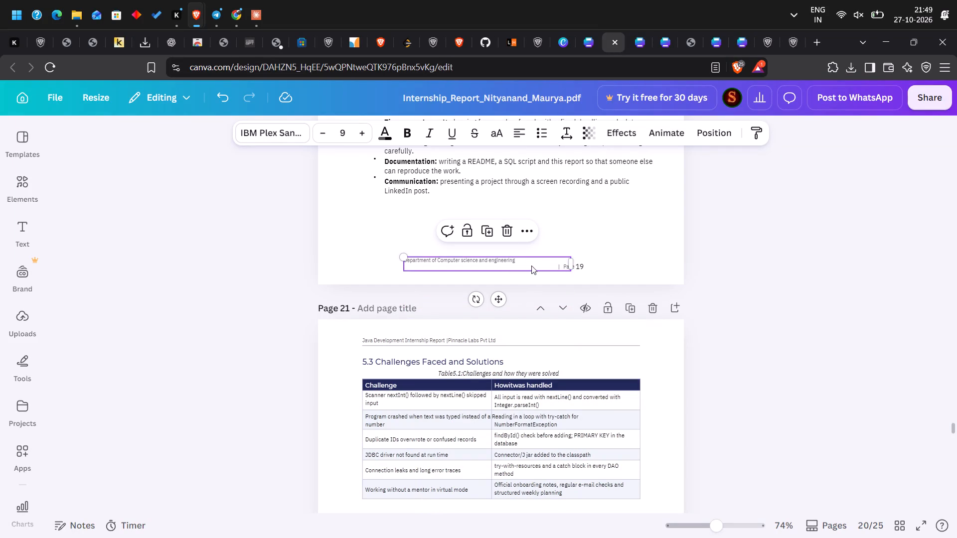
pyautogui.moveTo(535, 264); pyautogui.dragTo(569, 268)
pyautogui.click(610, 216)
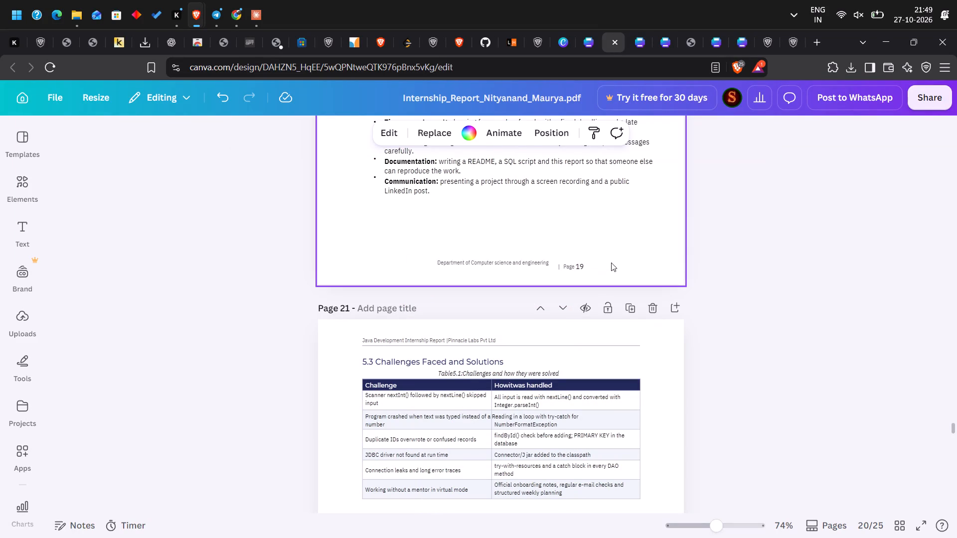
pyautogui.click(578, 262)
pyautogui.moveTo(607, 268); pyautogui.dragTo(551, 262)
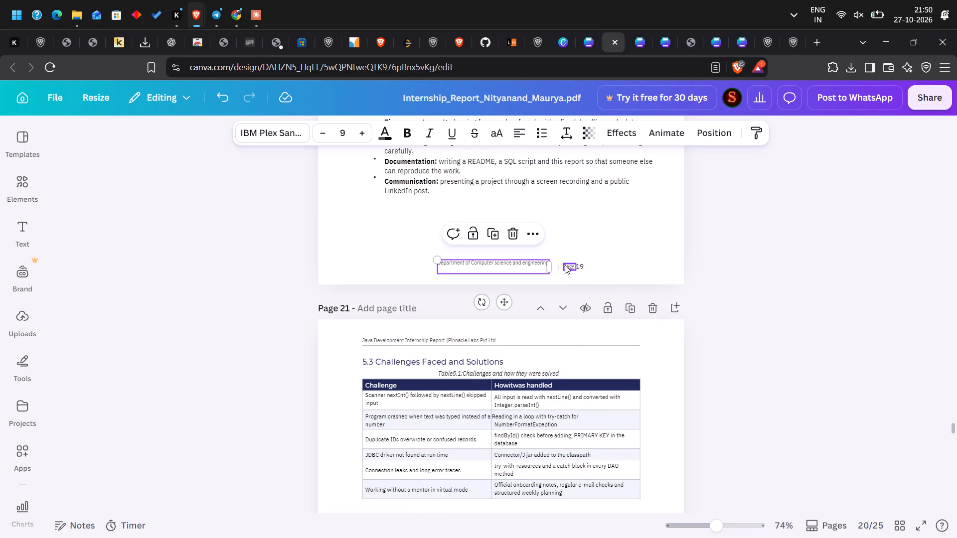
# Delete the "Page" label and separator from page 20's footer and move the number 19 to the page's lower-right corner.
pyautogui.click(566, 267)
pyautogui.click(590, 238)
pyautogui.click(558, 267)
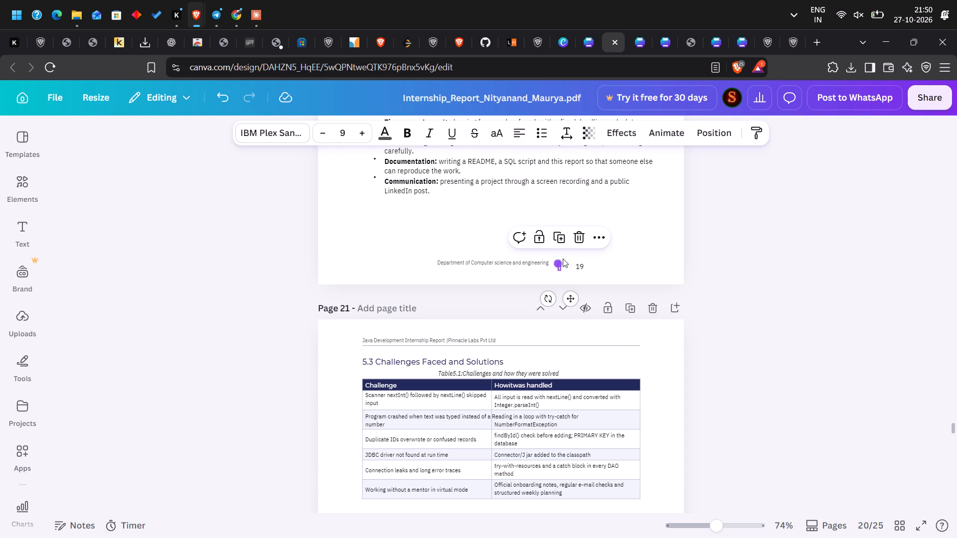
pyautogui.click(580, 234)
pyautogui.moveTo(580, 269); pyautogui.dragTo(674, 276)
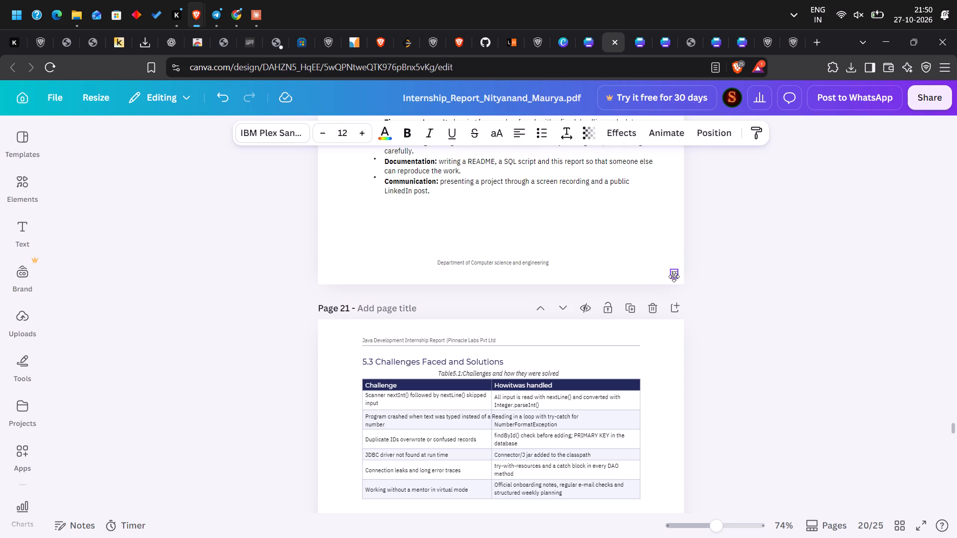
pyautogui.moveTo(674, 276); pyautogui.dragTo(673, 275)
pyautogui.moveTo(423, 243); pyautogui.dragTo(605, 268)
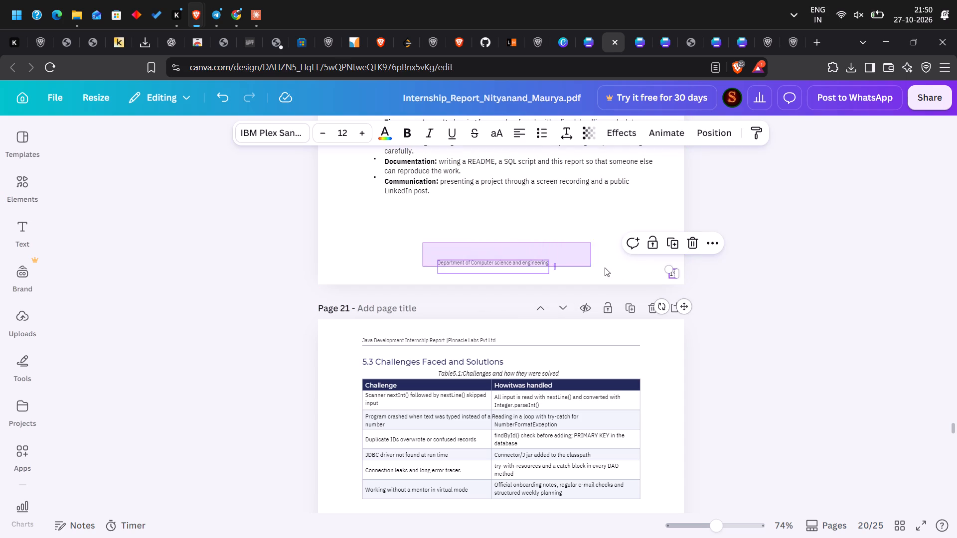
pyautogui.moveTo(605, 268); pyautogui.dragTo(680, 278)
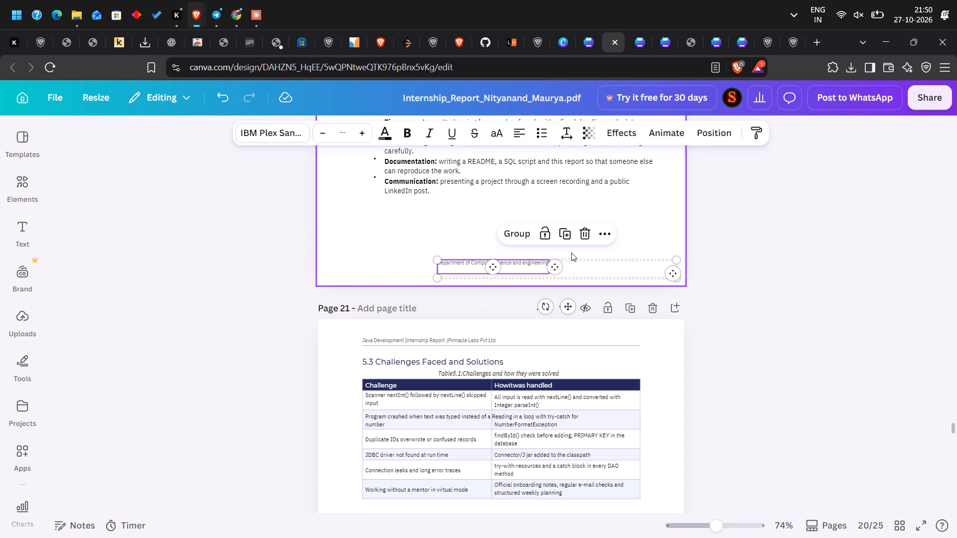
pyautogui.click(653, 212)
# Replace the institute name in page 21's footer with the copied text "Department of Computer science and engineering" and widen its box slightly.
pyautogui.scroll(-4, 625, 324)
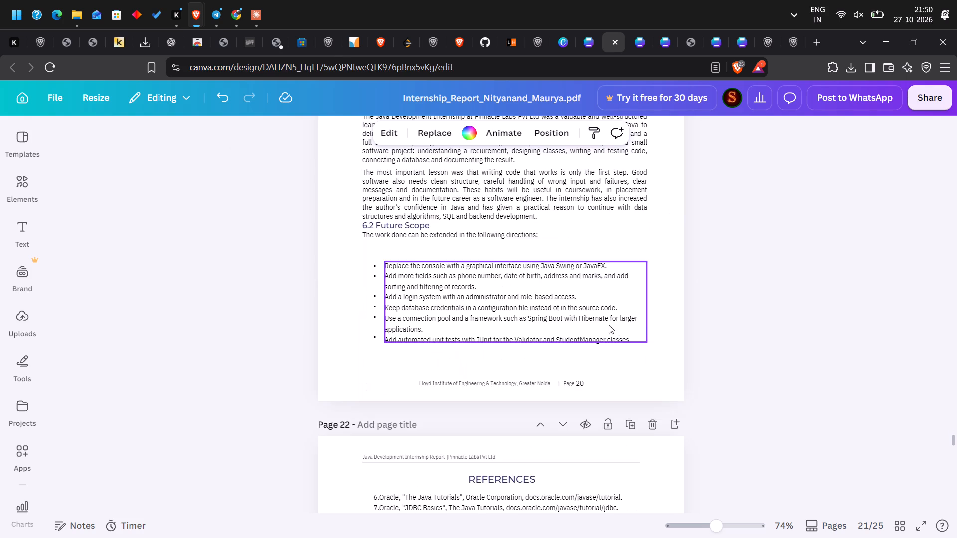
pyautogui.click(484, 386)
pyautogui.doubleClick(493, 384)
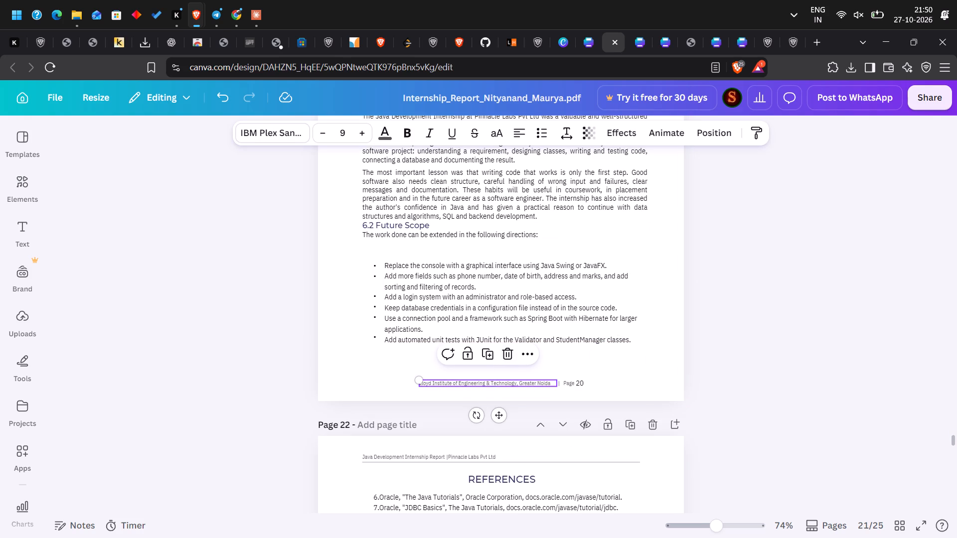
pyautogui.hotkey('ctrl', 'v')
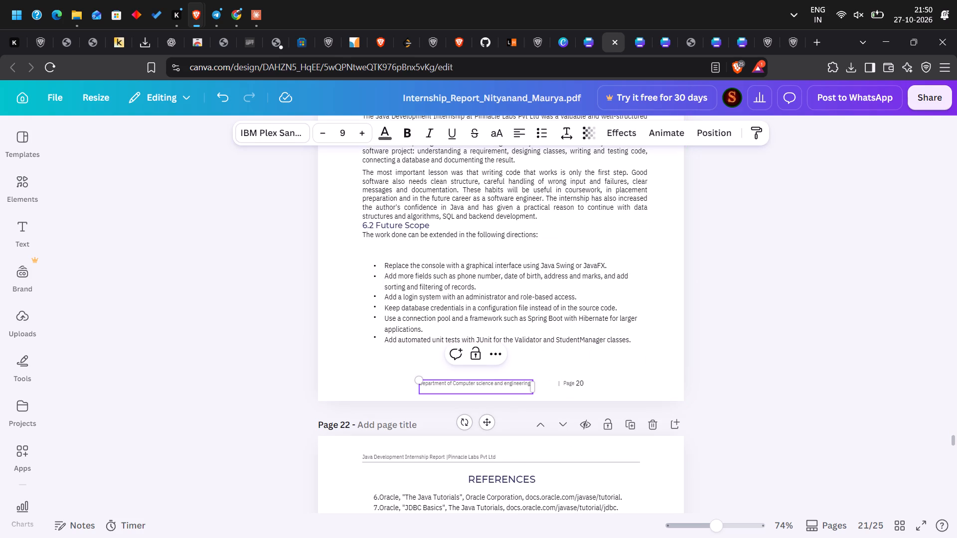
pyautogui.moveTo(536, 387); pyautogui.dragTo(562, 387)
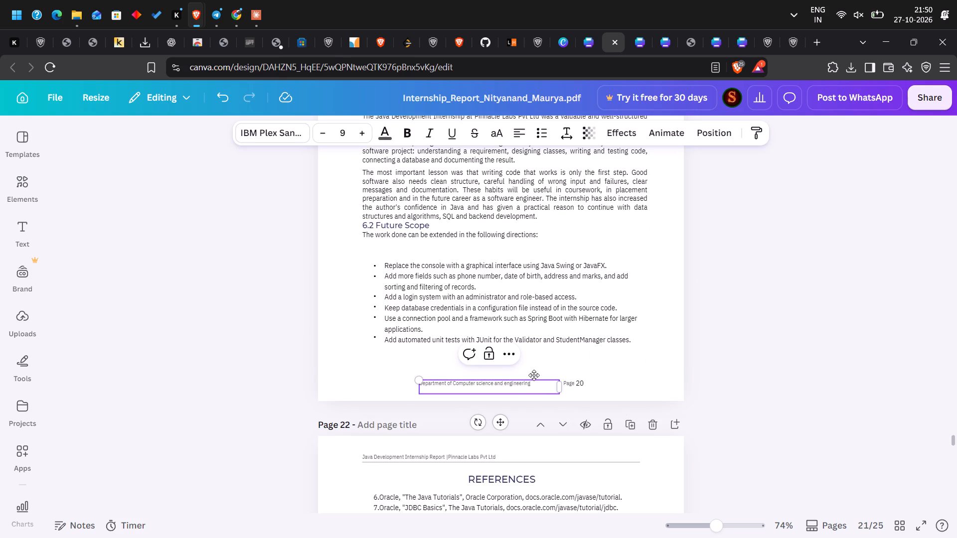
pyautogui.click(433, 360)
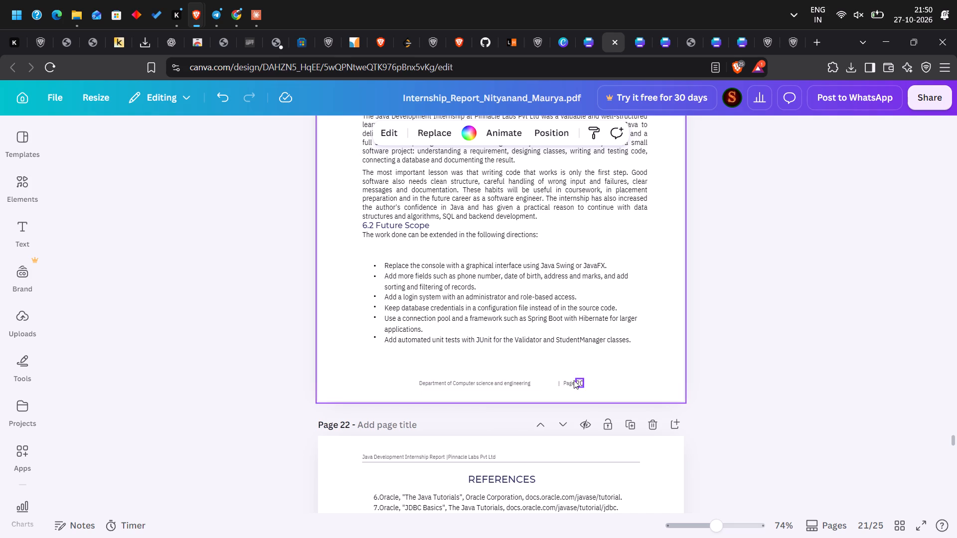
# Delete the "Page" label and the separator from page 21's footer.
pyautogui.click(573, 380)
pyautogui.click(593, 352)
pyautogui.click(560, 383)
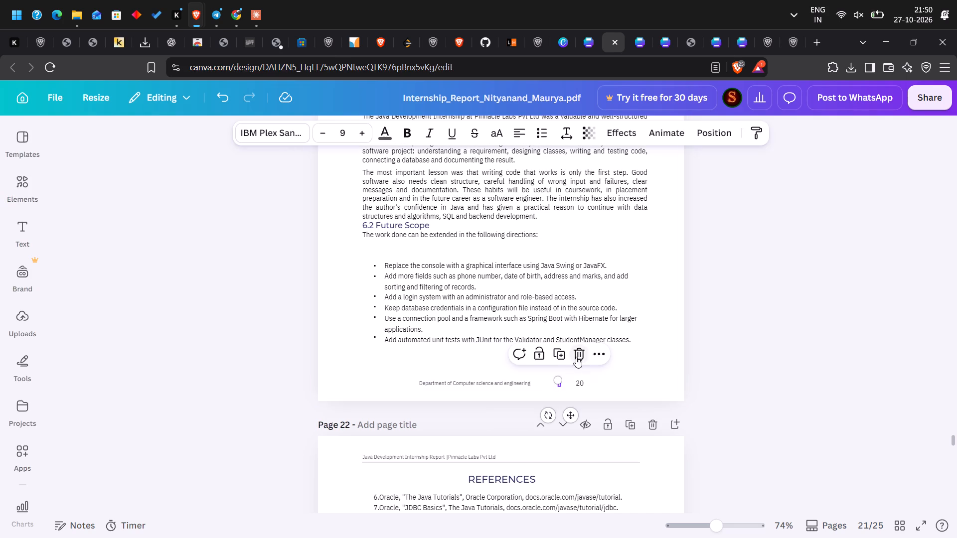
pyautogui.click(579, 353)
# Shift page 21's department name toward the footer's centre and move the number 20 to the page's lower-right corner.
pyautogui.moveTo(500, 389); pyautogui.dragTo(524, 387)
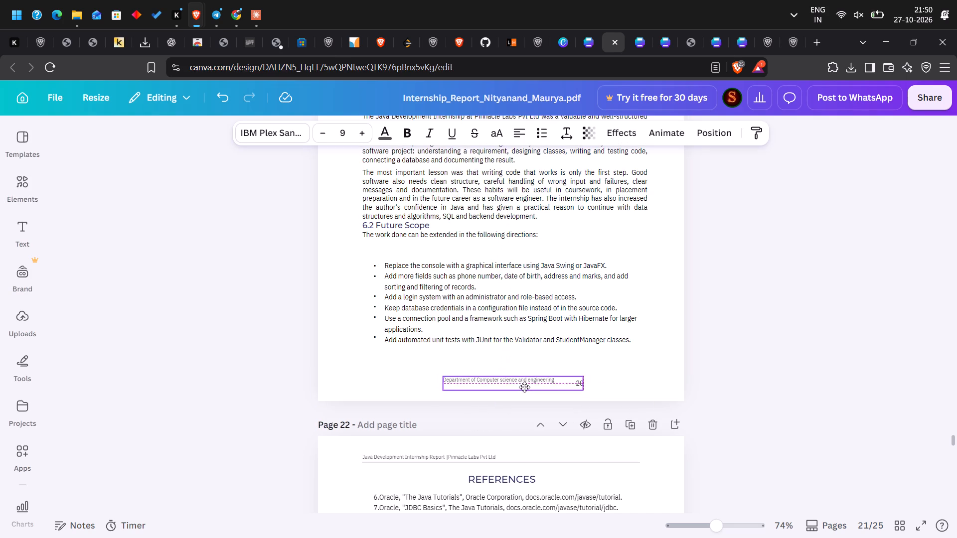
pyautogui.moveTo(524, 387); pyautogui.dragTo(525, 387)
pyautogui.click(611, 372)
pyautogui.moveTo(580, 383); pyautogui.dragTo(582, 385)
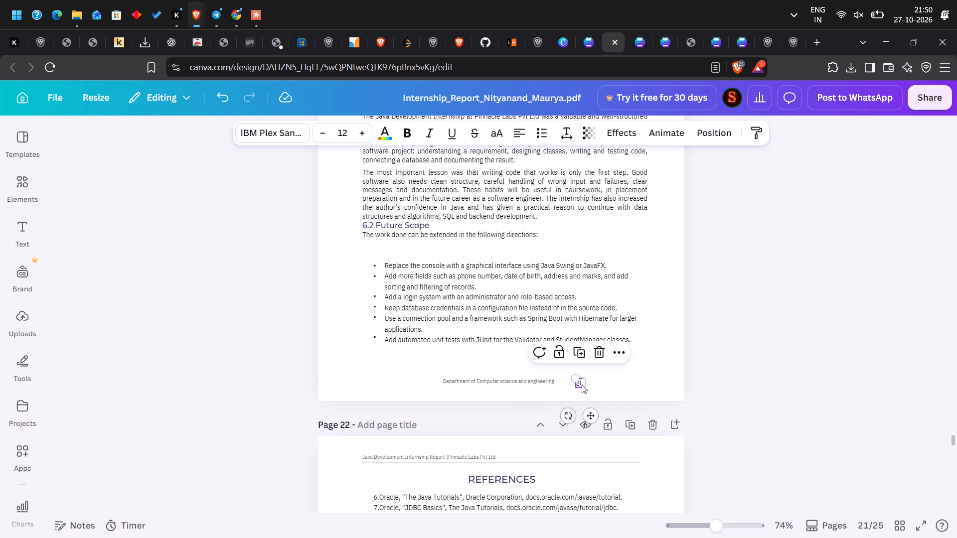
pyautogui.moveTo(582, 385); pyautogui.dragTo(676, 390)
# Delete page 22's whole header above REFERENCES: the report title text, the company name and the rule line.
pyautogui.scroll(-3, 577, 367)
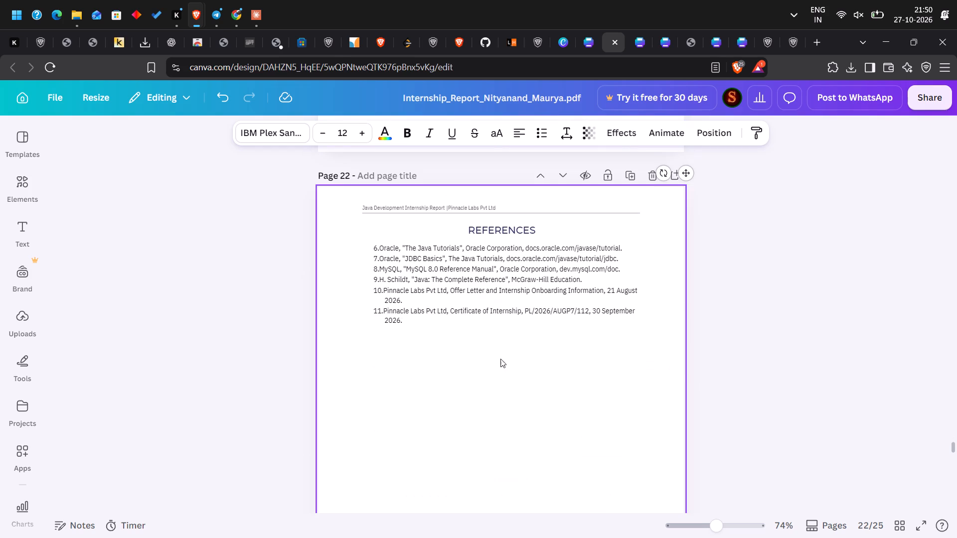
pyautogui.moveTo(351, 199); pyautogui.dragTo(467, 227)
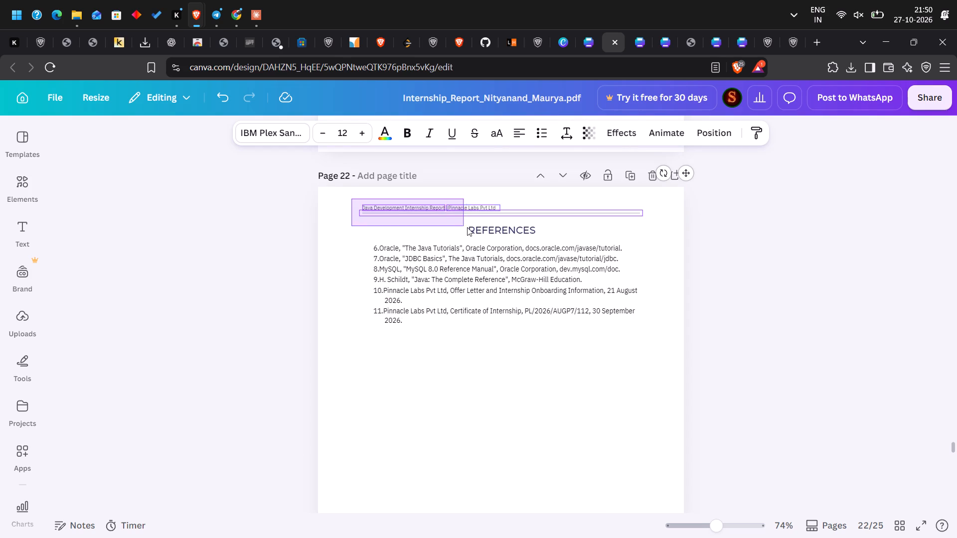
pyautogui.moveTo(467, 227); pyautogui.dragTo(468, 227)
pyautogui.click(530, 180)
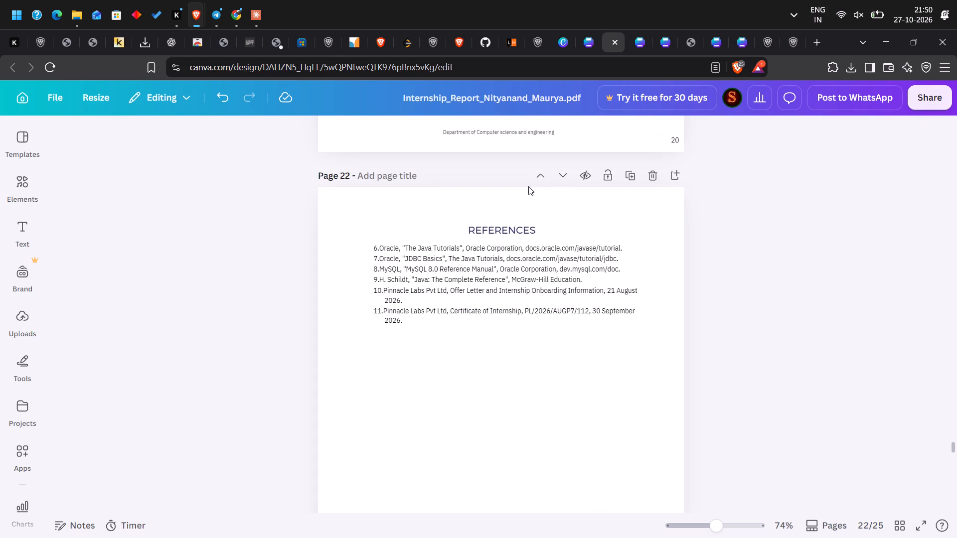
# Replace page 22's footer institute name and separator with the copied department name text box, narrowed to end before the "Page" label.
pyautogui.scroll(-4, 488, 324)
pyautogui.moveTo(395, 421); pyautogui.dragTo(462, 416)
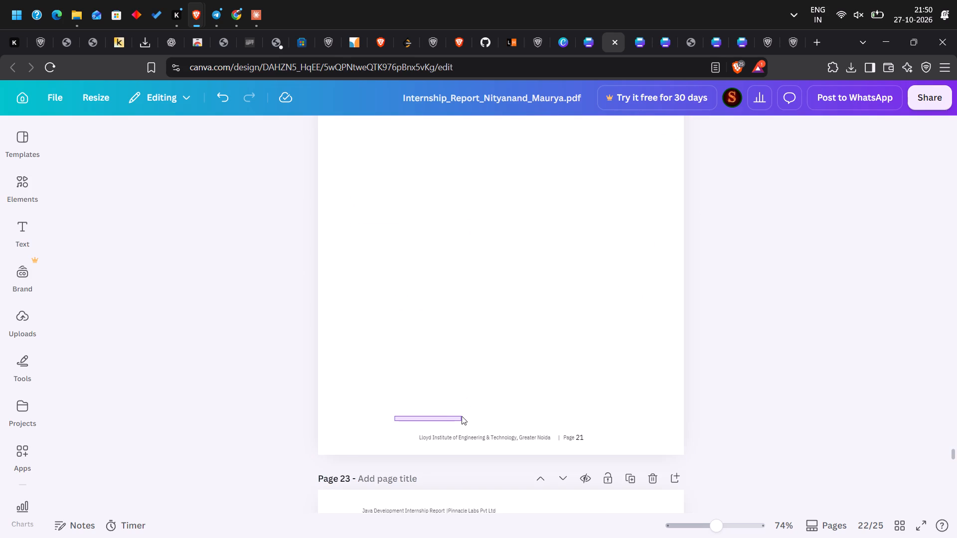
pyautogui.moveTo(462, 416); pyautogui.dragTo(558, 440)
pyautogui.click(522, 410)
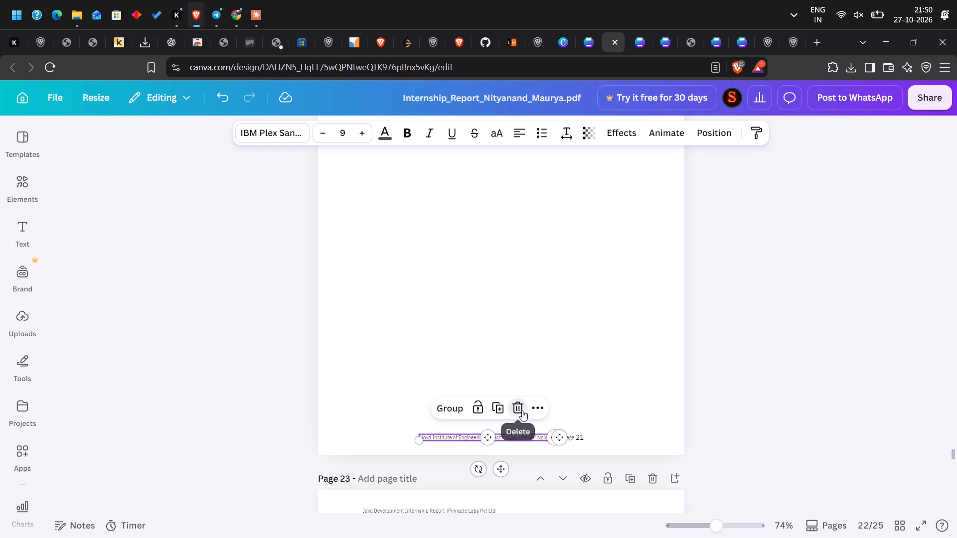
pyautogui.hotkey('ctrl', 'v')
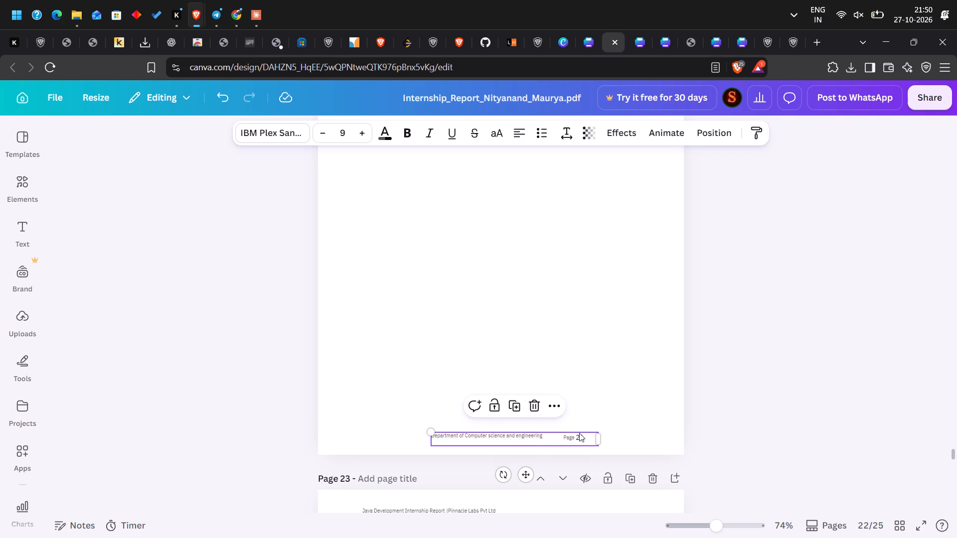
pyautogui.click(579, 433)
pyautogui.moveTo(599, 442); pyautogui.dragTo(560, 442)
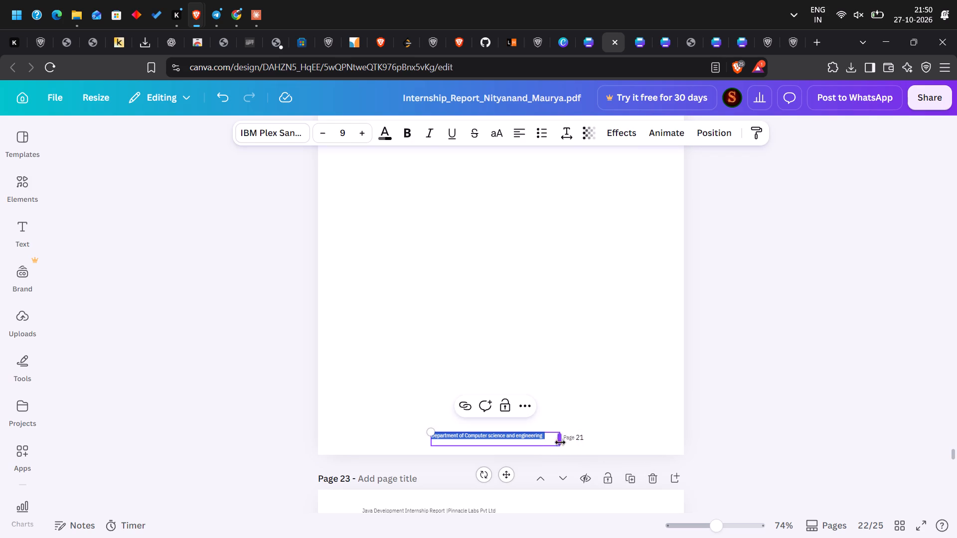
# Delete the "Page" label from page 22's footer and move the number 21 to the page's lower-right corner.
pyautogui.click(572, 438)
pyautogui.click(593, 404)
pyautogui.moveTo(582, 439); pyautogui.dragTo(586, 439)
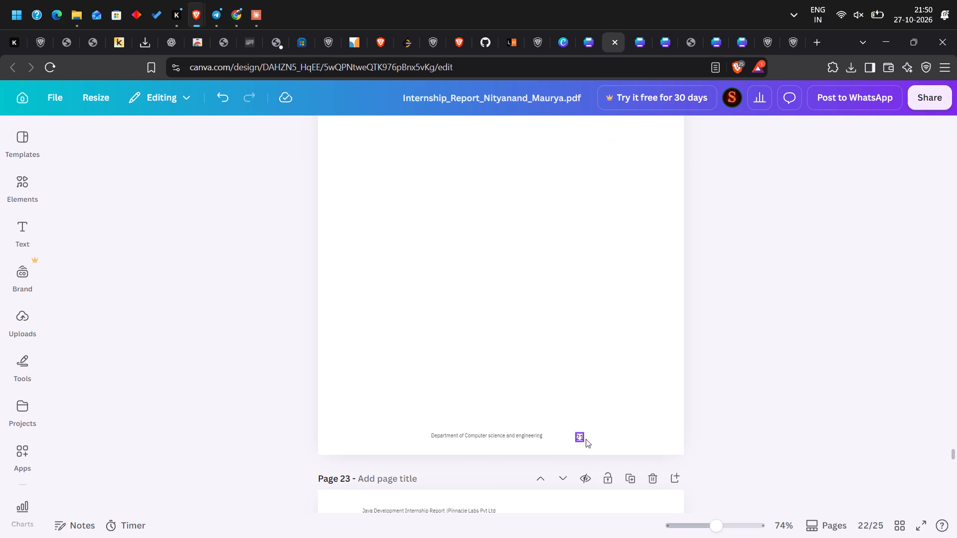
pyautogui.moveTo(586, 439); pyautogui.dragTo(671, 443)
# Delete page 23's whole header above the offer letter appendix: the report title text, the company name and the rule line.
pyautogui.scroll(-3, 532, 387)
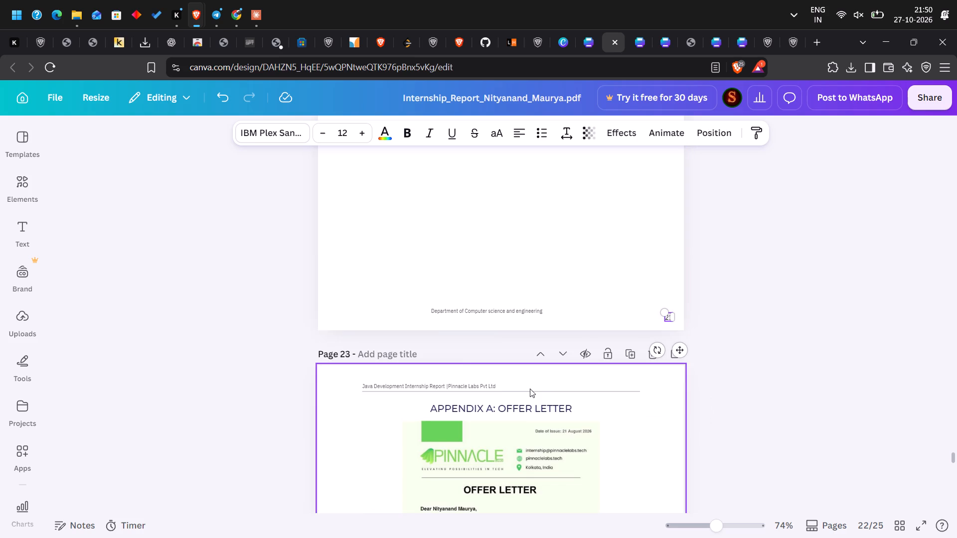
pyautogui.scroll(-2, 530, 389)
pyautogui.scroll(-3, 501, 352)
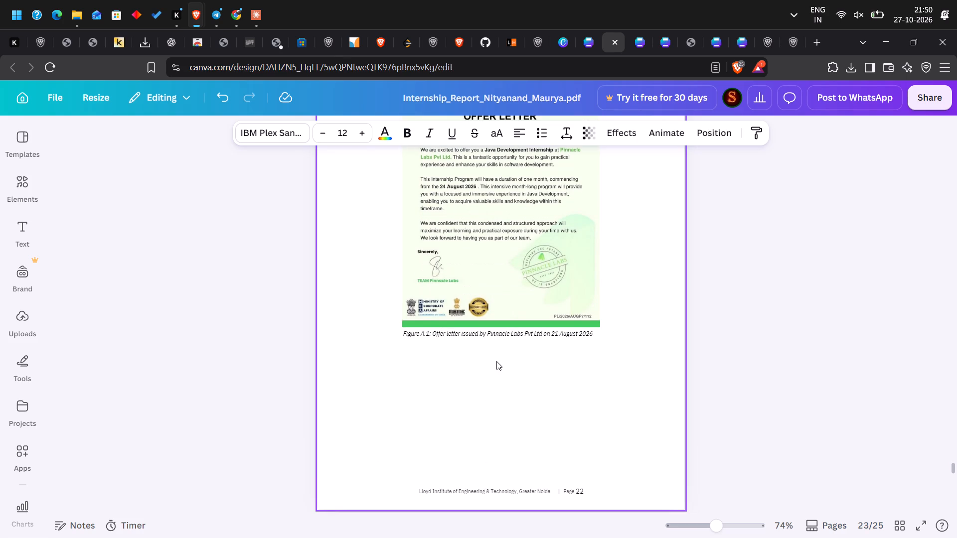
pyautogui.scroll(3, 510, 481)
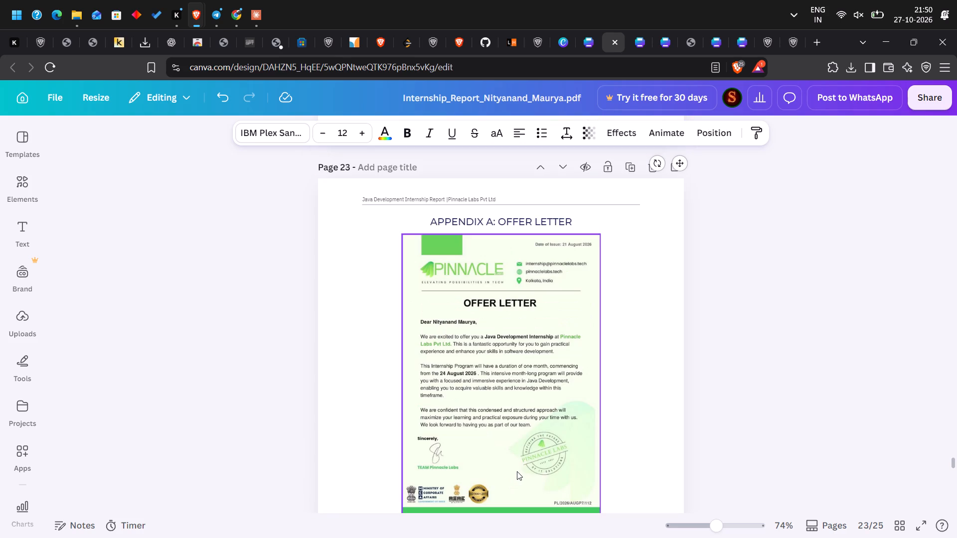
pyautogui.scroll(3, 483, 477)
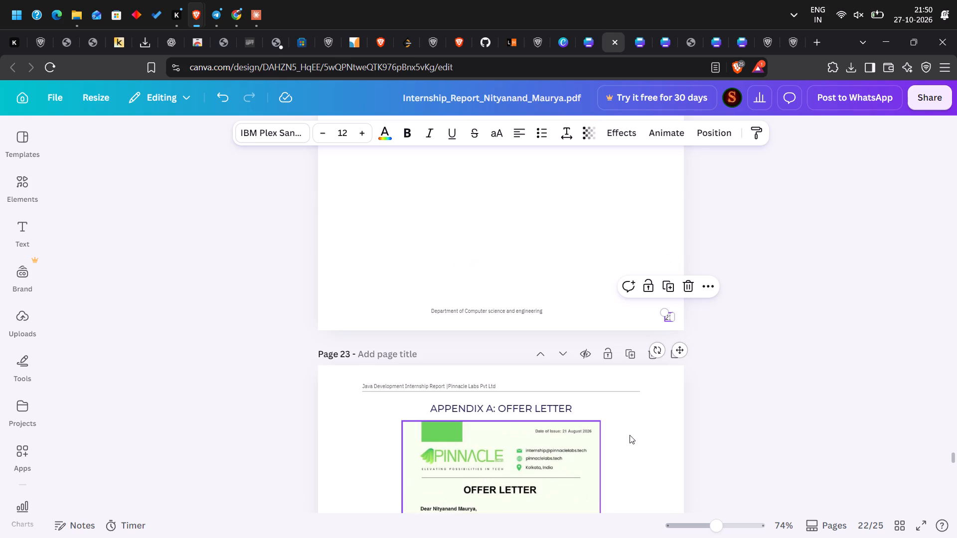
pyautogui.click(740, 388)
pyautogui.scroll(-6, 565, 368)
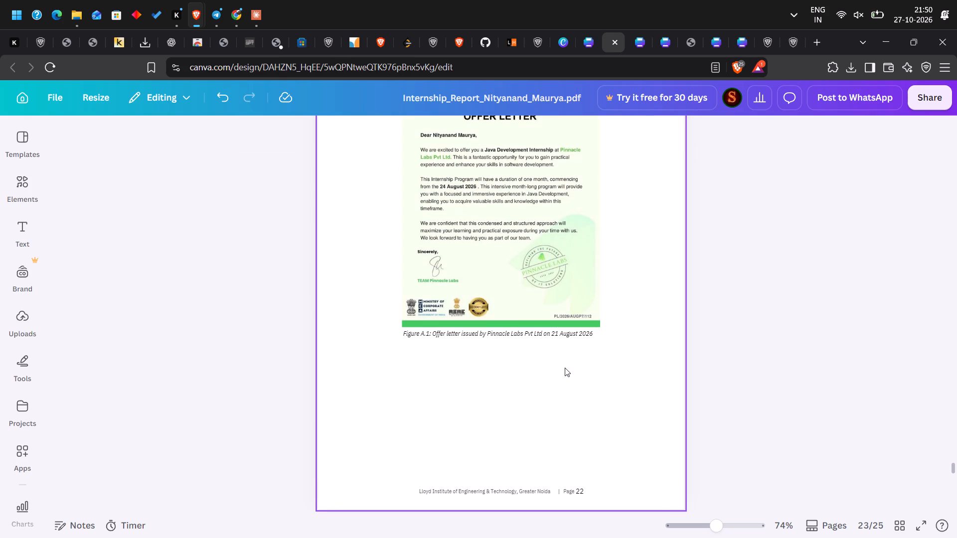
pyautogui.scroll(3, 520, 383)
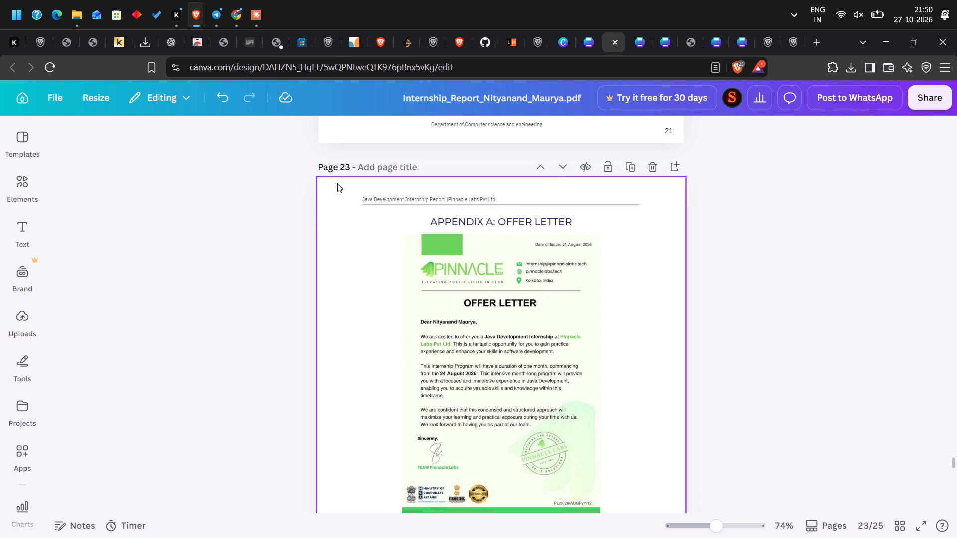
pyautogui.moveTo(337, 183); pyautogui.dragTo(497, 206)
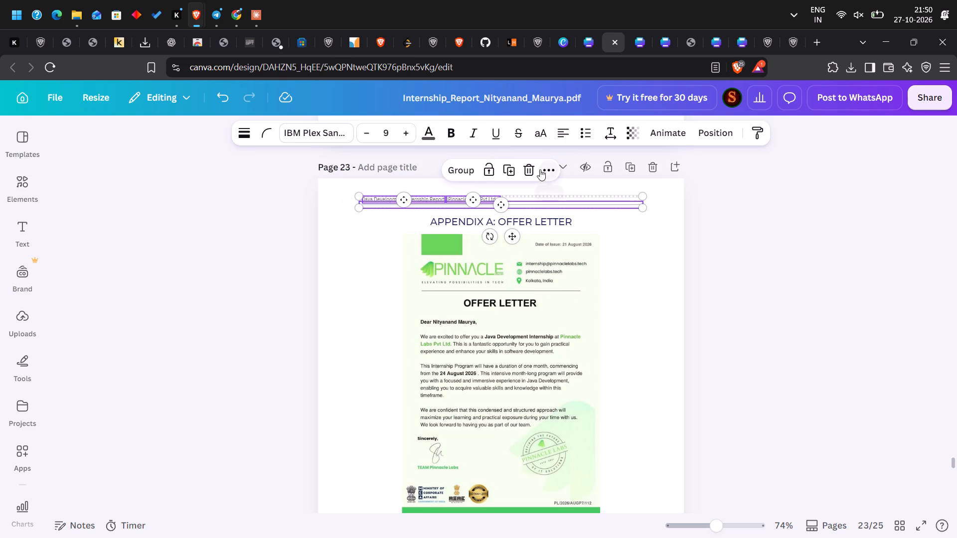
pyautogui.click(529, 172)
# Replace the institute name in page 23's footer with the copied text "Department of Computer science and engineering".
pyautogui.scroll(-3, 487, 294)
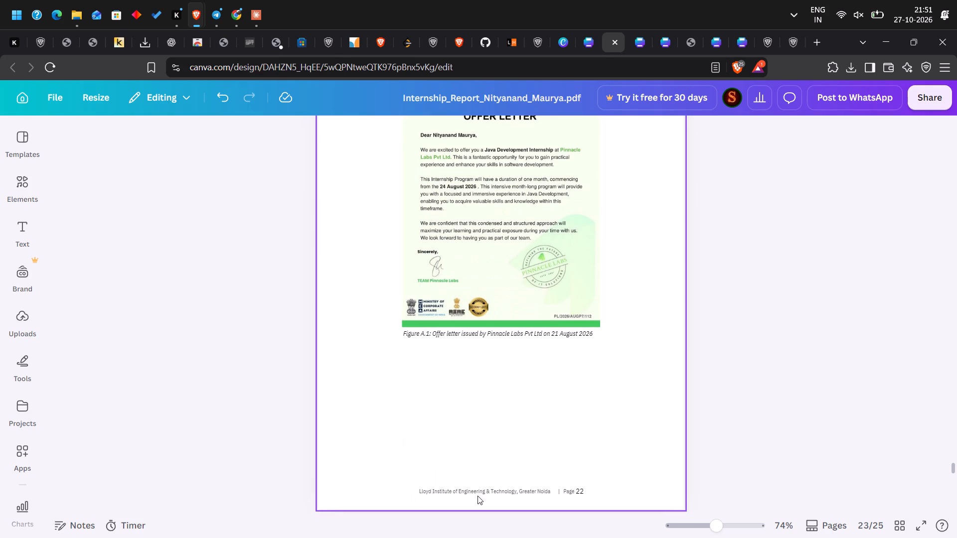
pyautogui.click(480, 487)
pyautogui.doubleClick(504, 487)
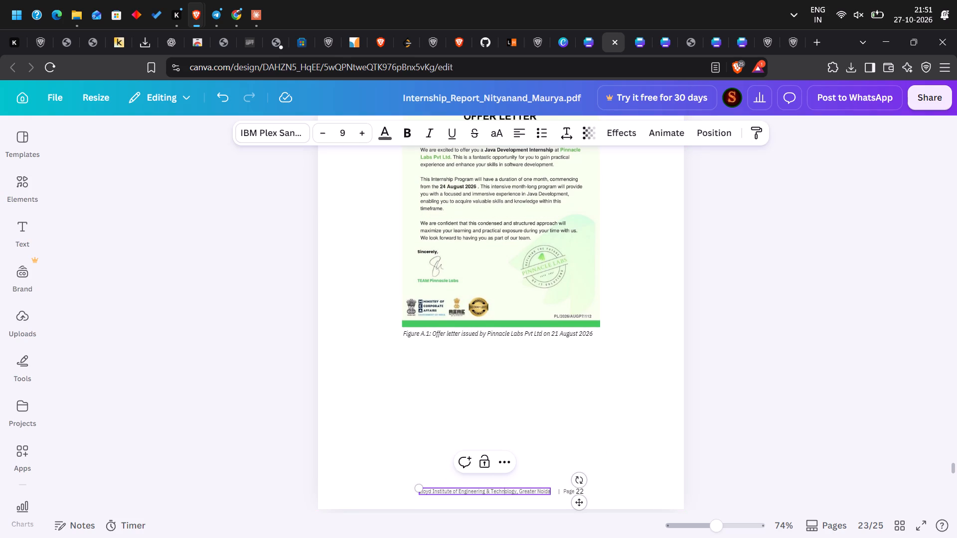
pyautogui.doubleClick(504, 489)
pyautogui.tripleClick(504, 489)
pyautogui.tripleClick(504, 489)
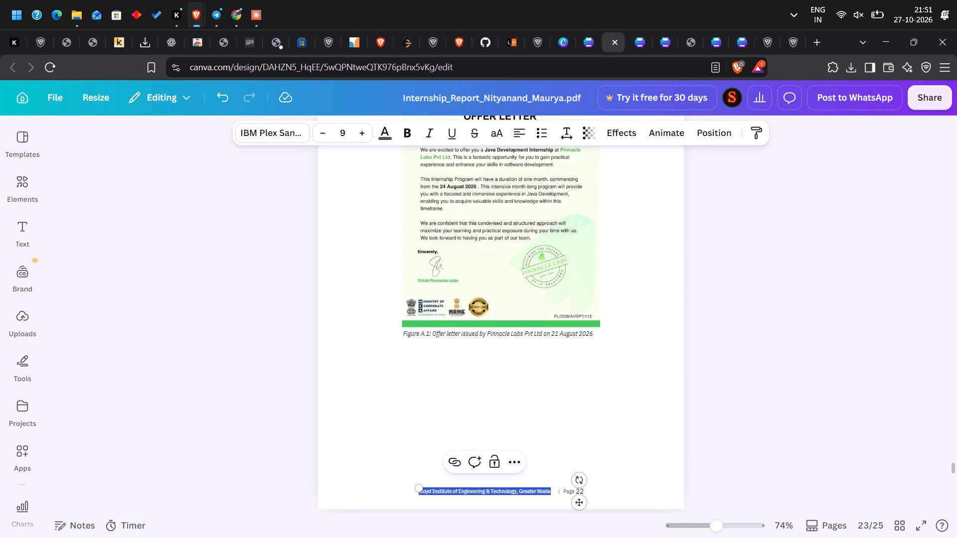
pyautogui.hotkey('ctrl', 'v')
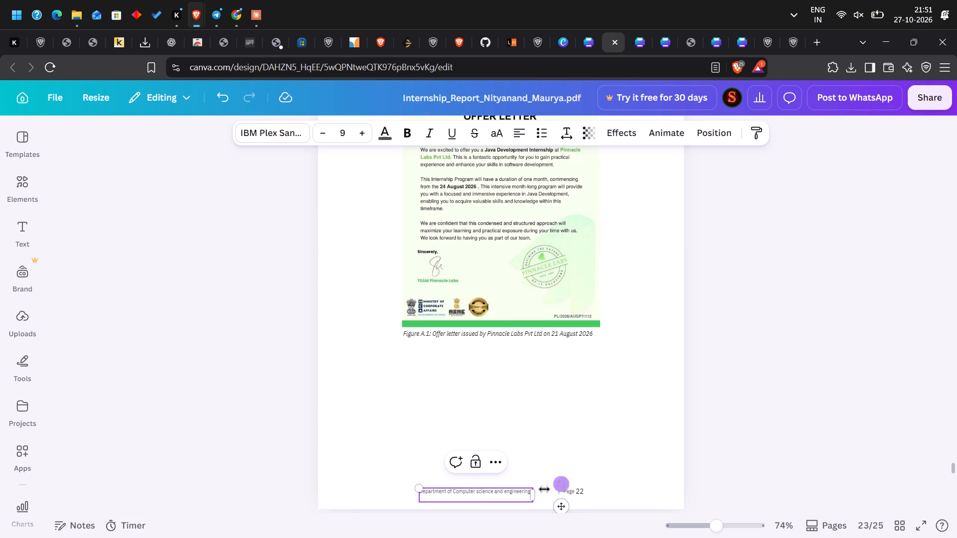
# Widen the department name text box in page 23's footer slightly and delete the "Page" label and separator beside it.
pyautogui.moveTo(534, 494); pyautogui.dragTo(548, 494)
pyautogui.click(604, 452)
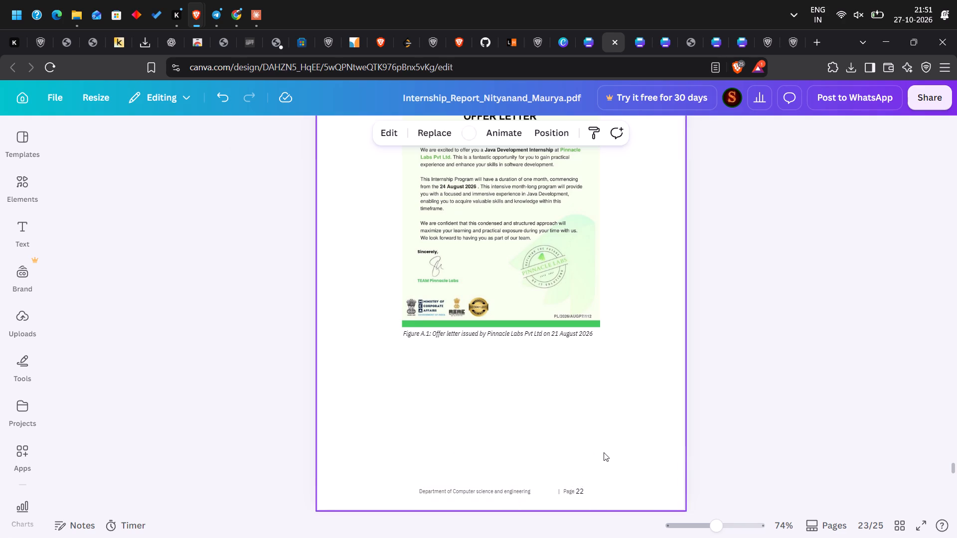
pyautogui.click(572, 494)
pyautogui.click(589, 453)
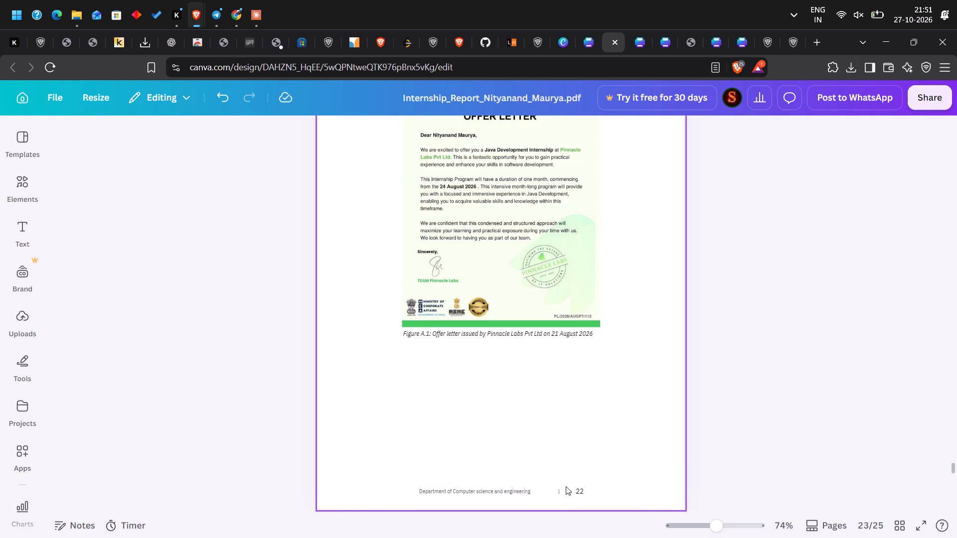
pyautogui.click(560, 492)
pyautogui.click(578, 458)
# Centre the department name in page 23's footer and move the number 22 to the page's lower-right corner.
pyautogui.moveTo(506, 487); pyautogui.dragTo(528, 489)
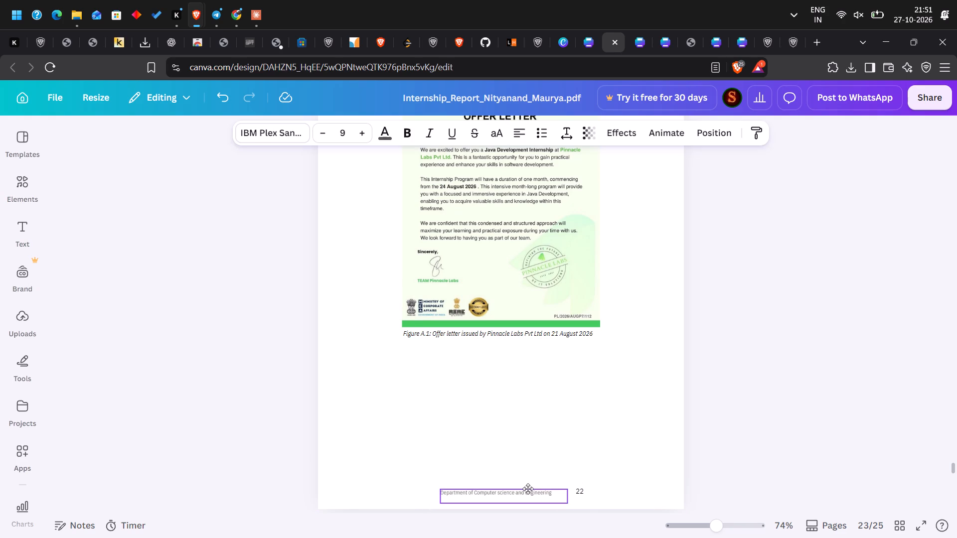
pyautogui.moveTo(528, 489); pyautogui.dragTo(529, 488)
pyautogui.click(581, 492)
pyautogui.moveTo(581, 492); pyautogui.dragTo(672, 507)
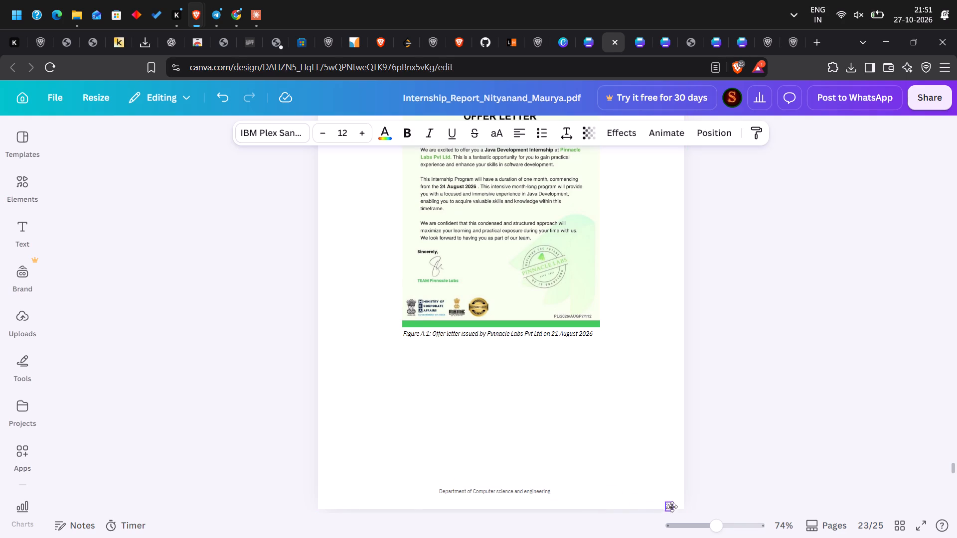
pyautogui.moveTo(672, 507); pyautogui.dragTo(672, 499)
# Delete page 24's whole header above the onboarding information: the report title, the company name and the rule line.
pyautogui.scroll(-2, 624, 458)
pyautogui.scroll(-3, 546, 427)
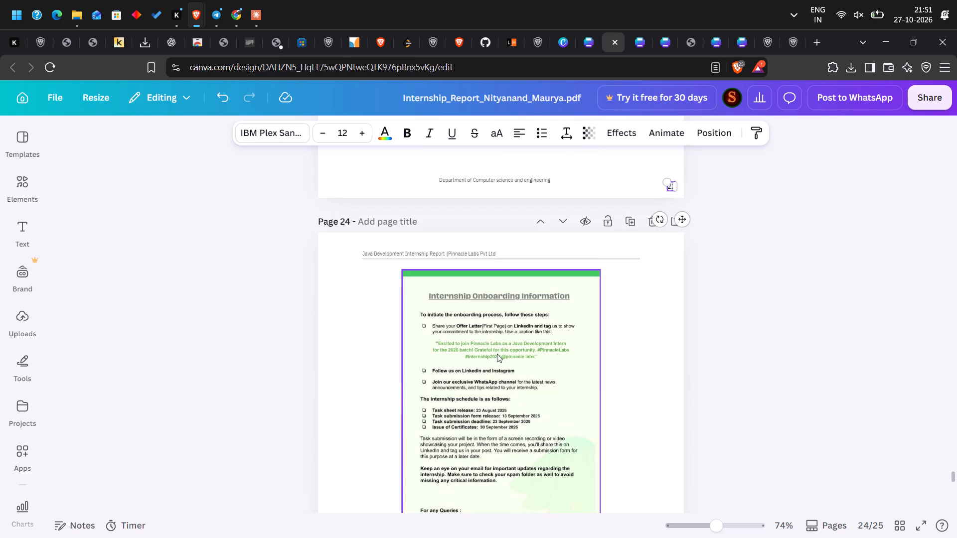
pyautogui.moveTo(345, 241); pyautogui.dragTo(475, 265)
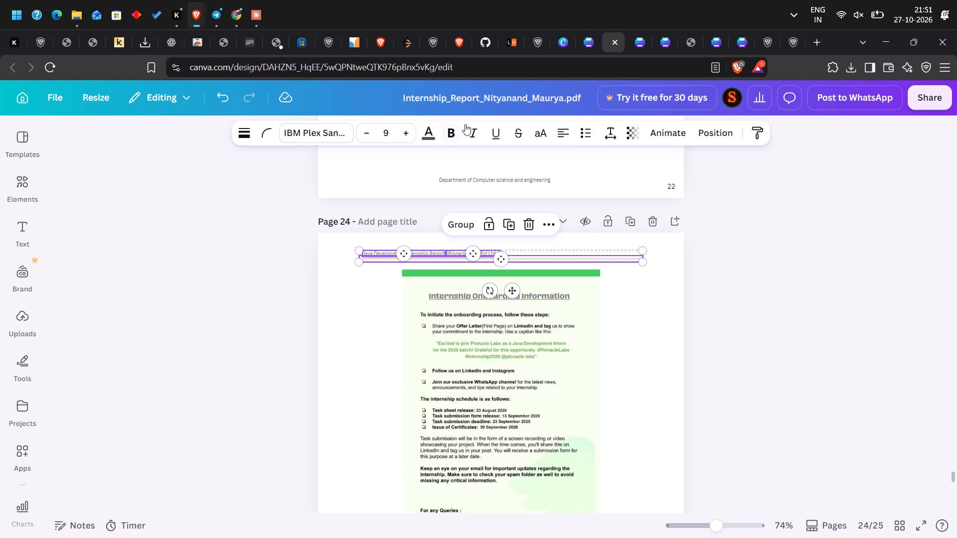
pyautogui.click(526, 222)
# Replace the institute name in page 24's footer with the copied "Department of Computer science and engineering" text box, narrowed to end before the separator.
pyautogui.scroll(-7, 513, 268)
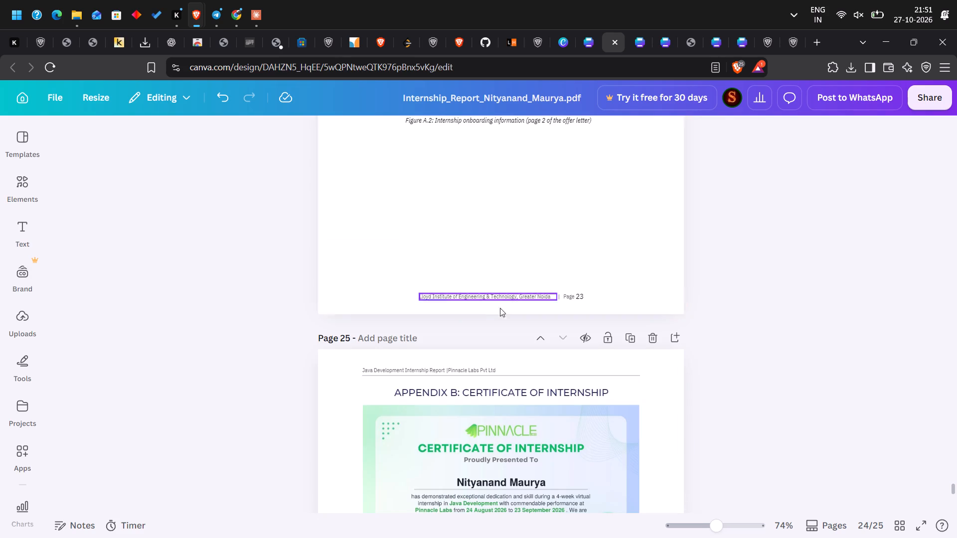
pyautogui.moveTo(402, 281); pyautogui.dragTo(557, 304)
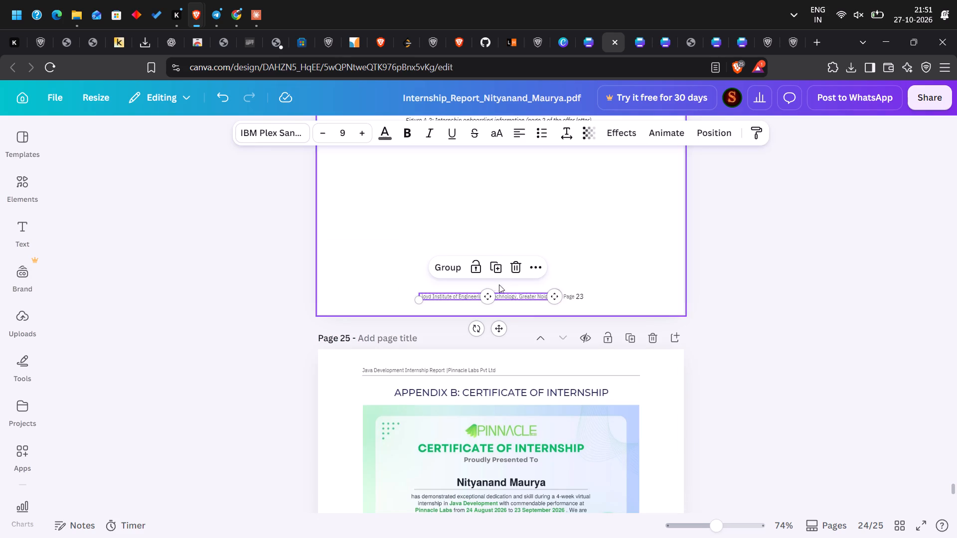
pyautogui.click(511, 260)
pyautogui.hotkey('ctrl', 'v')
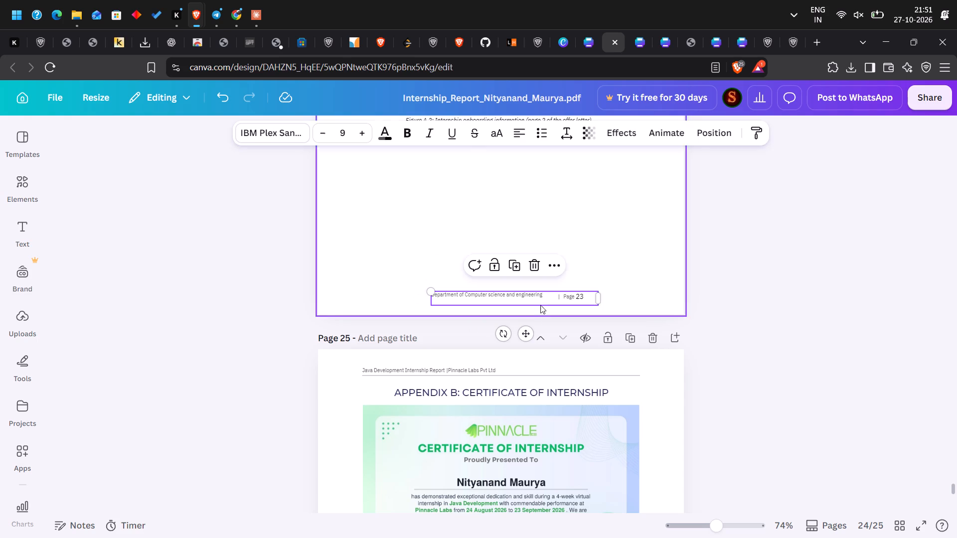
pyautogui.click(577, 297)
pyautogui.click(576, 295)
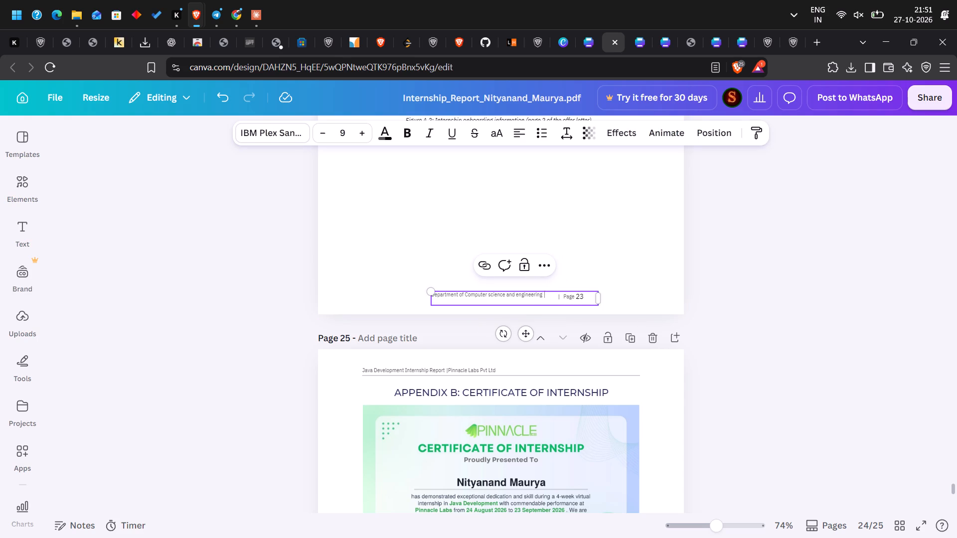
pyautogui.click(573, 298)
pyautogui.moveTo(600, 297); pyautogui.dragTo(566, 302)
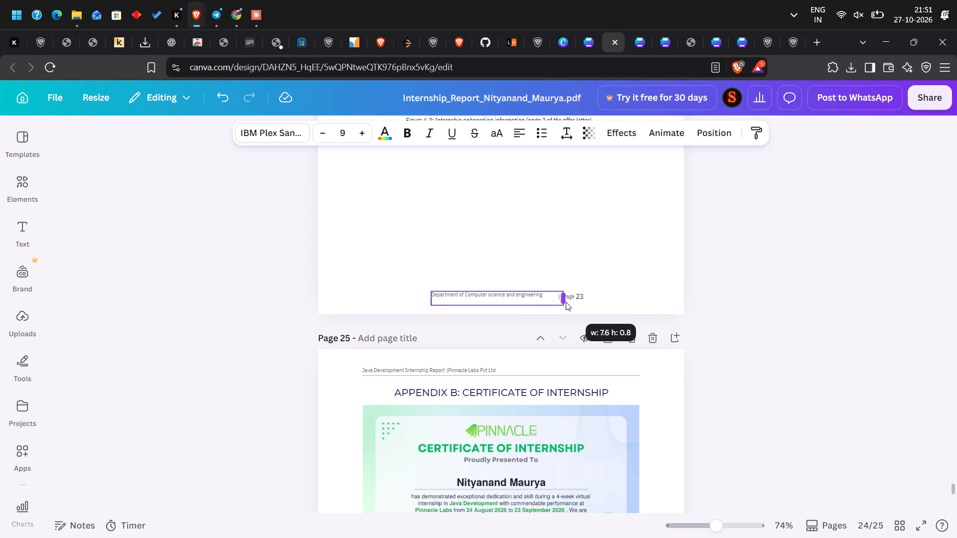
pyautogui.moveTo(566, 302); pyautogui.dragTo(556, 302)
# Delete the "Page" label and the separator from page 24's footer.
pyautogui.click(572, 294)
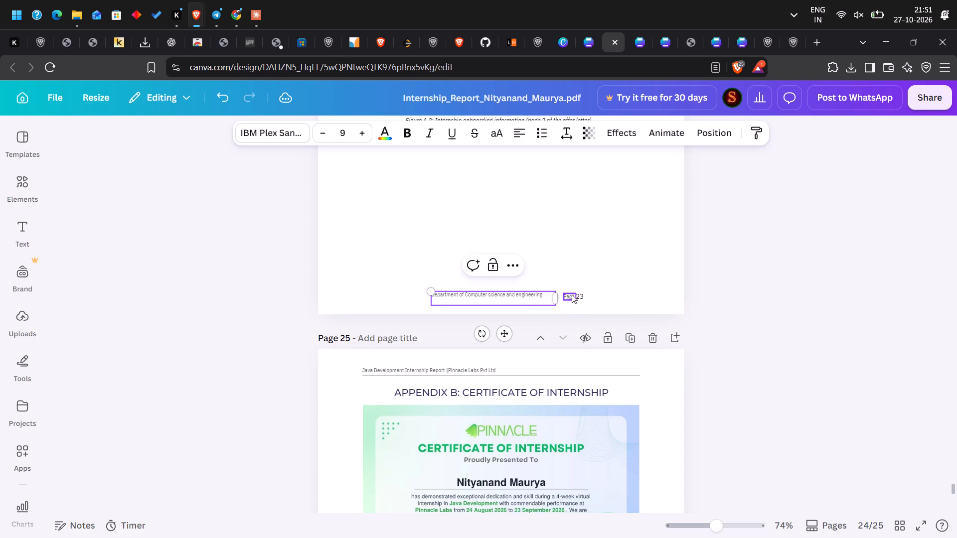
pyautogui.click(589, 269)
pyautogui.click(557, 296)
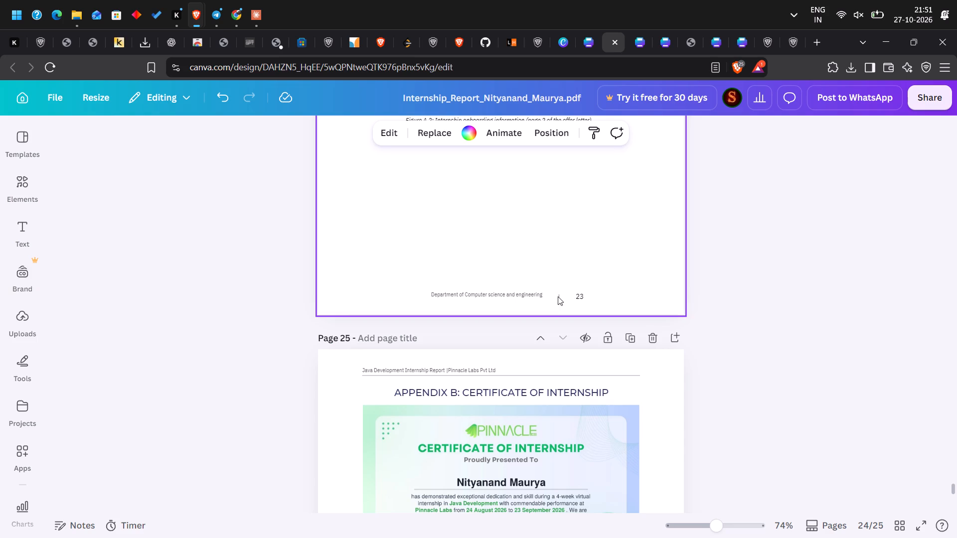
pyautogui.click(560, 297)
pyautogui.click(582, 269)
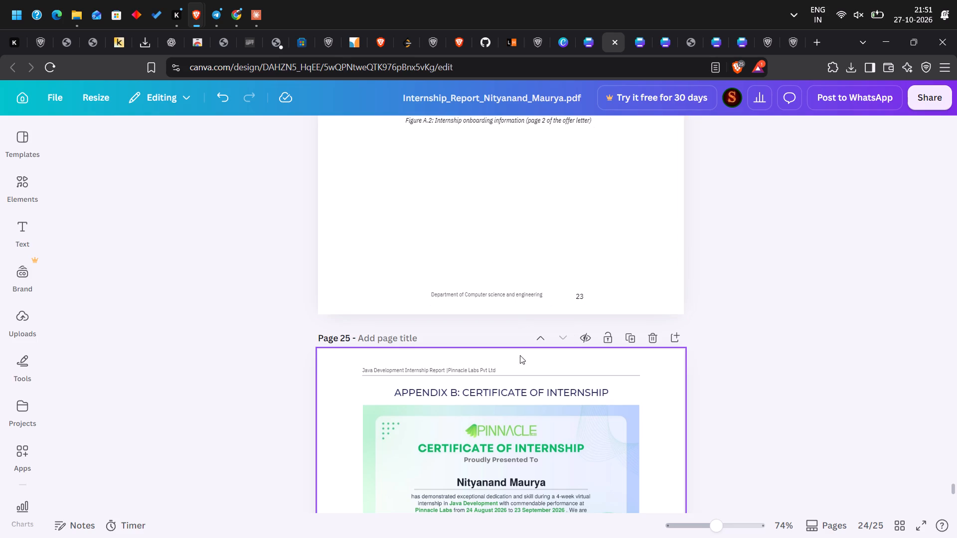
# Delete page 25, the Appendix B certificate of internship page, from the report.
pyautogui.click(653, 387)
pyautogui.click(656, 336)
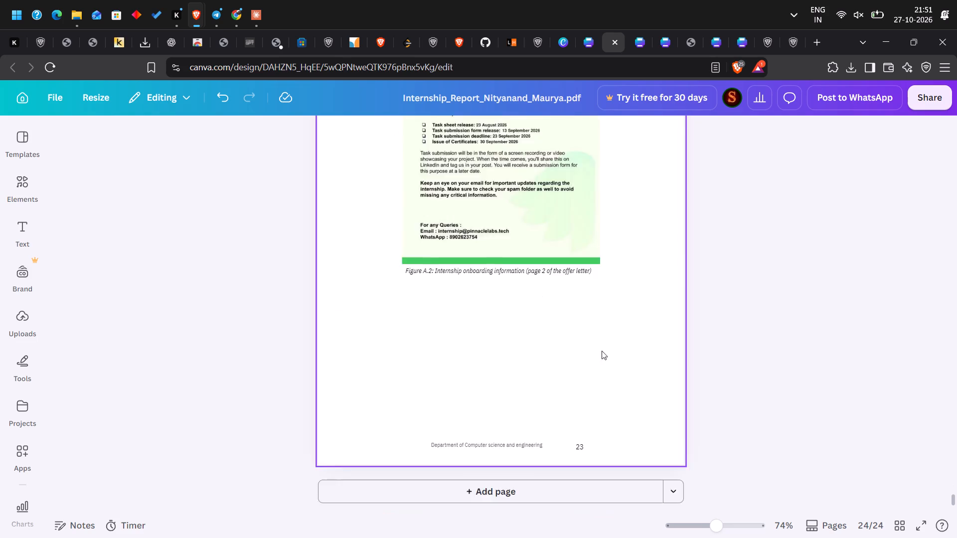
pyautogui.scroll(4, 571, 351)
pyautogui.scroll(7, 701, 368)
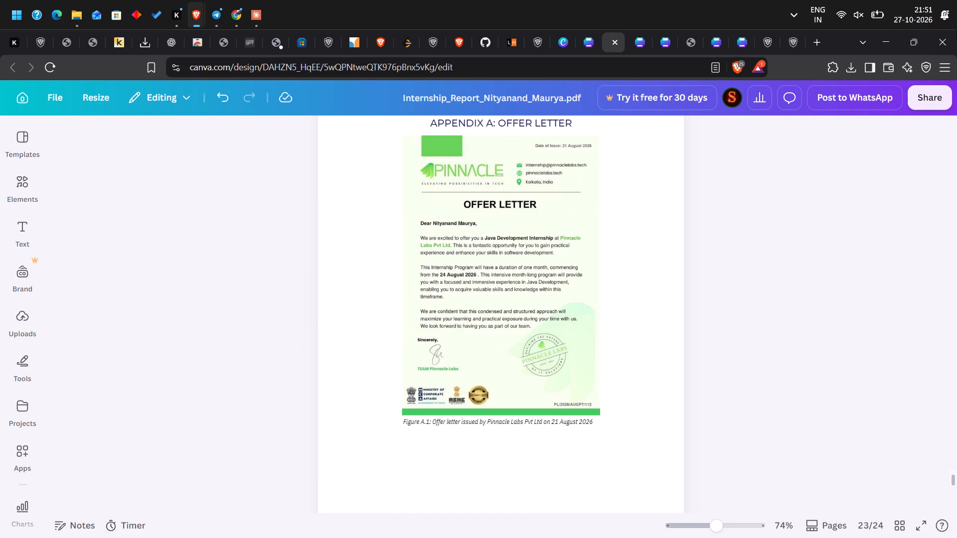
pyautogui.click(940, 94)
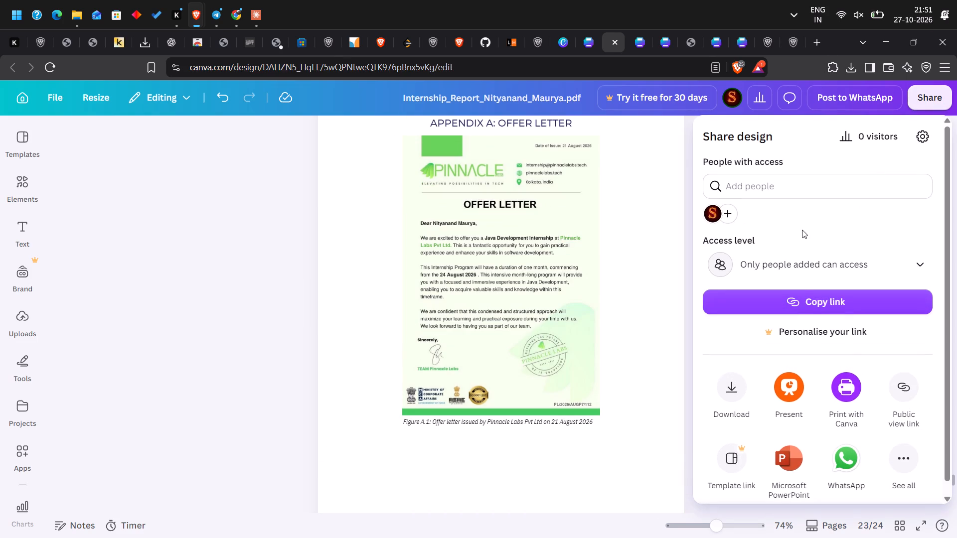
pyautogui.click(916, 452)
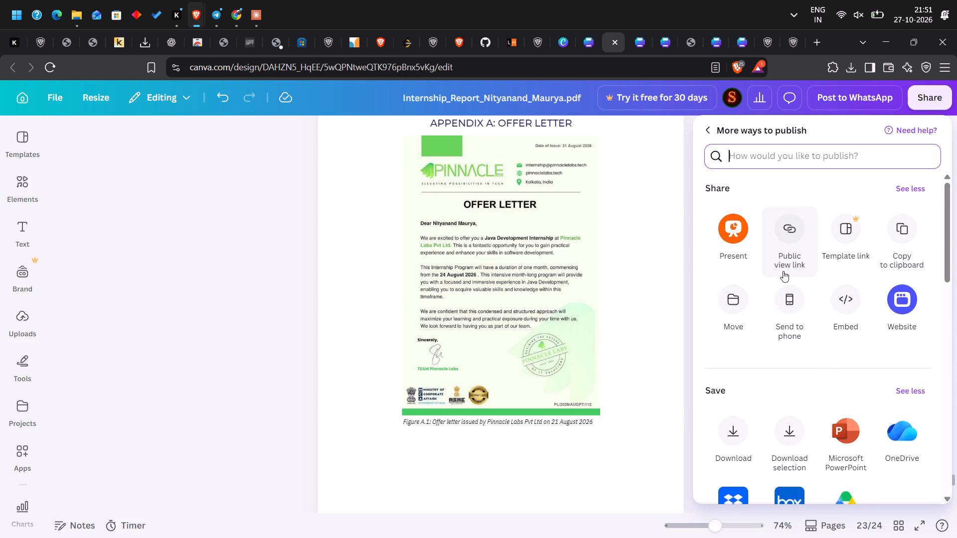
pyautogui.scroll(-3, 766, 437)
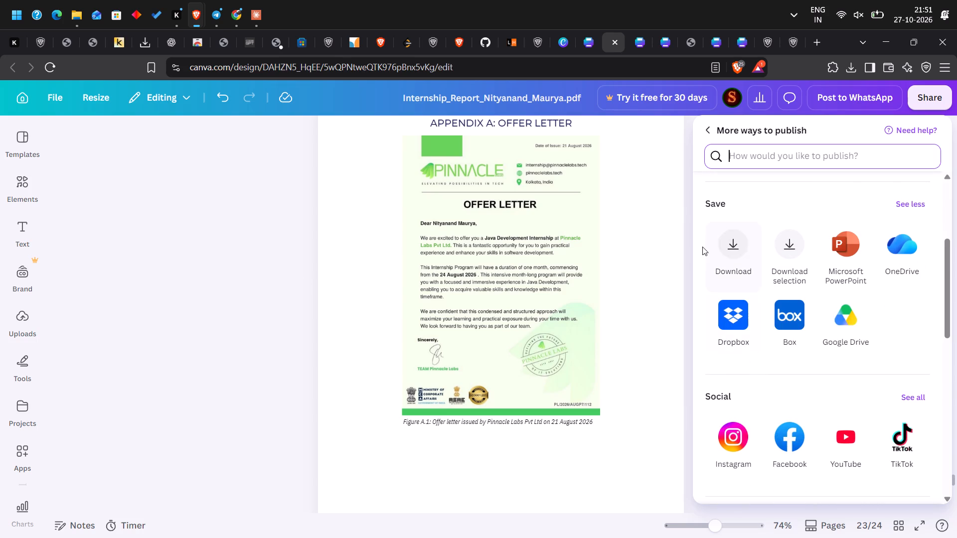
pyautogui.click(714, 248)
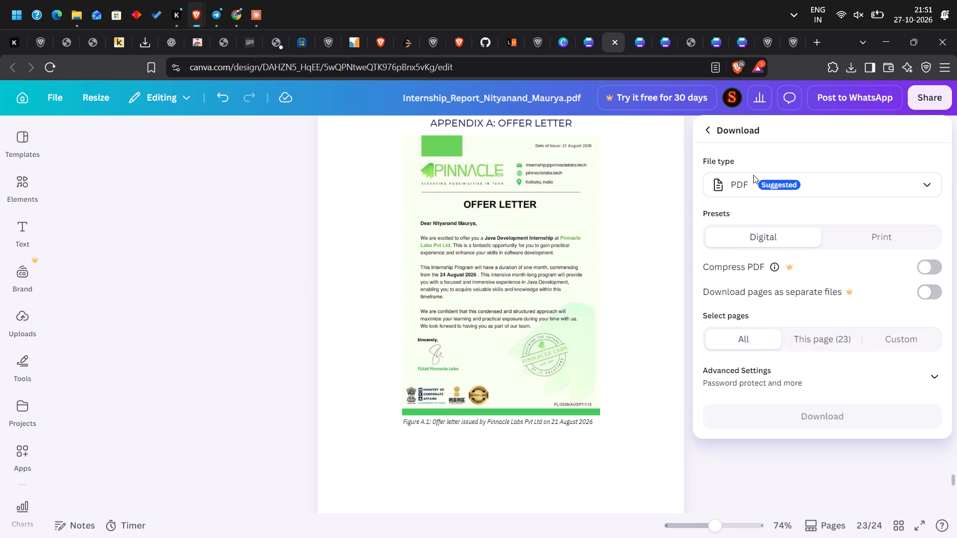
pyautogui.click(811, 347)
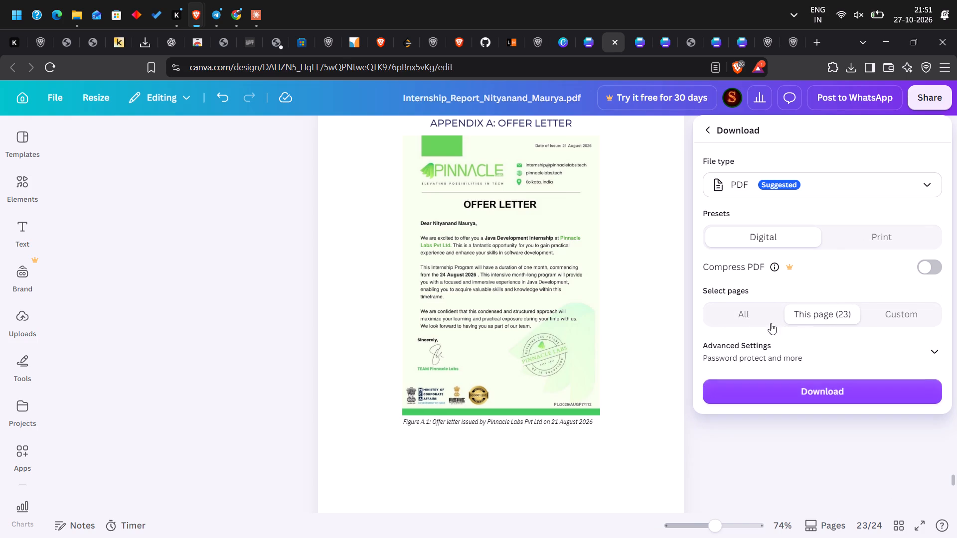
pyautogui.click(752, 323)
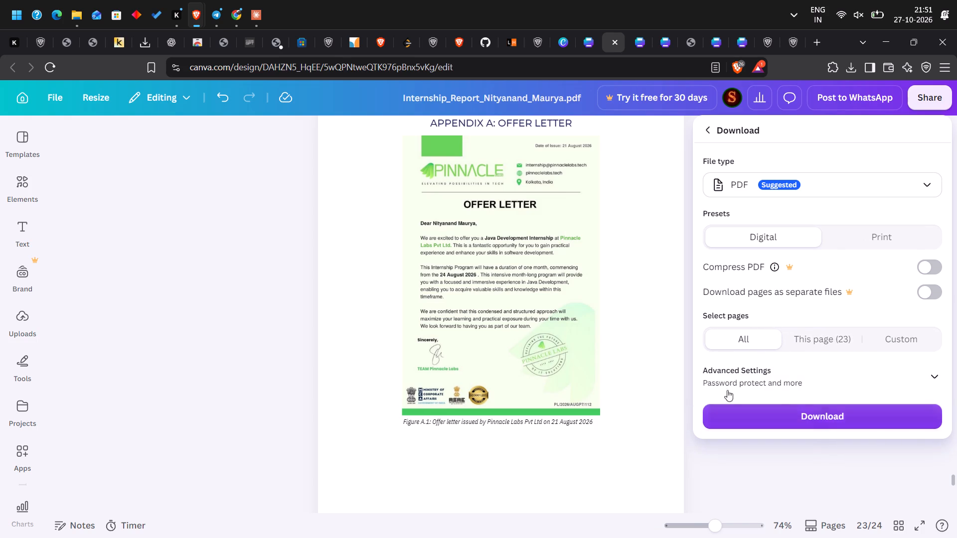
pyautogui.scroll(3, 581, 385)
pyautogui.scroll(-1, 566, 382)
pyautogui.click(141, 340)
# Download all pages of the report as a digital-preset PDF and save it to the Desktop folder under the suggested file name.
pyautogui.scroll(2, 530, 336)
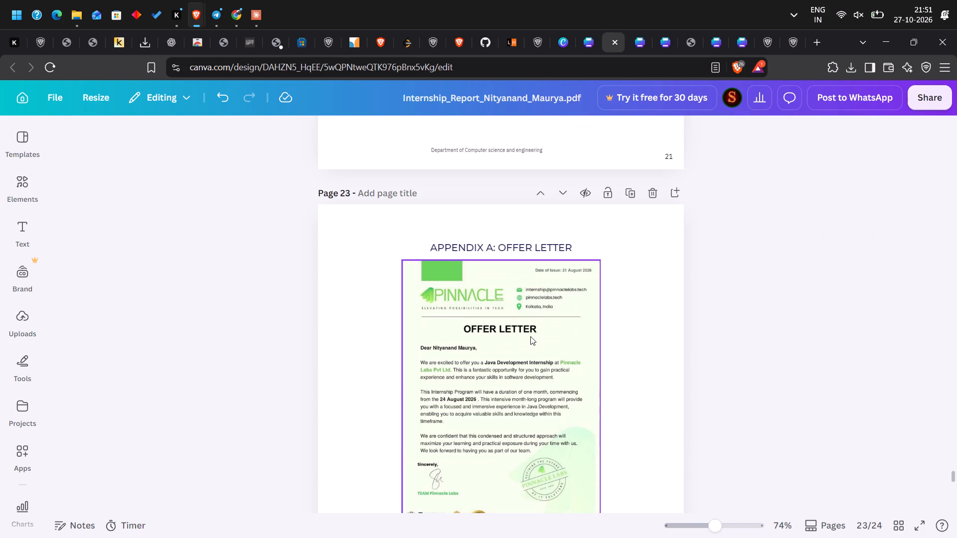
pyautogui.scroll(7, 530, 336)
pyautogui.scroll(-15, 531, 337)
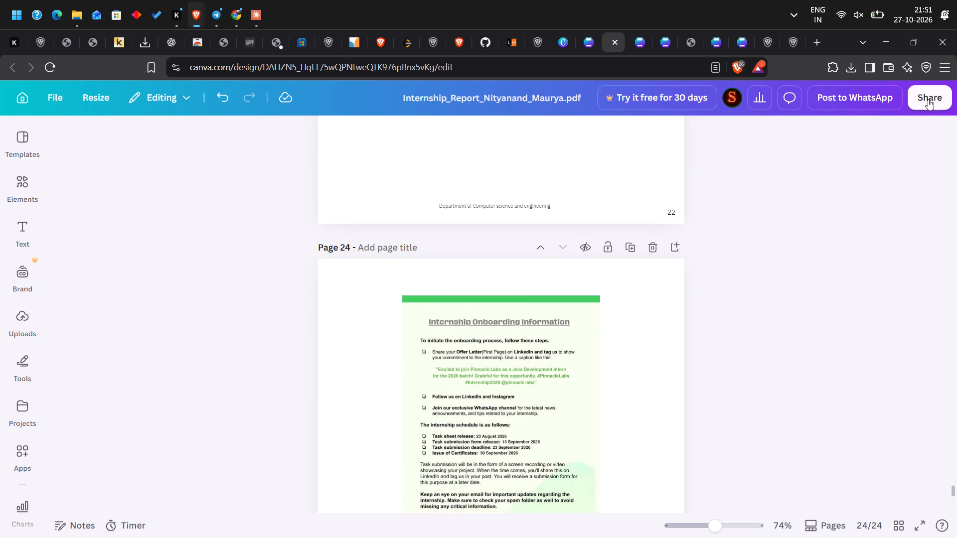
pyautogui.click(928, 99)
pyautogui.click(746, 382)
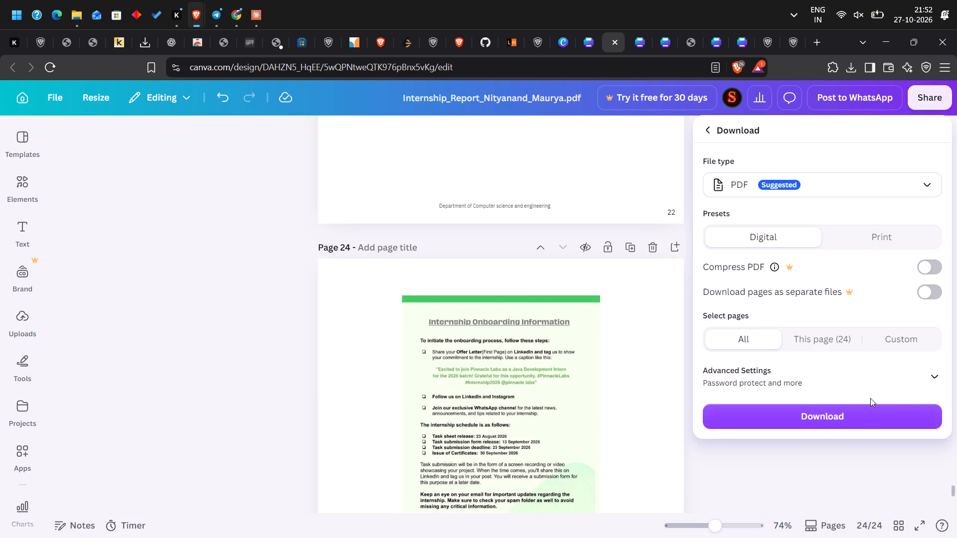
pyautogui.click(850, 413)
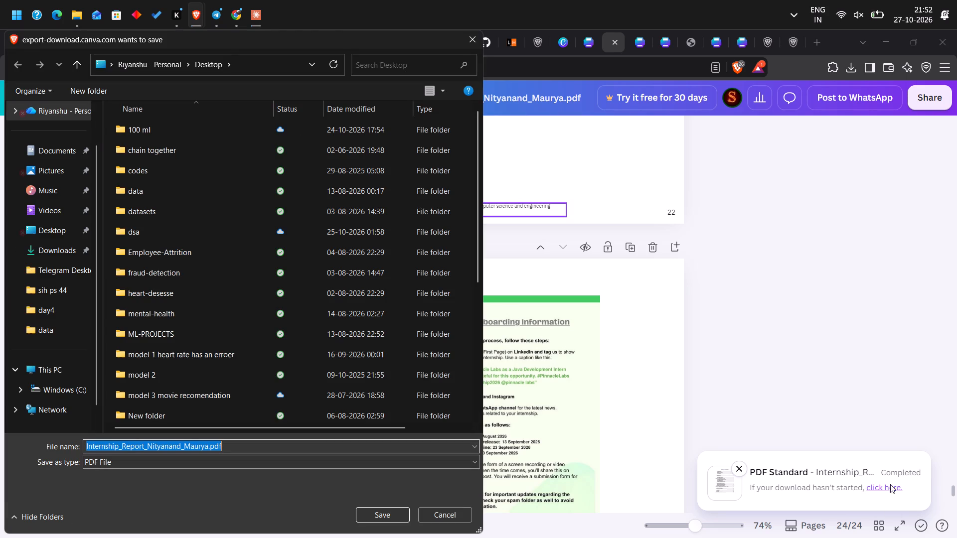
pyautogui.click(409, 516)
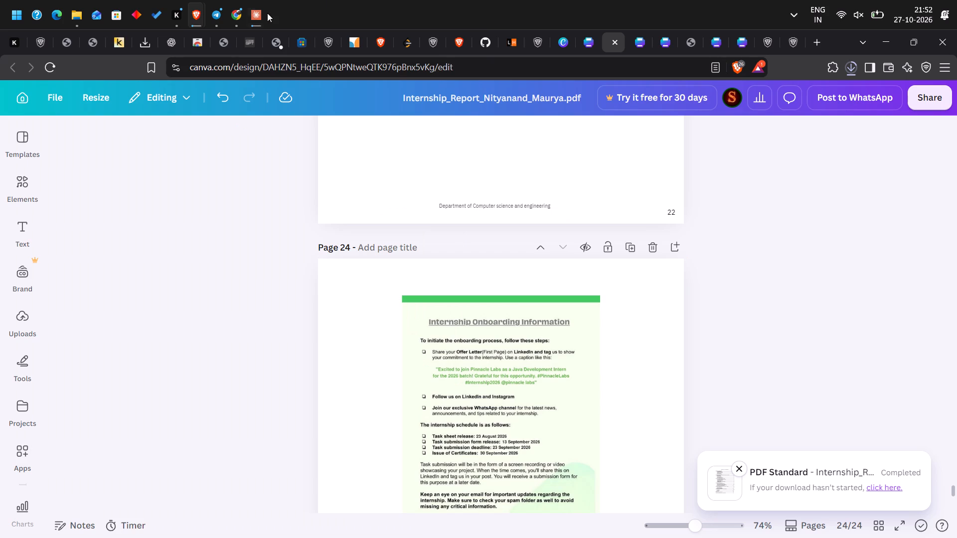
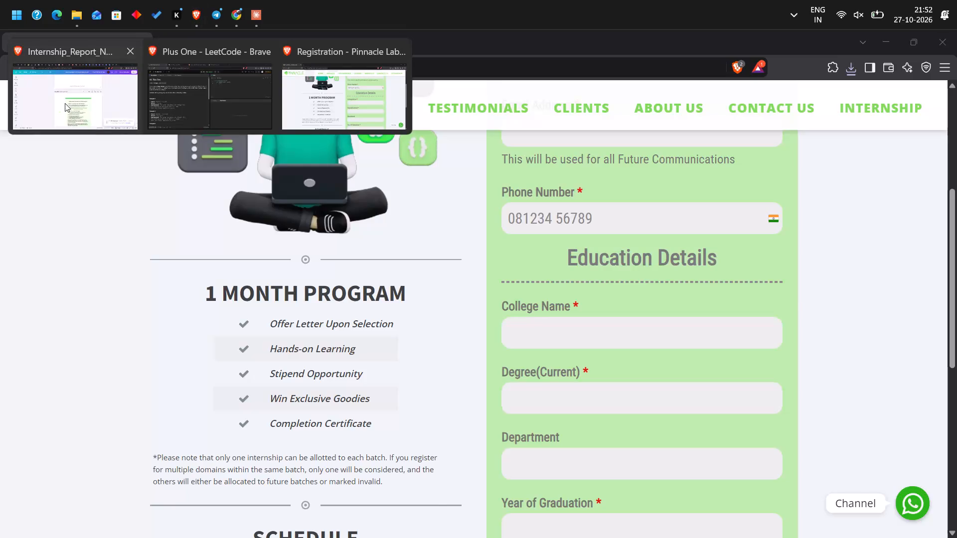
# Show the downloaded internship report PDF in its Desktop folder from the report's browser window and copy the file.
pyautogui.click(65, 103)
pyautogui.click(787, 90)
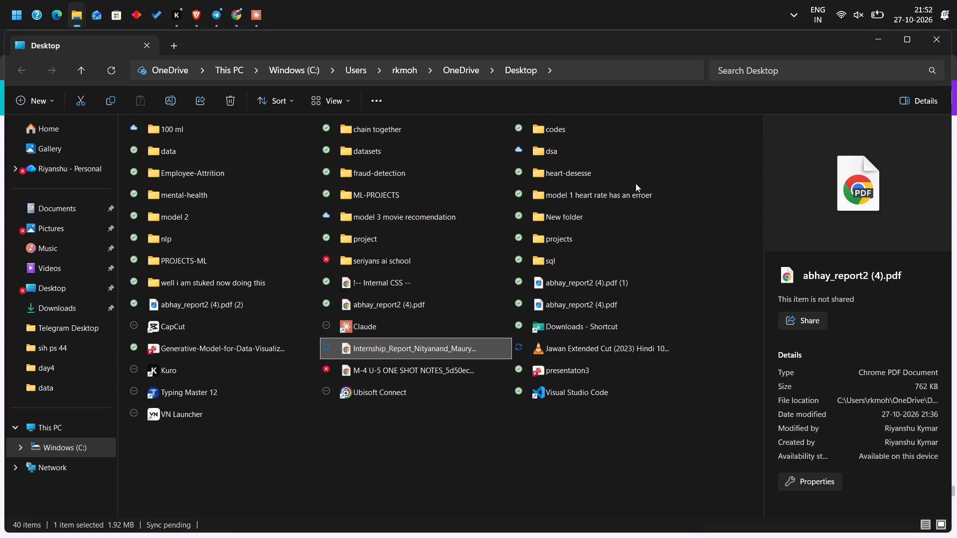
pyautogui.hotkey('ctrl', 'c')
pyautogui.keyDown('ctrl'); pyautogui.click(372, 292); pyautogui.keyUp('ctrl')
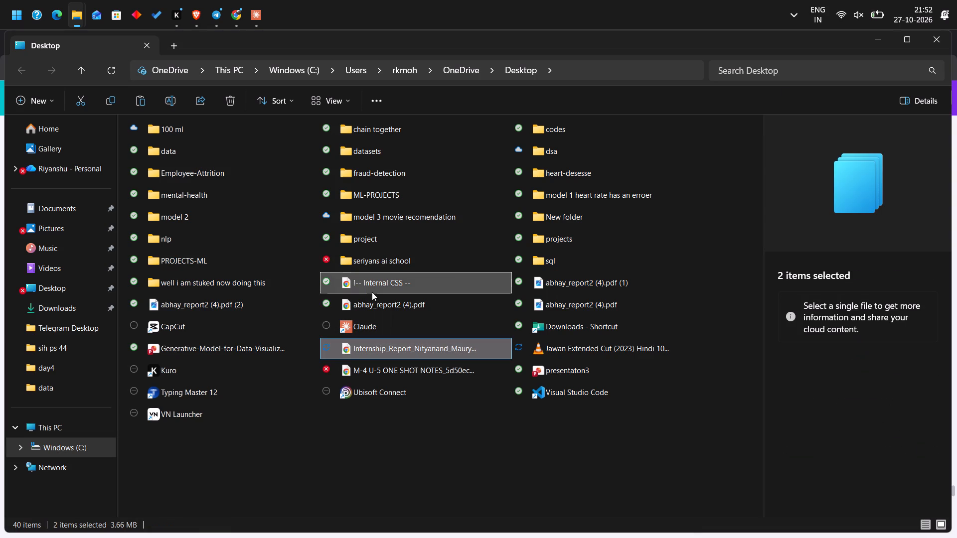
# Switch from the Desktop folder in File Explorer to another open window.
pyautogui.hotkey('alt', 'Tab')
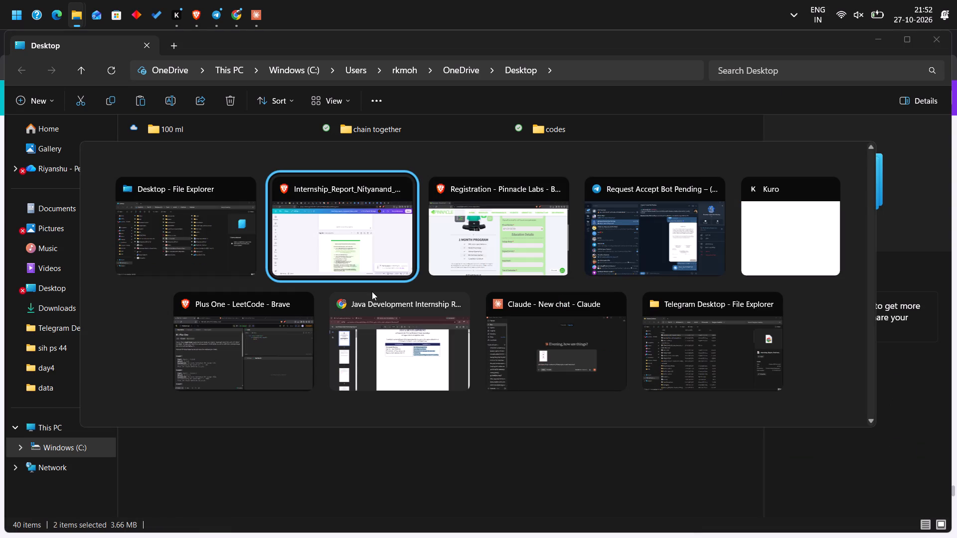
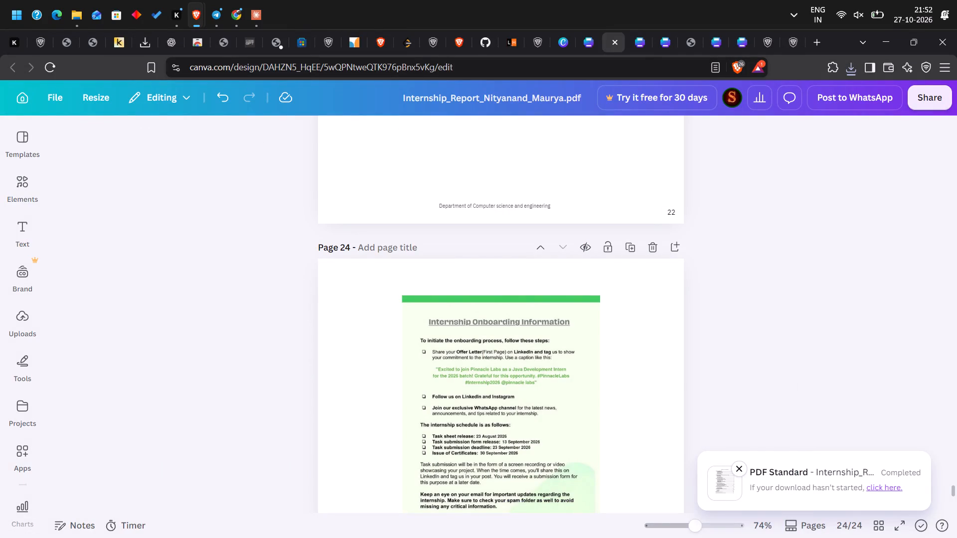
# Examine the opening pages of the other open 34-page internship report, from the declaration back past the certificate.
pyautogui.click(644, 44)
pyautogui.scroll(5, 610, 290)
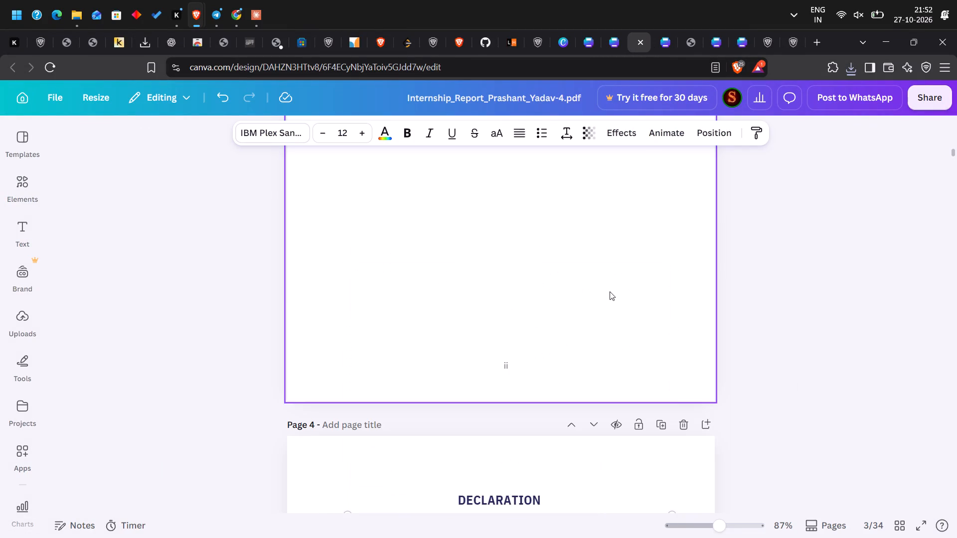
pyautogui.scroll(17, 616, 309)
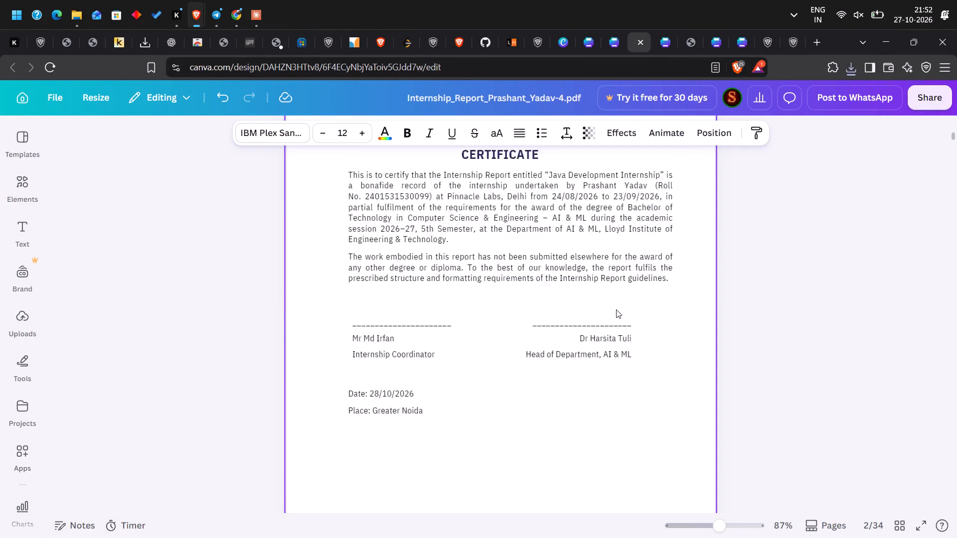
pyautogui.scroll(13, 616, 309)
pyautogui.click(927, 327)
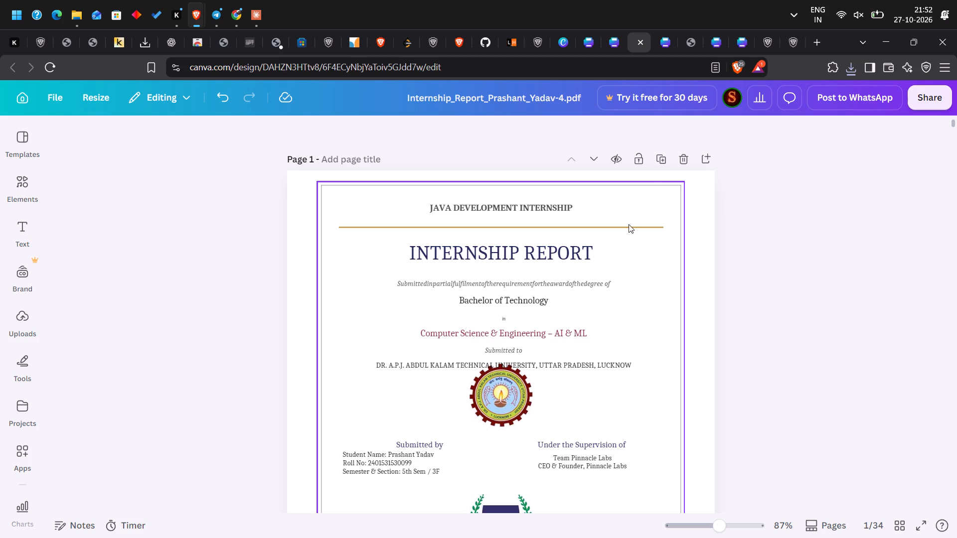
# In the open 31-page internship report, replace the stray S before Section with 5 in the cover page's student details.
pyautogui.click(661, 39)
pyautogui.scroll(6, 510, 329)
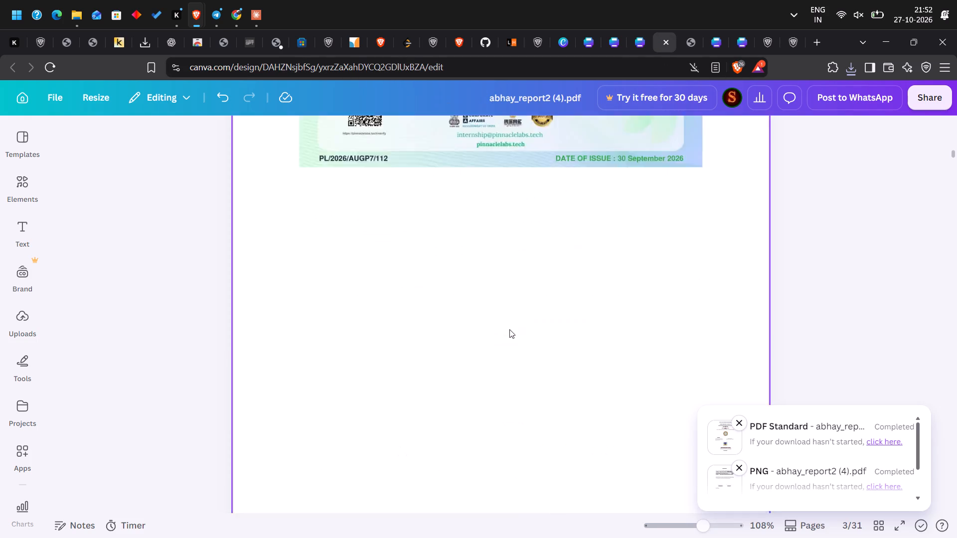
pyautogui.scroll(14, 509, 329)
pyautogui.scroll(7, 509, 329)
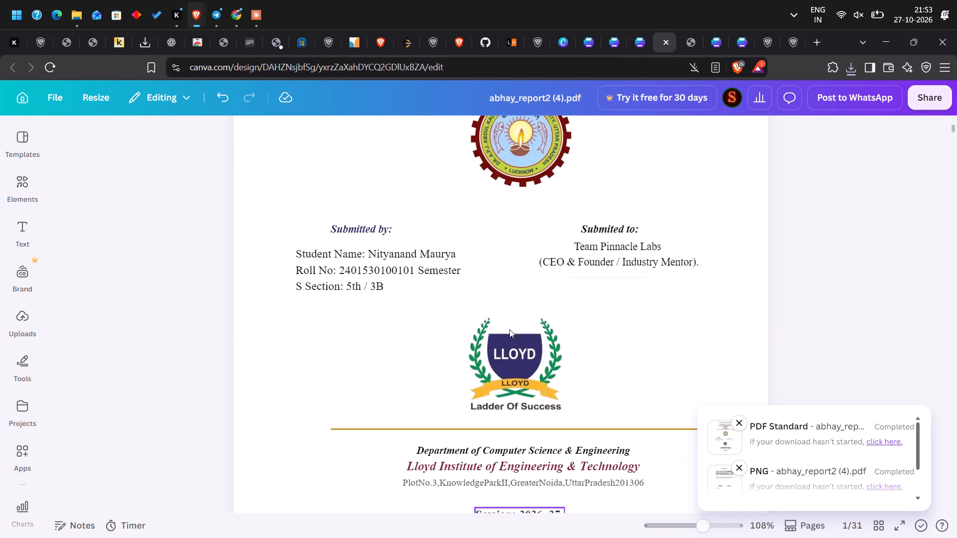
pyautogui.scroll(1, 509, 329)
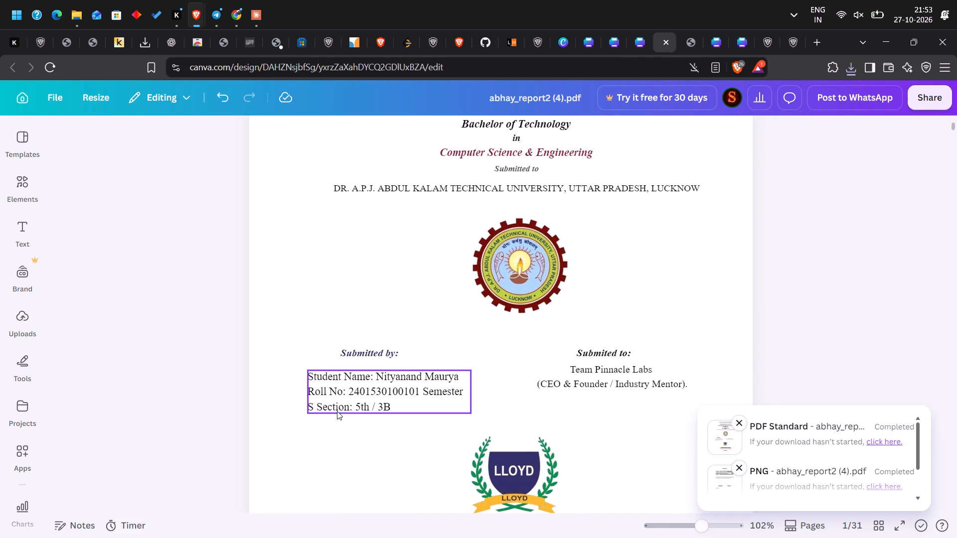
pyautogui.click(332, 408)
pyautogui.click(316, 405)
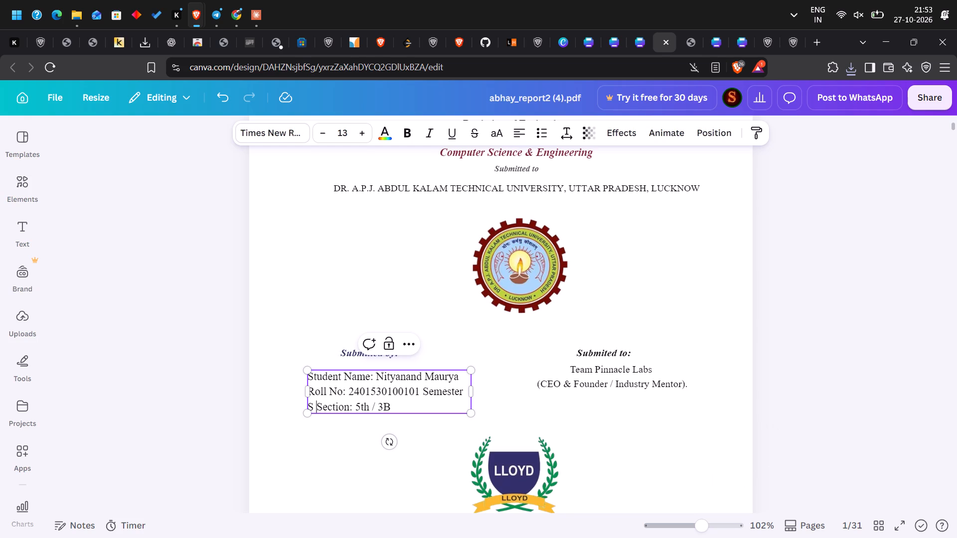
pyautogui.press('Left')
pyautogui.press('BackSpace')
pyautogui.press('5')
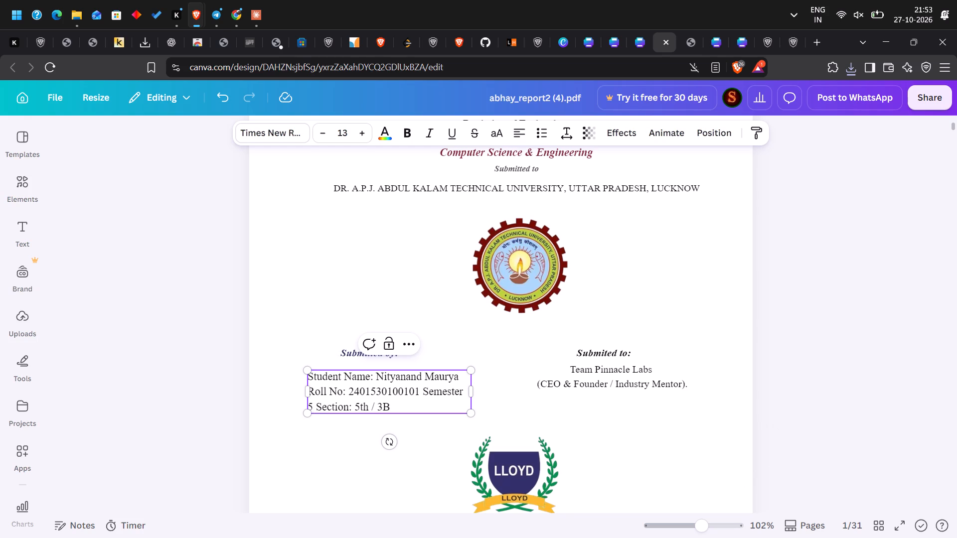
# Put Semester 5 and the Section entry on separate lines below the roll number, removing the leading space before Semester.
pyautogui.click(421, 389)
pyautogui.press('Return')
pyautogui.click(495, 330)
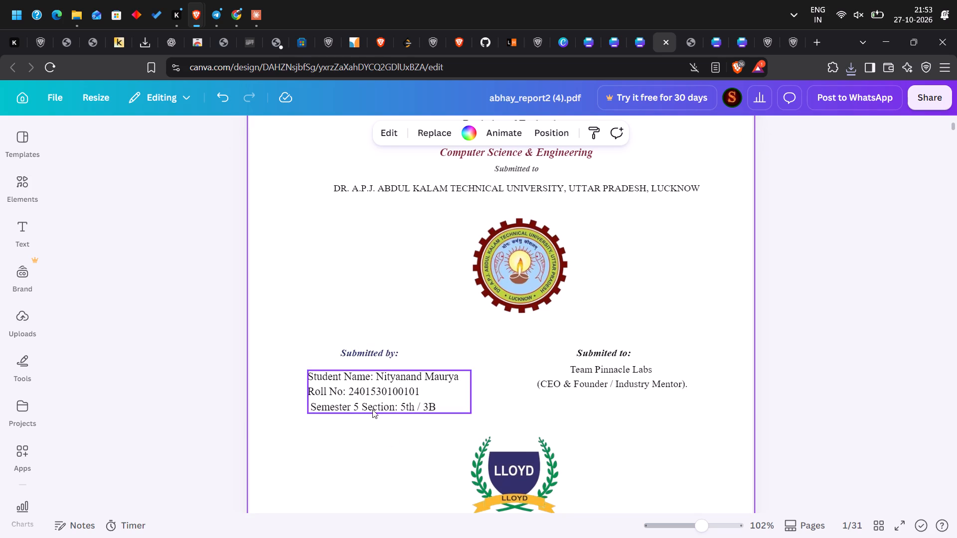
pyautogui.click(364, 407)
pyautogui.click(362, 405)
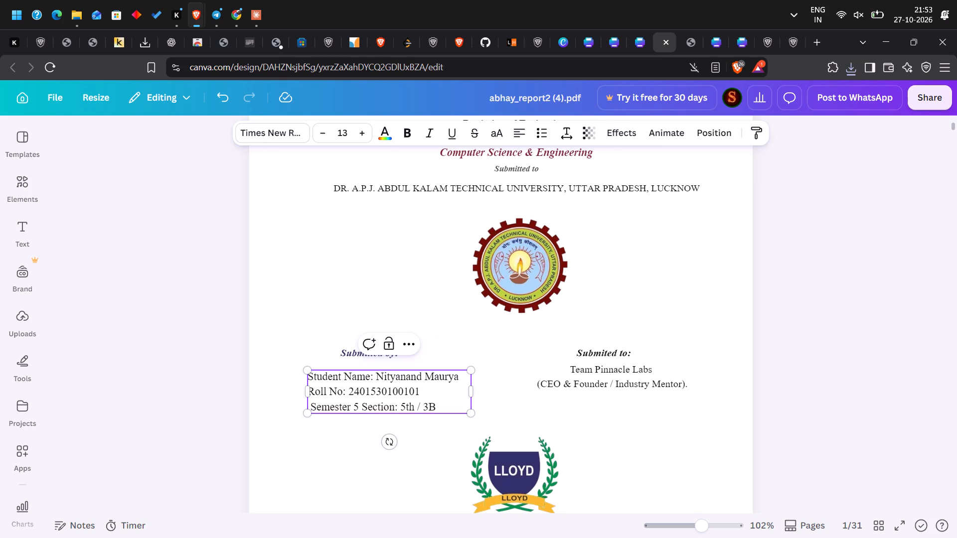
pyautogui.press('Return')
pyautogui.click(379, 262)
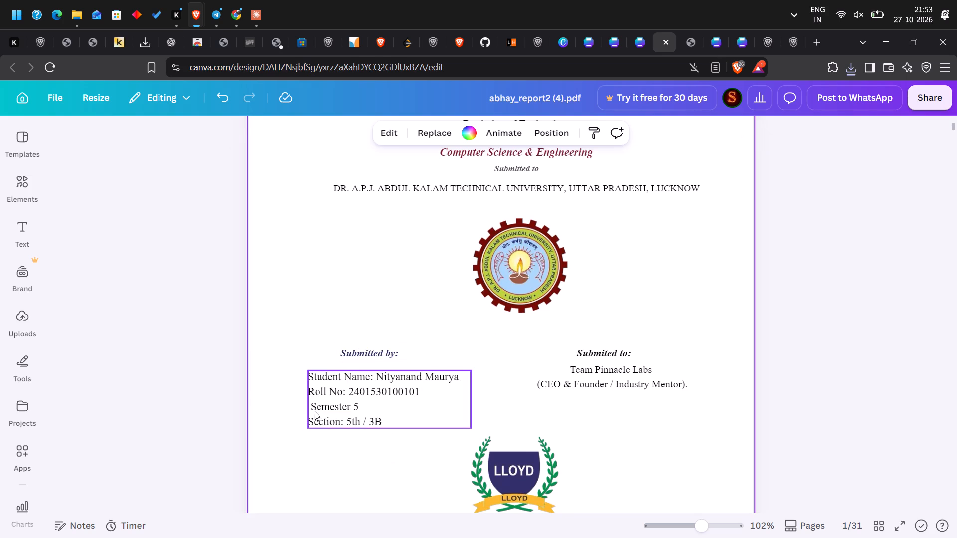
pyautogui.click(315, 405)
pyautogui.click(312, 405)
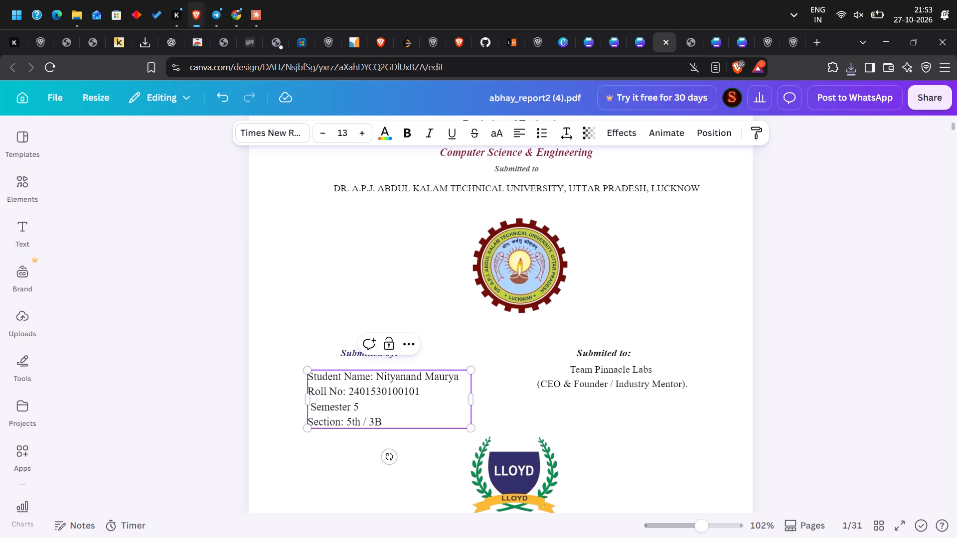
pyautogui.press('BackSpace')
pyautogui.click(363, 275)
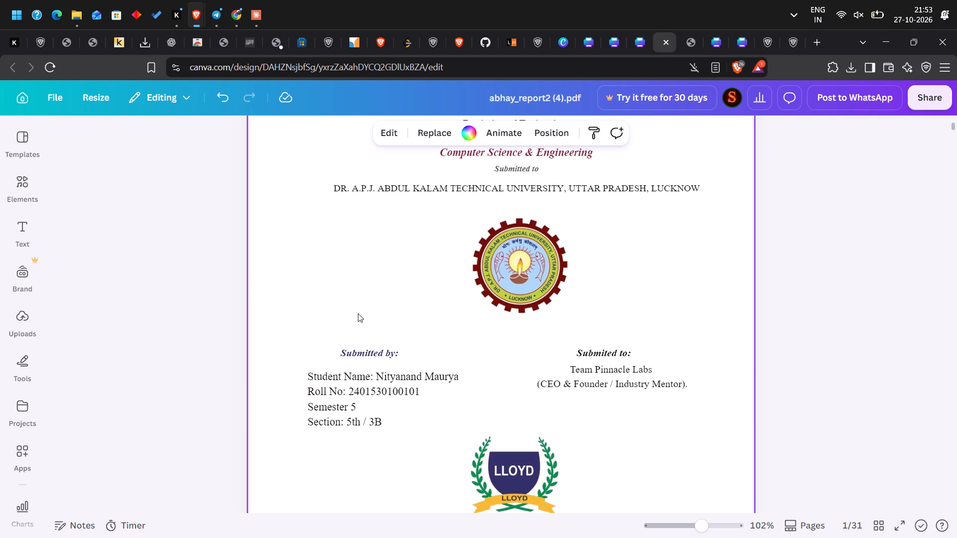
# In the abhay_report2 (4) cover page's student details, merge the semester and section lines into "Semester /Section: 5th / 3B".
pyautogui.click(363, 419)
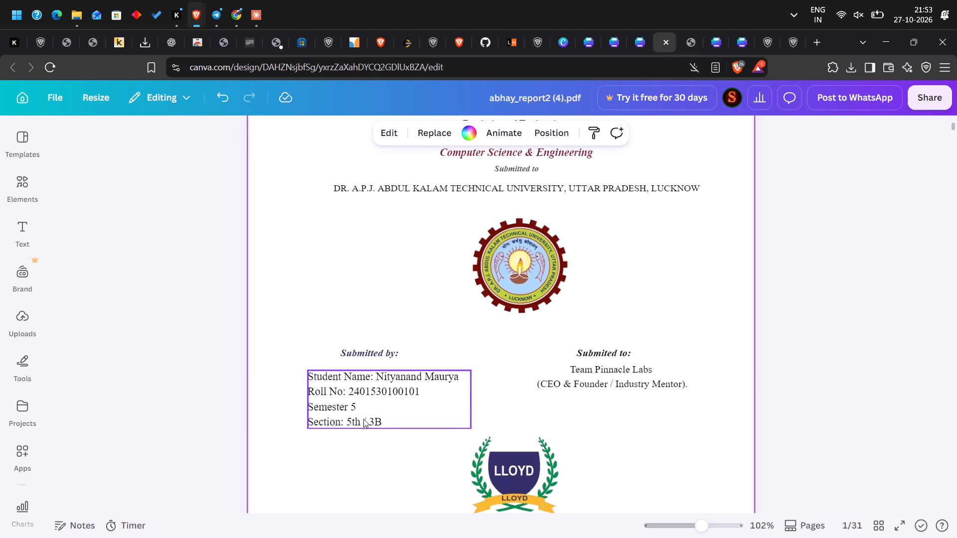
pyautogui.click(363, 419)
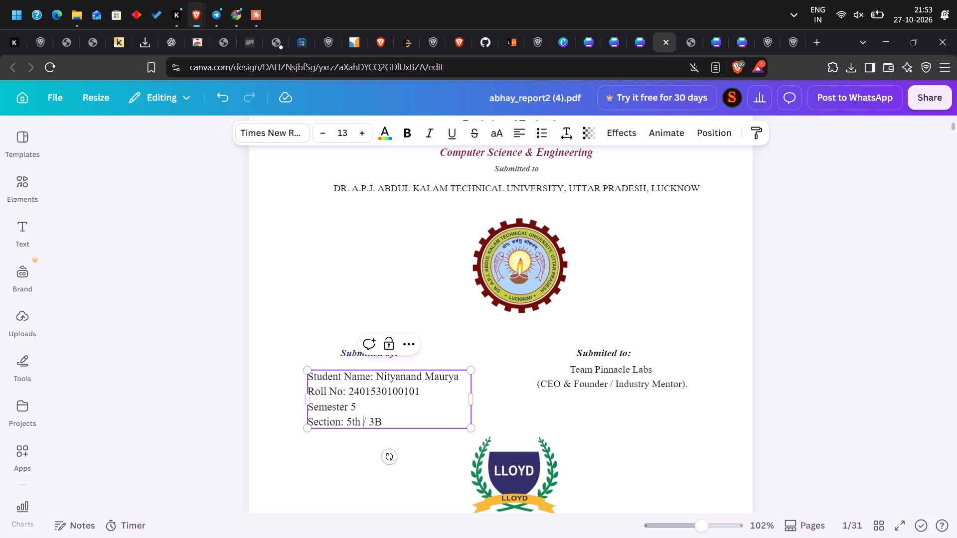
pyautogui.press('Right')
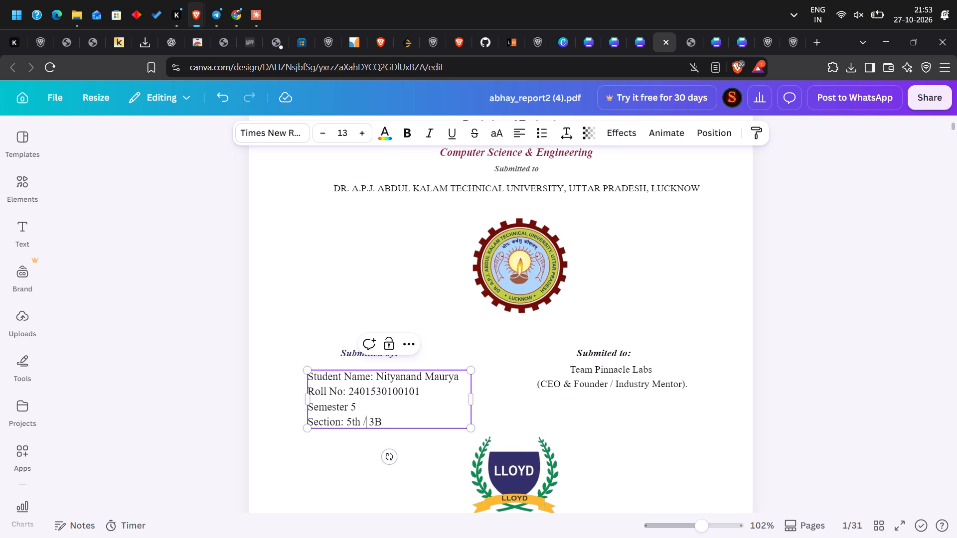
pyautogui.click(358, 409)
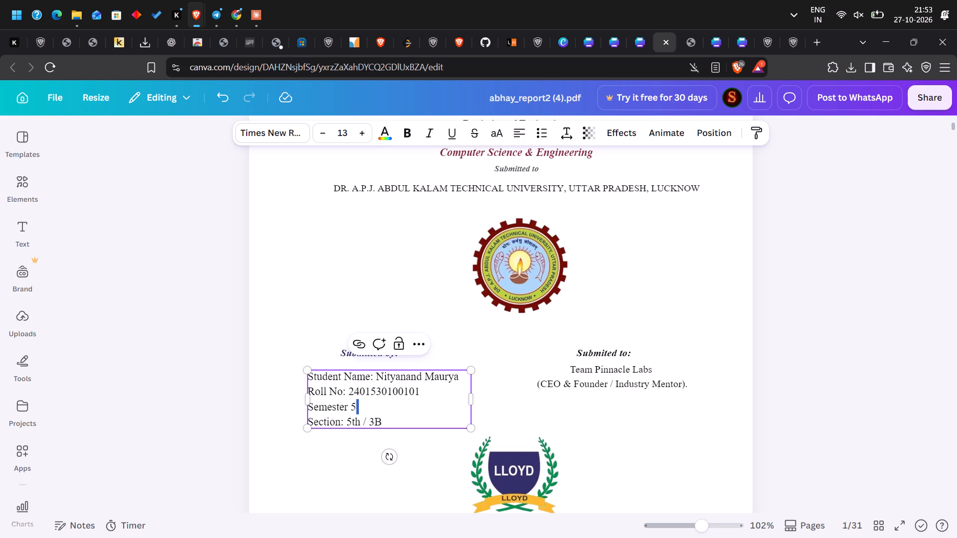
pyautogui.press('BackSpace')
pyautogui.press('BackSpace')
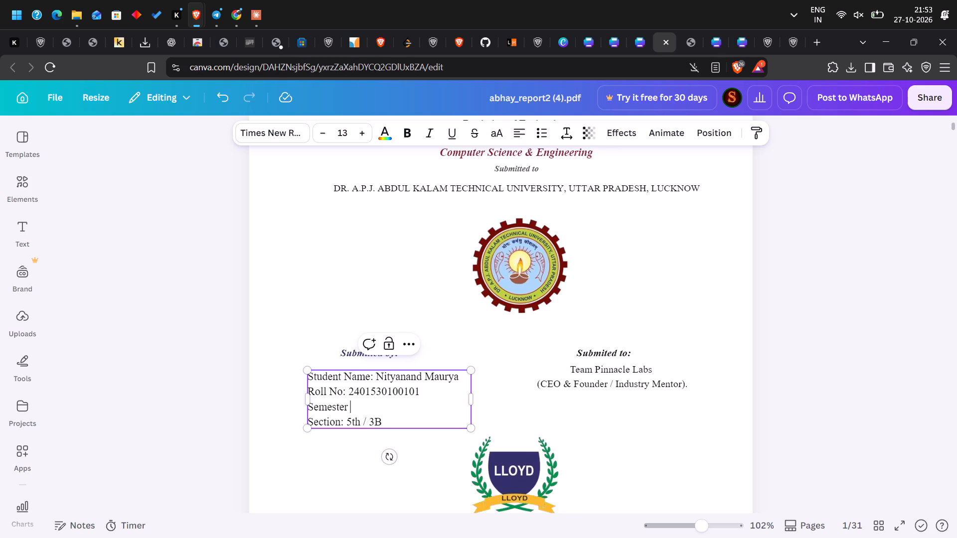
pyautogui.click(309, 422)
pyautogui.press('BackSpace')
pyautogui.press('/')
pyautogui.click(340, 445)
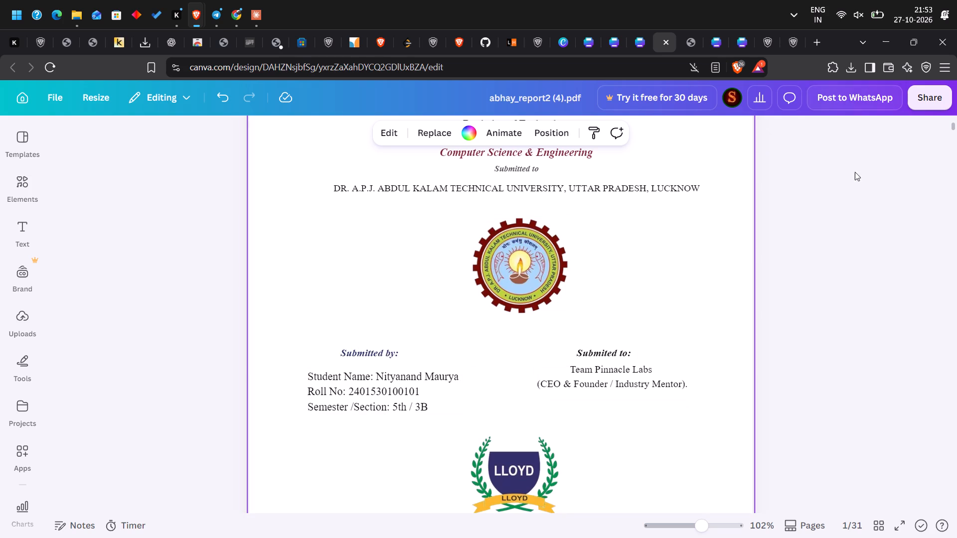
# Download pages 1–6 of abhay_report2 (4) as a digital-preset PDF and save it to the Desktop under the suggested file name.
pyautogui.click(925, 106)
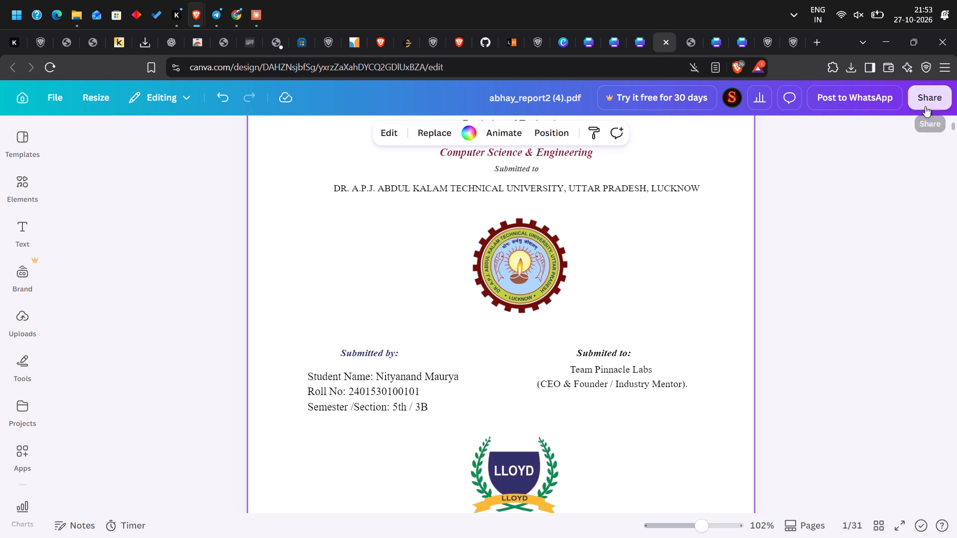
pyautogui.click(732, 382)
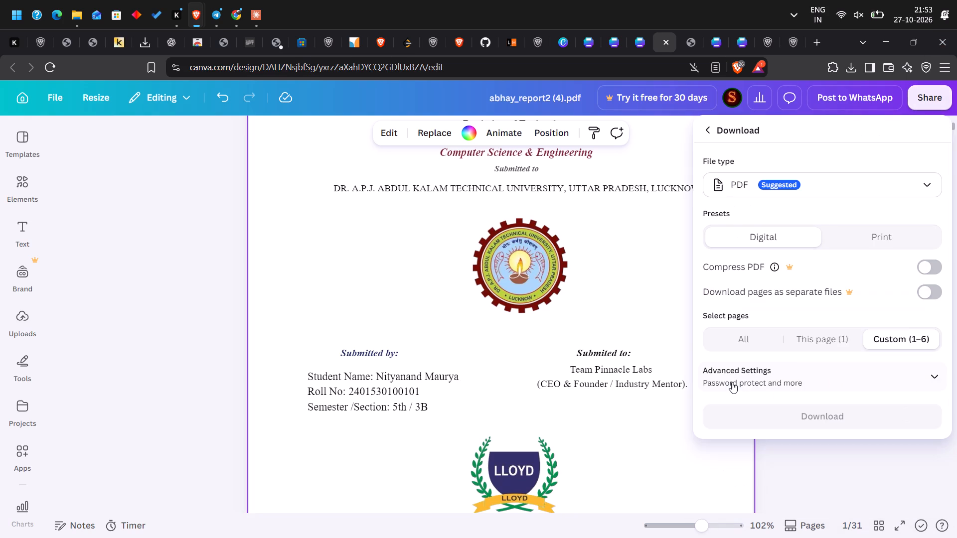
pyautogui.click(911, 338)
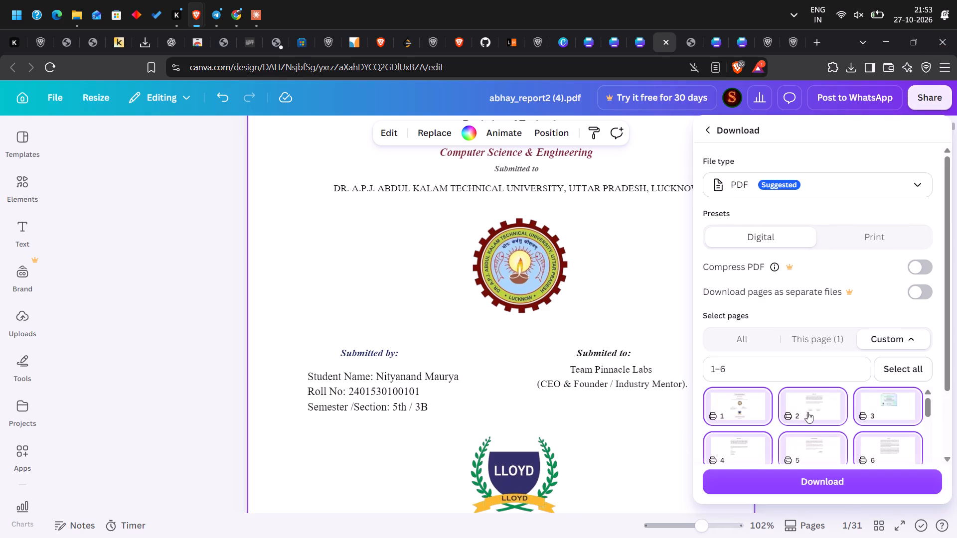
pyautogui.scroll(-2, 786, 417)
pyautogui.scroll(2, 786, 417)
pyautogui.click(790, 476)
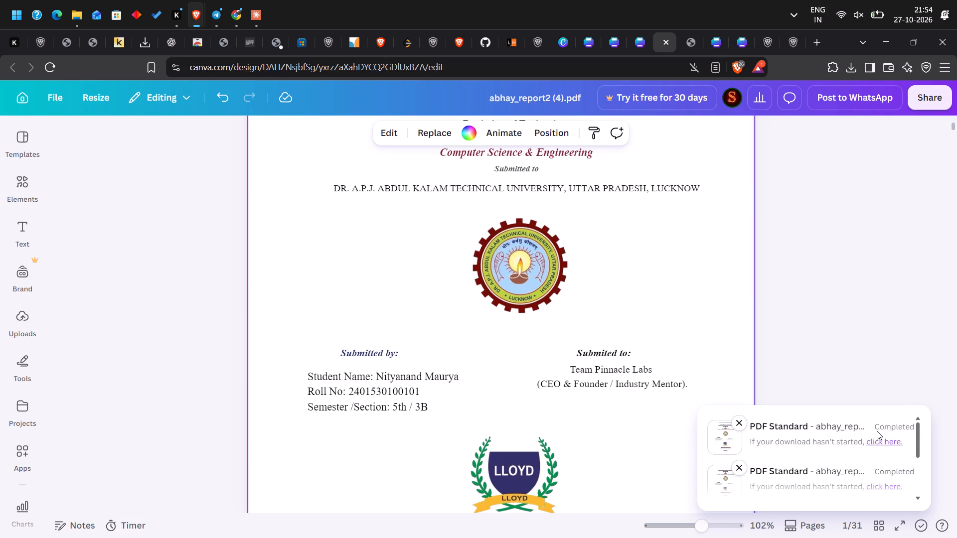
pyautogui.click(883, 442)
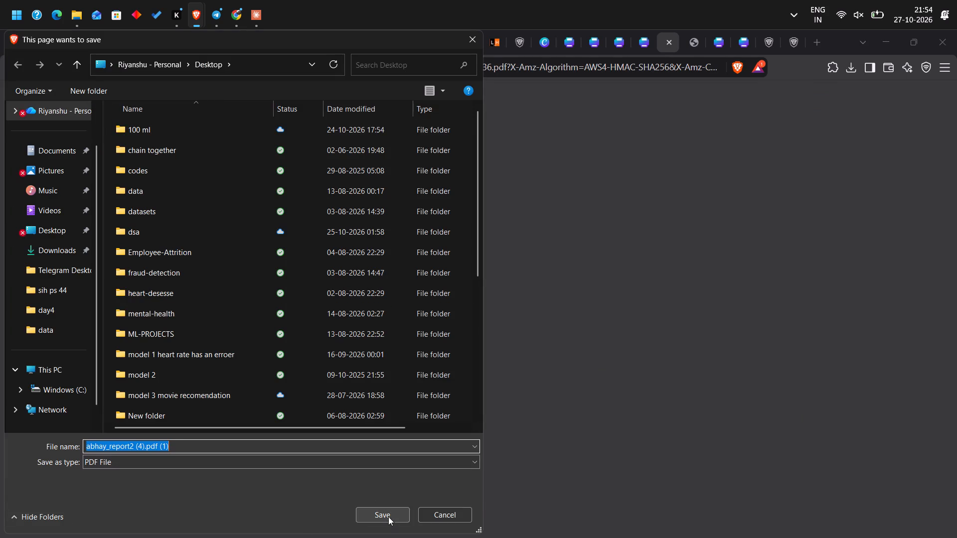
pyautogui.click(388, 517)
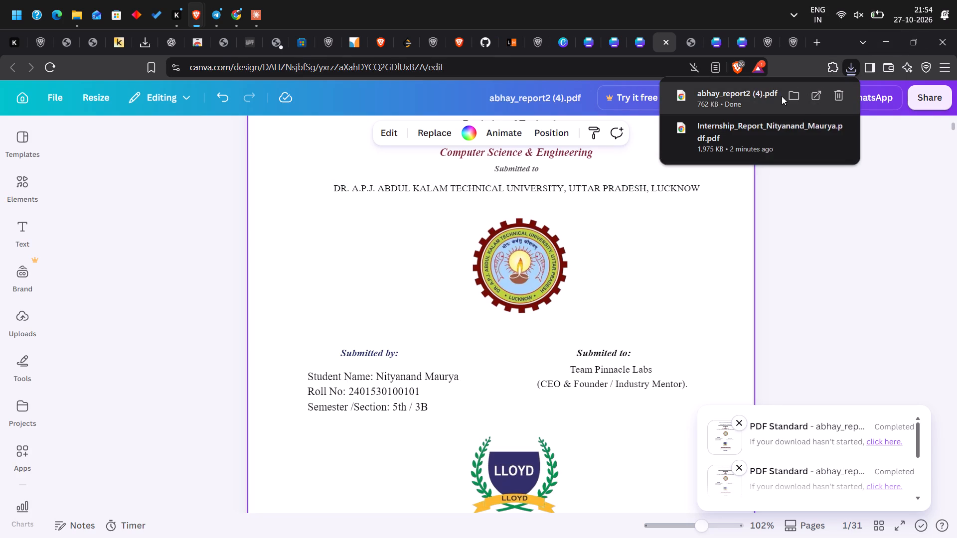
# Show the newly downloaded PDF in its Desktop folder and copy the file abhay_report2 (4).pdf (1).
pyautogui.click(794, 96)
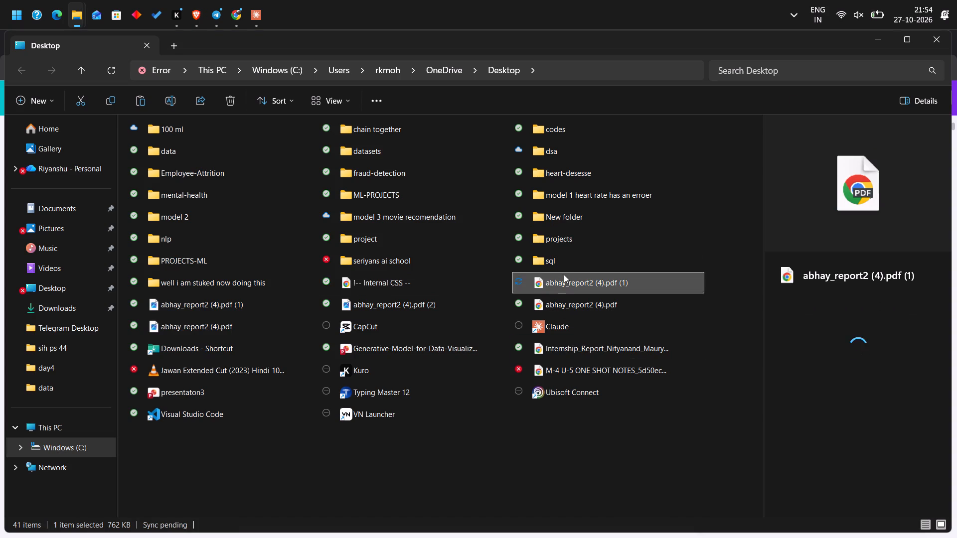
pyautogui.rightClick(579, 285)
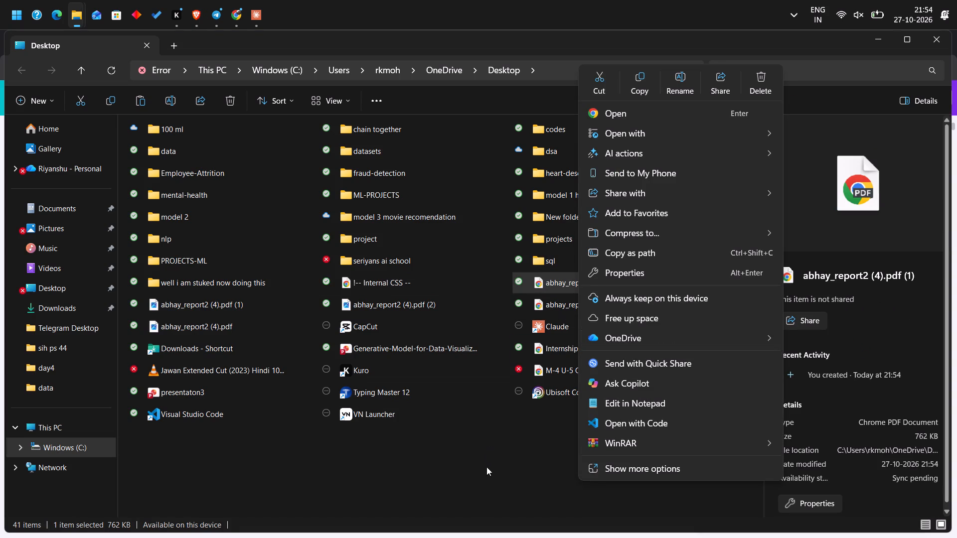
pyautogui.click(556, 274)
pyautogui.rightClick(557, 280)
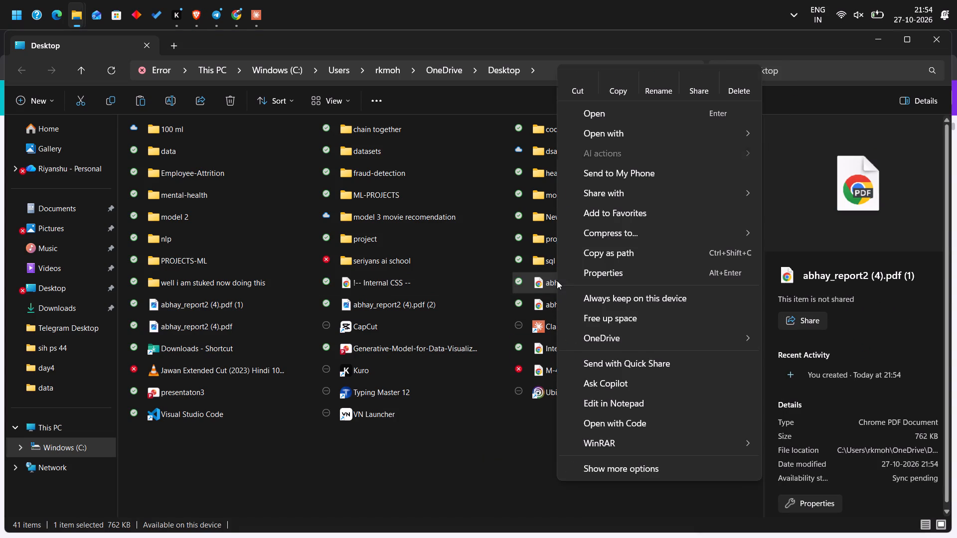
pyautogui.rightClick(557, 280)
pyautogui.click(556, 281)
pyautogui.rightClick(556, 281)
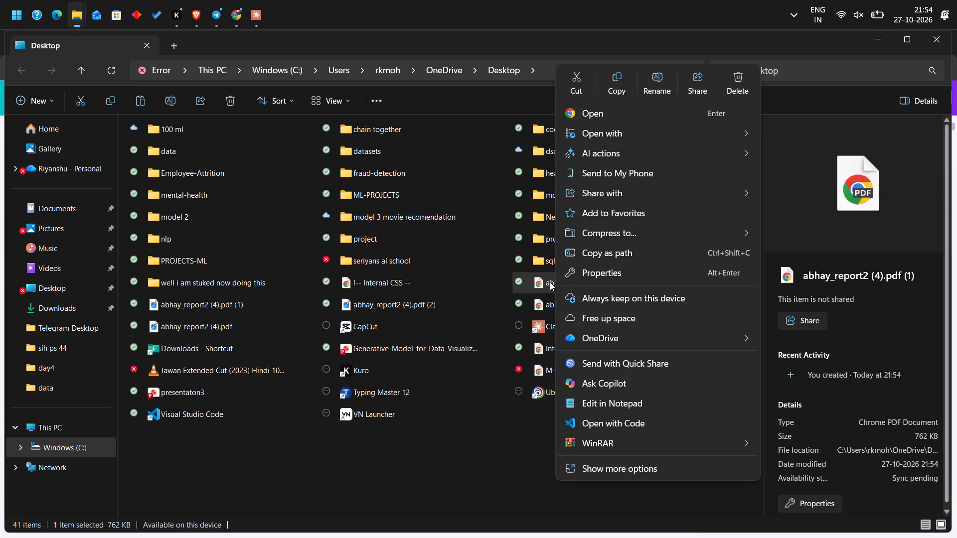
pyautogui.keyDown('ctrl'); pyautogui.click(549, 282); pyautogui.keyUp('ctrl')
pyautogui.hotkey('ctrl', 'c')
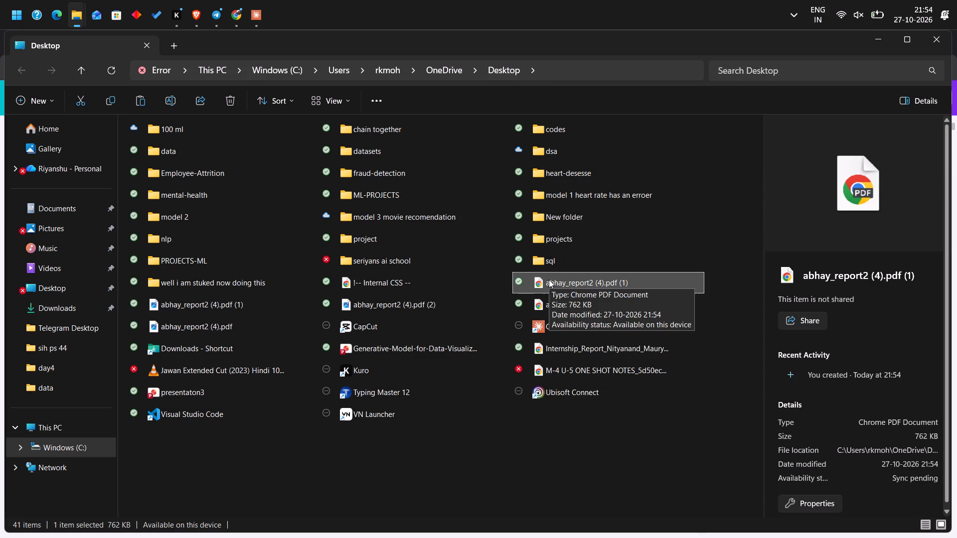
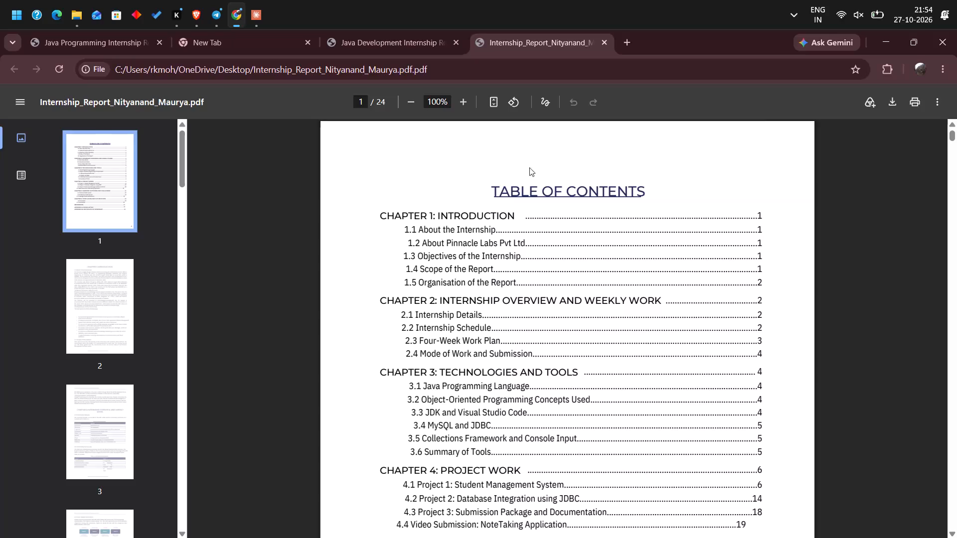
# Examine the 24-page Java Development internship report PDF from the table of contents through Chapter 4's architecture, class and flow chart diagrams.
pyautogui.scroll(-4, 532, 210)
pyautogui.scroll(1, 534, 217)
pyautogui.scroll(-5, 534, 219)
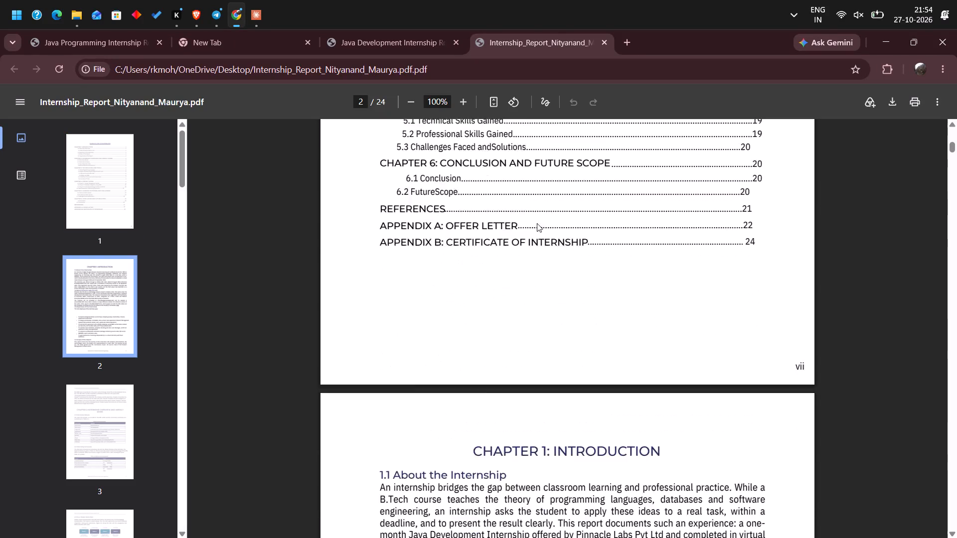
pyautogui.scroll(3, 561, 241)
pyautogui.scroll(-4, 562, 241)
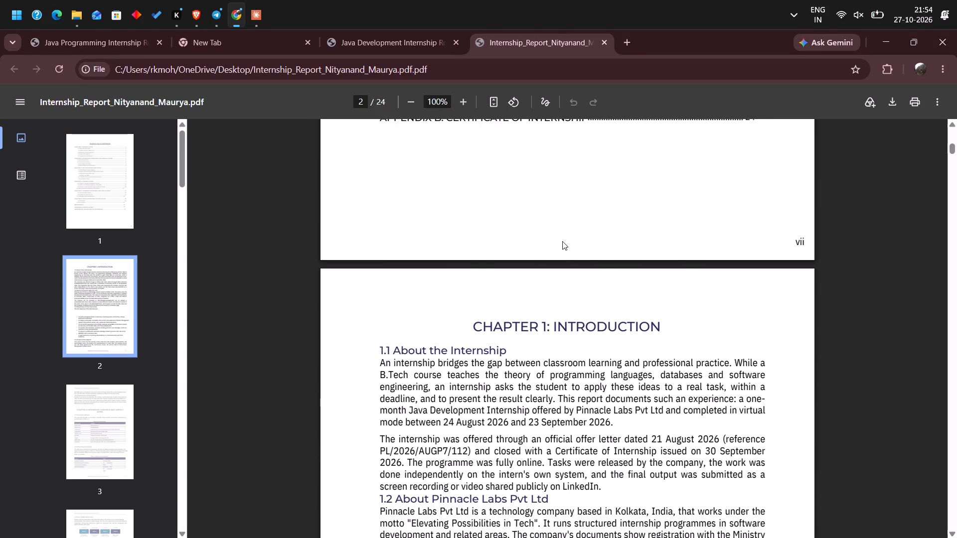
pyautogui.scroll(-9, 562, 241)
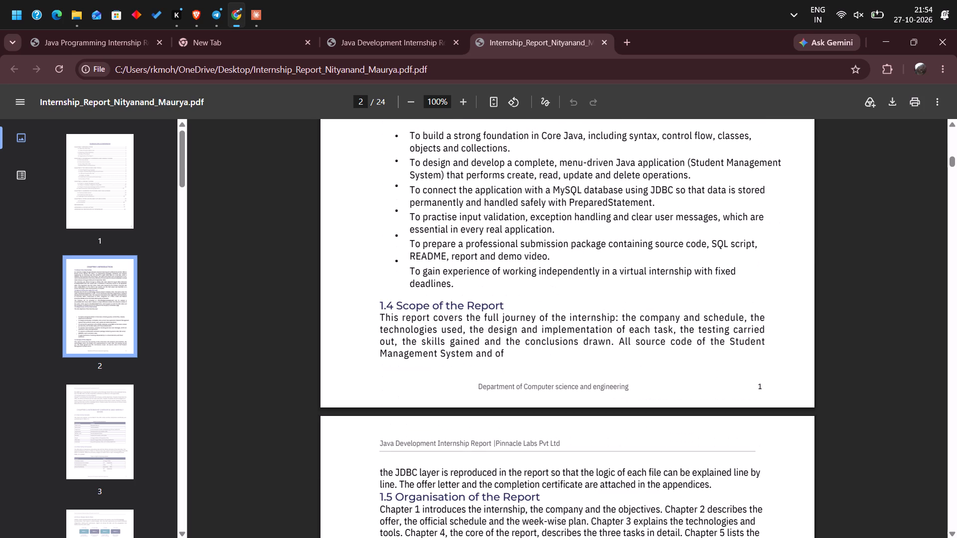
pyautogui.scroll(-2, 566, 393)
pyautogui.scroll(-10, 697, 244)
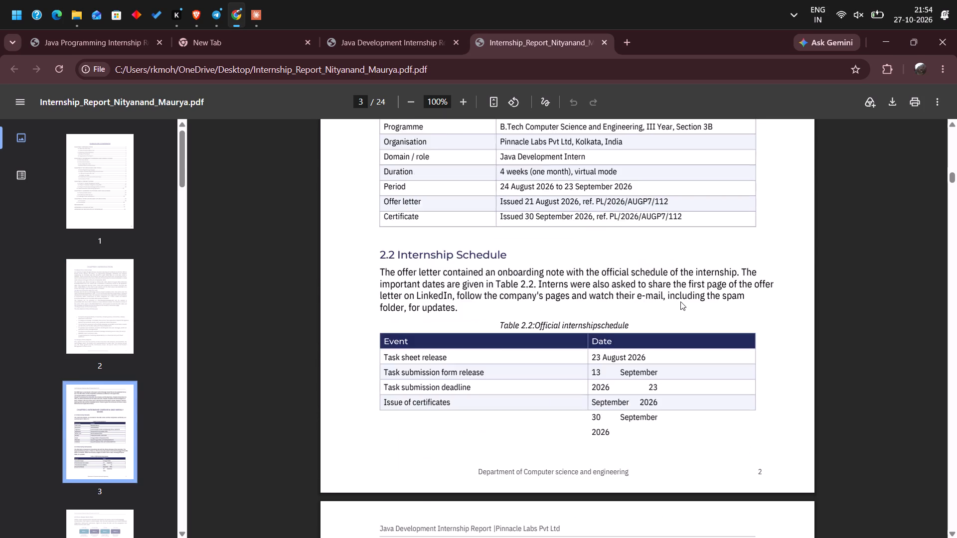
pyautogui.scroll(-3, 680, 301)
pyautogui.scroll(-20, 680, 301)
pyautogui.scroll(-1, 680, 301)
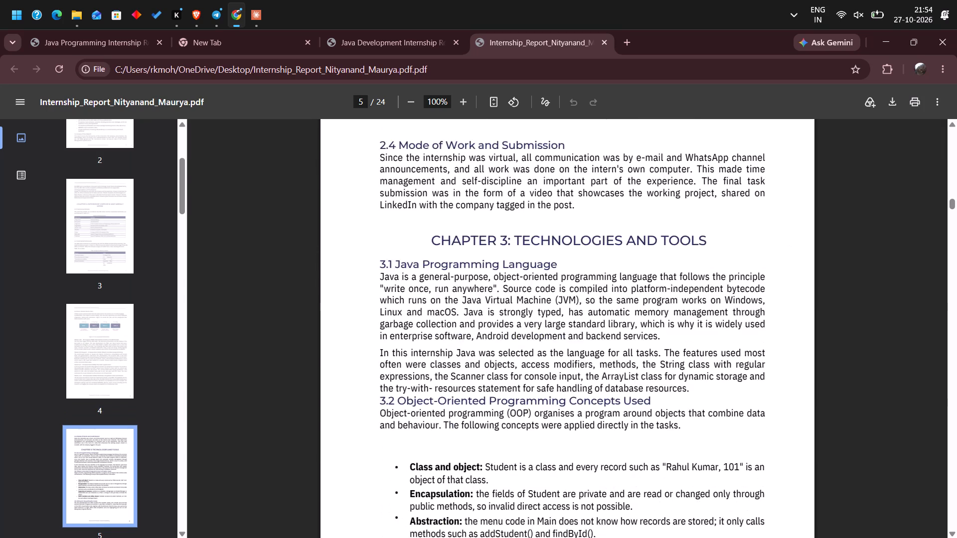
pyautogui.scroll(-20, 677, 298)
pyautogui.scroll(-8, 677, 298)
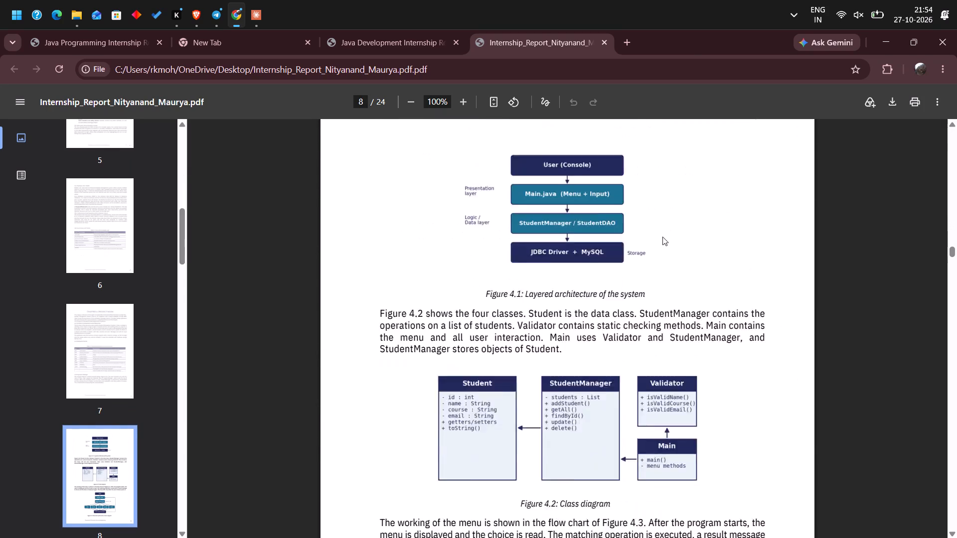
pyautogui.scroll(-1, 662, 237)
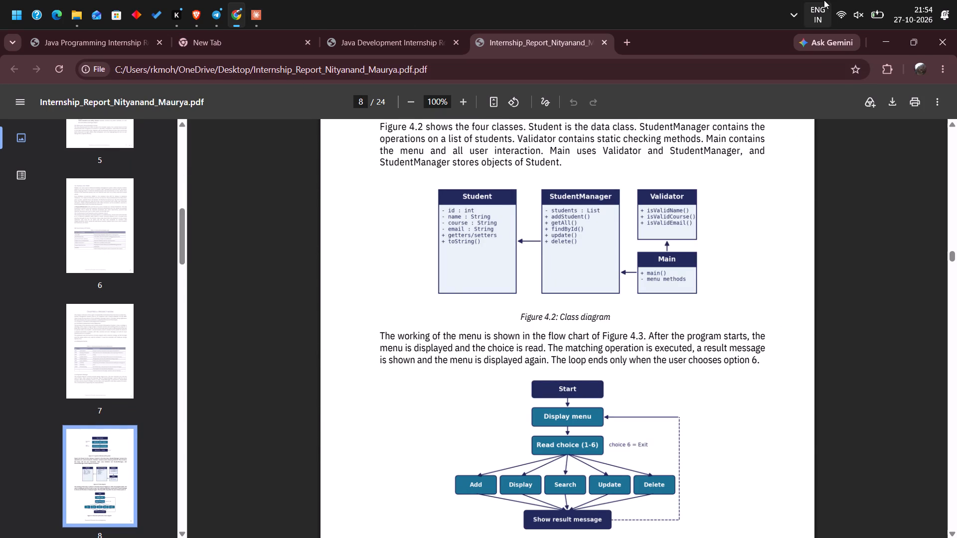
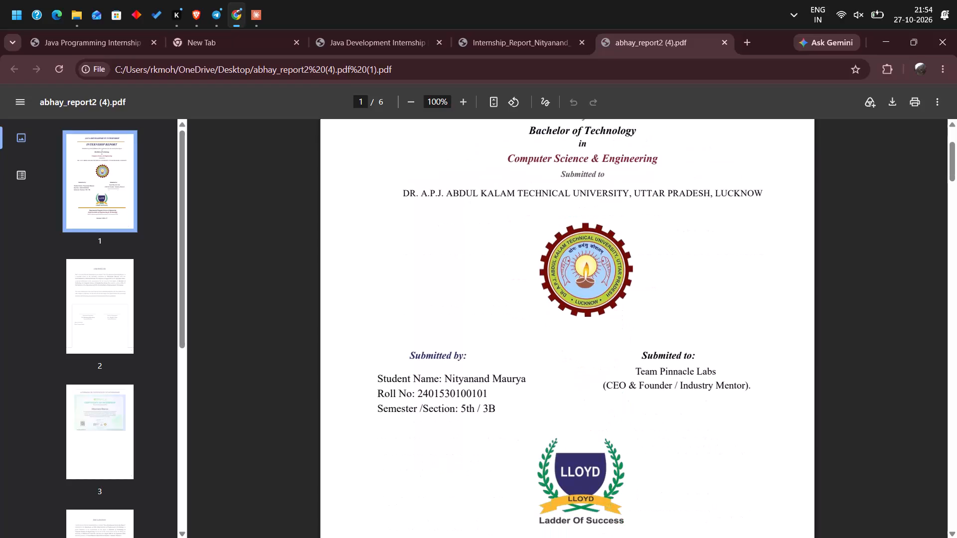
# Review all six pages of the exported abhay_report2 (4) PDF, from the cover page through the certificate and declaration to the abstract.
pyautogui.scroll(-7, 523, 279)
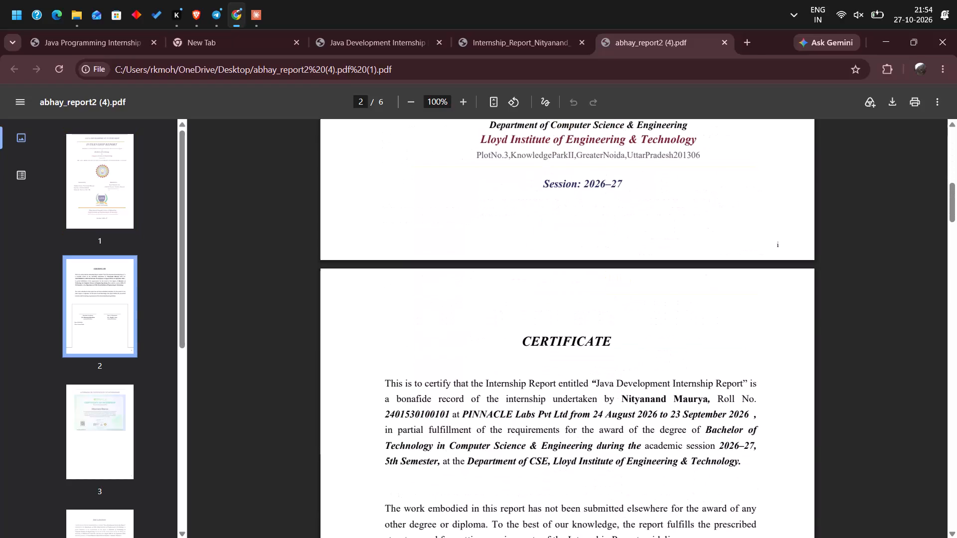
pyautogui.scroll(-2, 523, 279)
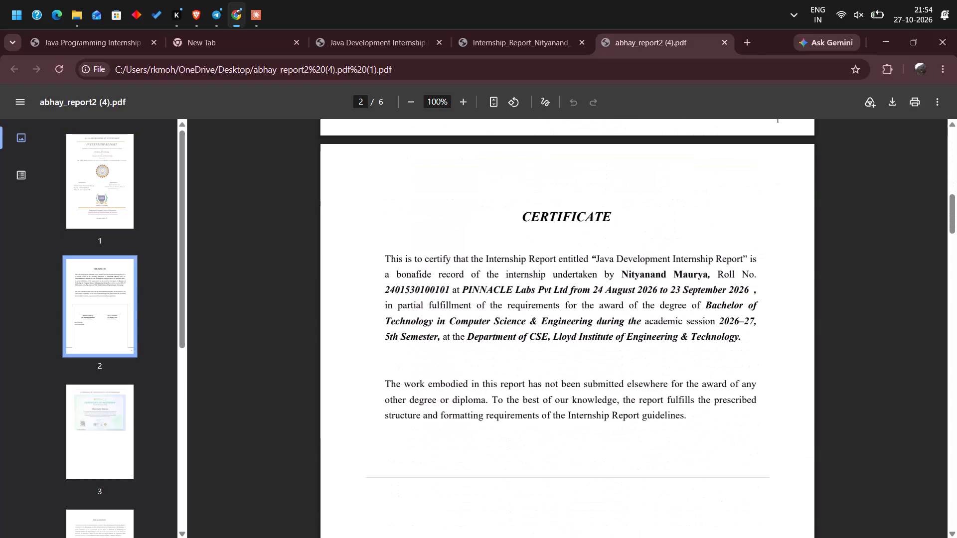
pyautogui.scroll(-7, 523, 279)
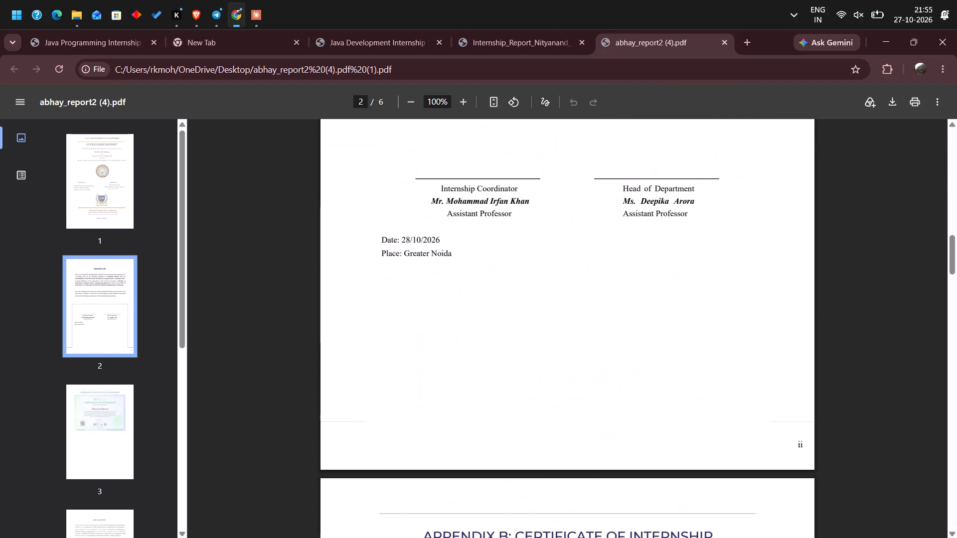
pyautogui.scroll(-12, 523, 279)
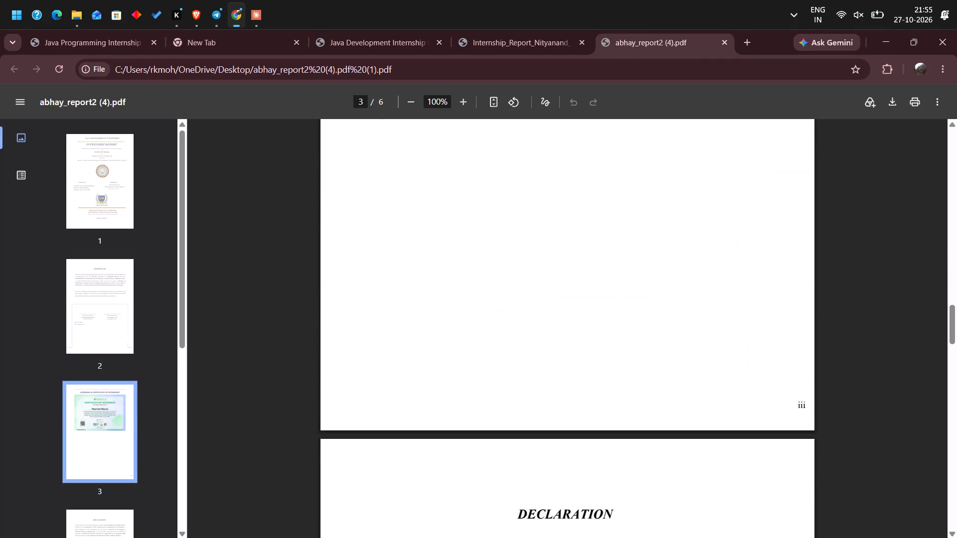
pyautogui.scroll(-13, 523, 279)
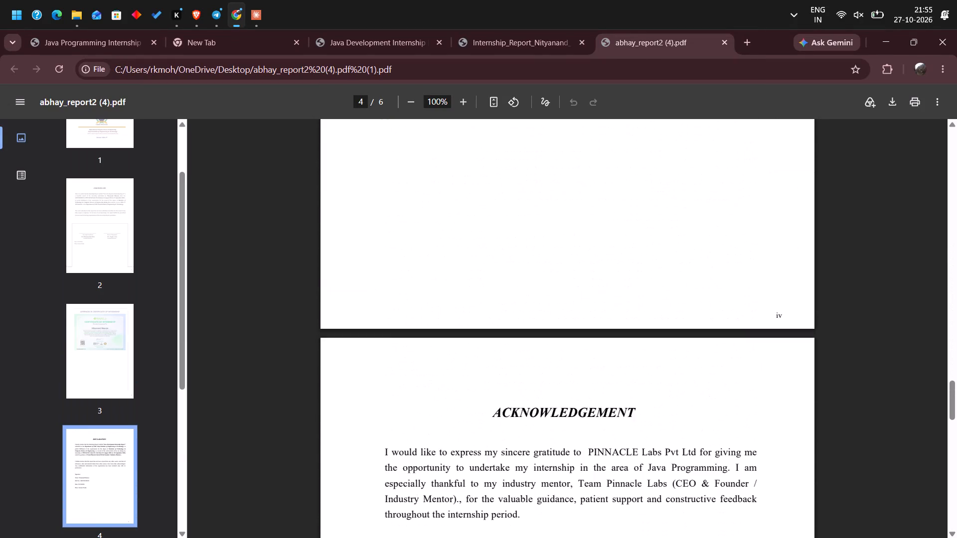
pyautogui.scroll(-18, 523, 279)
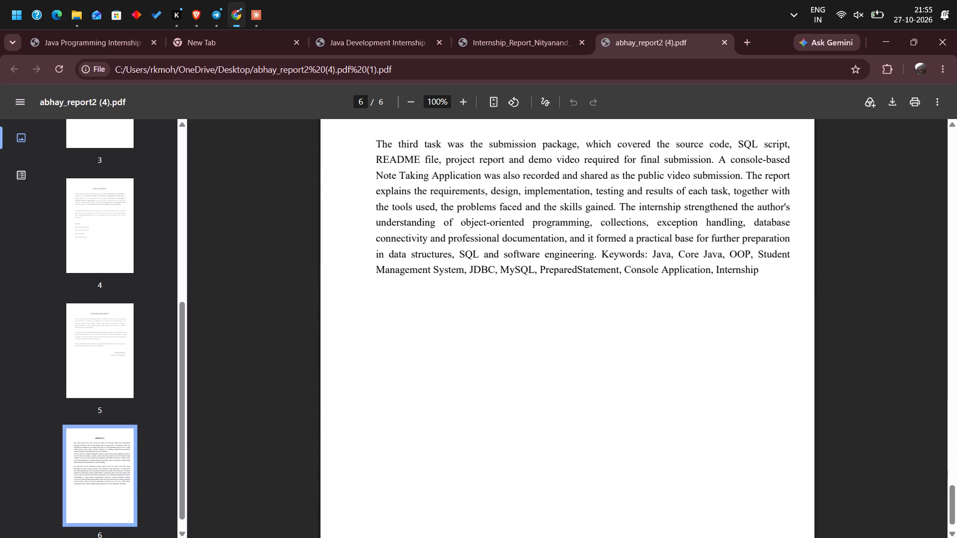
pyautogui.scroll(-7, 520, 277)
# Recheck the exported PDF backwards from the abstract through the declaration and certificate to the bottom of the cover page.
pyautogui.scroll(7, 521, 314)
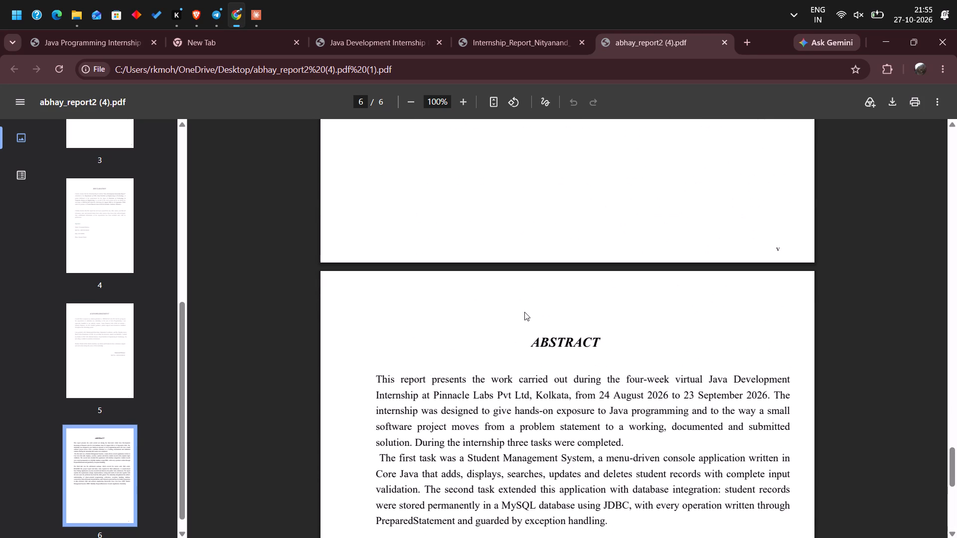
pyautogui.scroll(20, 525, 305)
pyautogui.scroll(3, 535, 269)
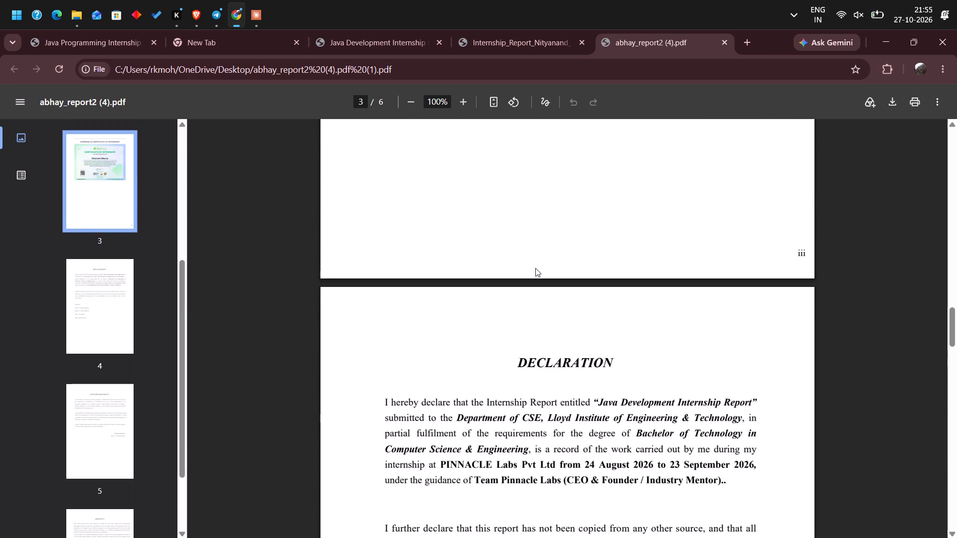
pyautogui.scroll(2, 535, 268)
pyautogui.scroll(-1, 535, 268)
pyautogui.scroll(17, 535, 267)
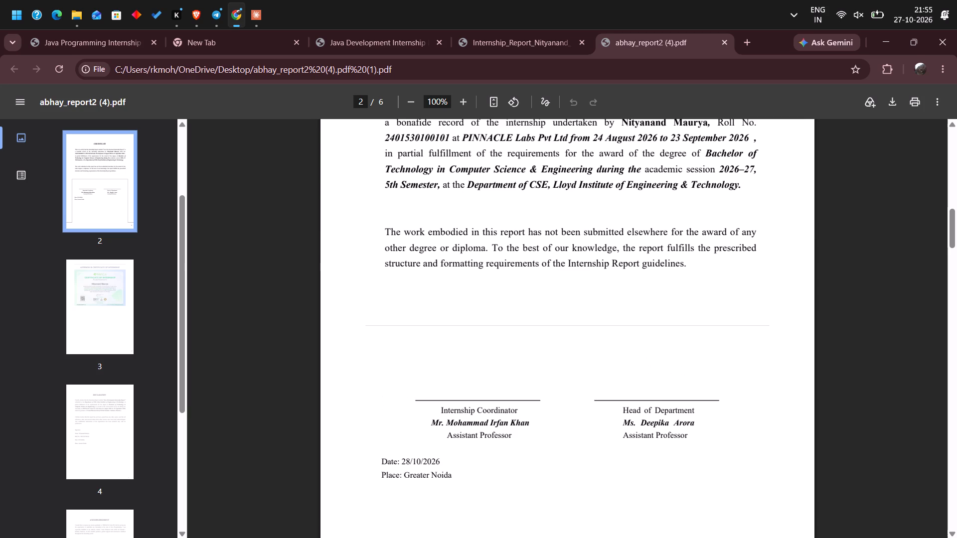
pyautogui.scroll(5, 536, 265)
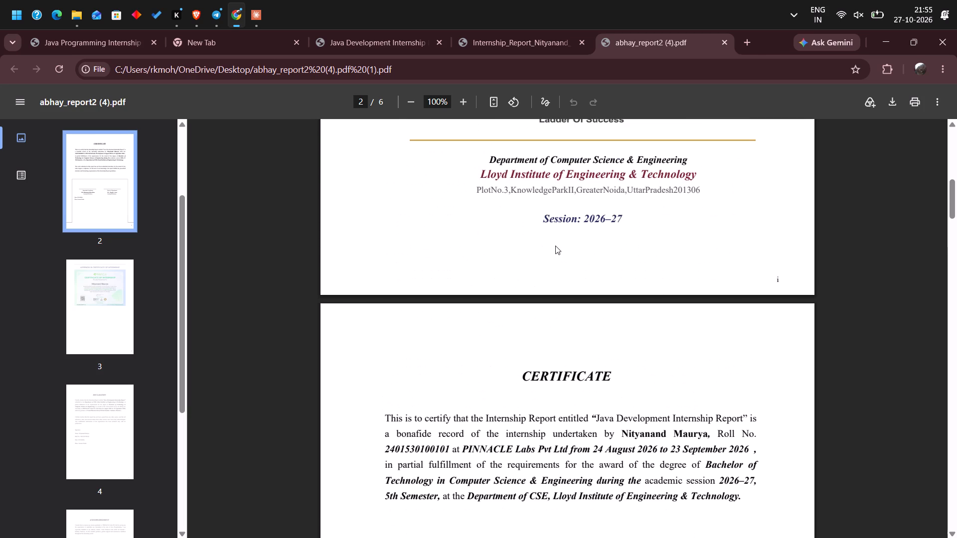
# Review the exported abhay_report2 (4) PDF from the cover page's student details through the certificate page to Appendix B.
pyautogui.scroll(11, 556, 245)
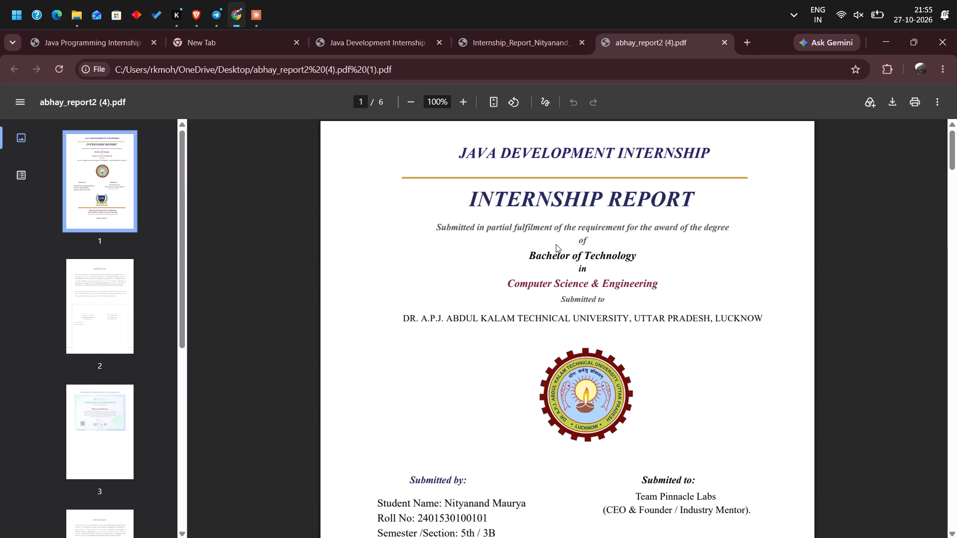
pyautogui.scroll(-2, 556, 244)
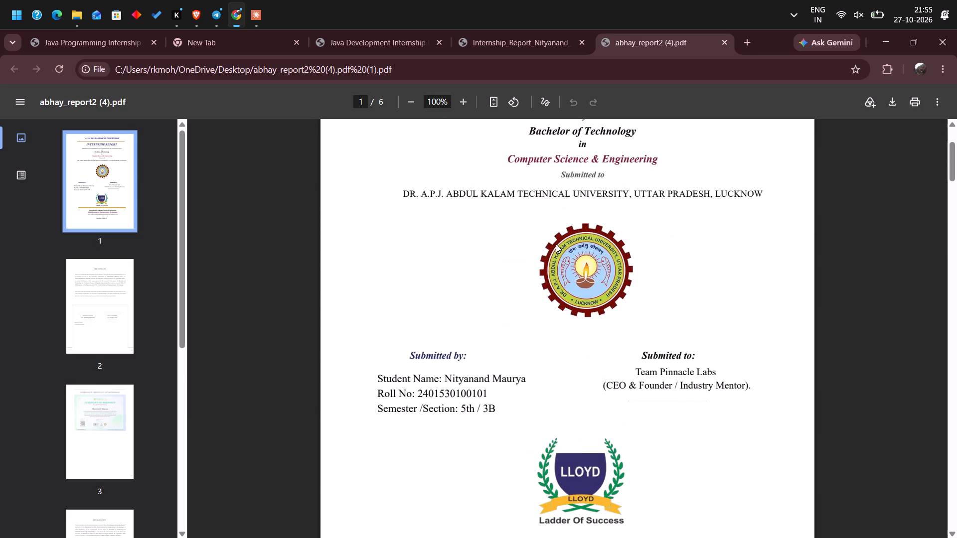
pyautogui.scroll(-1, 520, 305)
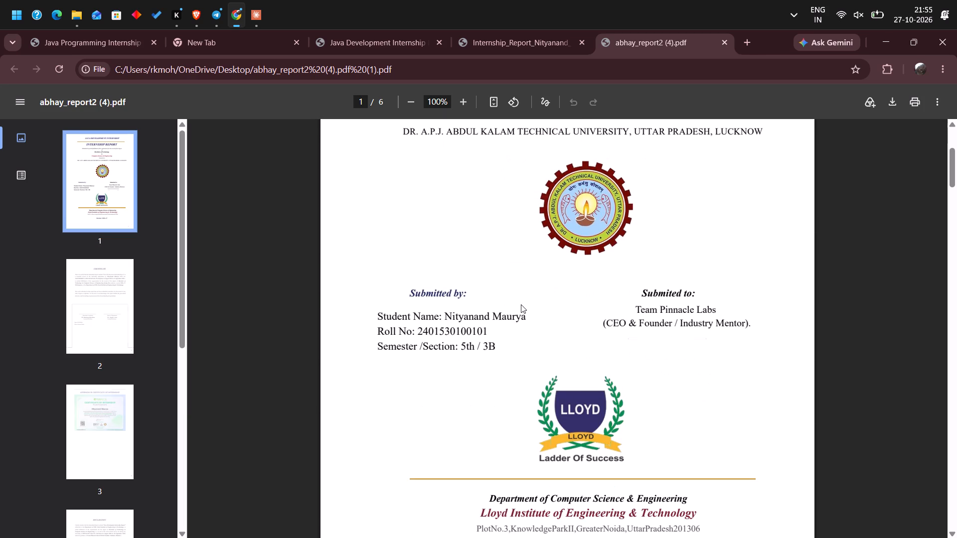
pyautogui.scroll(-12, 521, 304)
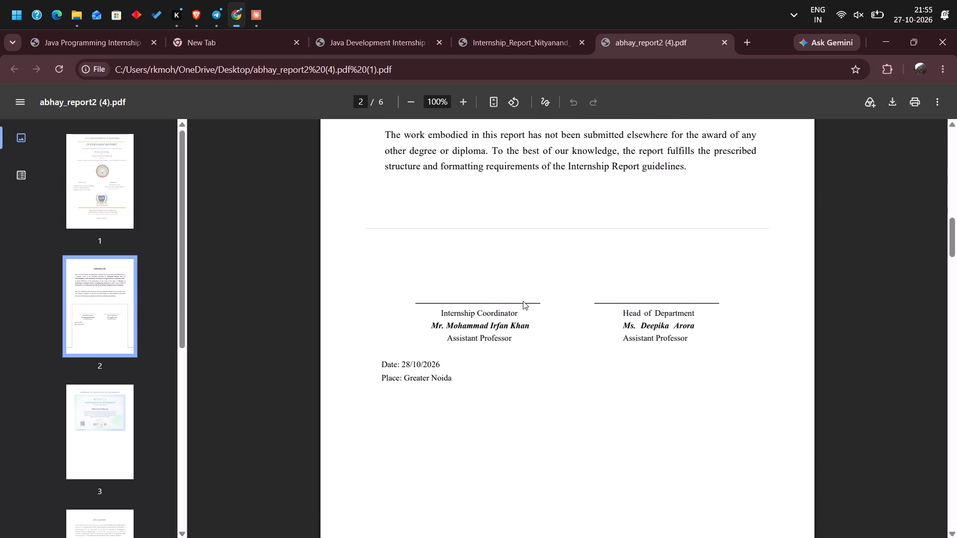
pyautogui.scroll(-5, 523, 300)
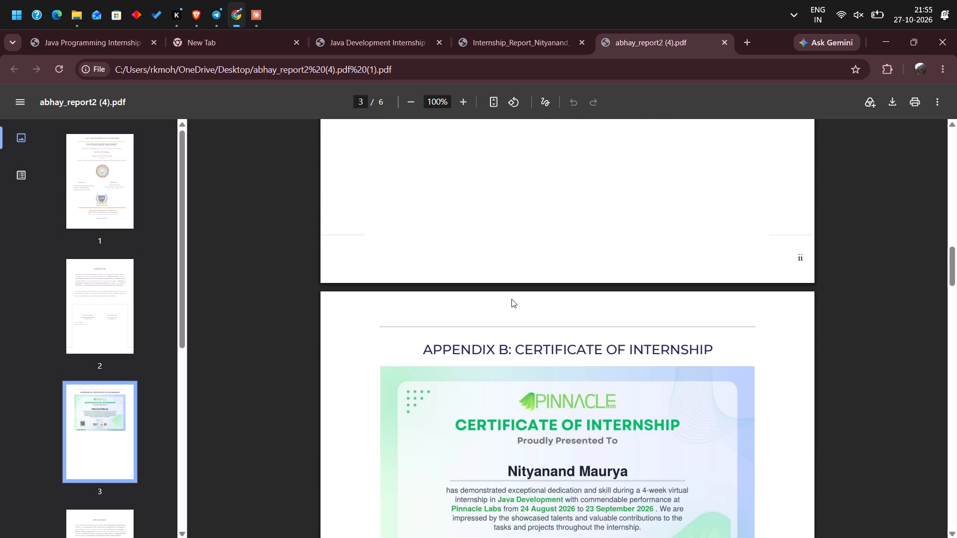
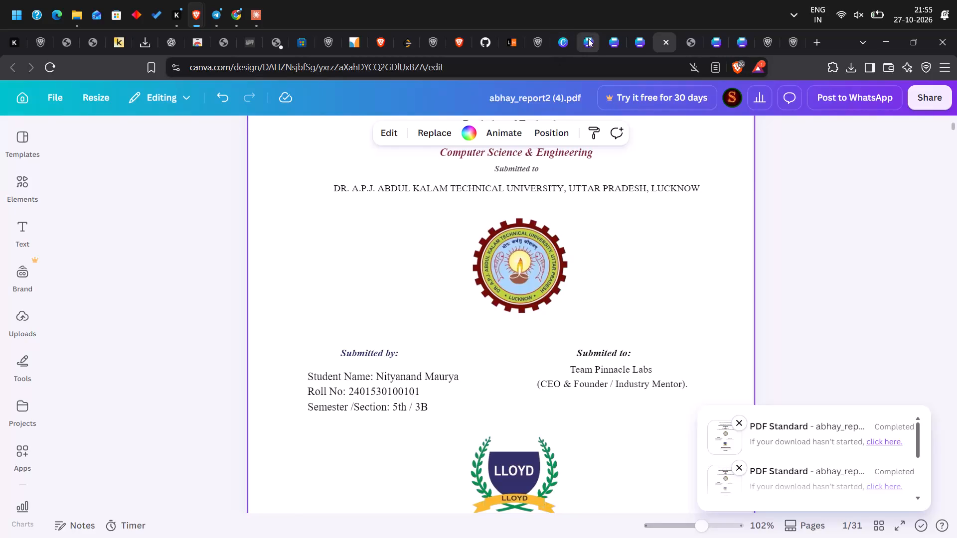
# Close the finished Canva design tabs and leftover blank tabs in the browser.
pyautogui.scroll(2, 514, 379)
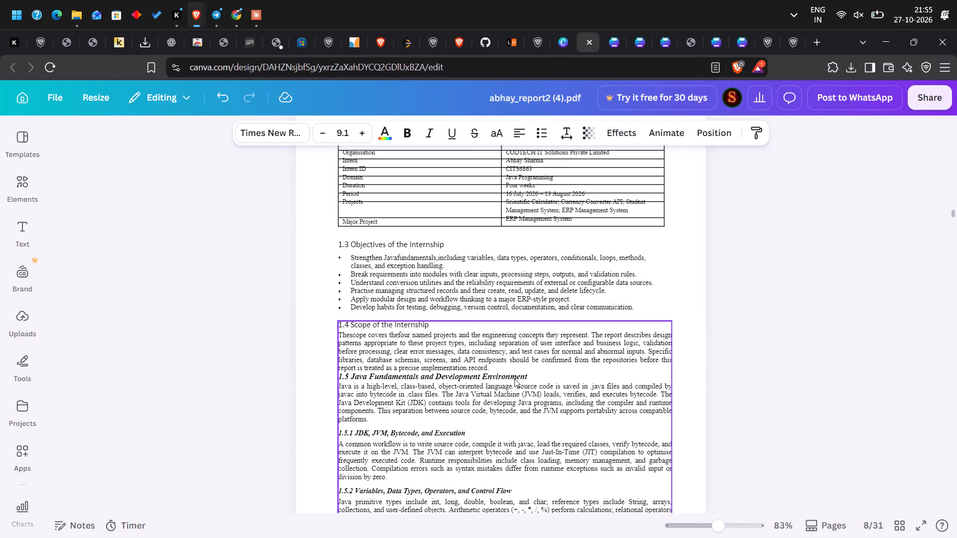
pyautogui.scroll(6, 514, 379)
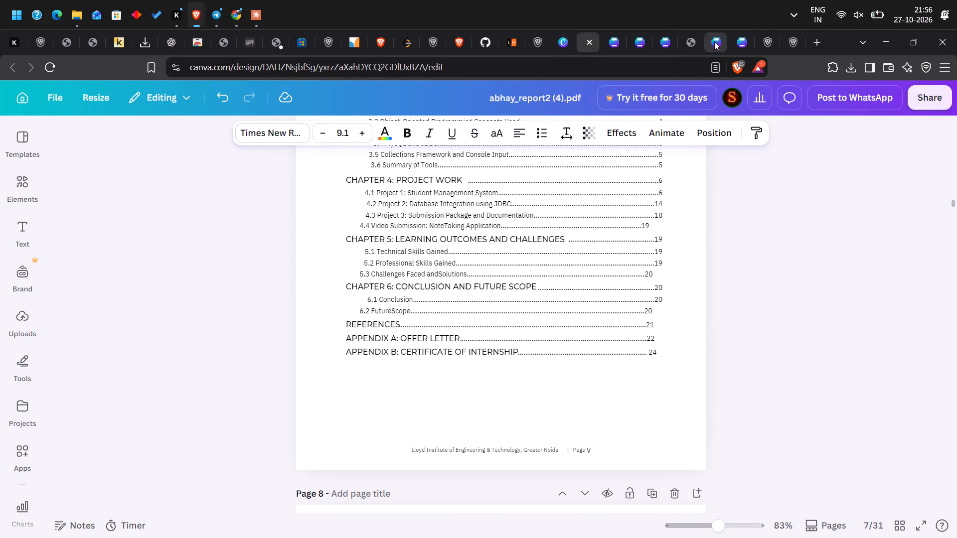
pyautogui.click(742, 39)
pyautogui.click(742, 40)
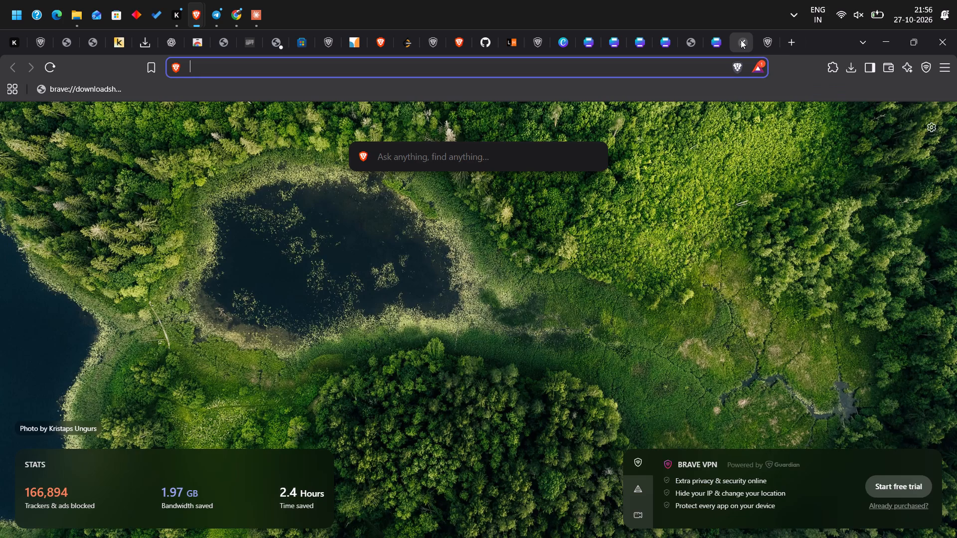
pyautogui.click(741, 40)
pyautogui.tripleClick(741, 40)
pyautogui.tripleClick(741, 40)
pyautogui.doubleClick(741, 40)
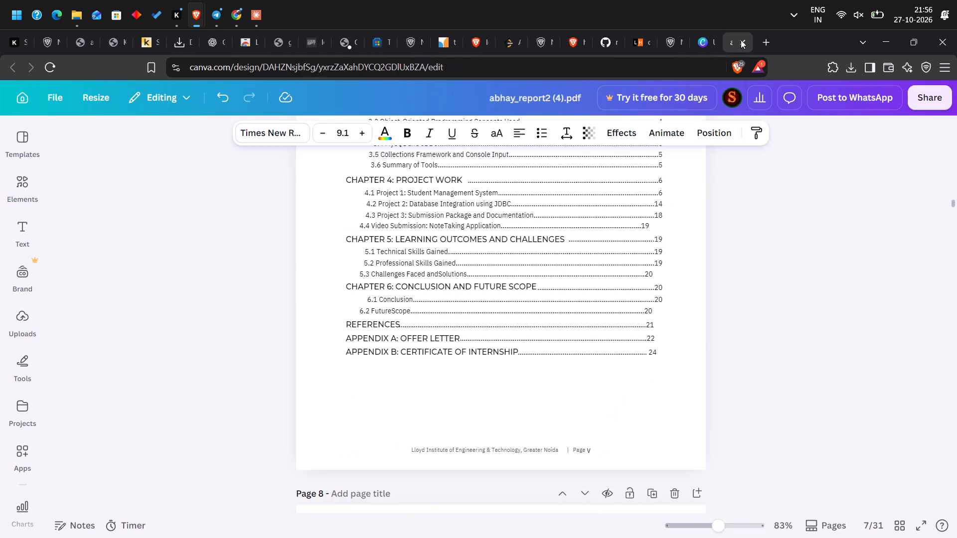
# Search the web for canva in a new tab and open the Canva home page.
pyautogui.click(767, 43)
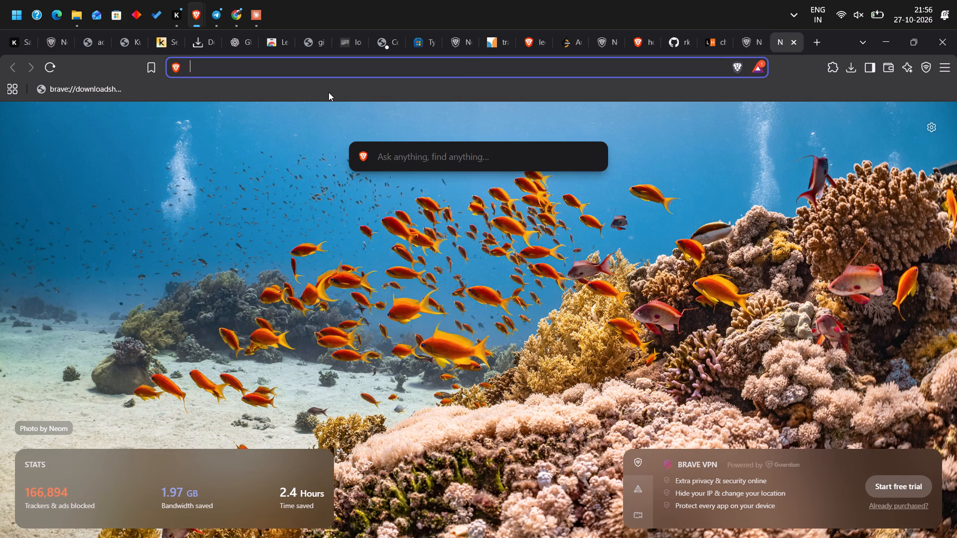
pyautogui.write('canva')
pyautogui.press('Return')
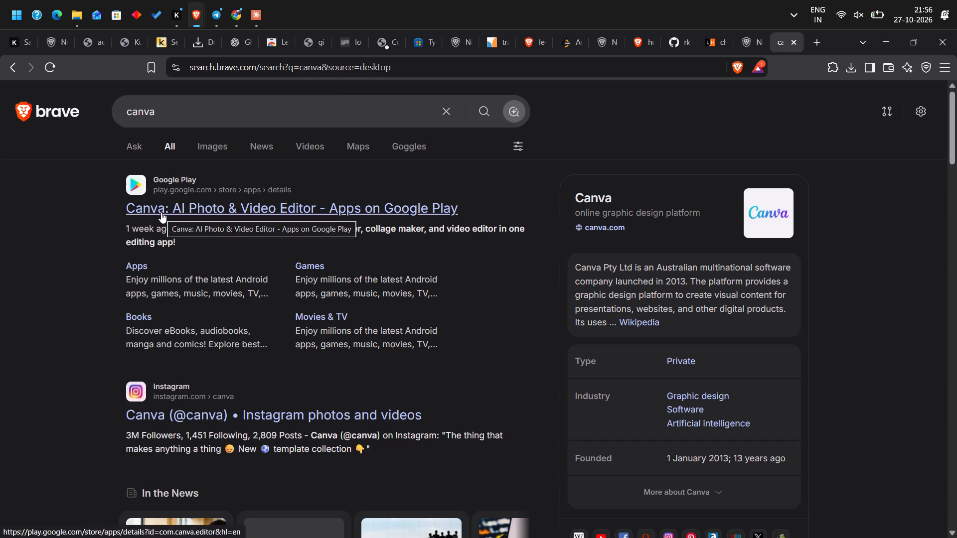
pyautogui.scroll(-4, 173, 446)
pyautogui.click(175, 451)
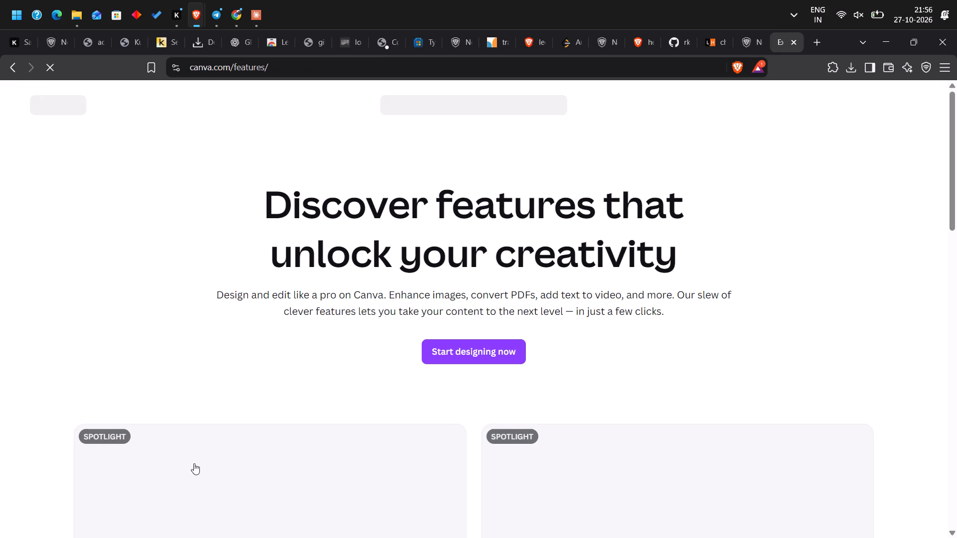
pyautogui.click(459, 349)
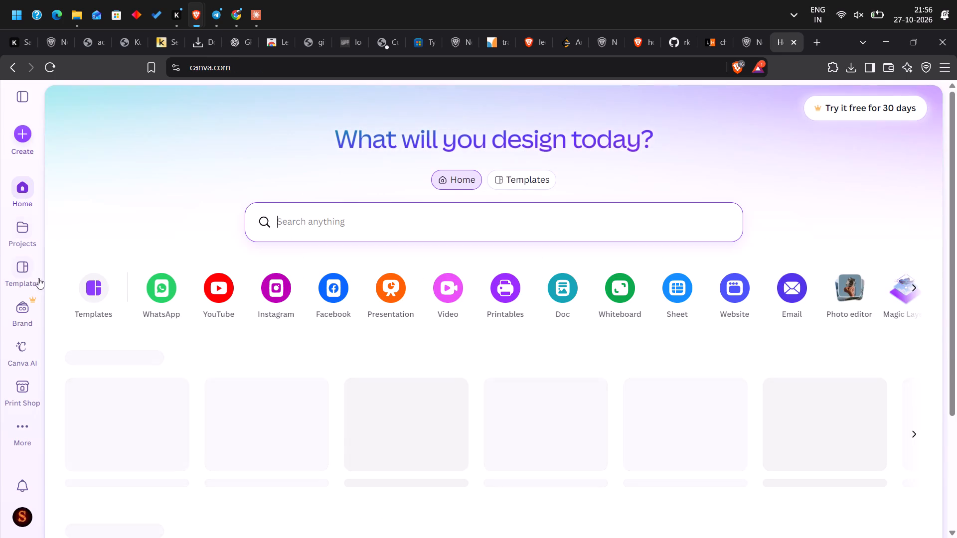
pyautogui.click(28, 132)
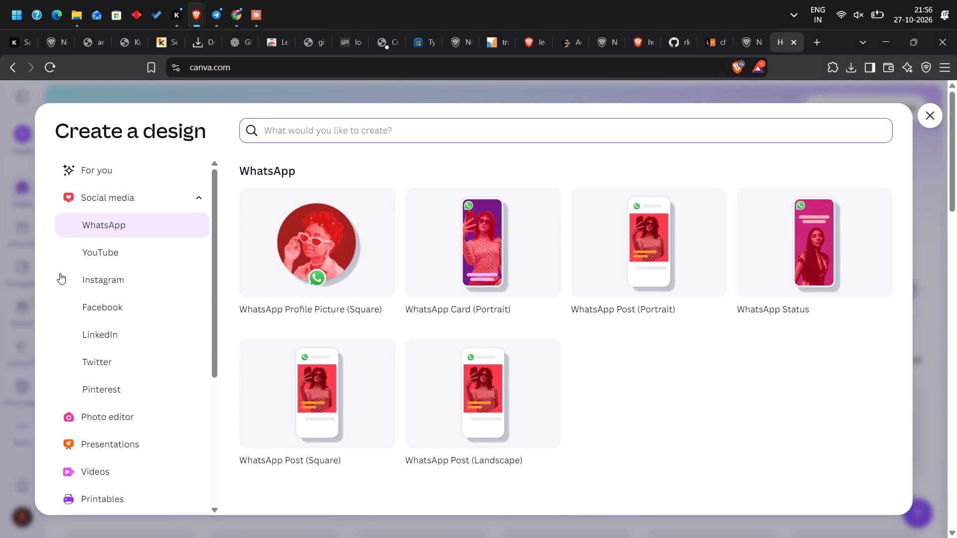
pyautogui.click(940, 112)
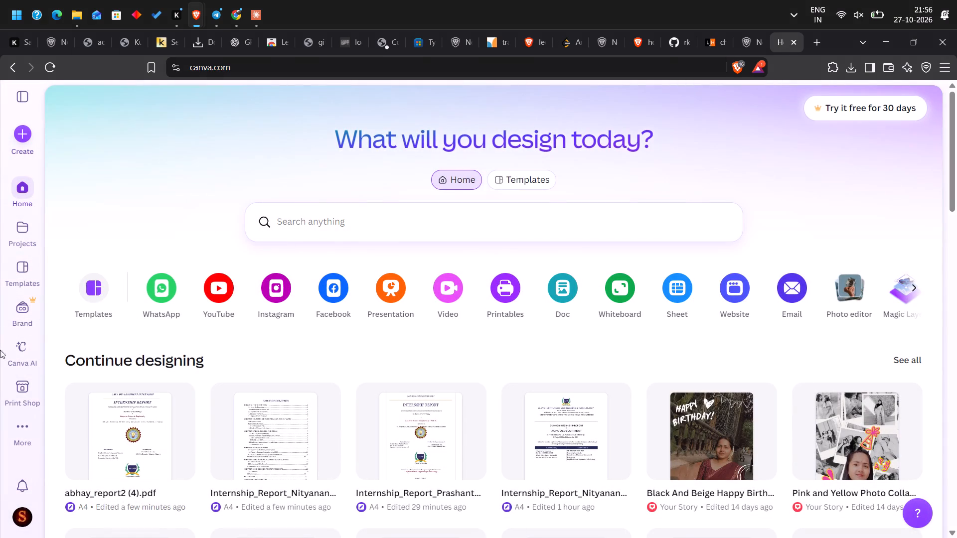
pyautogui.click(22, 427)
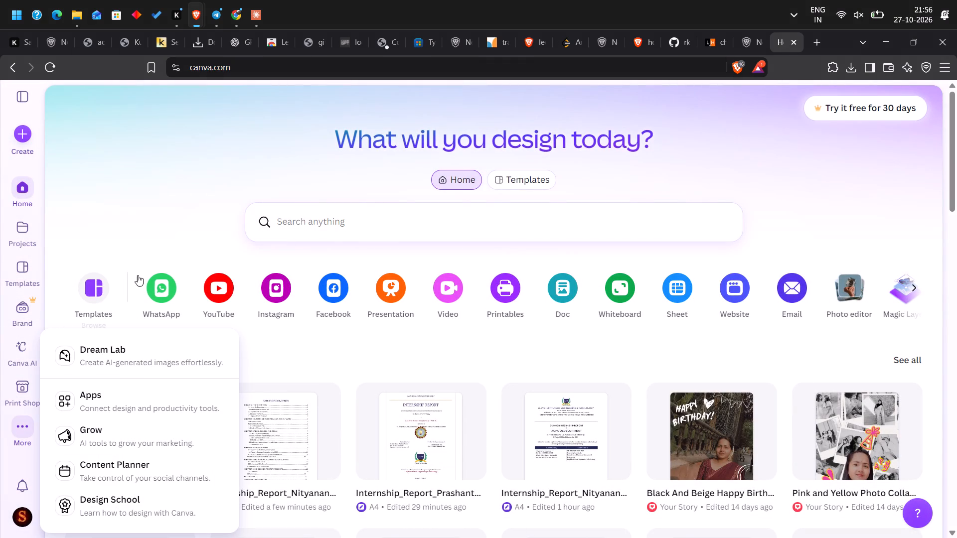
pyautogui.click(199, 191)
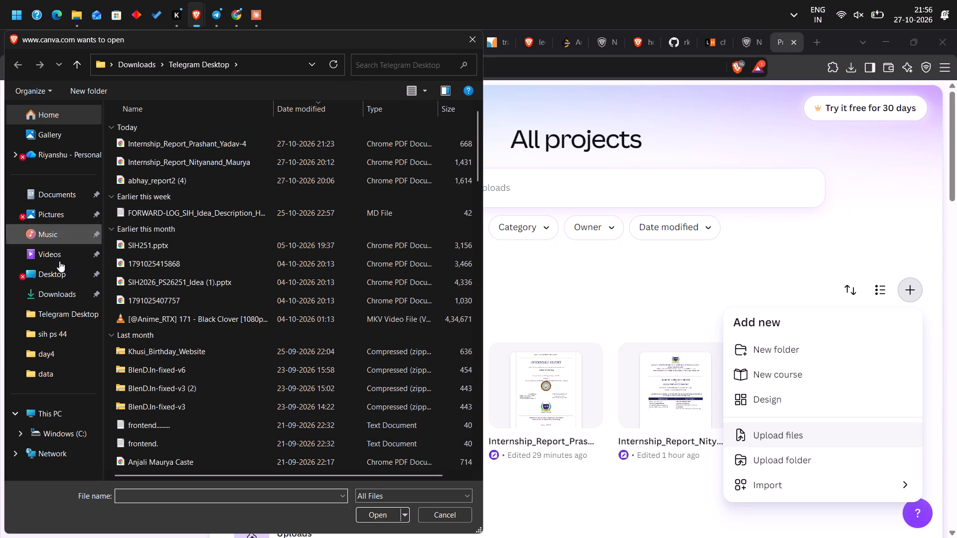
pyautogui.scroll(2, 56, 334)
pyautogui.click(53, 111)
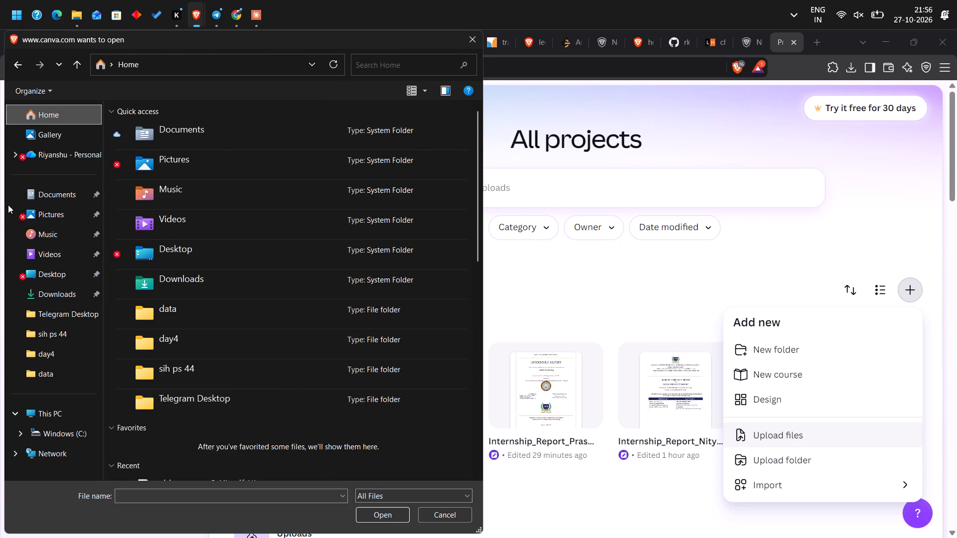
pyautogui.scroll(-1, 283, 410)
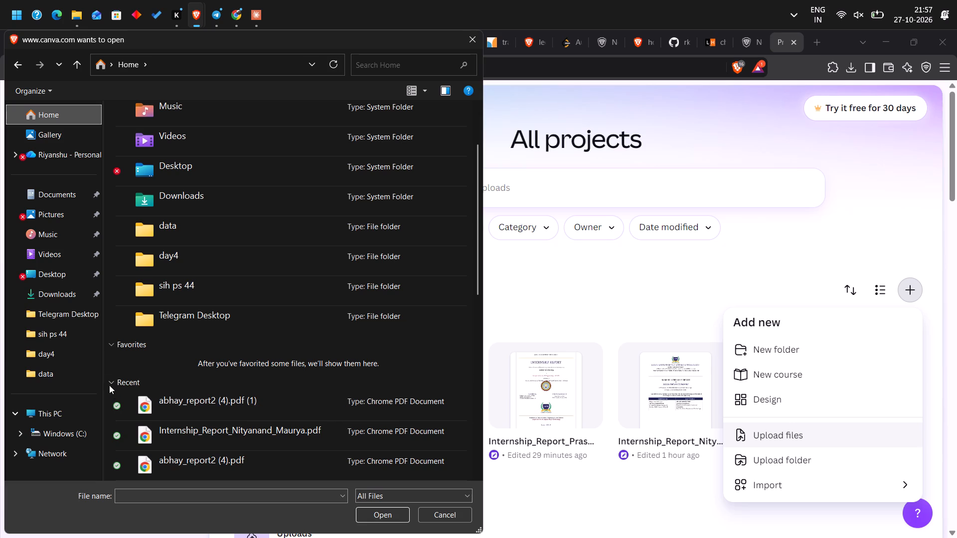
pyautogui.moveTo(111, 393); pyautogui.dragTo(209, 439)
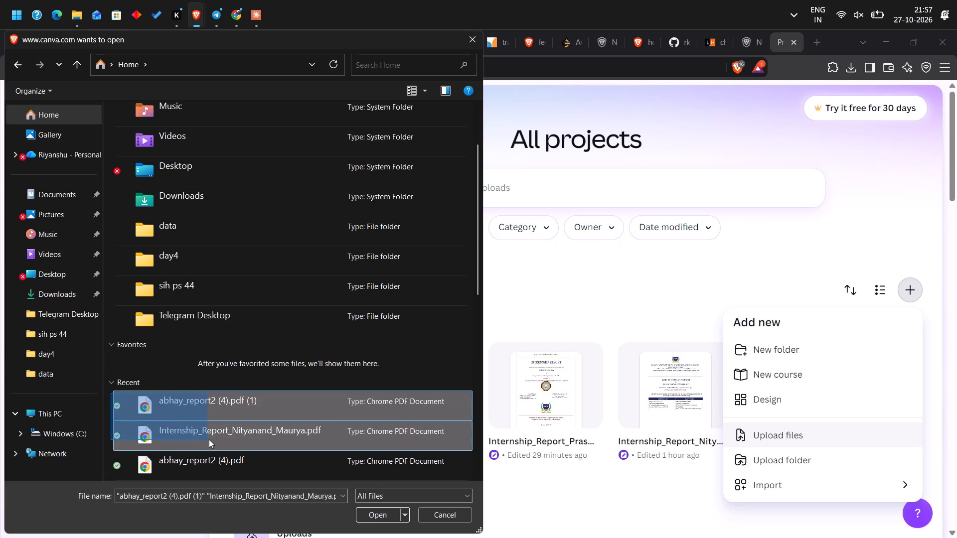
pyautogui.moveTo(209, 439); pyautogui.dragTo(208, 439)
pyautogui.click(375, 514)
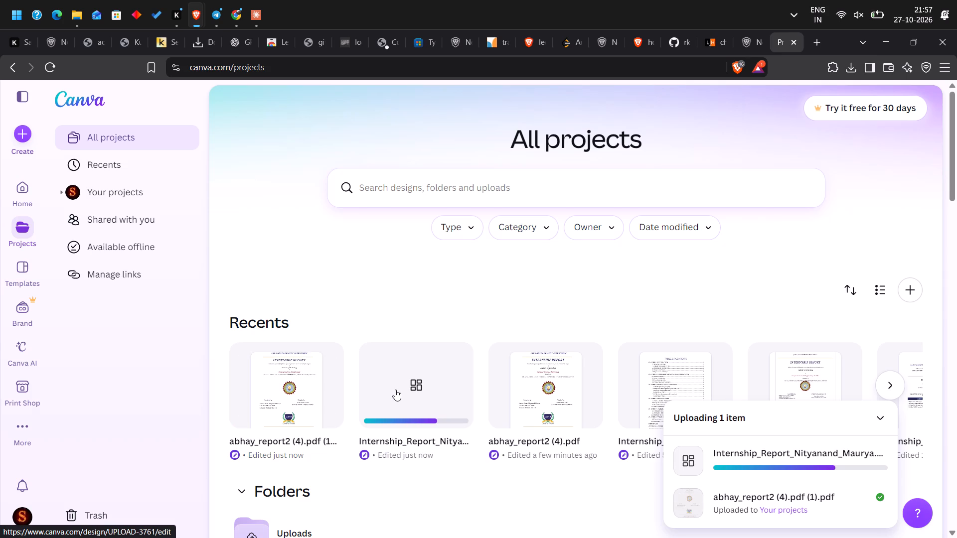
# Open the uploaded abhay_report2 (4).pdf (1) design in the editor at its cover page.
pyautogui.click(262, 398)
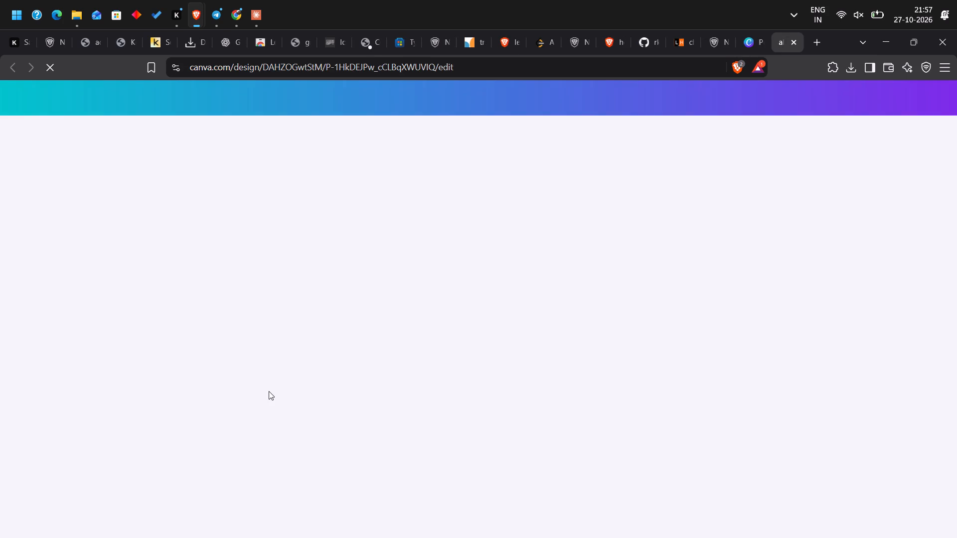
pyautogui.scroll(1, 545, 246)
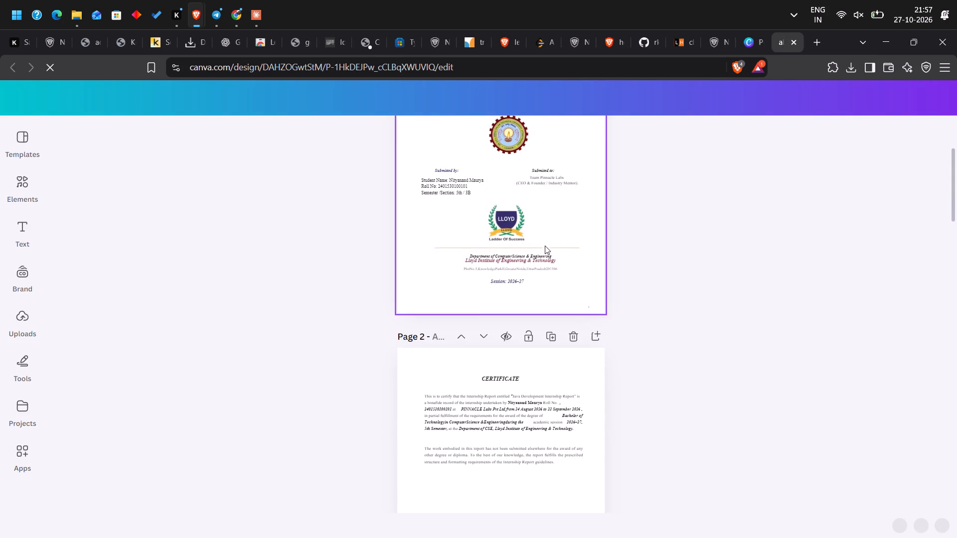
pyautogui.scroll(1, 545, 246)
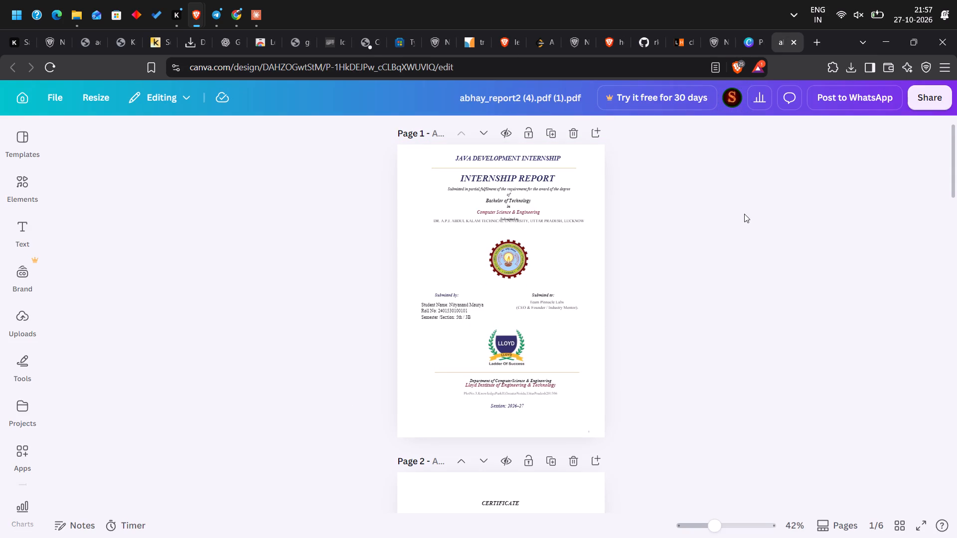
# Lower the university name line on the cover page so it clears the "Submitted to" line above it.
pyautogui.click(744, 214)
pyautogui.click(513, 223)
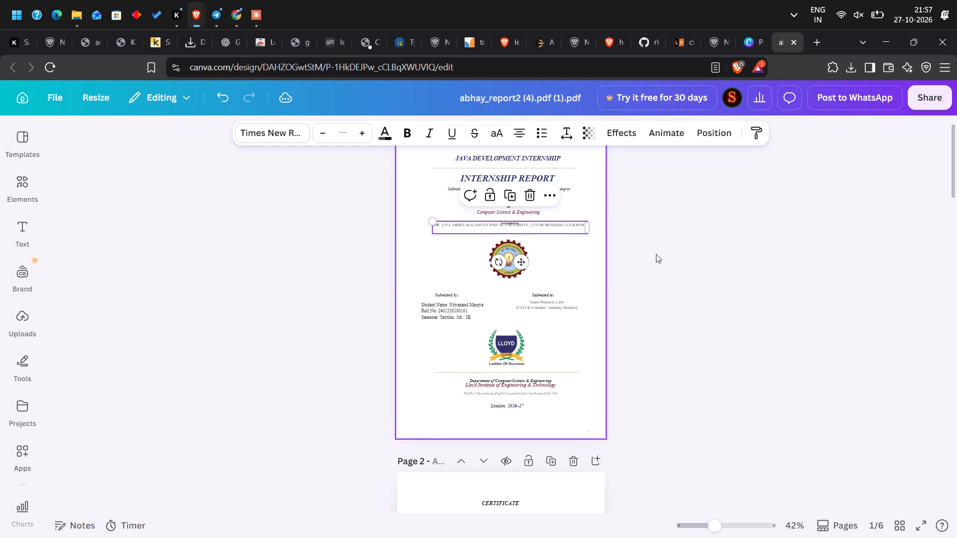
pyautogui.click(775, 239)
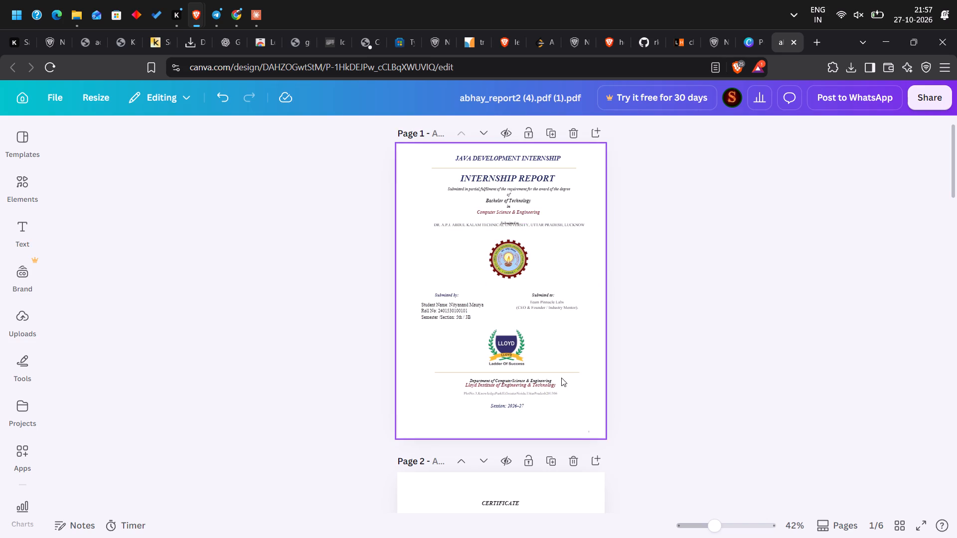
pyautogui.scroll(5, 534, 316)
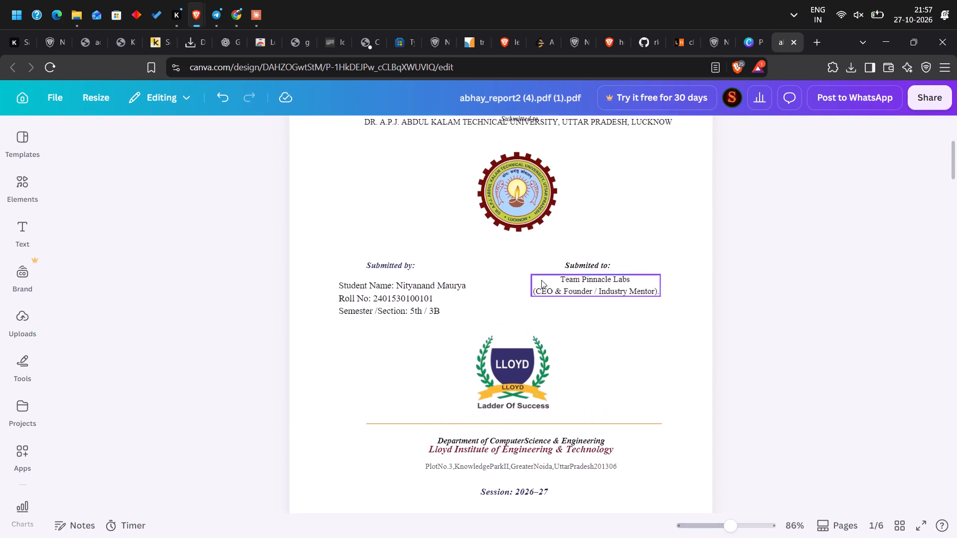
pyautogui.scroll(4, 541, 280)
pyautogui.moveTo(515, 279); pyautogui.dragTo(515, 273)
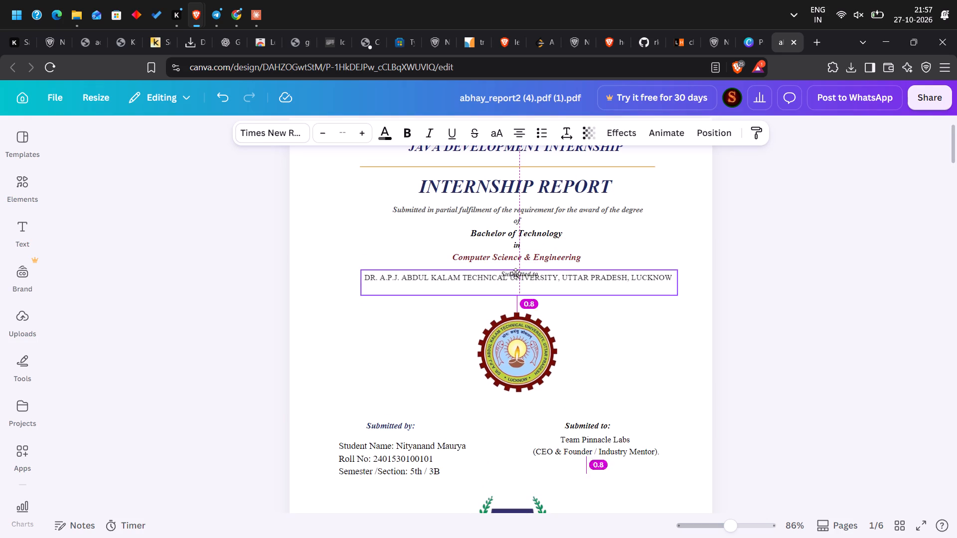
pyautogui.moveTo(515, 273); pyautogui.dragTo(516, 274)
pyautogui.click(542, 269)
pyautogui.click(541, 270)
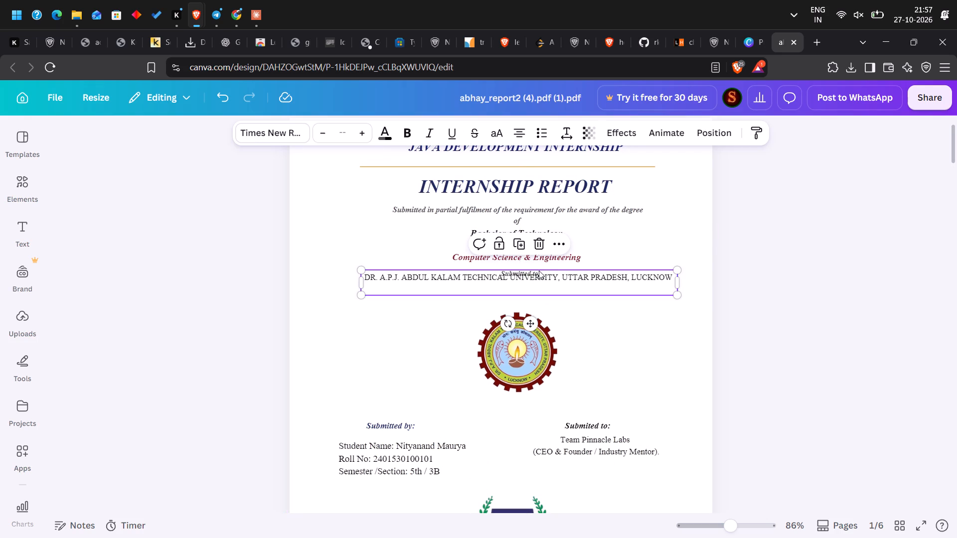
pyautogui.click(539, 270)
pyautogui.click(538, 273)
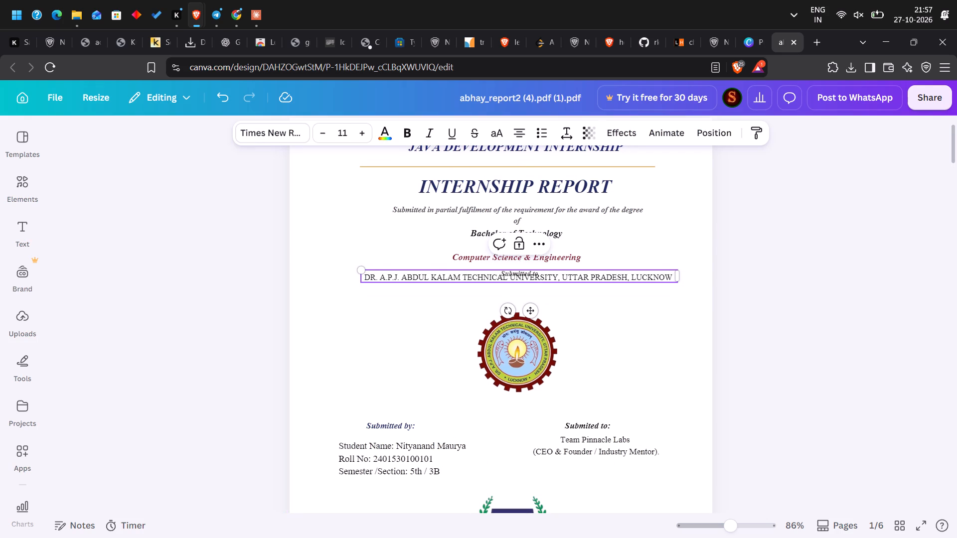
pyautogui.click(538, 272)
pyautogui.press('Return')
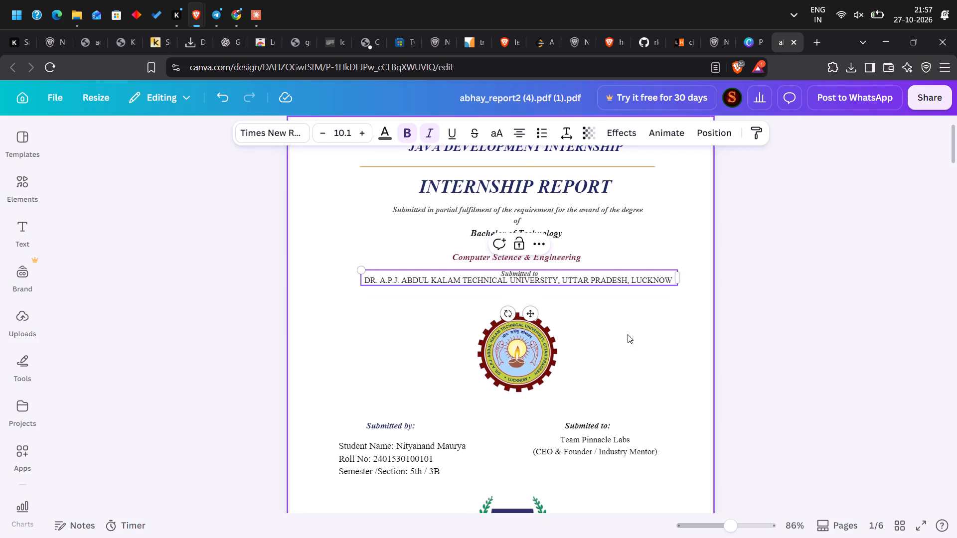
pyautogui.press('Return')
pyautogui.click(551, 277)
pyautogui.click(618, 380)
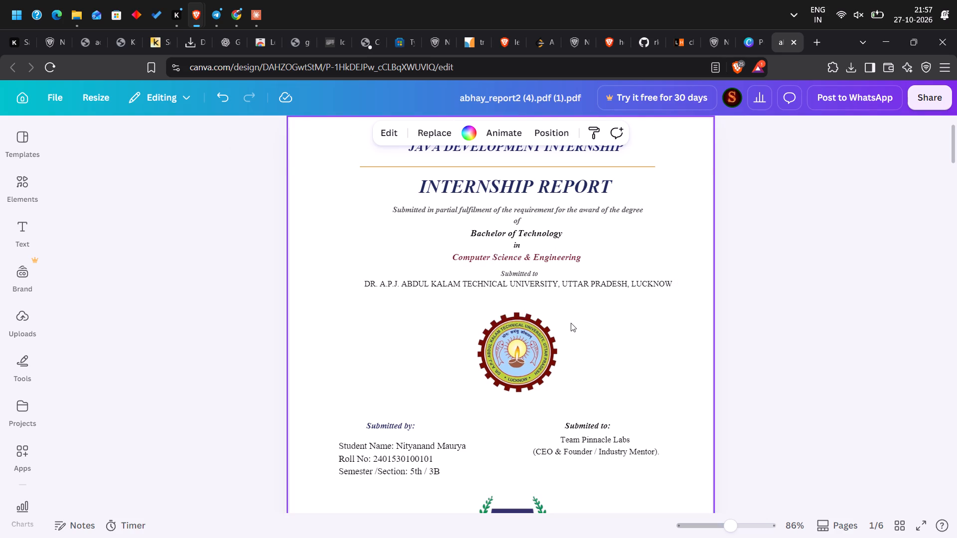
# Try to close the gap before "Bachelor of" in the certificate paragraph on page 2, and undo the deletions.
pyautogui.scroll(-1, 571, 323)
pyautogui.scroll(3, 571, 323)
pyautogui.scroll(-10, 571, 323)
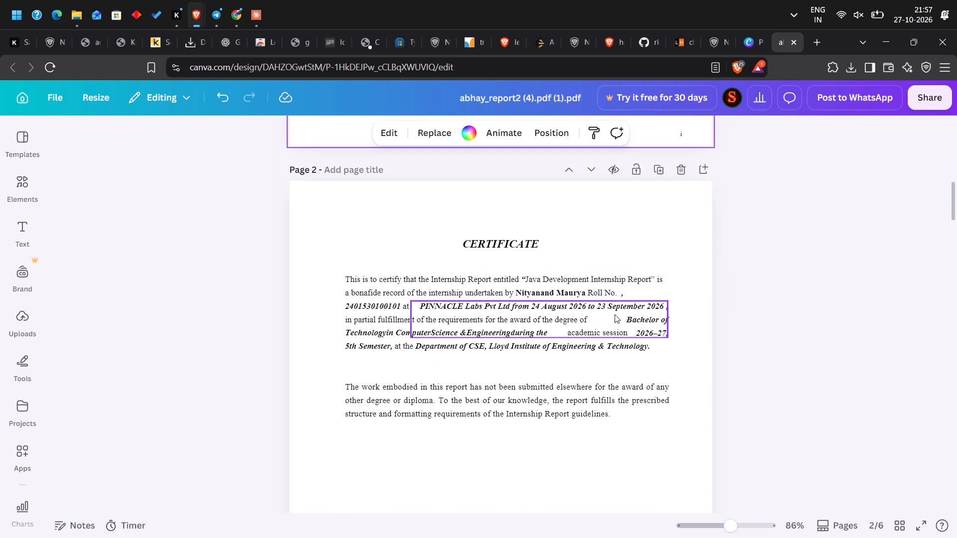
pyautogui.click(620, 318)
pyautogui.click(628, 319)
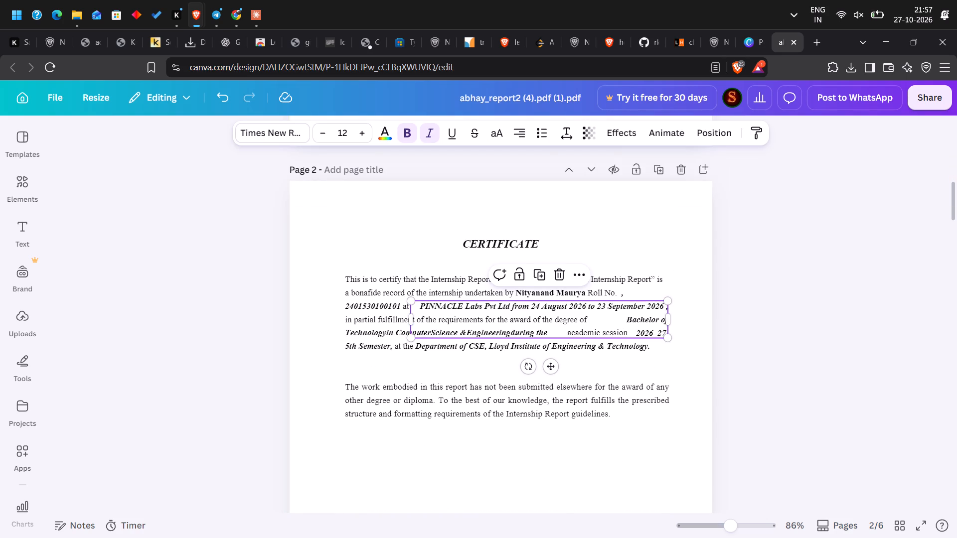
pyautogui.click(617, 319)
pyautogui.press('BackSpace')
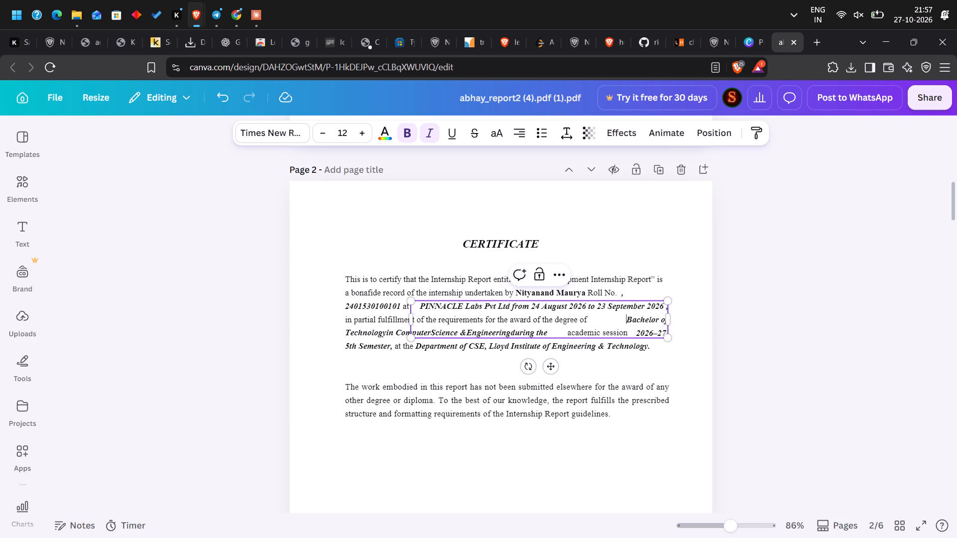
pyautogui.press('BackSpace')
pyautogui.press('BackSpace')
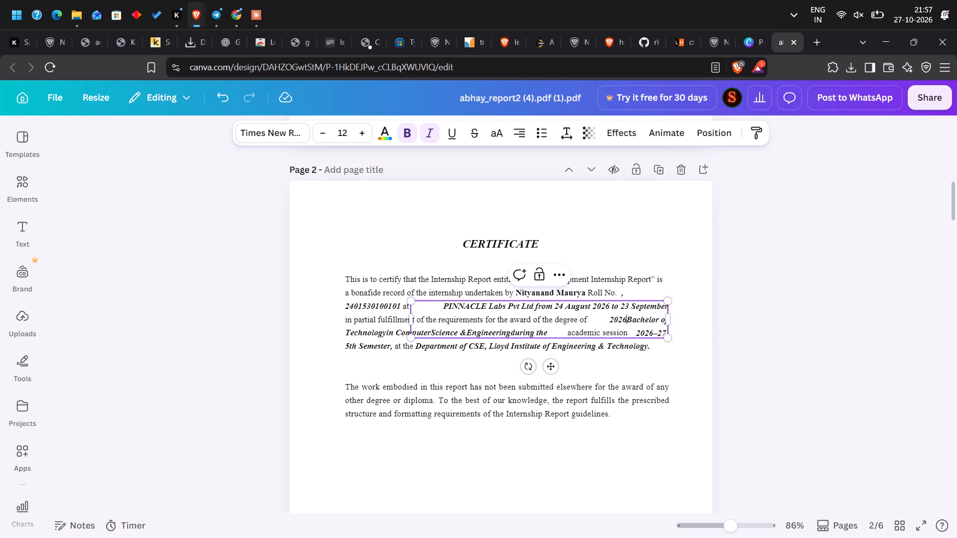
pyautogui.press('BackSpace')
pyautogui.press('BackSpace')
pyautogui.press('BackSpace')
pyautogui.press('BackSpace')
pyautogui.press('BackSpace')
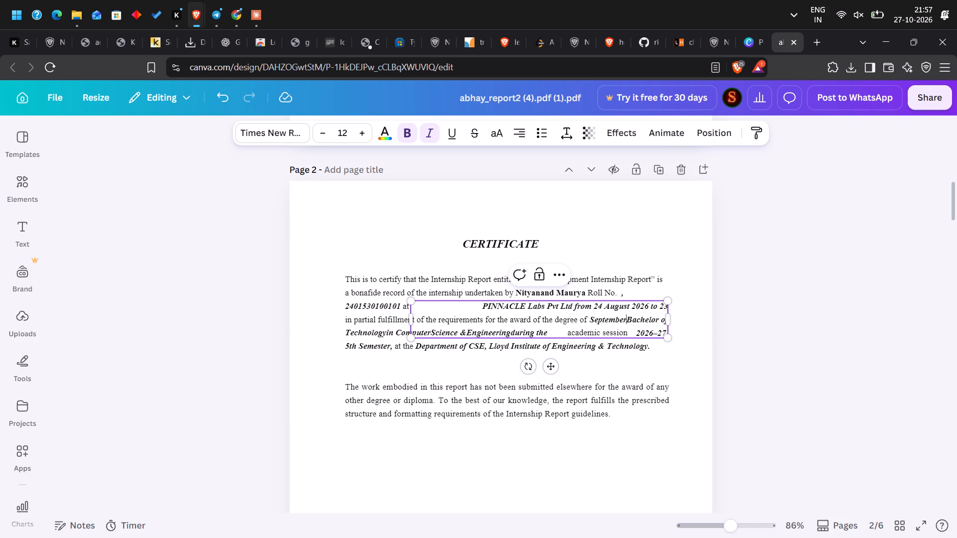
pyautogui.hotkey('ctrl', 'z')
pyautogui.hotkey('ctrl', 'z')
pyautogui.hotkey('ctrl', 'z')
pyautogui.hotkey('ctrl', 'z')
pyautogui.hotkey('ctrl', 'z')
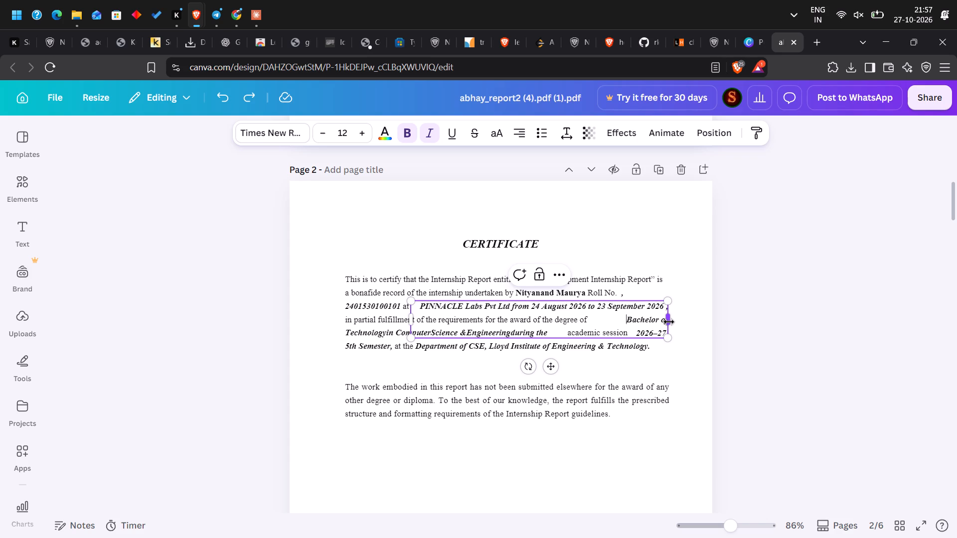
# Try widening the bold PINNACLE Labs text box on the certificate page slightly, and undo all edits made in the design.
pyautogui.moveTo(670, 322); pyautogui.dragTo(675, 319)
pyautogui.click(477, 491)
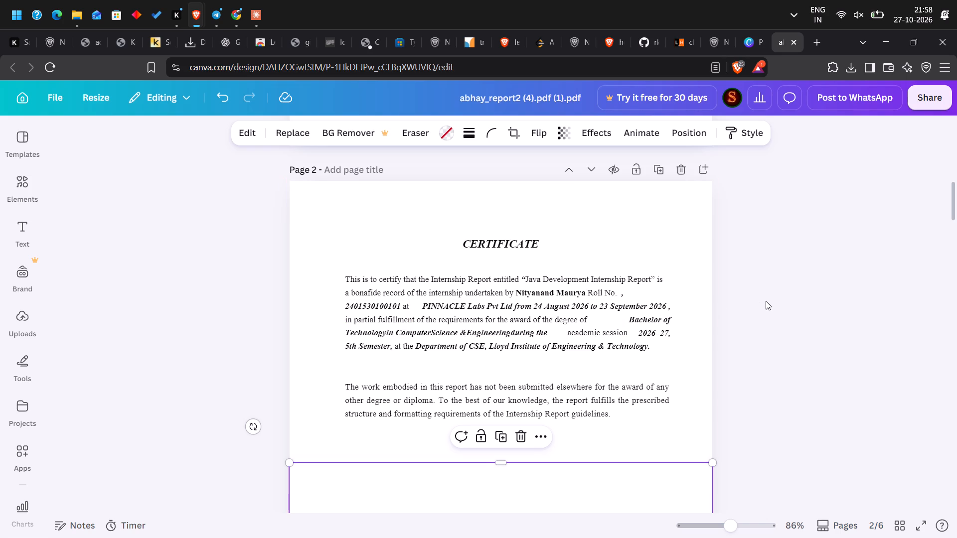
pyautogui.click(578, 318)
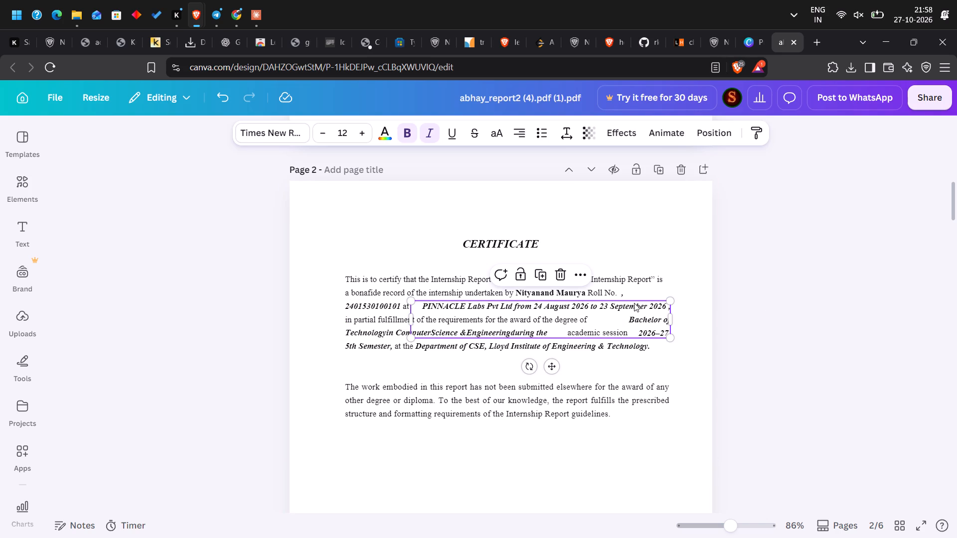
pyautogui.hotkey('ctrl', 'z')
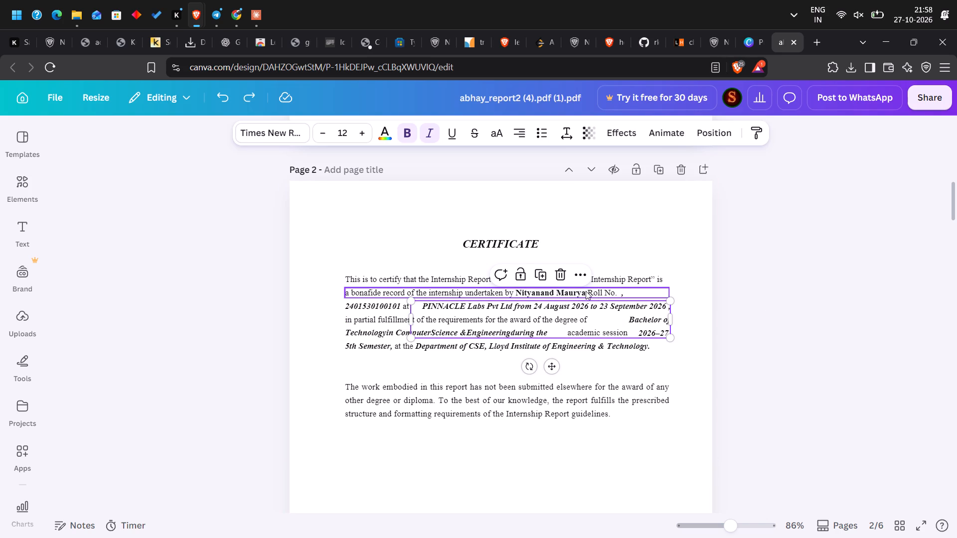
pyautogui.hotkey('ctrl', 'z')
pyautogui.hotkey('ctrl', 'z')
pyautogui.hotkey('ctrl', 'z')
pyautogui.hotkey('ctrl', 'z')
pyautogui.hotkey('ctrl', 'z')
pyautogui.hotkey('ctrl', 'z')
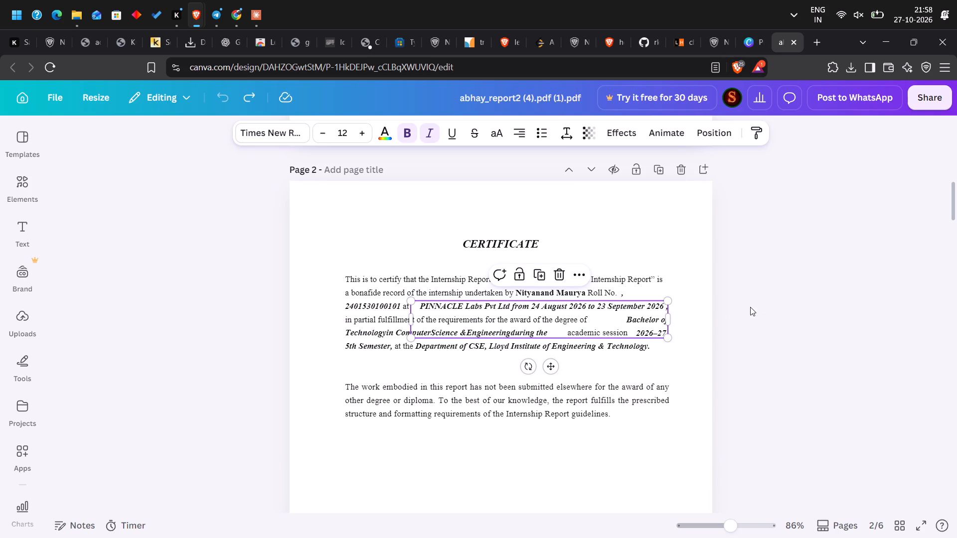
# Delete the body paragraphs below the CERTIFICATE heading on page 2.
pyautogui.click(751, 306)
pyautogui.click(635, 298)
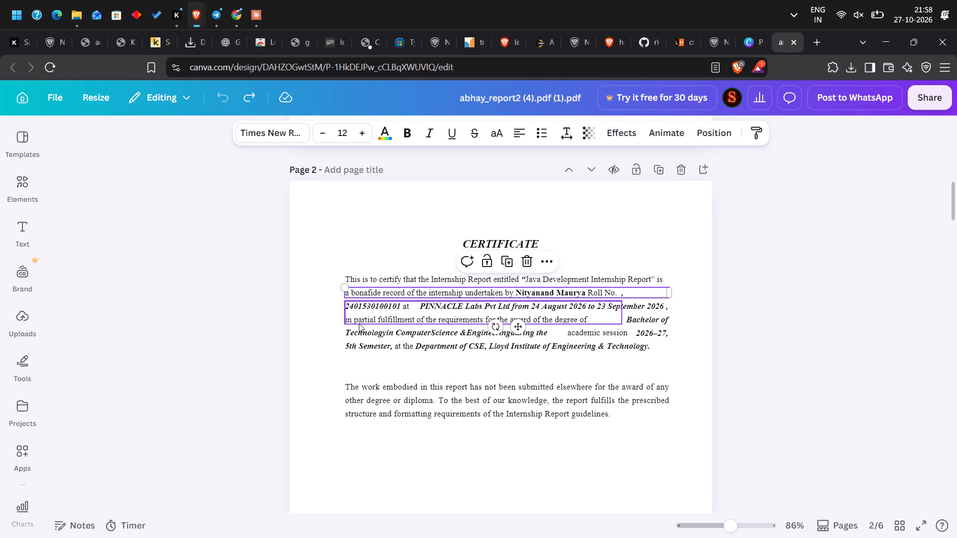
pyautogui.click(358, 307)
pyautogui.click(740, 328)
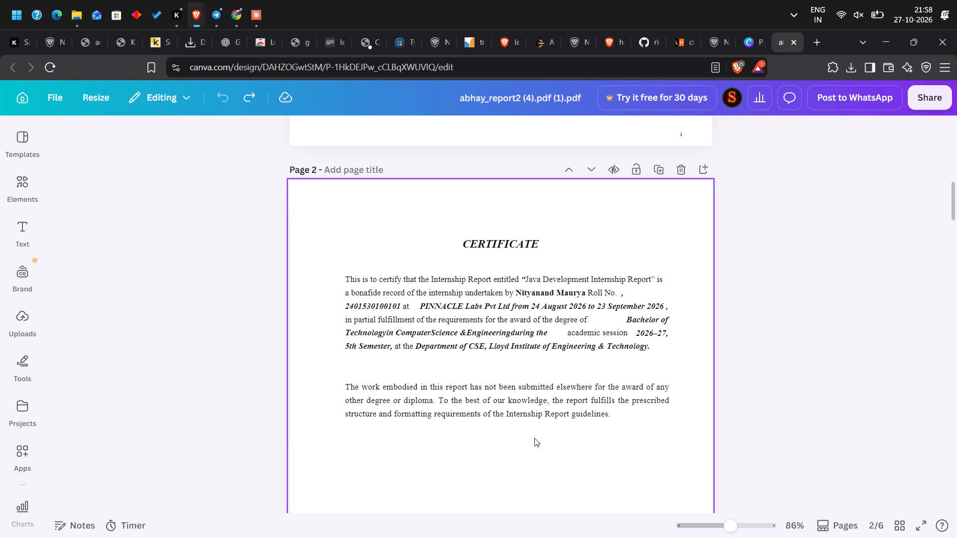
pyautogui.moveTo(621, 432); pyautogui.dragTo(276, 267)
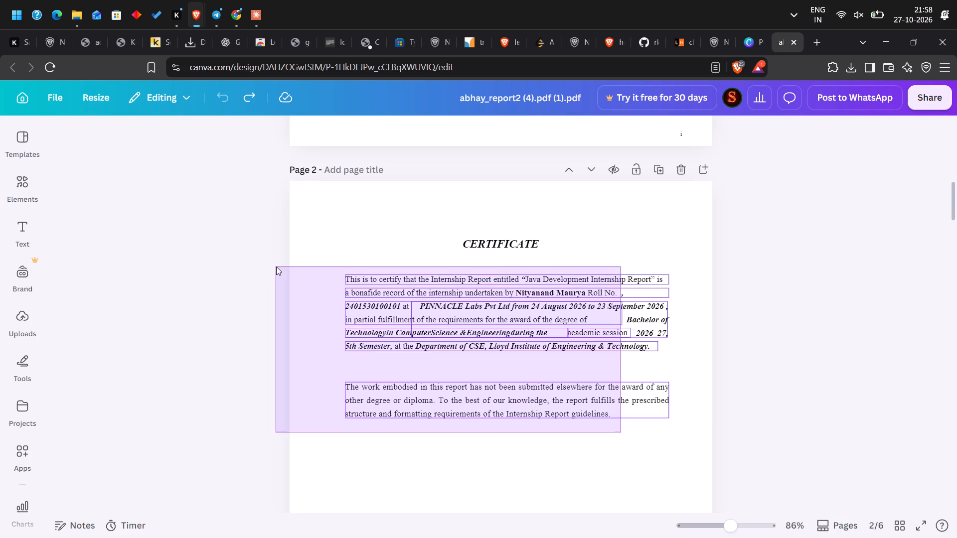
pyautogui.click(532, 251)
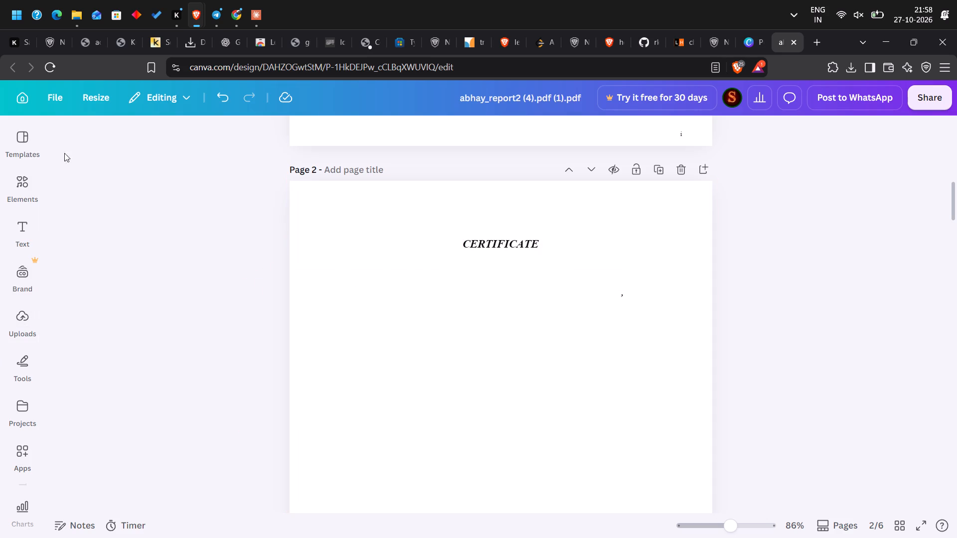
# Replace page 2 with the certificate page from the previously uploaded abhay_report2 (4).pdf design.
pyautogui.click(23, 145)
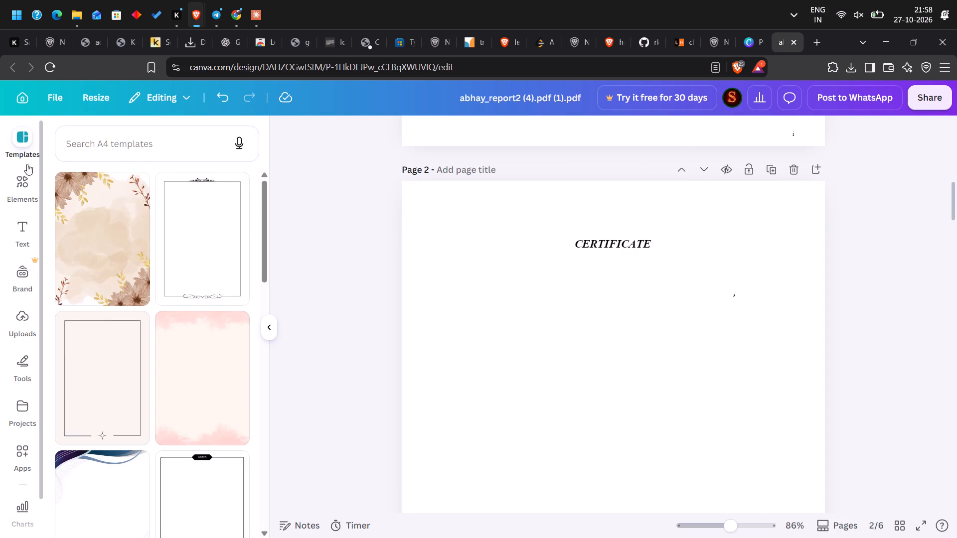
pyautogui.click(21, 319)
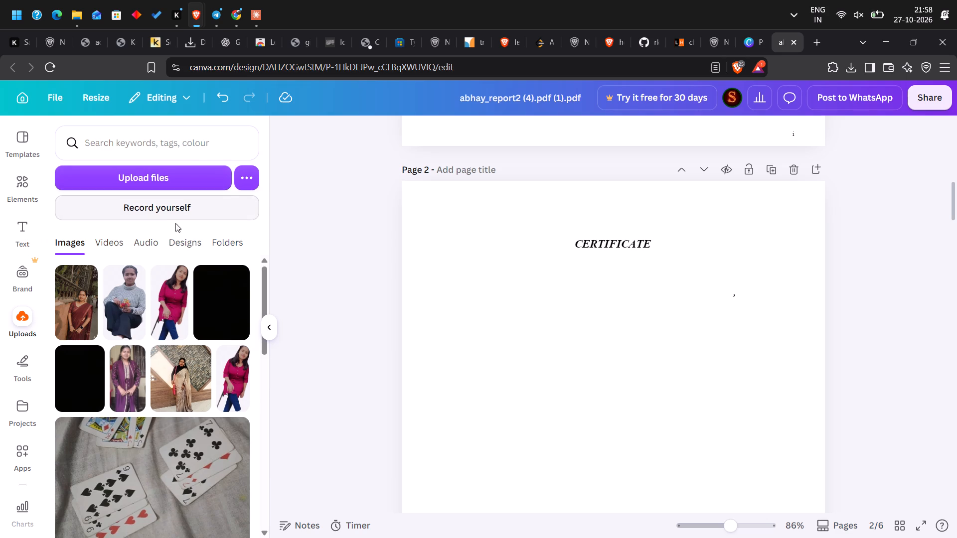
pyautogui.click(112, 241)
pyautogui.click(171, 241)
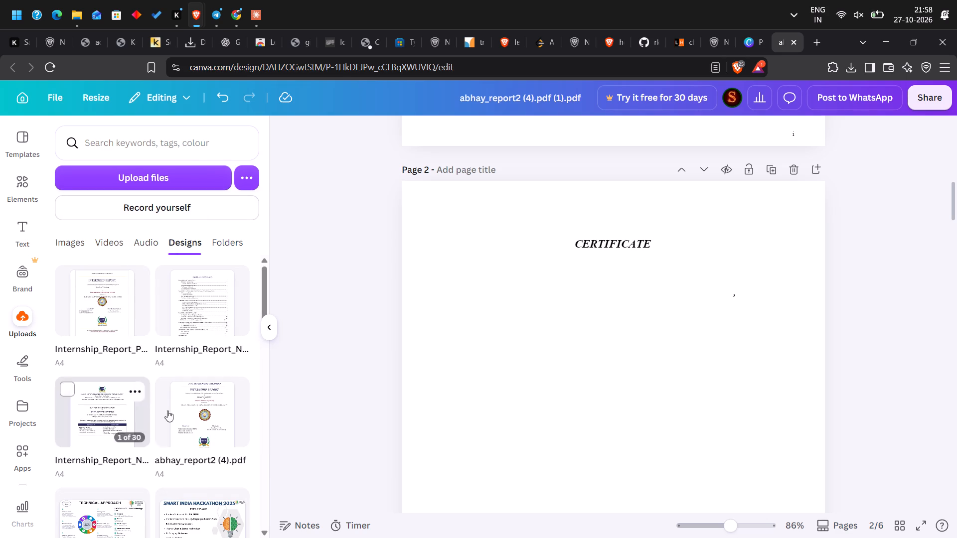
pyautogui.click(194, 412)
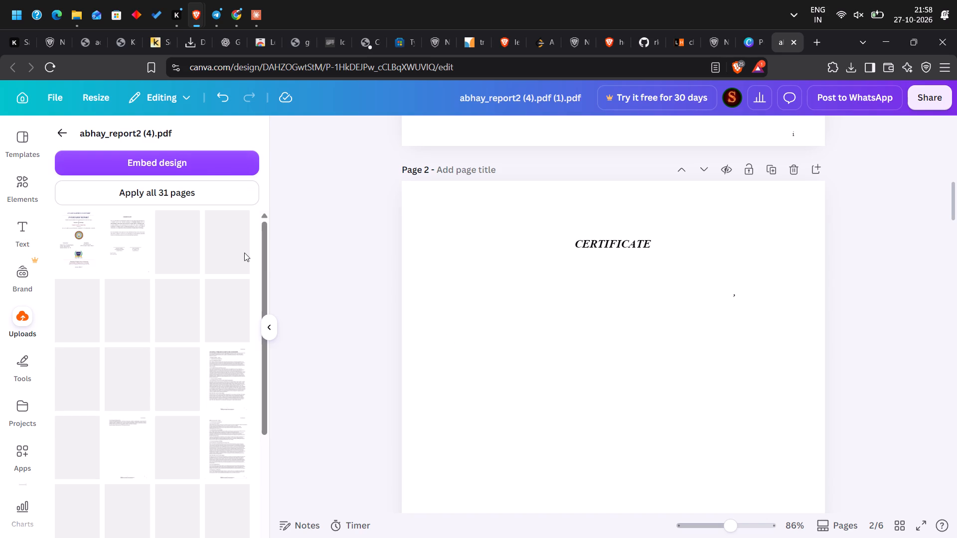
pyautogui.click(79, 236)
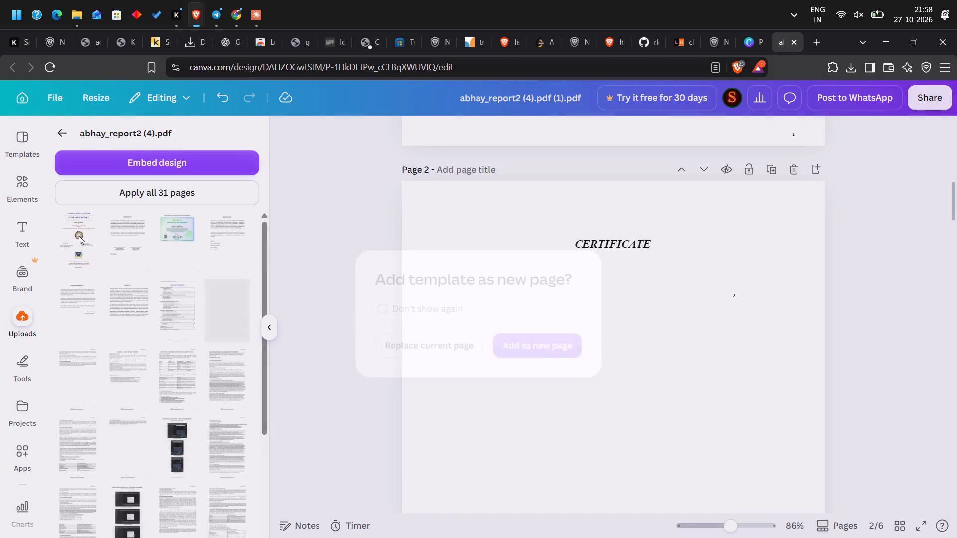
pyautogui.click(624, 261)
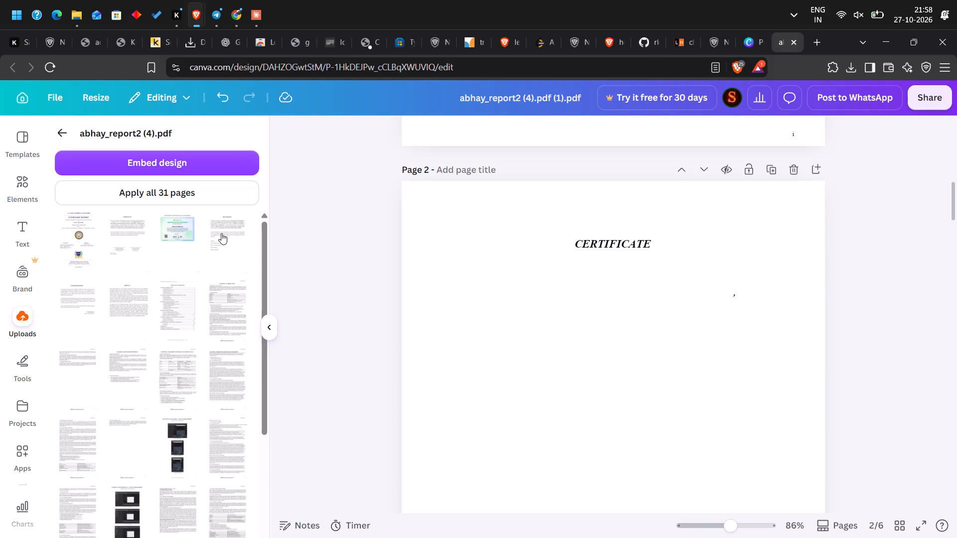
pyautogui.click(126, 227)
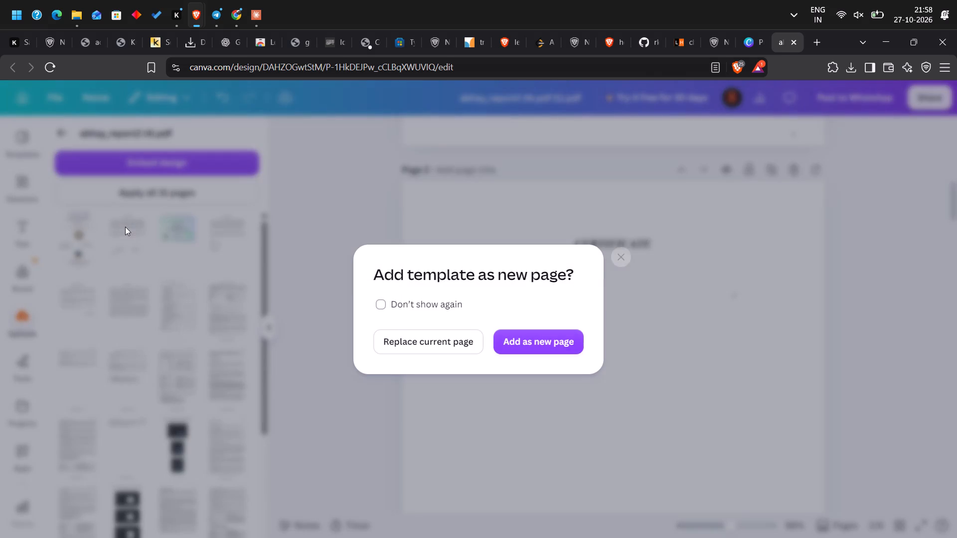
pyautogui.click(445, 344)
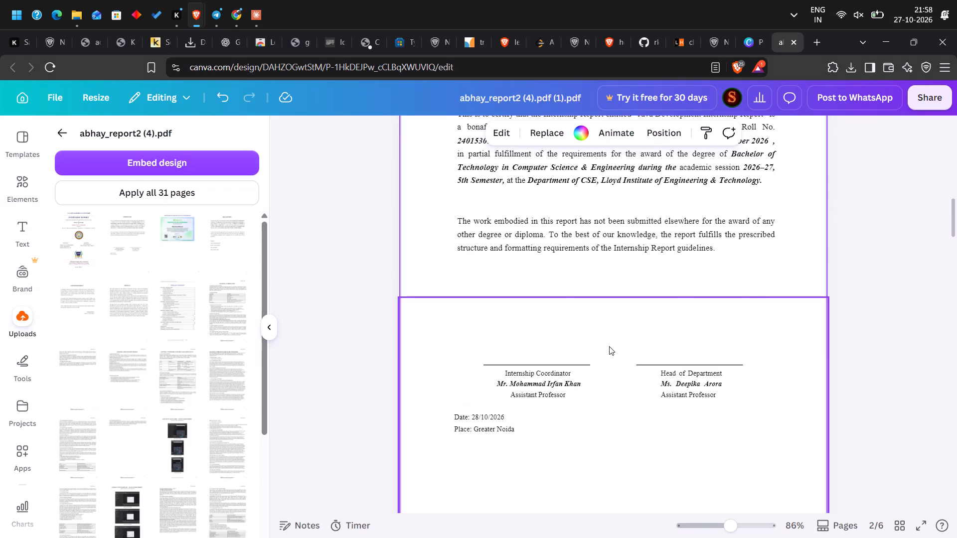
pyautogui.scroll(2, 617, 350)
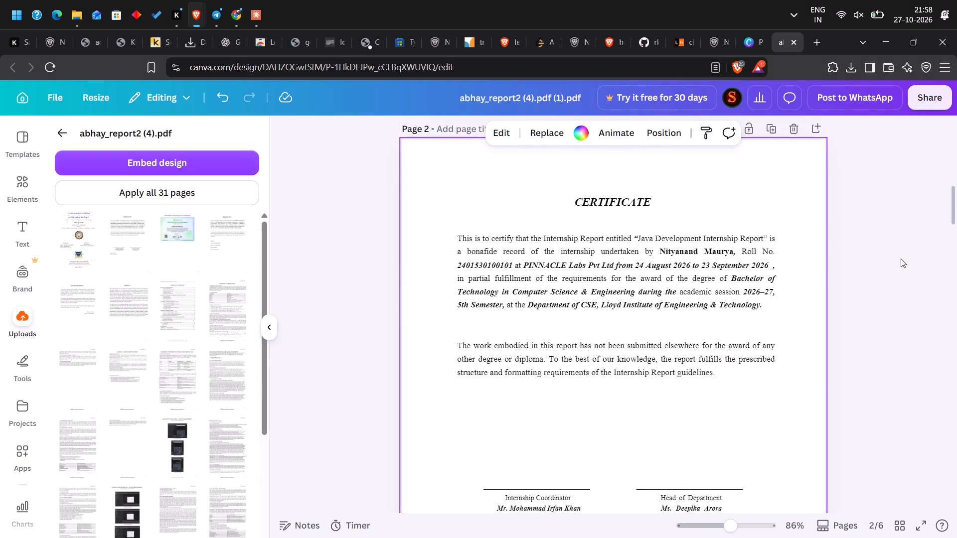
# Replace page 1 with the cover page from the abhay_report2 (4).pdf design.
pyautogui.click(902, 258)
pyautogui.scroll(6, 682, 308)
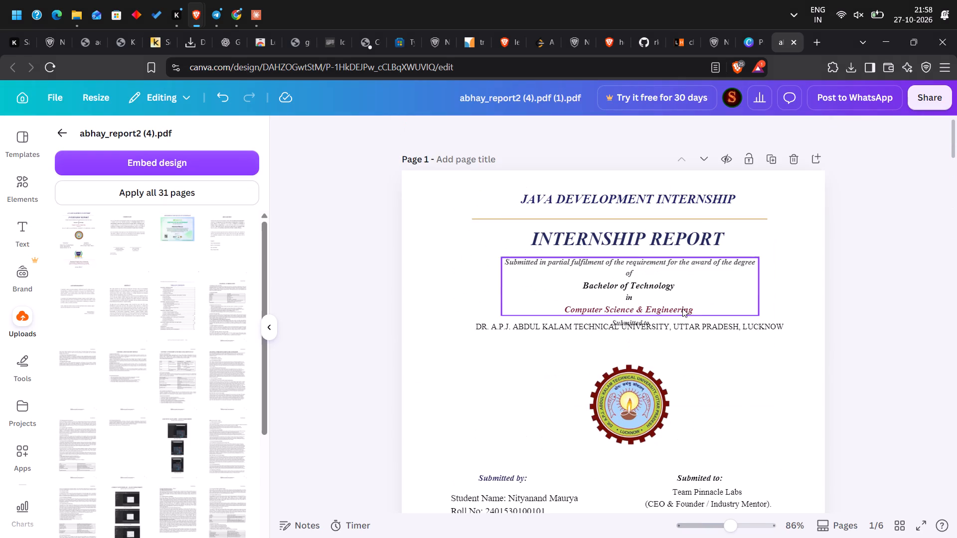
pyautogui.click(445, 231)
pyautogui.scroll(-1, 445, 231)
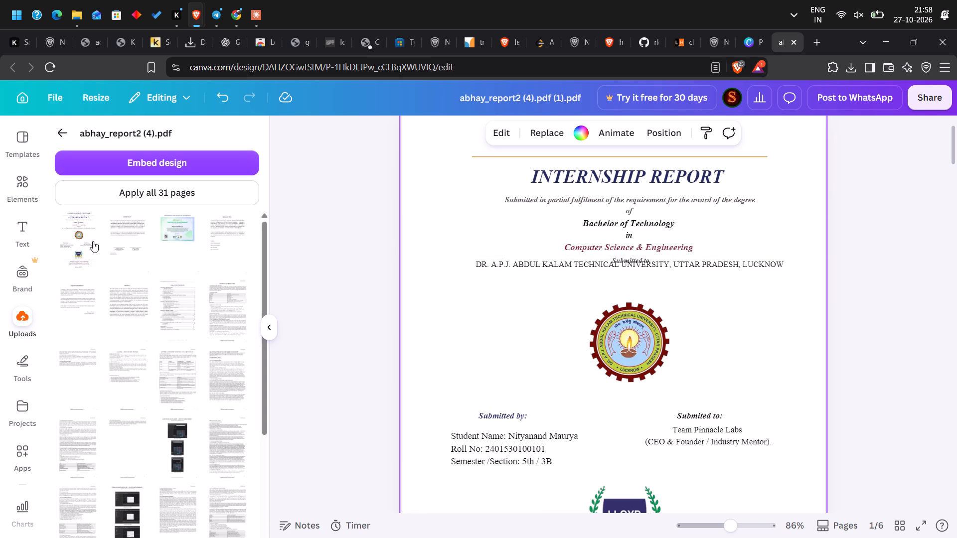
pyautogui.click(85, 231)
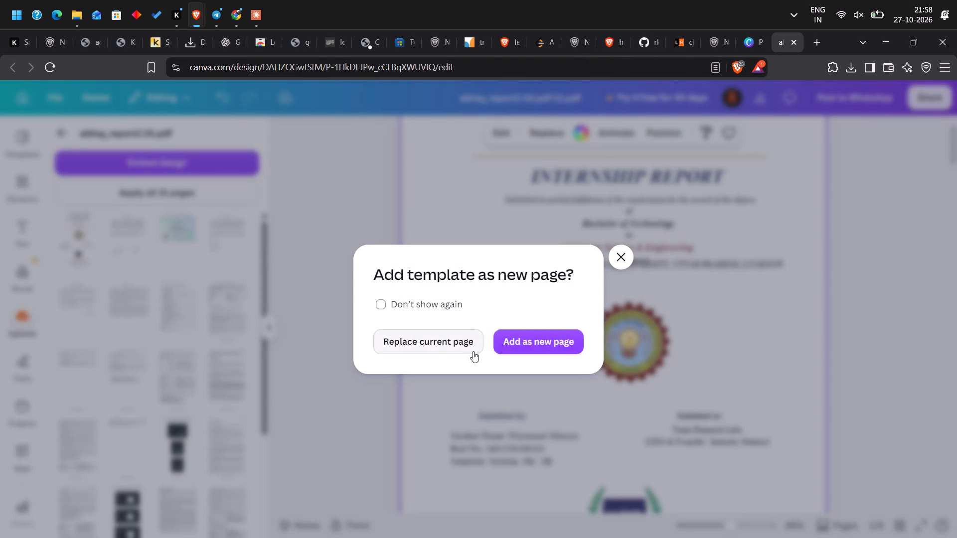
pyautogui.click(455, 341)
pyautogui.scroll(2, 660, 316)
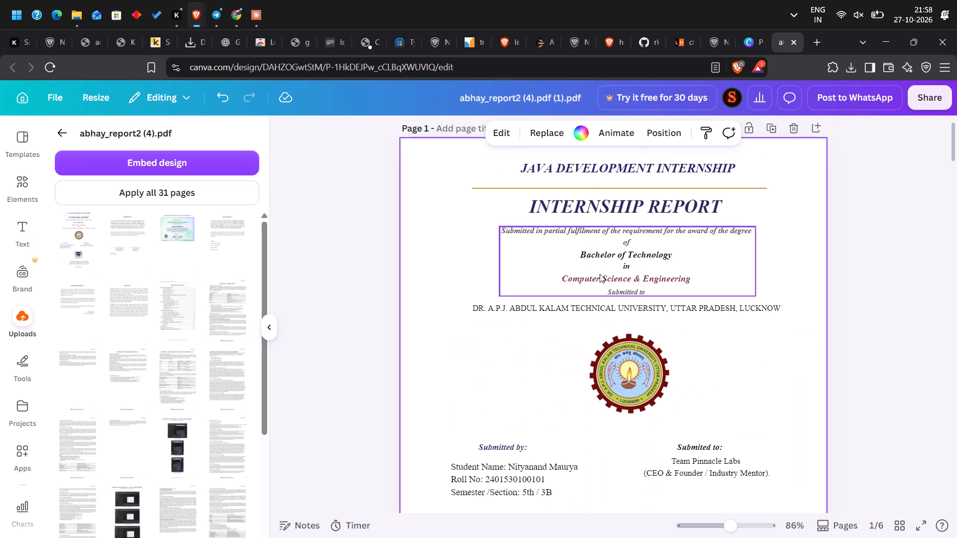
# Review all pages from the cover to the abstract for remaining text layout problems.
pyautogui.scroll(-1, 599, 273)
pyautogui.scroll(2, 599, 273)
pyautogui.scroll(-3, 599, 273)
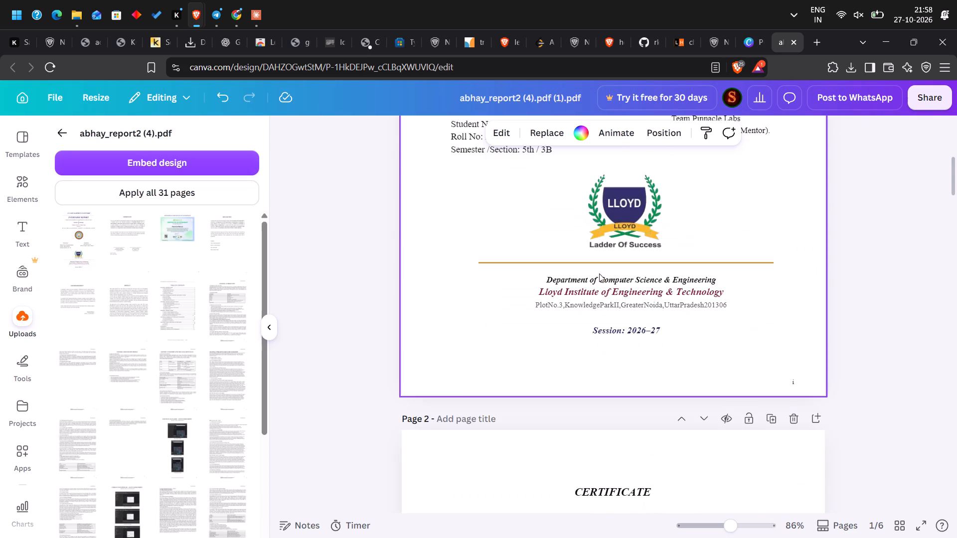
pyautogui.scroll(-7, 599, 273)
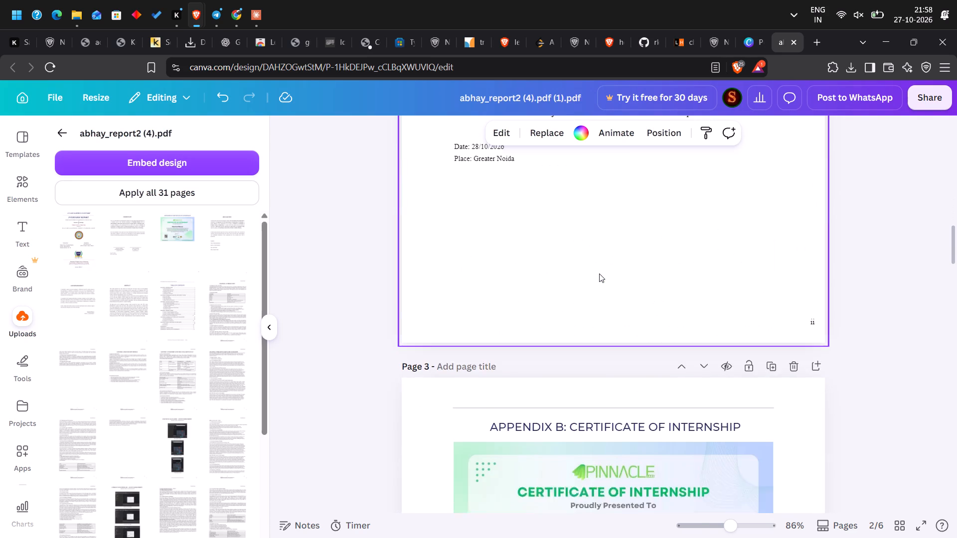
pyautogui.scroll(-13, 599, 273)
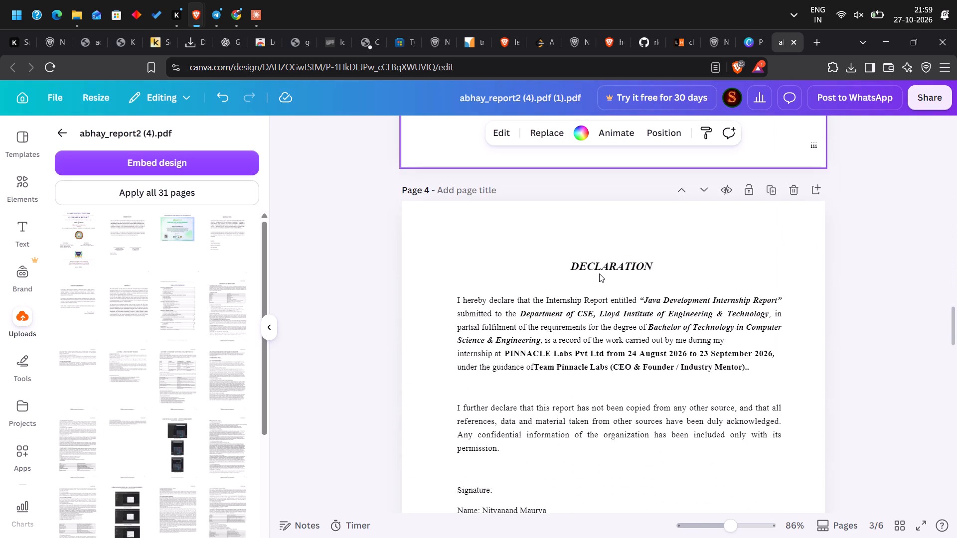
pyautogui.scroll(-7, 599, 273)
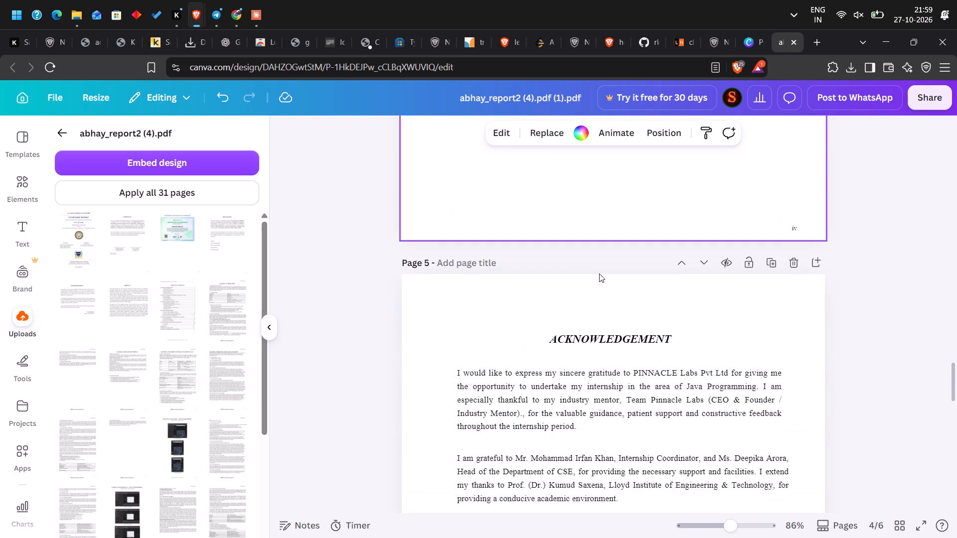
pyautogui.scroll(-14, 599, 273)
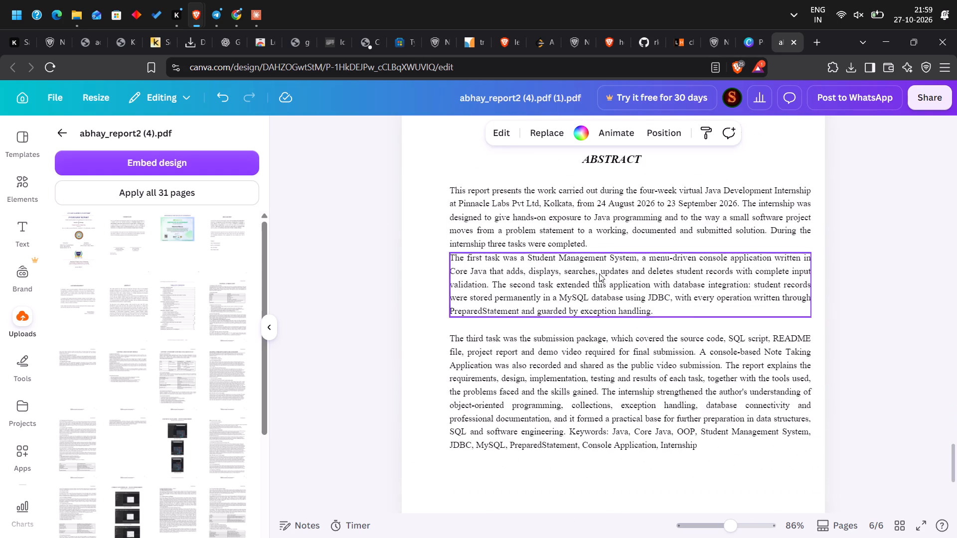
pyautogui.scroll(-5, 599, 273)
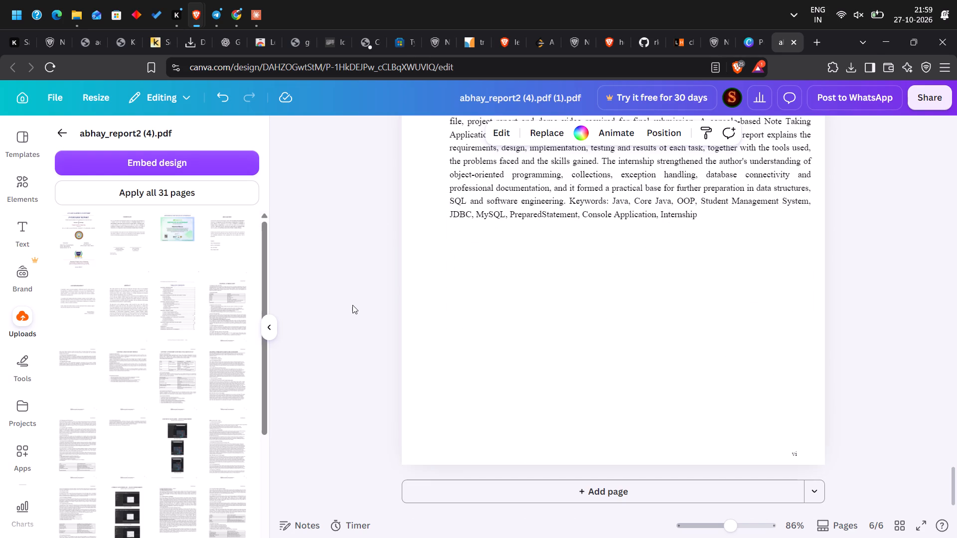
# Open the previously uploaded 24-page internship report design that begins with a table of contents.
pyautogui.click(66, 131)
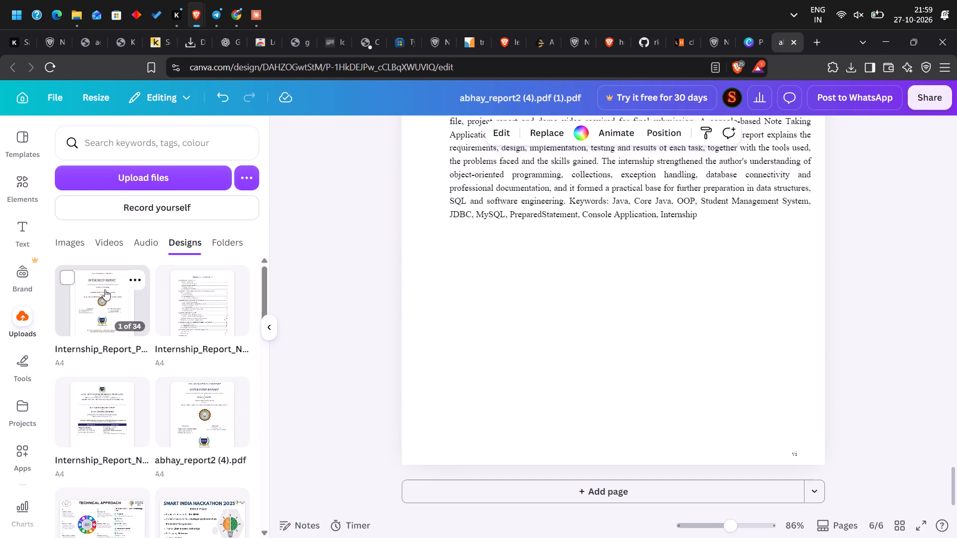
pyautogui.click(198, 311)
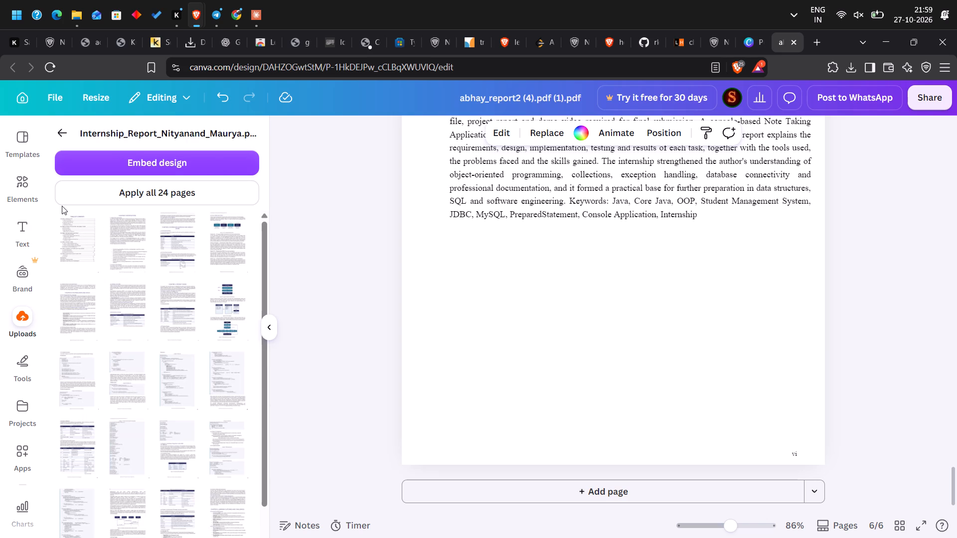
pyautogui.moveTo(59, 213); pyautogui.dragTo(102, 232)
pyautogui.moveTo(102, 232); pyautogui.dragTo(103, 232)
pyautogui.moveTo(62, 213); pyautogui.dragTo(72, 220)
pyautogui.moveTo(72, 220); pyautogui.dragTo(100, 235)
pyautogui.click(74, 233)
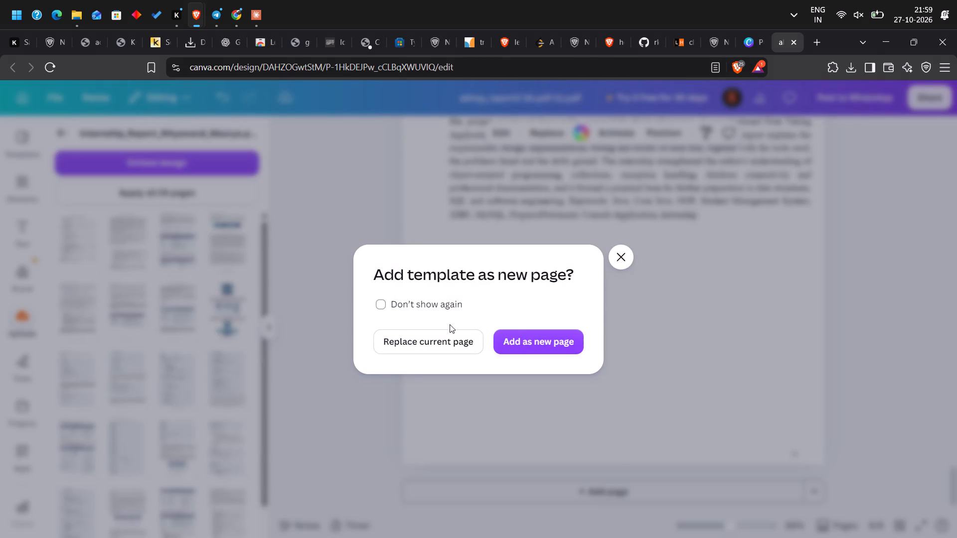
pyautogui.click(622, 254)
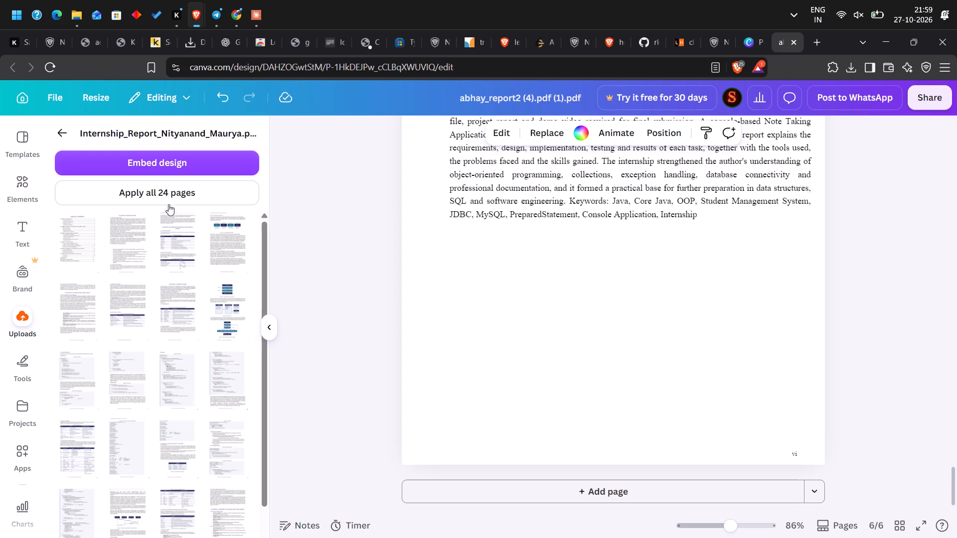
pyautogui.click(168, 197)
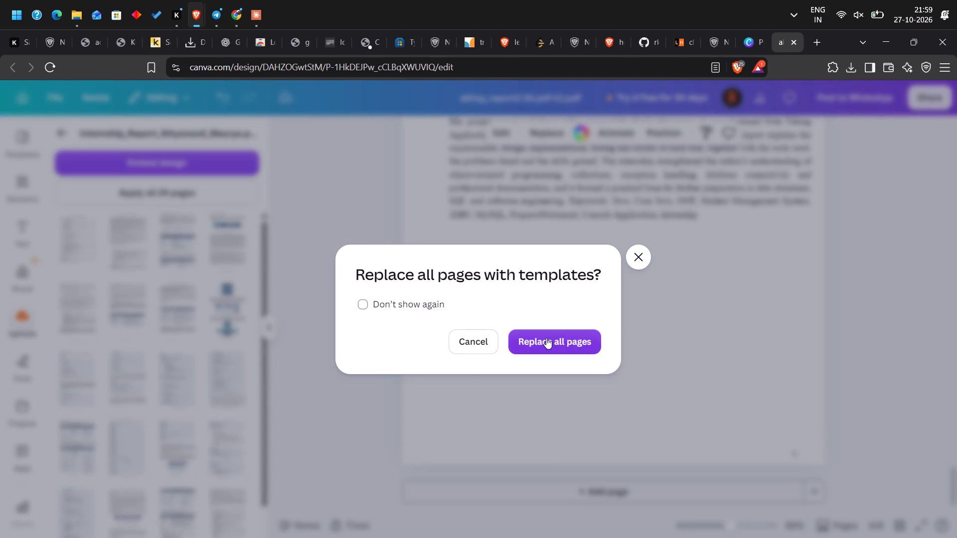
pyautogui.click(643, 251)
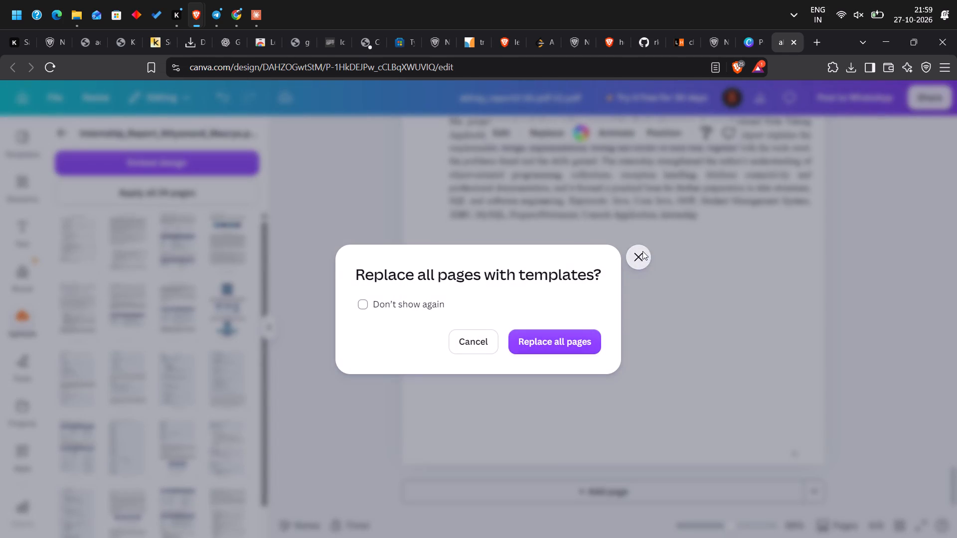
# Add the design's TABLE OF CONTENTS page as a new page 7 after the abstract.
pyautogui.click(73, 252)
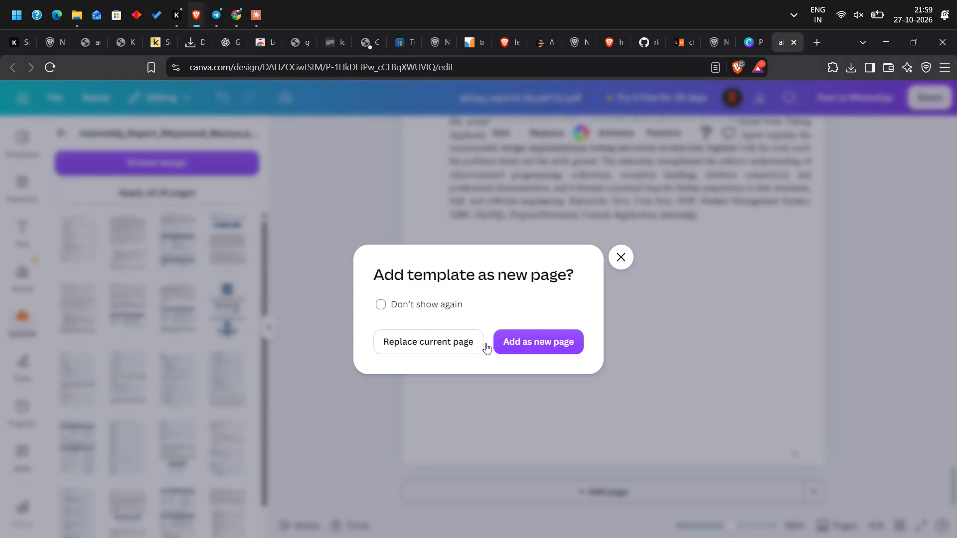
pyautogui.click(542, 344)
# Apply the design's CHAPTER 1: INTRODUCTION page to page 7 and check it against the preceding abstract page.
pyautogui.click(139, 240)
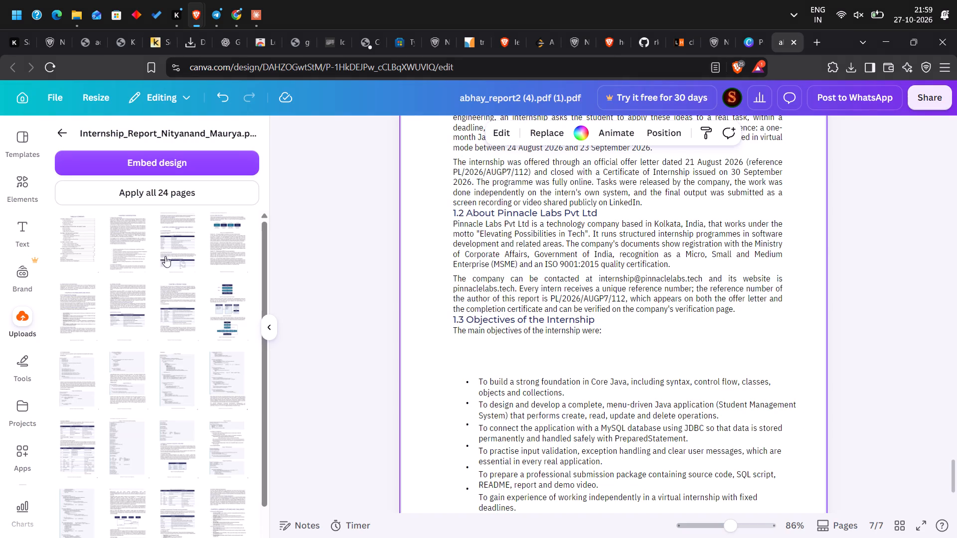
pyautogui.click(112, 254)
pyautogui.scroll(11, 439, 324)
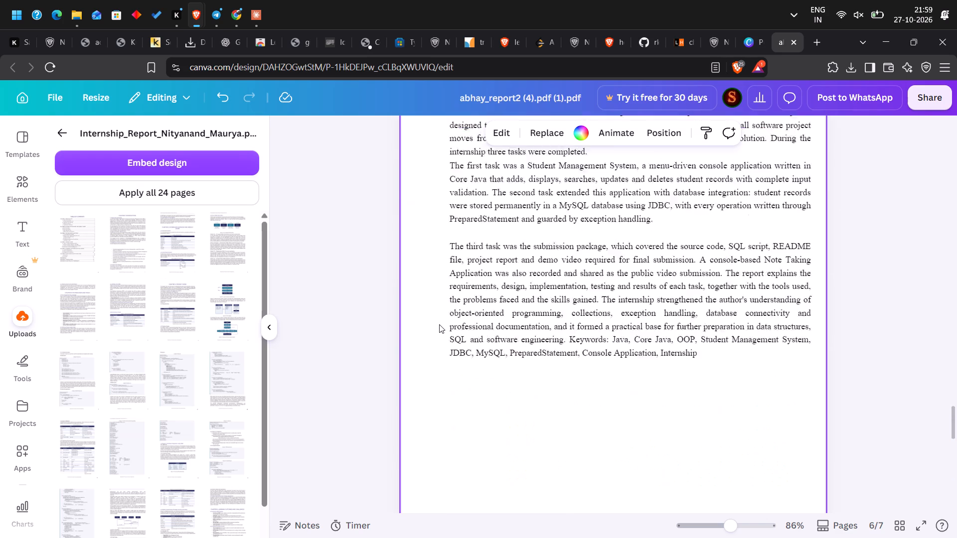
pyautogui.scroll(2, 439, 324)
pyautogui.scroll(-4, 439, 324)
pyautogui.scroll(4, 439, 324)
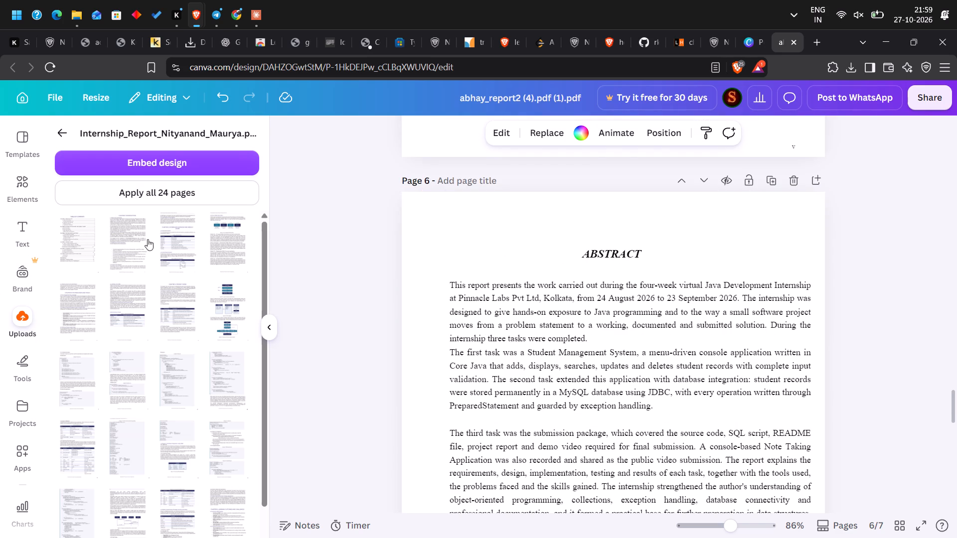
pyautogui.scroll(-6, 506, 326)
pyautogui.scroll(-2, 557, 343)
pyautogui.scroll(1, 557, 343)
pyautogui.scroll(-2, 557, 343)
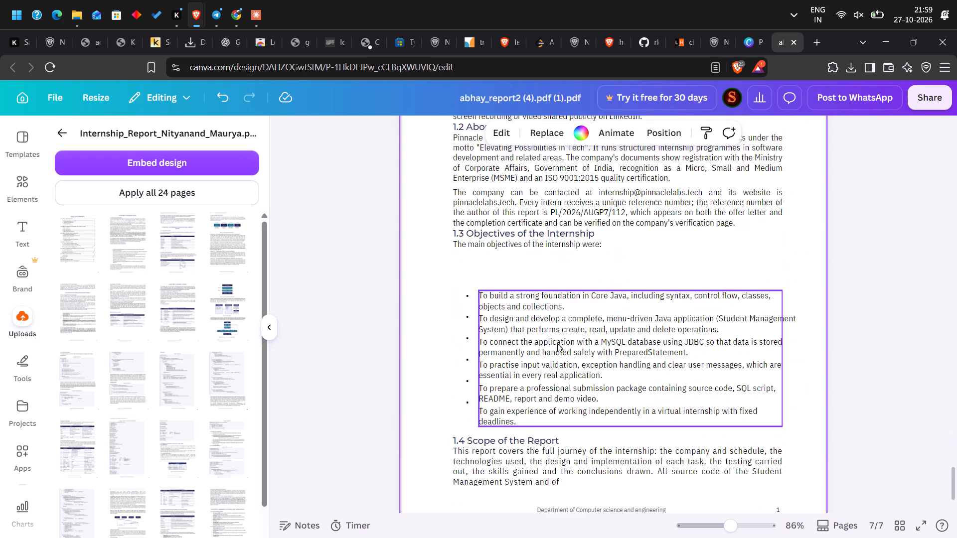
# Apply the design's TABLE OF CONTENTS page to page 7 in place of the Chapter 1 page.
pyautogui.click(71, 234)
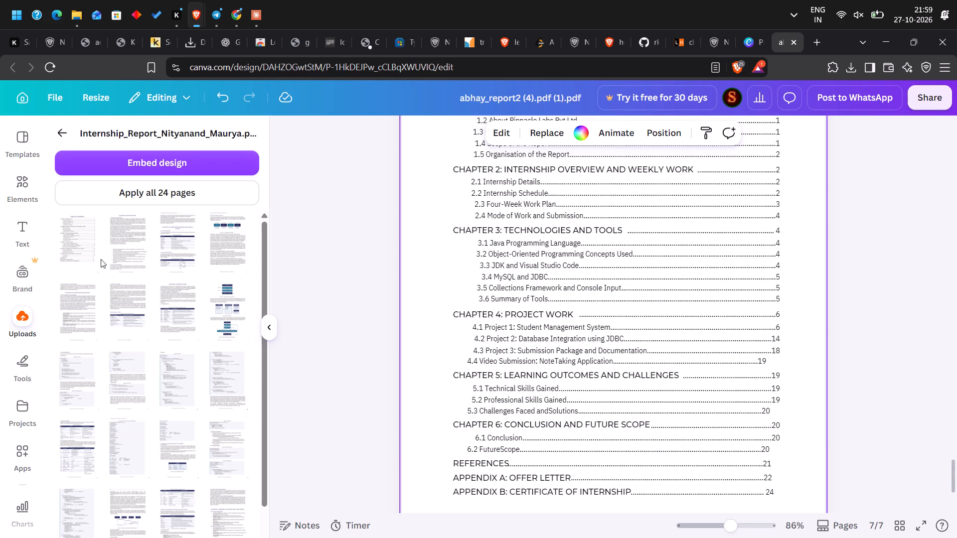
# Review page 7 from the abstract's end through all the chapter, reference and appendix entries.
pyautogui.scroll(4, 536, 303)
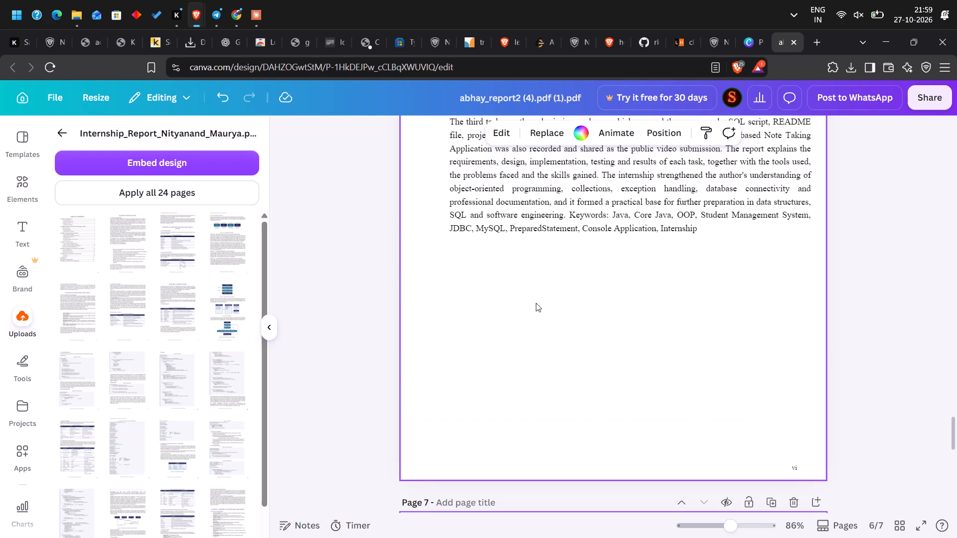
pyautogui.scroll(3, 536, 303)
pyautogui.scroll(-8, 536, 303)
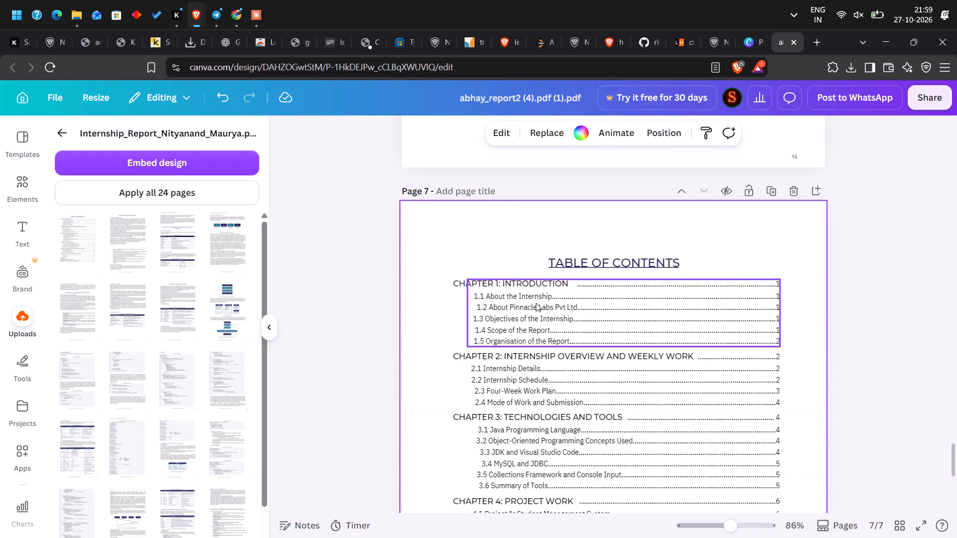
pyautogui.scroll(-11, 536, 303)
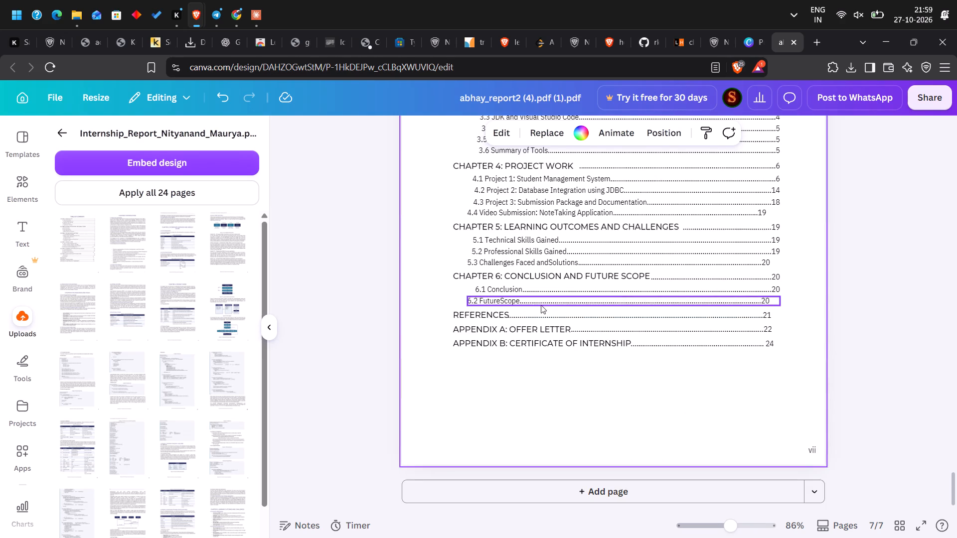
pyautogui.scroll(4, 475, 308)
pyautogui.scroll(-3, 475, 308)
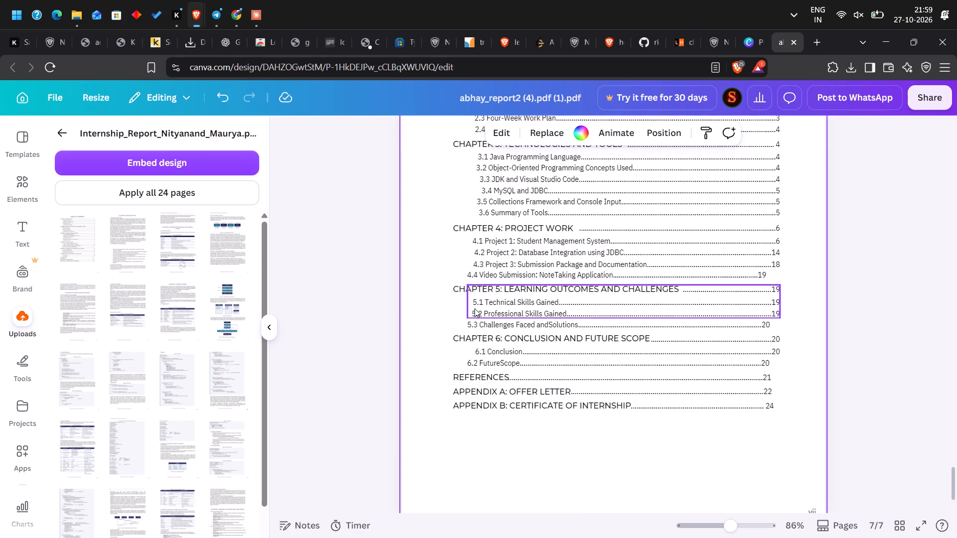
# Add a blank page 8 and fill it with the design's CHAPTER 1: INTRODUCTION page.
pyautogui.scroll(-5, 475, 308)
pyautogui.click(471, 491)
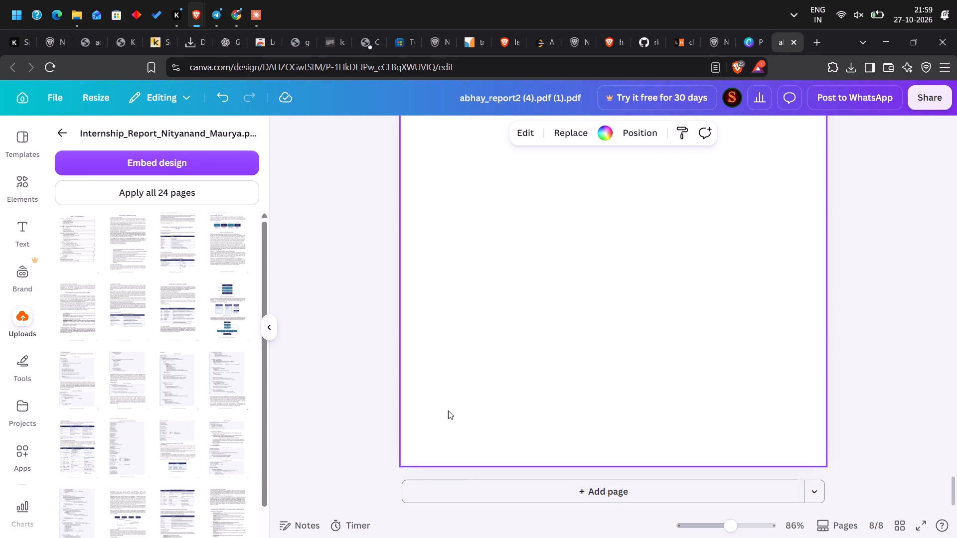
pyautogui.scroll(2, 339, 317)
pyautogui.scroll(4, 638, 309)
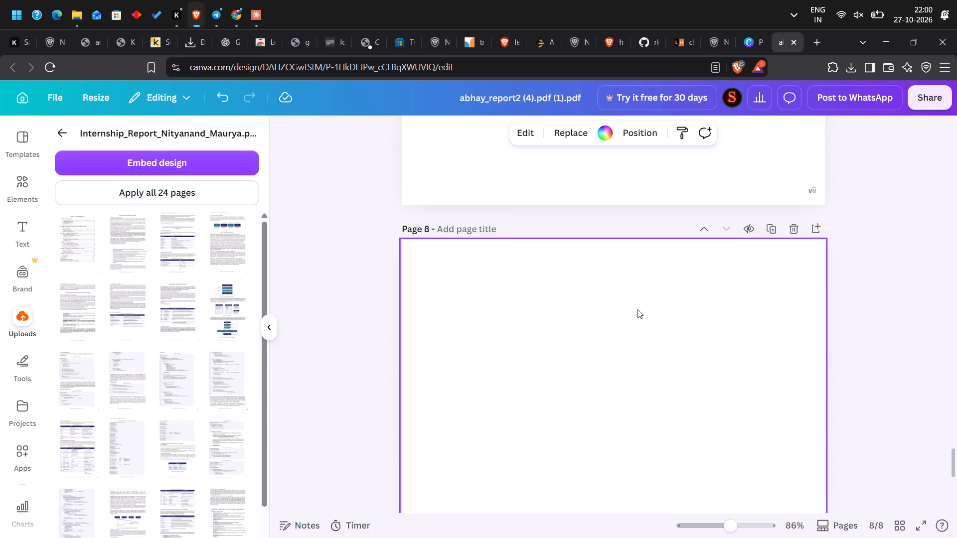
pyautogui.scroll(3, 638, 309)
pyautogui.scroll(-3, 640, 309)
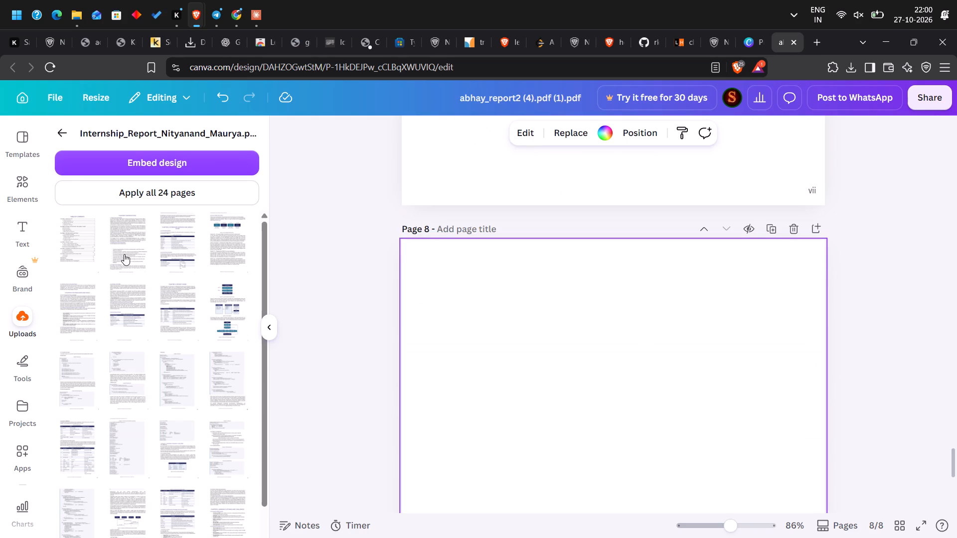
pyautogui.click(122, 254)
# Add a blank page 9 and fill it with the design's third page, containing CHAPTER 2: INTERNSHIP OVERVIEW AND WEEKLY WORK.
pyautogui.scroll(2, 443, 289)
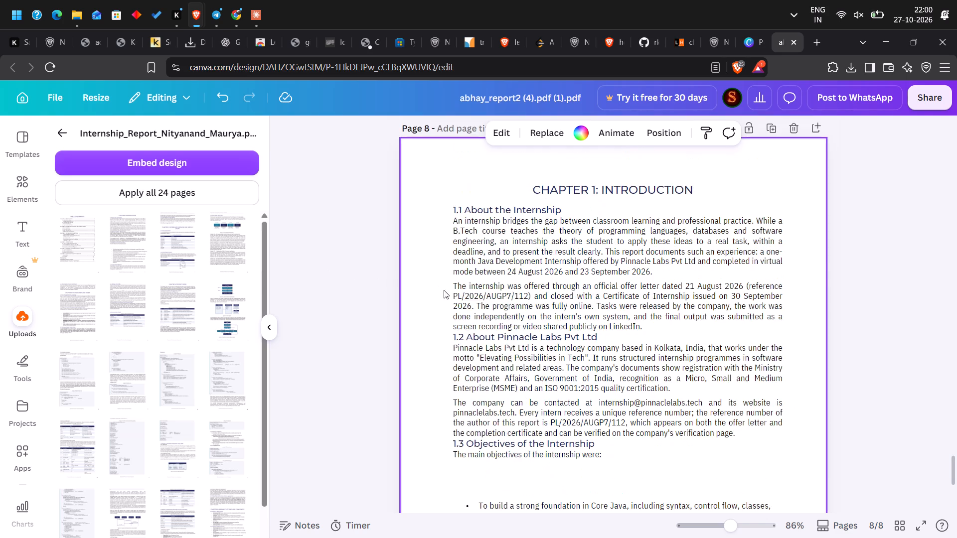
pyautogui.scroll(11, 445, 290)
pyautogui.scroll(-13, 447, 292)
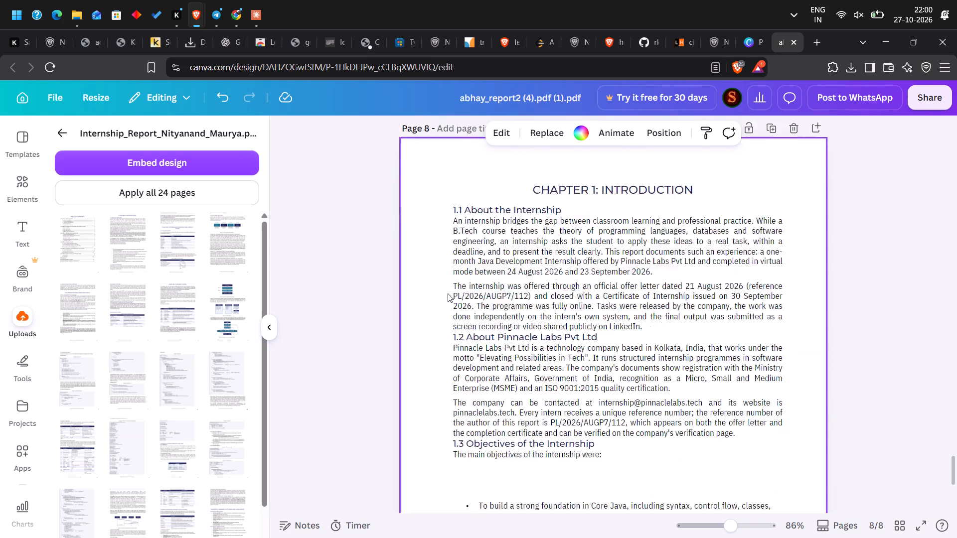
pyautogui.scroll(-7, 448, 293)
pyautogui.click(639, 485)
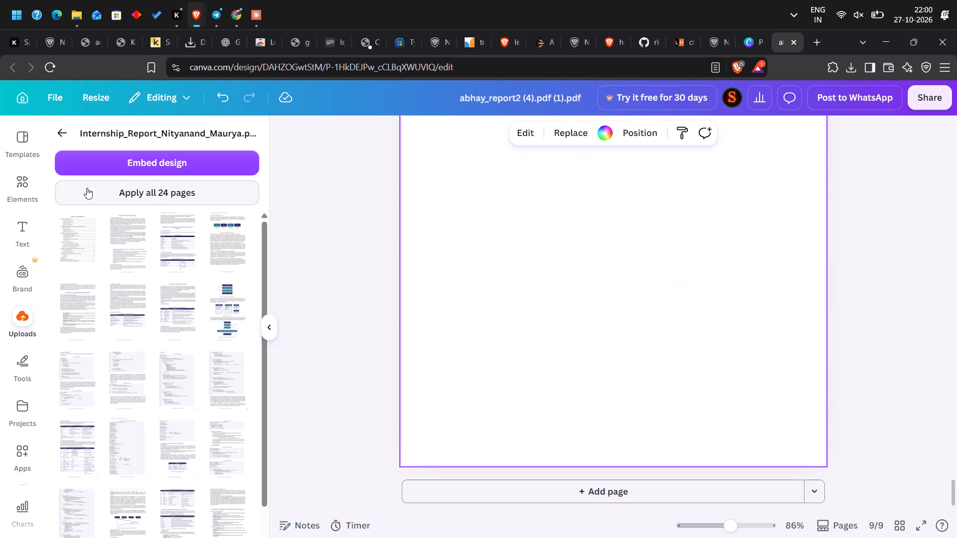
pyautogui.click(176, 238)
# Add a blank page 10 and fill it with the design's 2.3 Four-Week Work Plan page.
pyautogui.scroll(-2, 584, 450)
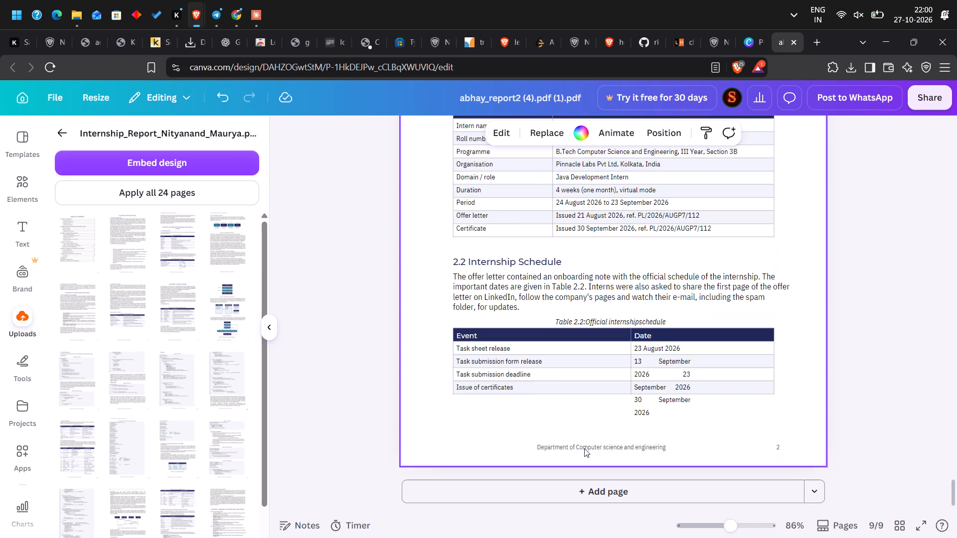
pyautogui.scroll(-3, 584, 448)
pyautogui.click(596, 492)
pyautogui.click(226, 250)
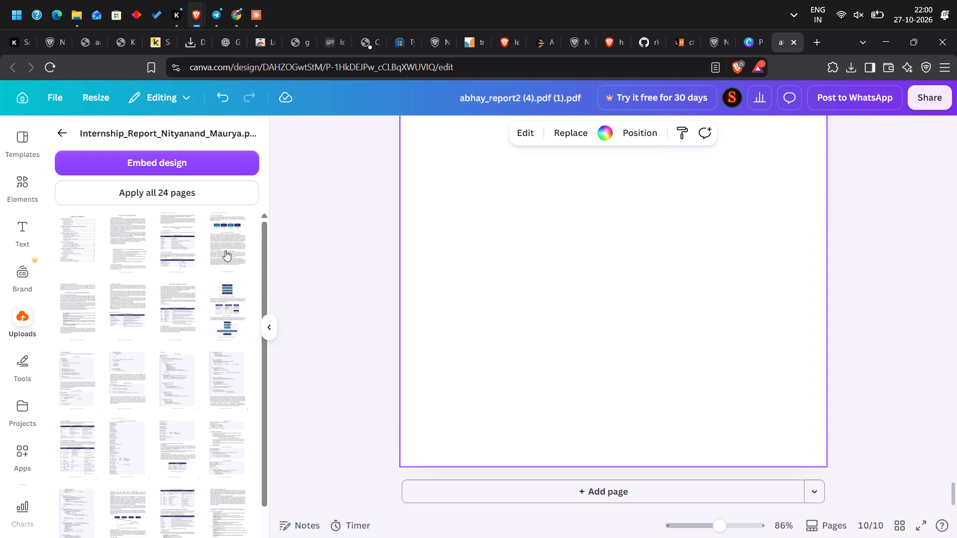
# Add a blank page 11 and fill it with the fifth page of the 24-page internship report design.
pyautogui.scroll(-4, 509, 316)
pyautogui.scroll(-4, 536, 423)
pyautogui.scroll(-3, 542, 370)
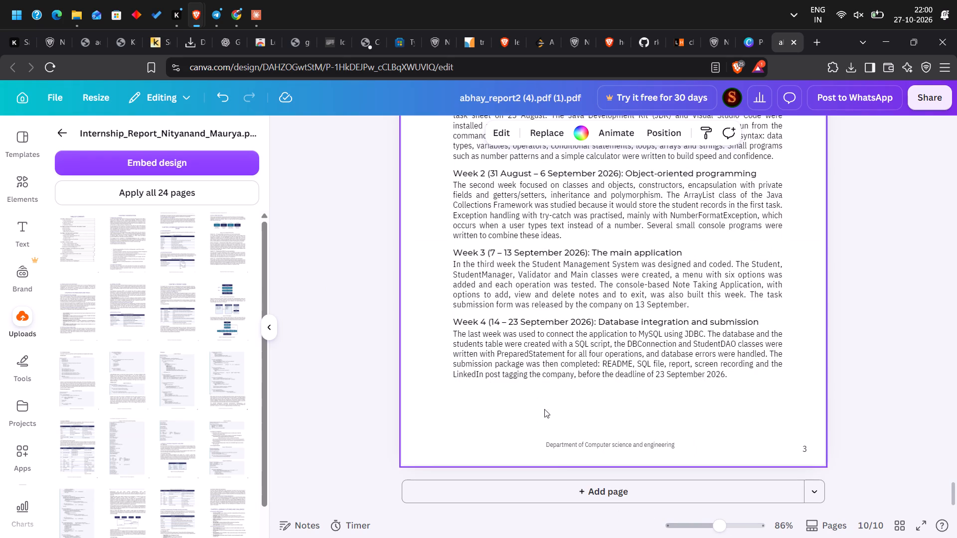
pyautogui.doubleClick(567, 486)
pyautogui.scroll(3, 419, 260)
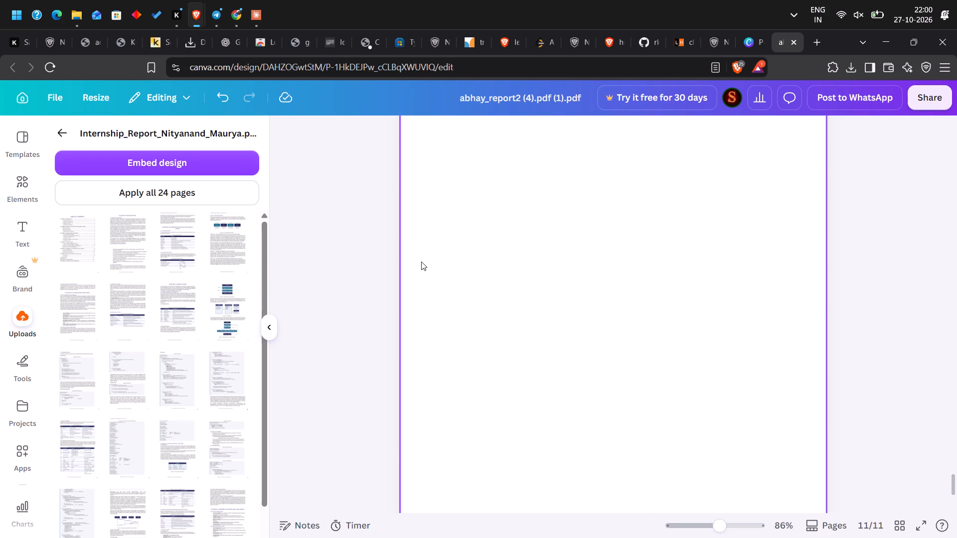
pyautogui.scroll(4, 424, 262)
pyautogui.scroll(-4, 424, 262)
pyautogui.scroll(2, 425, 262)
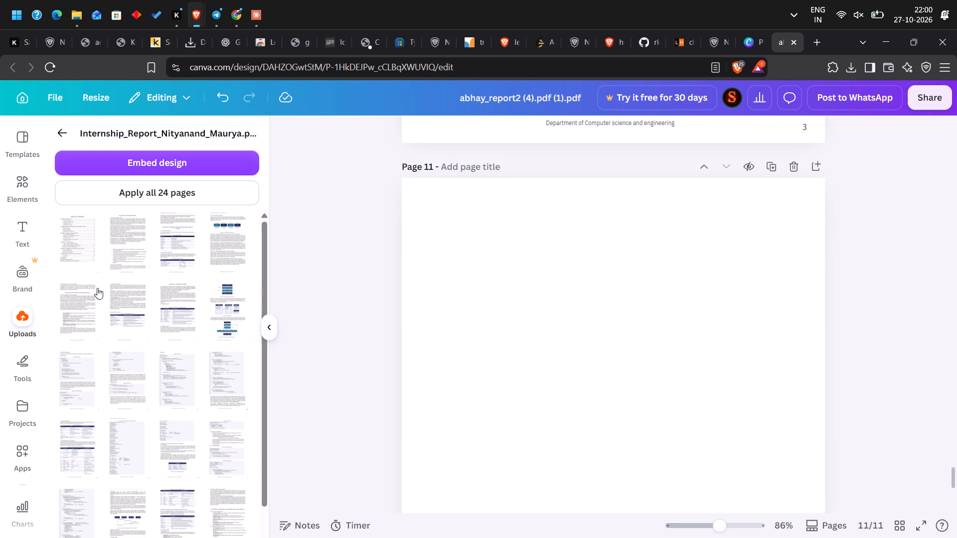
pyautogui.click(69, 303)
# Review the assembled pages from the acknowledgement through the Four-Week Work Plan for order and layout.
pyautogui.scroll(3, 827, 305)
pyautogui.scroll(10, 778, 297)
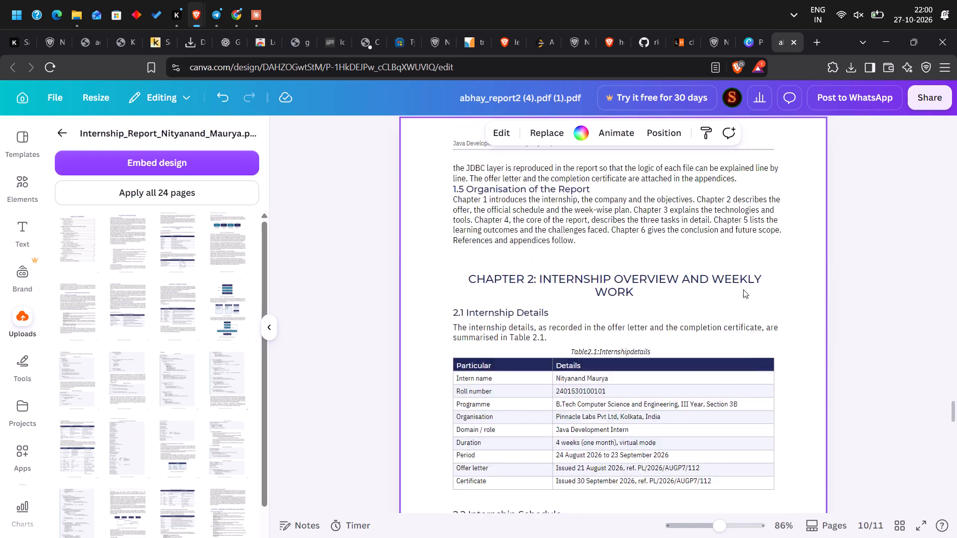
pyautogui.scroll(20, 742, 288)
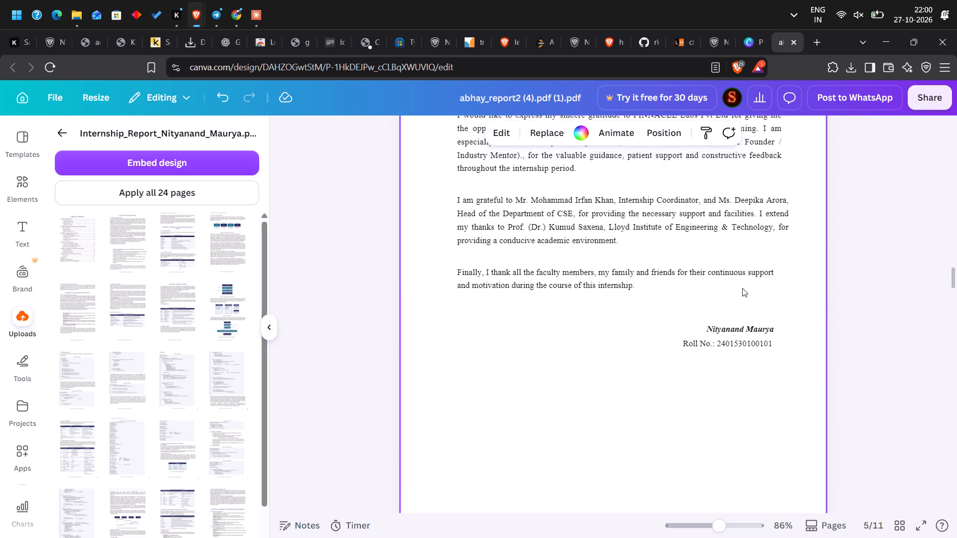
pyautogui.scroll(1, 742, 288)
pyautogui.scroll(-20, 742, 288)
pyautogui.scroll(-4, 742, 288)
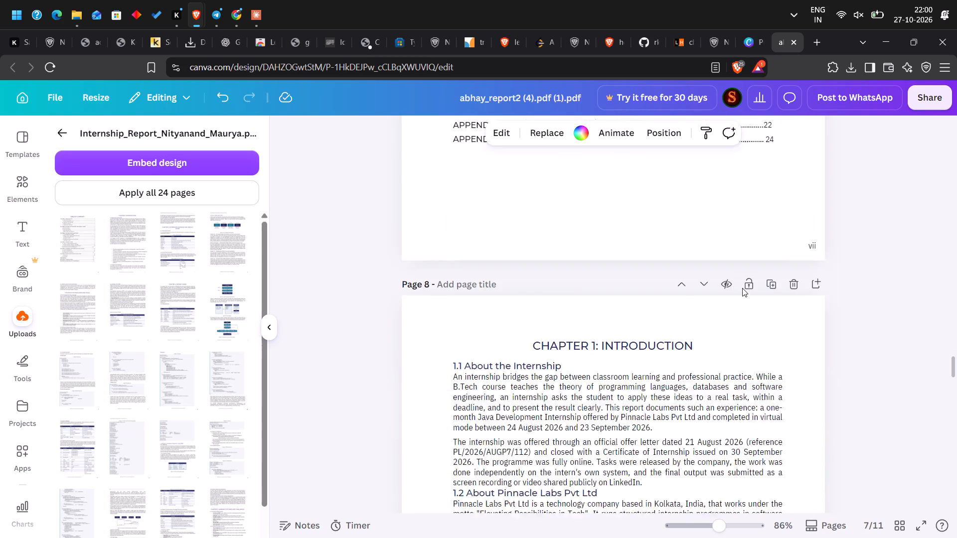
pyautogui.scroll(-11, 742, 288)
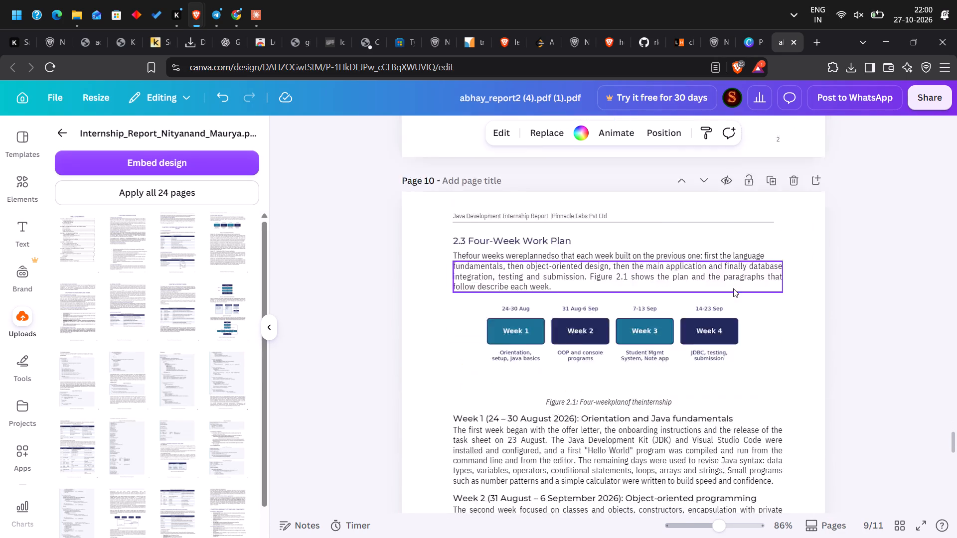
pyautogui.scroll(3, 736, 288)
pyautogui.scroll(-5, 737, 288)
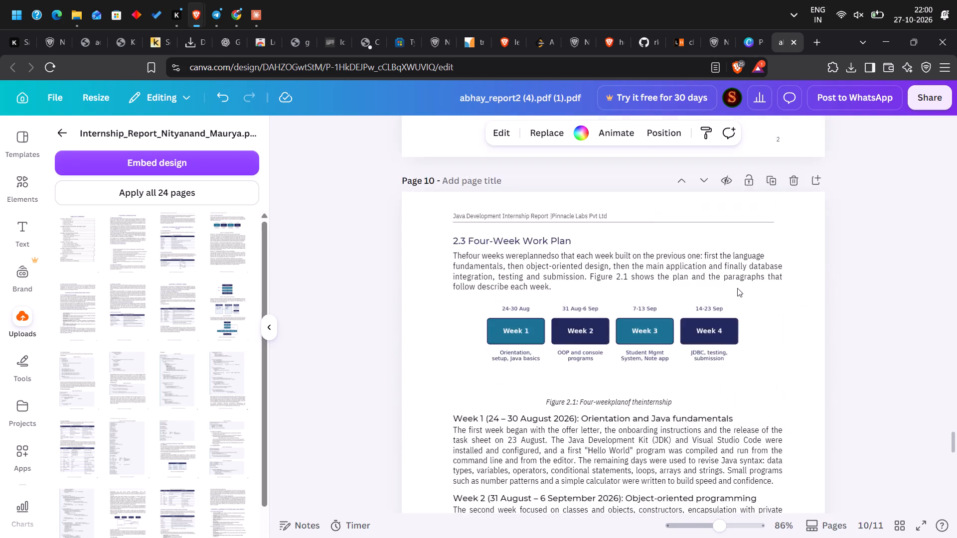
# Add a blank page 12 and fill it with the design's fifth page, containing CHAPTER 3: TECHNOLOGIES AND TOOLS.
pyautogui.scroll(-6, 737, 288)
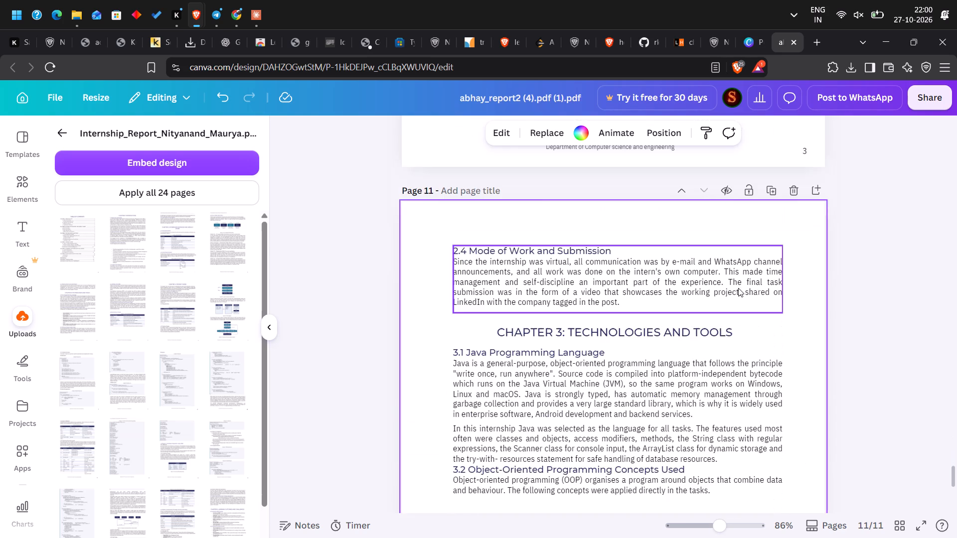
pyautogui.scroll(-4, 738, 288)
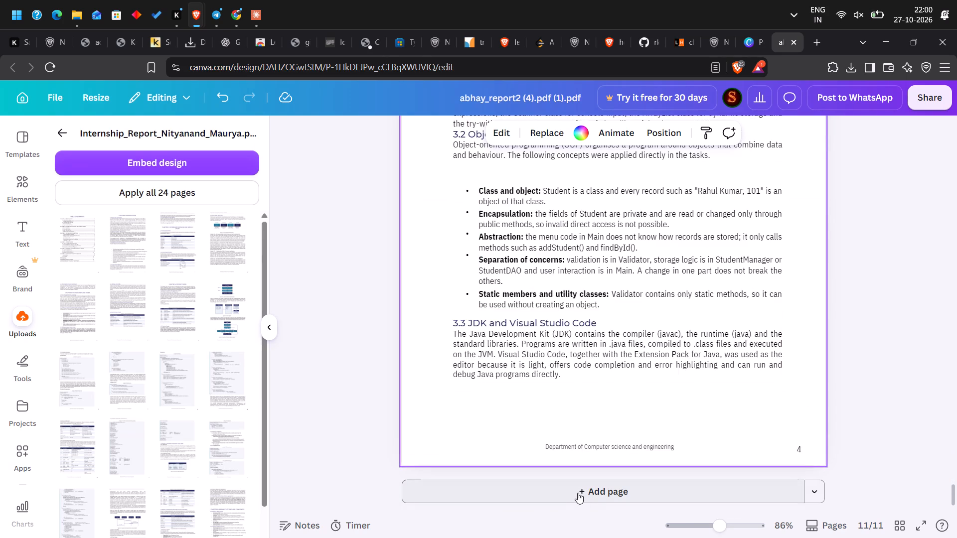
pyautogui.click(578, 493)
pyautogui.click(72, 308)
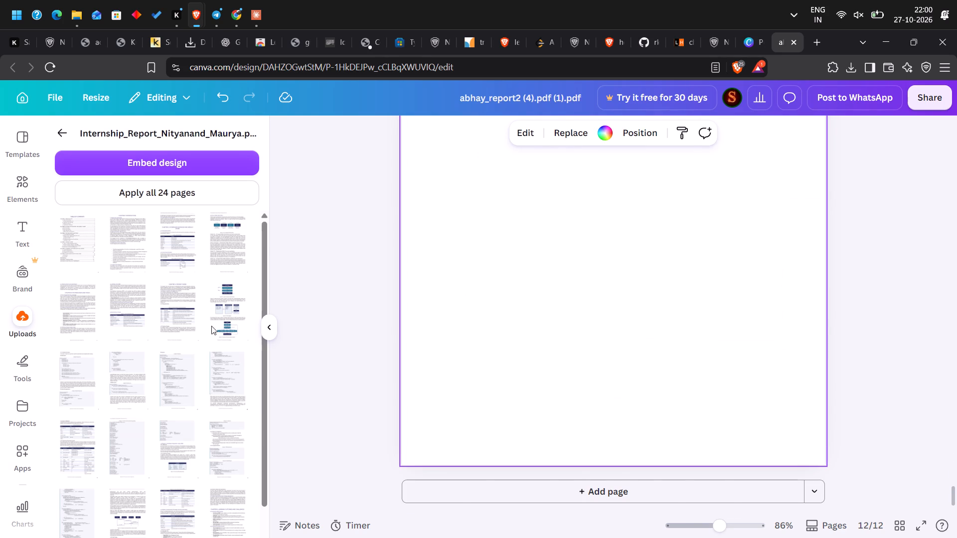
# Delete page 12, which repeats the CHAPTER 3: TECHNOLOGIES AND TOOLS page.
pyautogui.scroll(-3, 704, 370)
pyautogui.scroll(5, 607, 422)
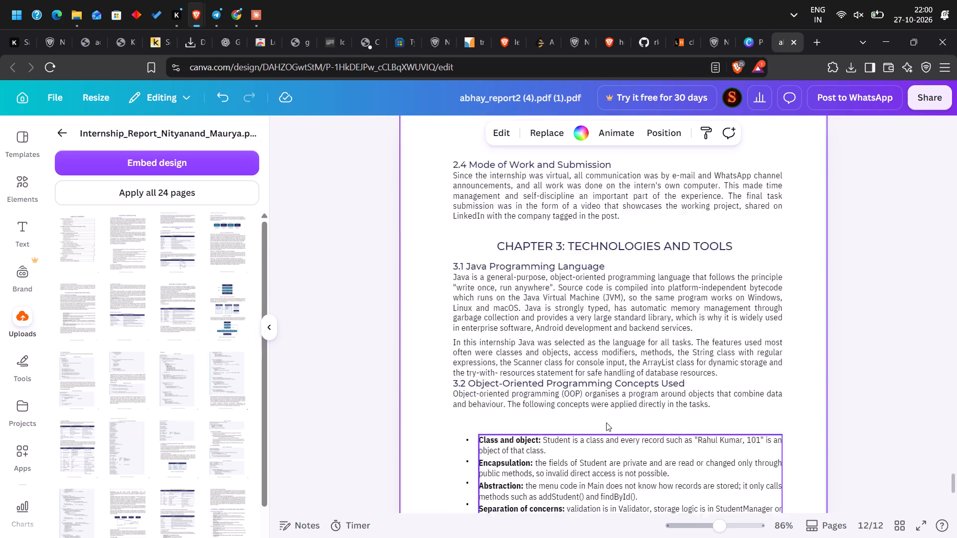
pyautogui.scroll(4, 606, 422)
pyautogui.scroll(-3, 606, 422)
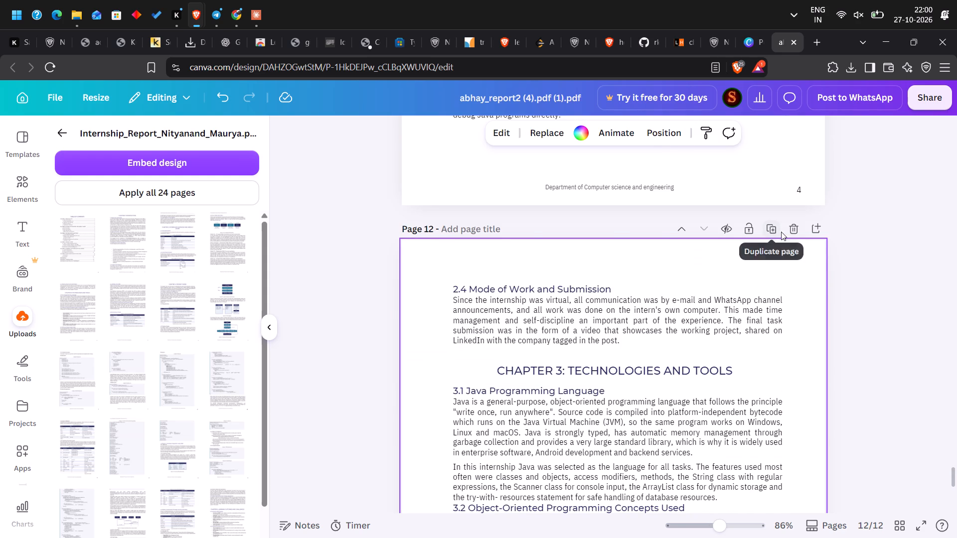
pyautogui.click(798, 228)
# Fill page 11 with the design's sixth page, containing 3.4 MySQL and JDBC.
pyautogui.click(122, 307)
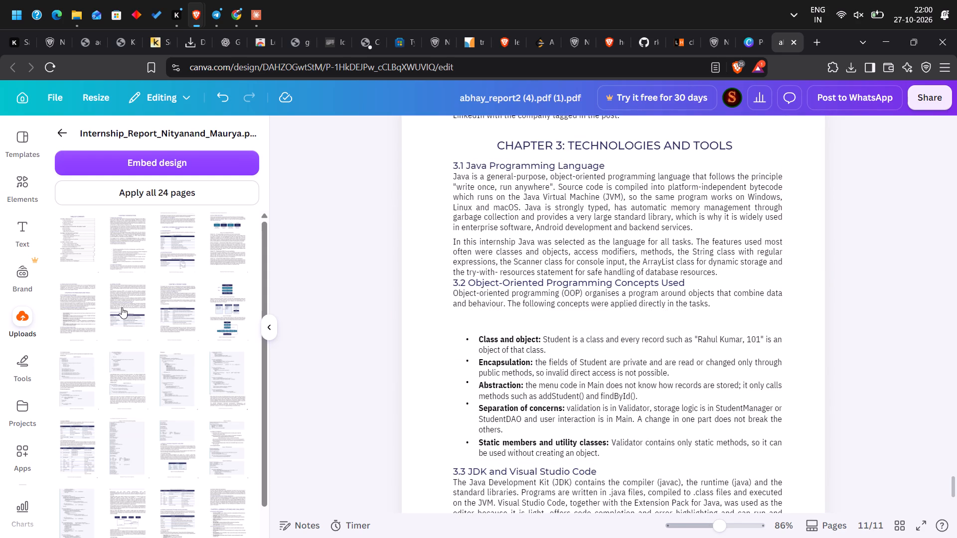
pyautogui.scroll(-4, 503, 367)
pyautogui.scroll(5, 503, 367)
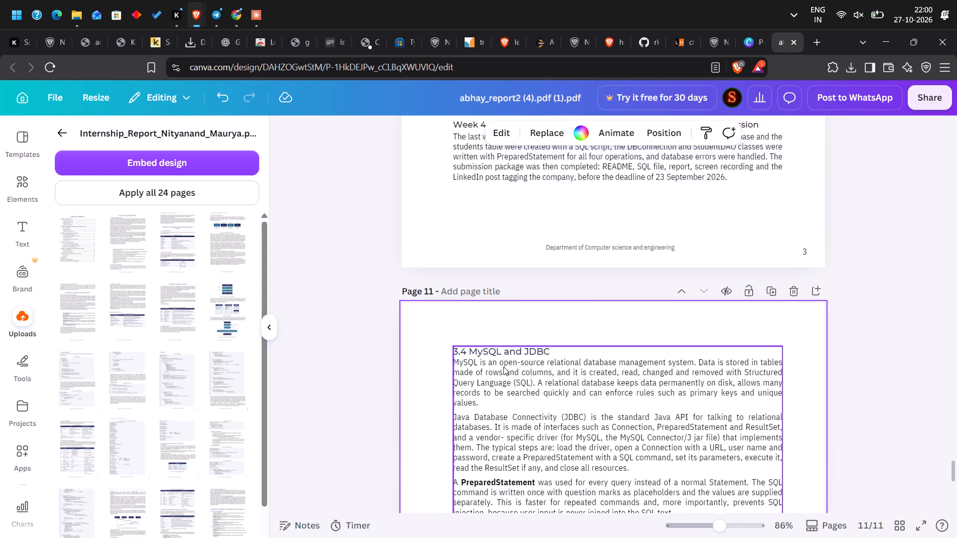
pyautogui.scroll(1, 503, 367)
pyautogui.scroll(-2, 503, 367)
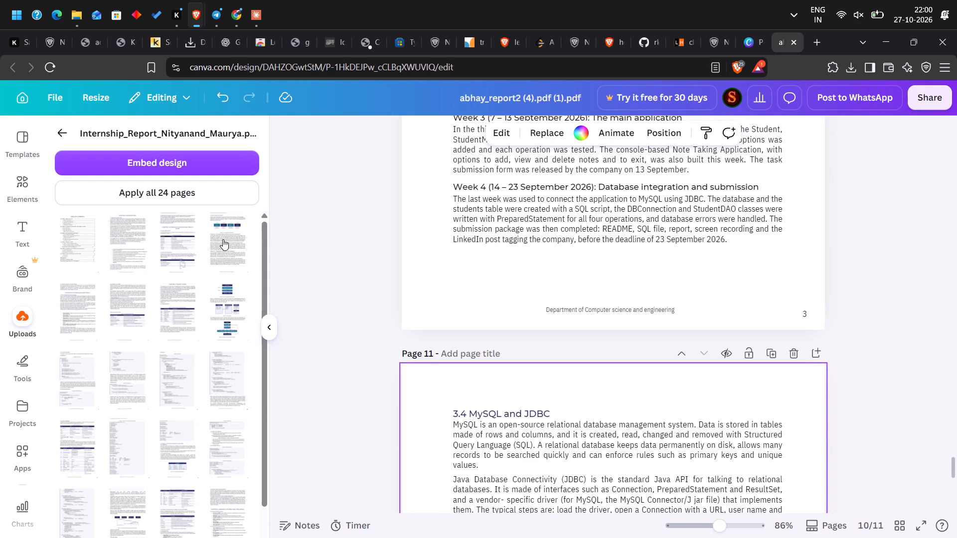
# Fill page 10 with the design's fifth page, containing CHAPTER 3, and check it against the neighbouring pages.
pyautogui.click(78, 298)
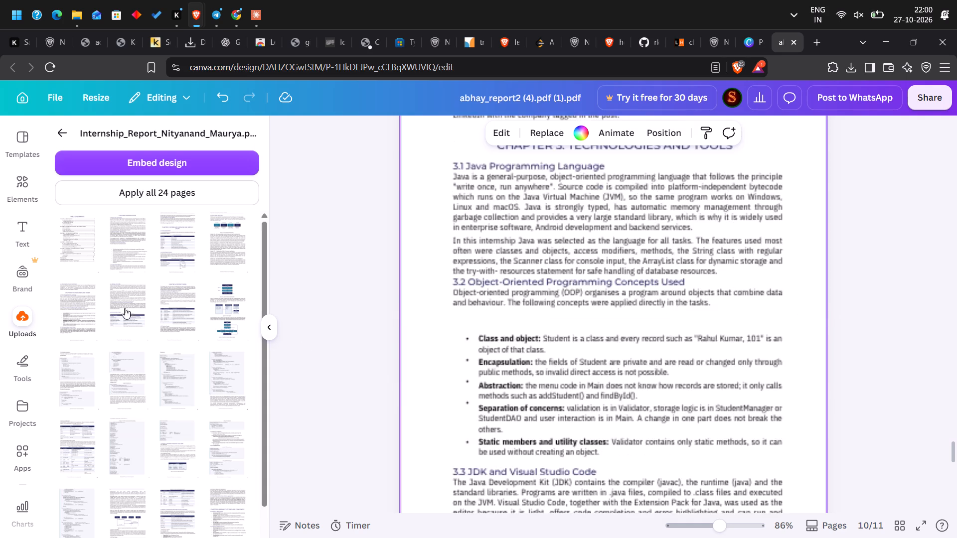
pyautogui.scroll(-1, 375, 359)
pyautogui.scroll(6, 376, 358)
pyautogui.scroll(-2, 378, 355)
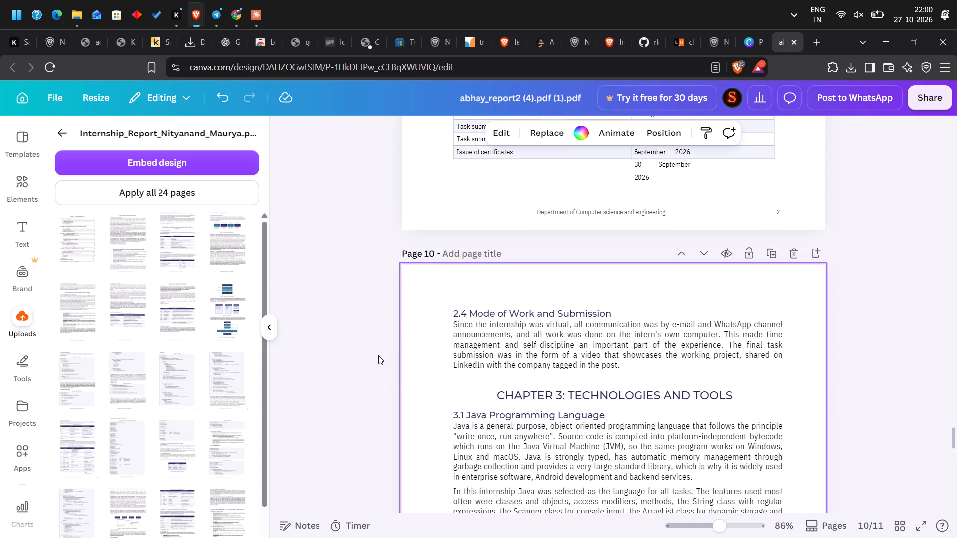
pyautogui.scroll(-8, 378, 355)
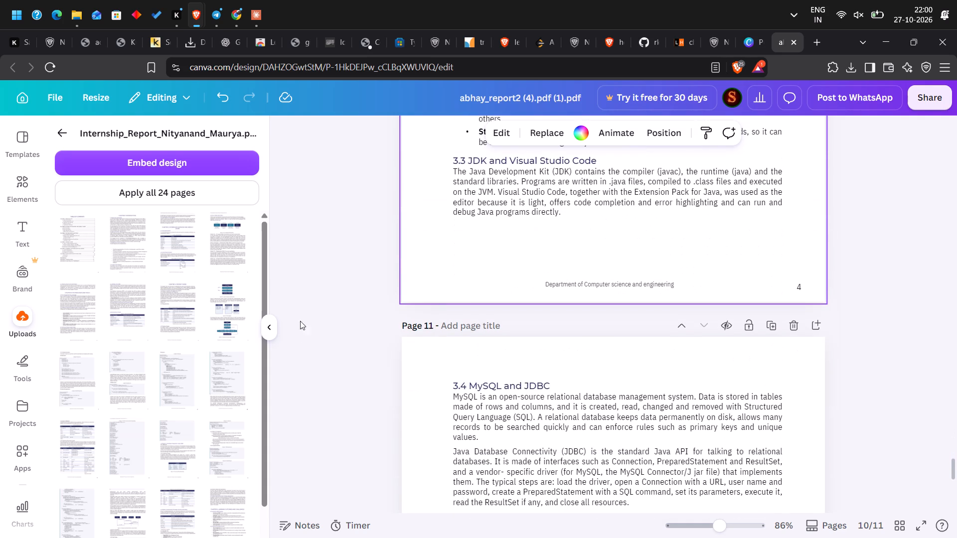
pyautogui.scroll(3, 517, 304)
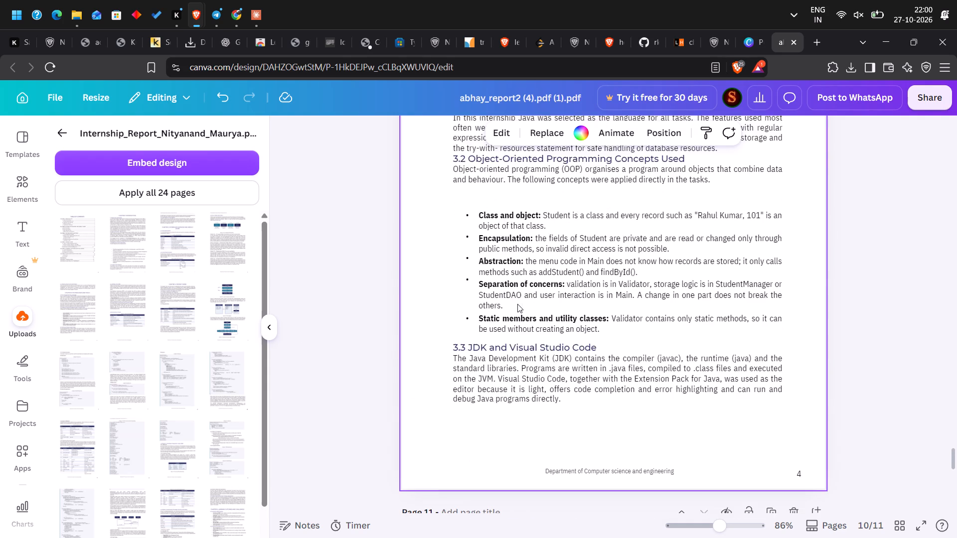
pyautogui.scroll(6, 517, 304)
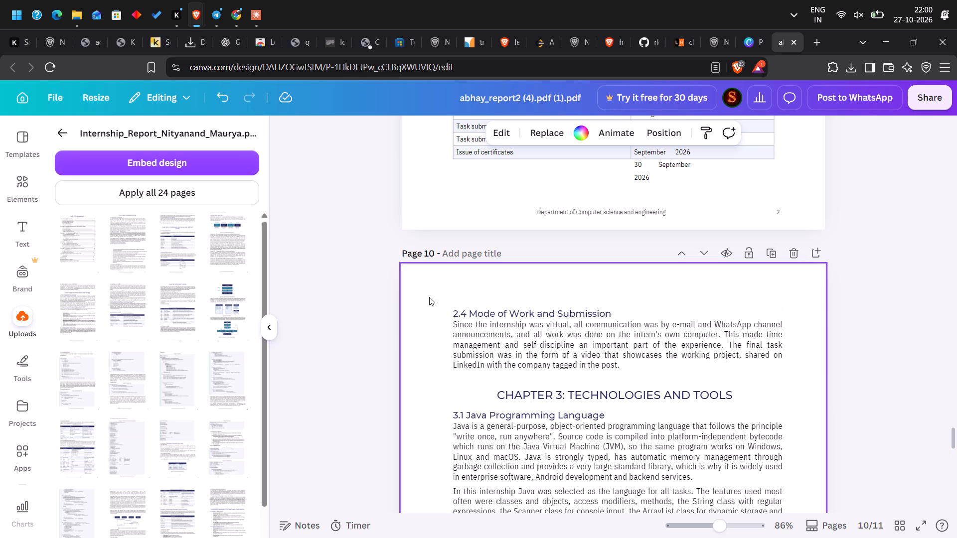
# Refill page 10 with the design's fourth page, the 2.3 Four-Week Work Plan.
pyautogui.click(429, 297)
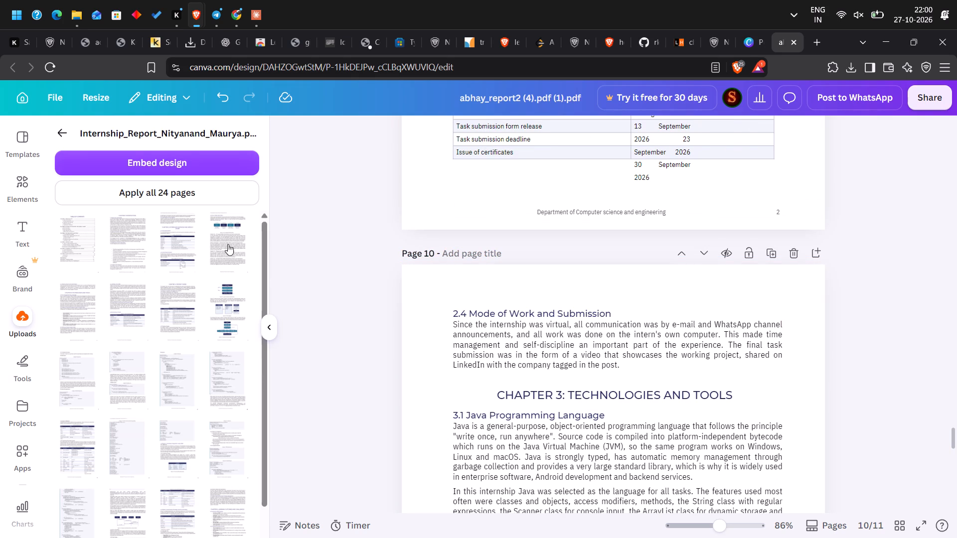
pyautogui.click(537, 286)
pyautogui.click(228, 244)
pyautogui.scroll(-4, 592, 316)
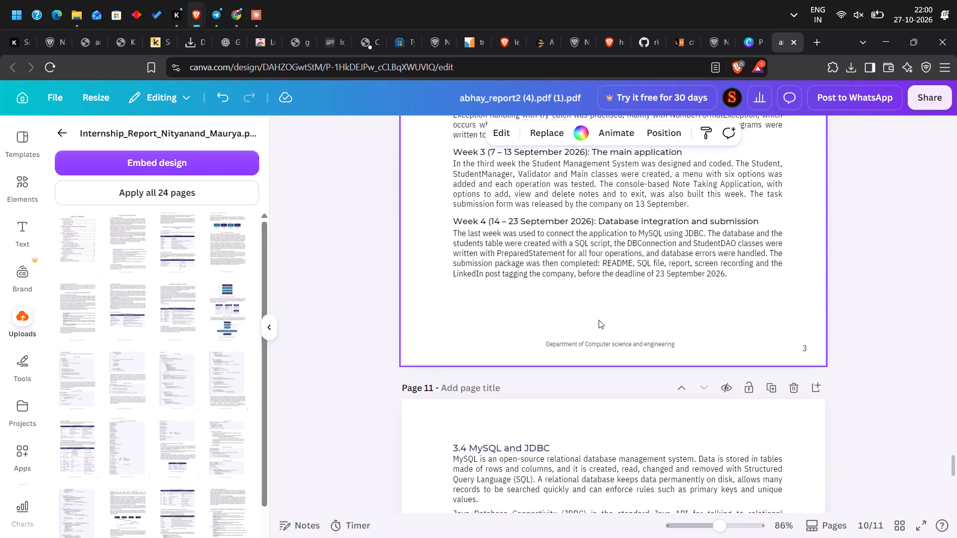
# Refill page 11 with the design's fifth page, containing CHAPTER 3: TECHNOLOGIES AND TOOLS.
pyautogui.scroll(-2, 600, 330)
pyautogui.click(593, 302)
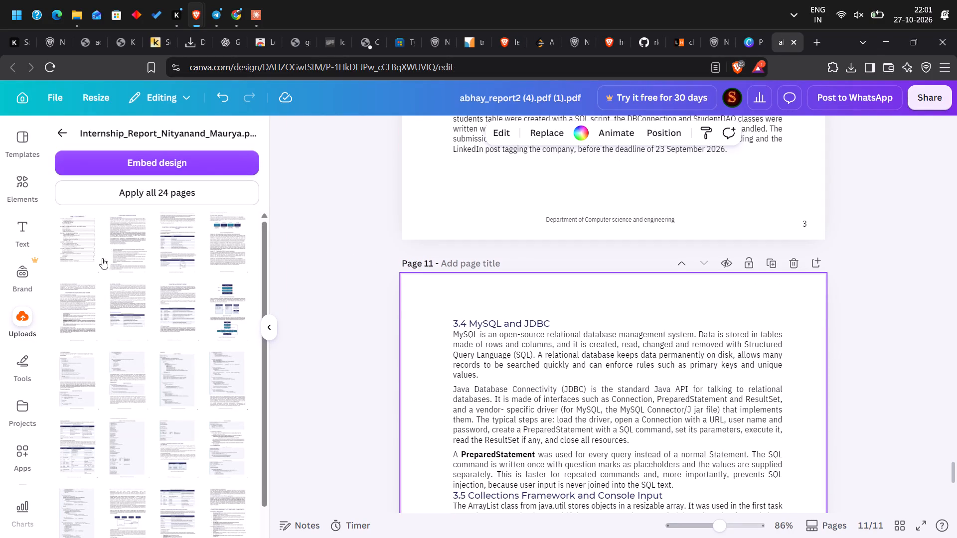
pyautogui.click(67, 297)
# Add six blank pages, 12 through 17, at the end of the report.
pyautogui.scroll(-4, 580, 324)
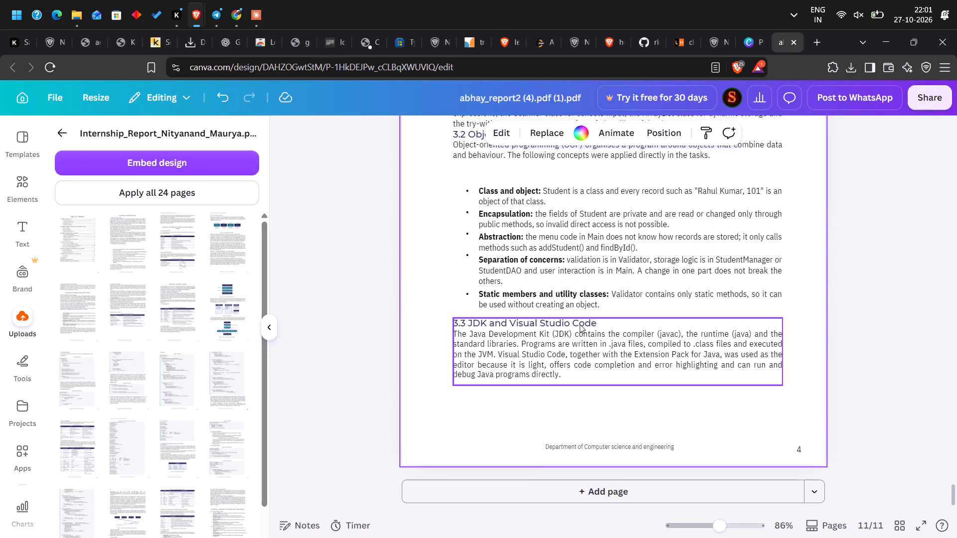
pyautogui.scroll(-1, 580, 324)
pyautogui.click(618, 490)
pyautogui.scroll(-2, 617, 455)
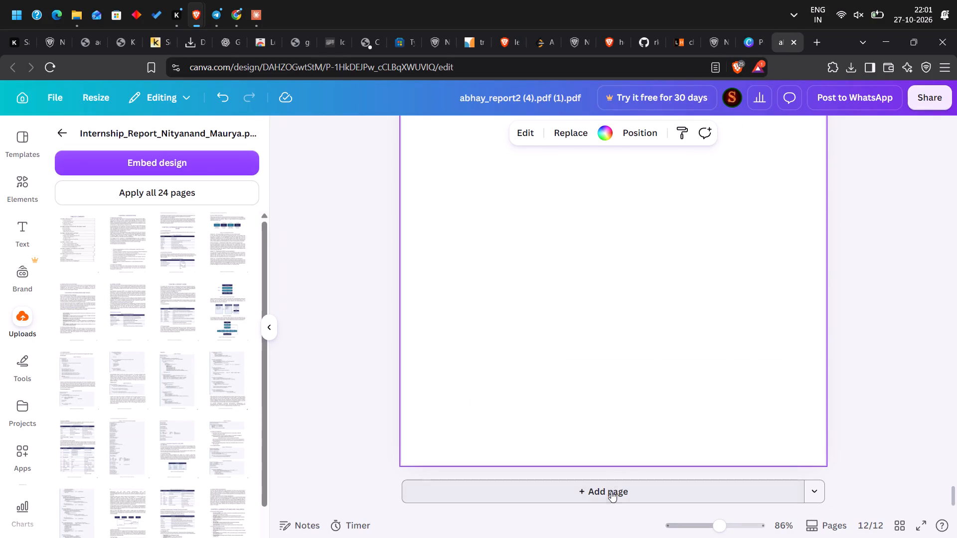
pyautogui.click(611, 491)
pyautogui.scroll(-2, 609, 473)
pyautogui.click(609, 487)
pyautogui.scroll(-3, 606, 480)
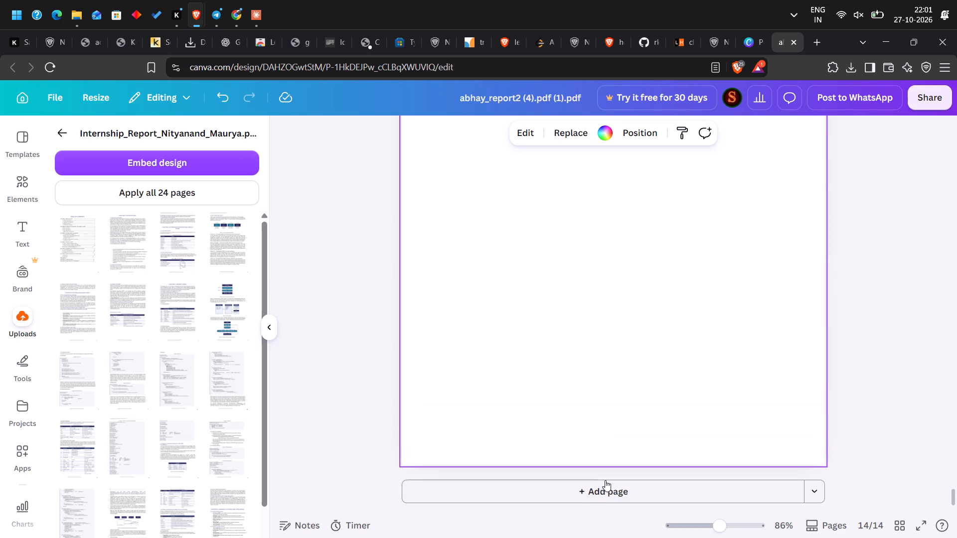
pyautogui.click(605, 483)
pyautogui.scroll(-3, 605, 476)
pyautogui.click(607, 490)
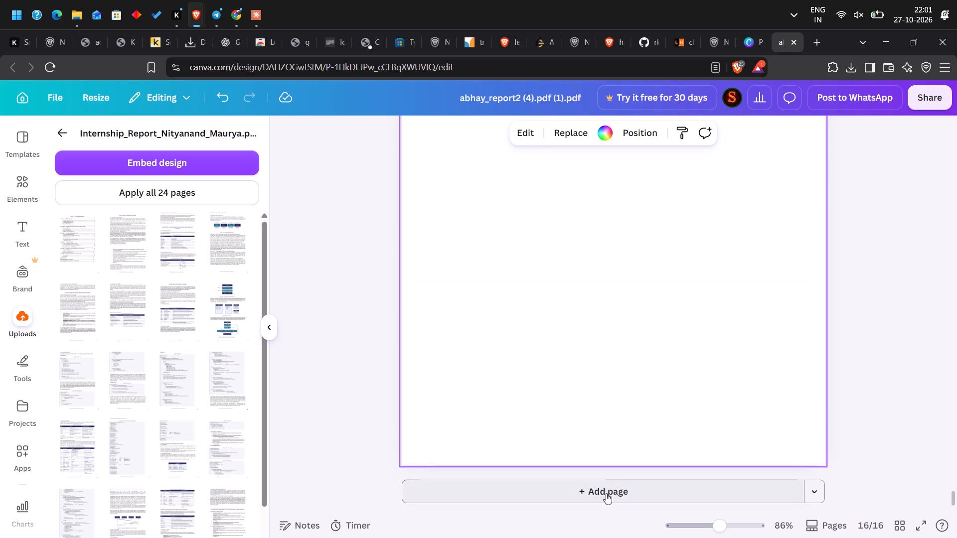
pyautogui.click(606, 494)
# Fill blank page 12 with the design's sixth page, containing 3.4 MySQL and JDBC.
pyautogui.scroll(20, 590, 444)
pyautogui.scroll(2, 590, 444)
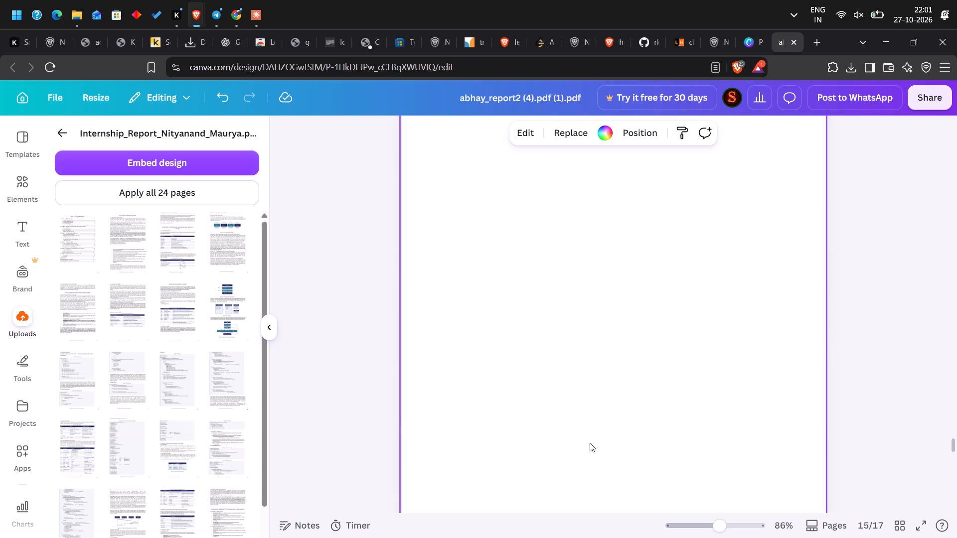
pyautogui.scroll(15, 590, 443)
pyautogui.scroll(11, 590, 443)
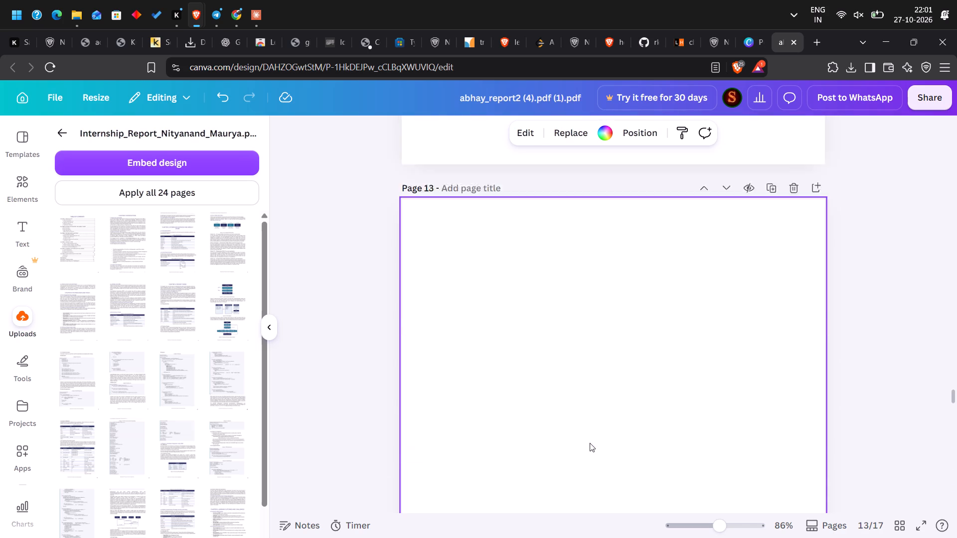
pyautogui.scroll(12, 590, 443)
pyautogui.scroll(-4, 590, 443)
pyautogui.scroll(4, 560, 327)
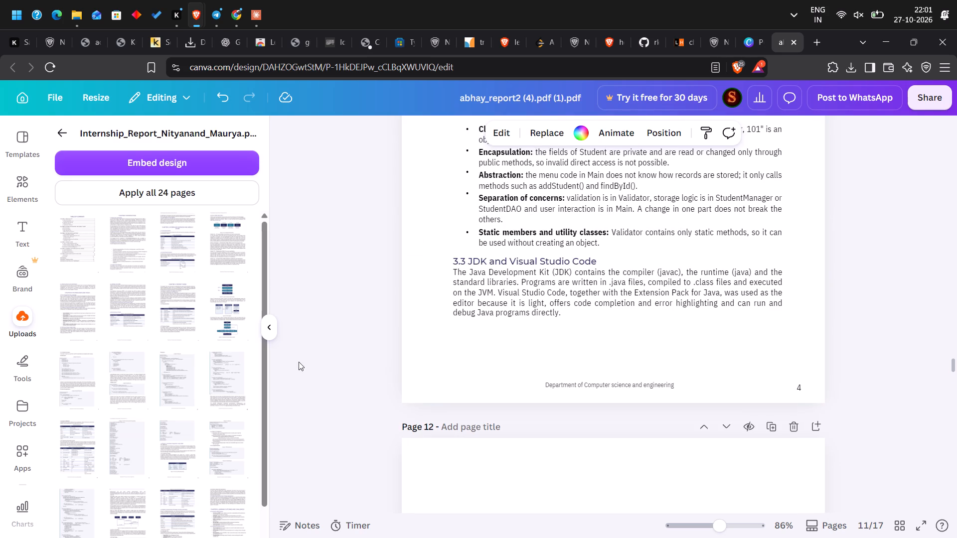
pyautogui.scroll(-3, 500, 395)
pyautogui.click(499, 379)
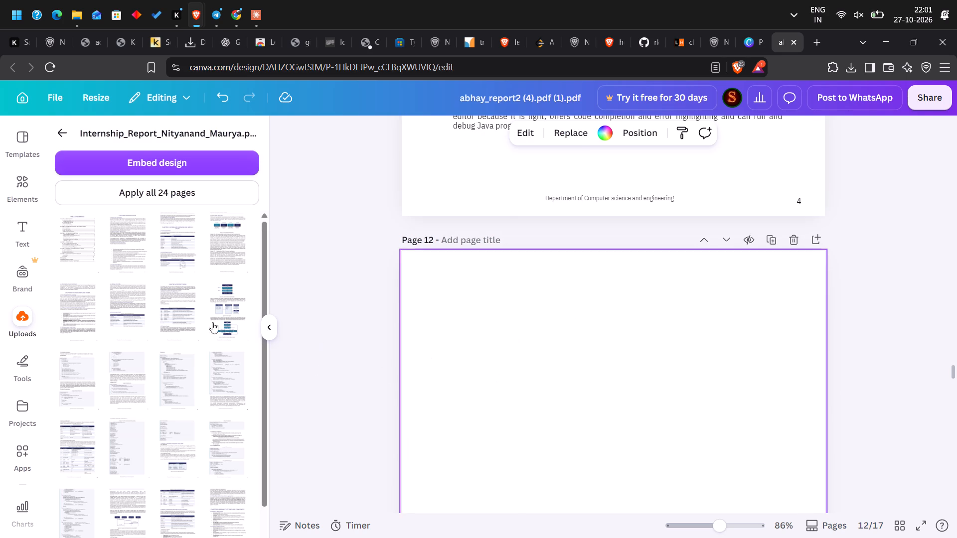
pyautogui.click(132, 299)
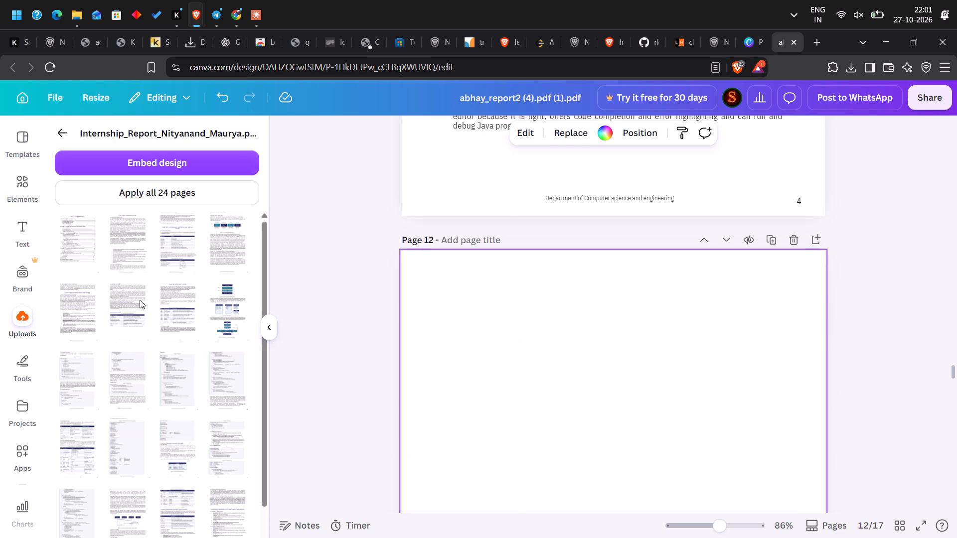
# Fill blank page 13 with the seventh page of the 24-page internship report design.
pyautogui.scroll(-3, 580, 299)
pyautogui.scroll(-1, 232, 350)
pyautogui.scroll(-1, 464, 358)
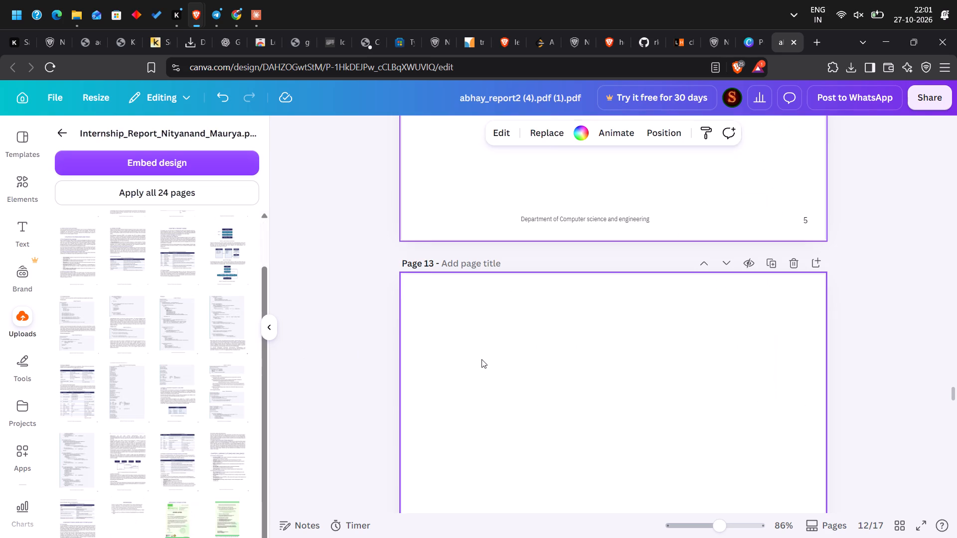
pyautogui.scroll(2, 157, 267)
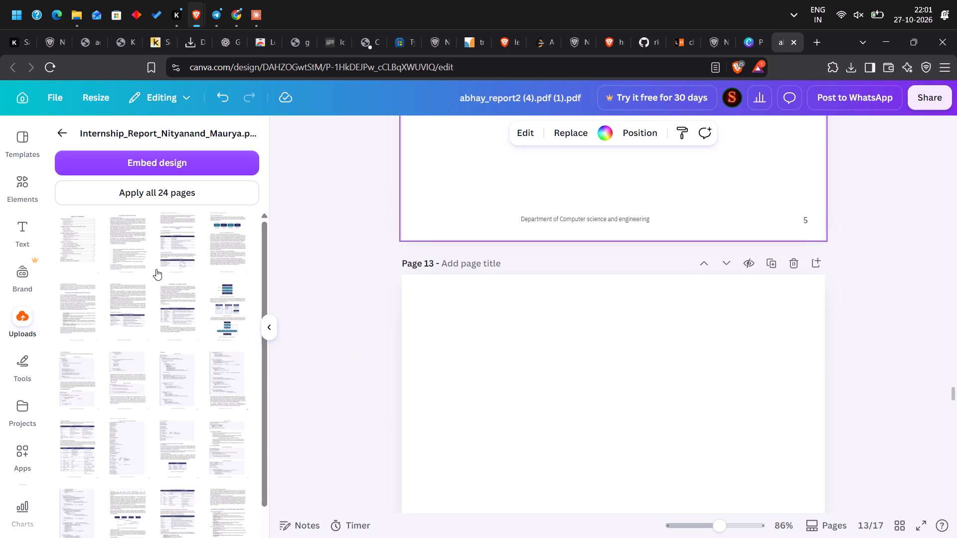
pyautogui.click(171, 303)
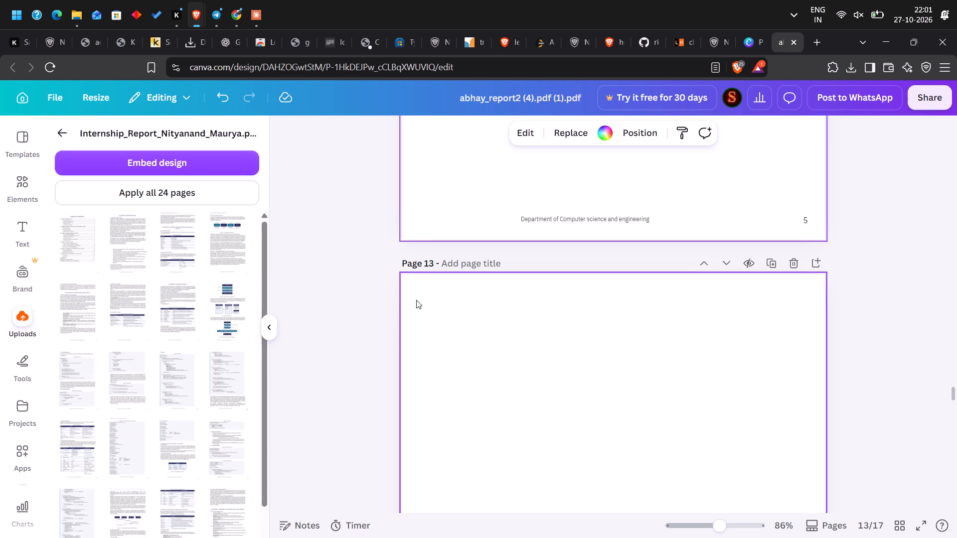
# Fill blank page 14 with the design's eighth page, containing the layered architecture, class diagram and menu flow chart.
pyautogui.scroll(-3, 491, 311)
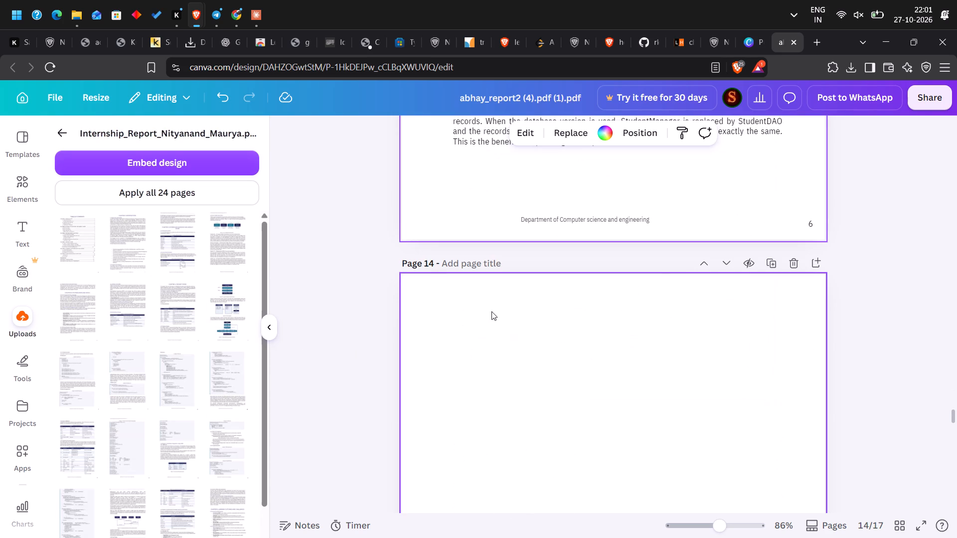
pyautogui.click(229, 305)
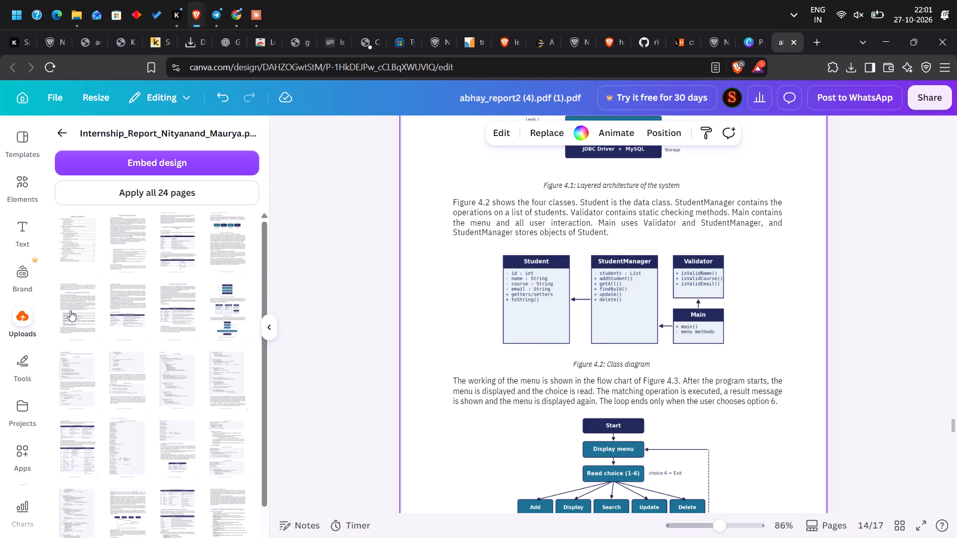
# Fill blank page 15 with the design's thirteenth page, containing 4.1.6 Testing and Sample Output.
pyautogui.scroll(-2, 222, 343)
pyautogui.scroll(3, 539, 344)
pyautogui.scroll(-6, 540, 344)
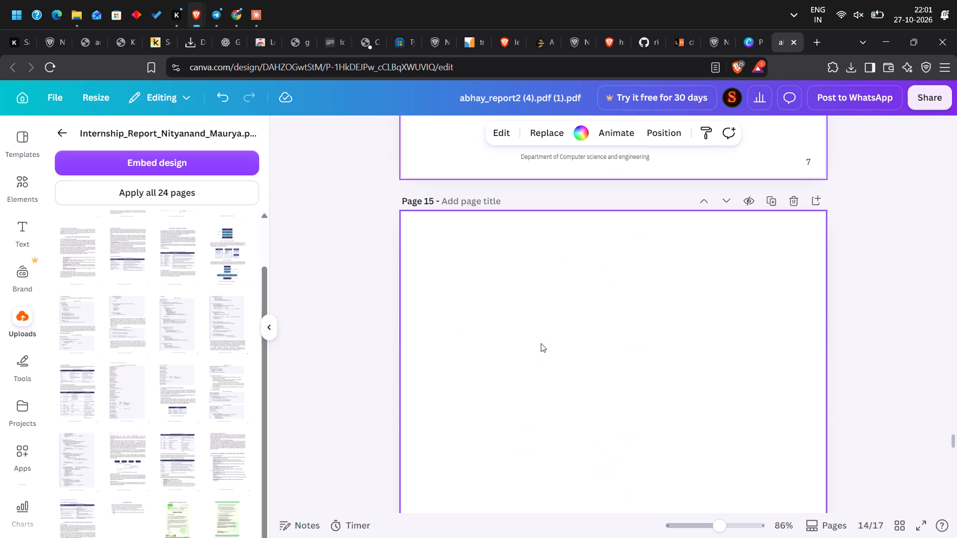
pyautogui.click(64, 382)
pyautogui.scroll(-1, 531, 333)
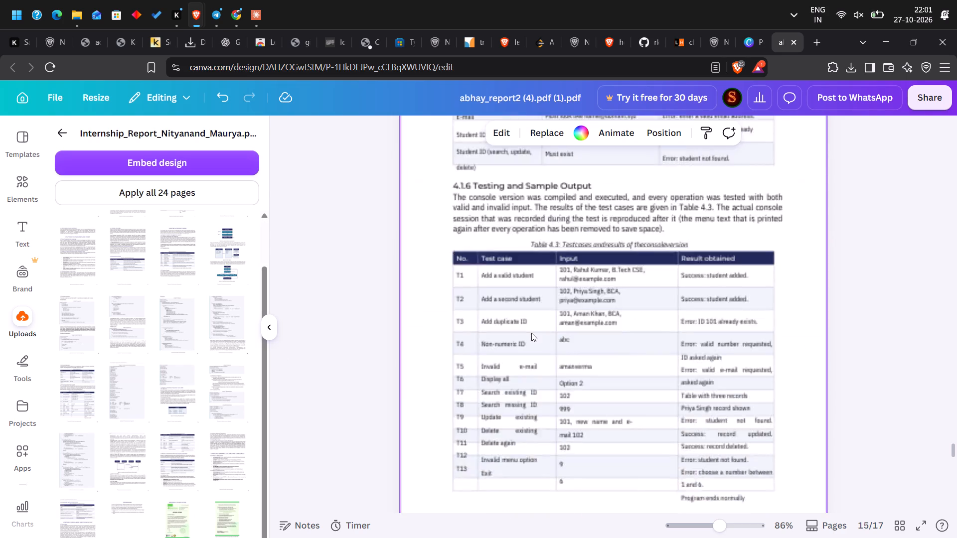
# Fill page 15 with the design's fourteenth page, Listing 4.5 console session, and check it against page 14.
pyautogui.scroll(-2, 531, 333)
pyautogui.click(117, 394)
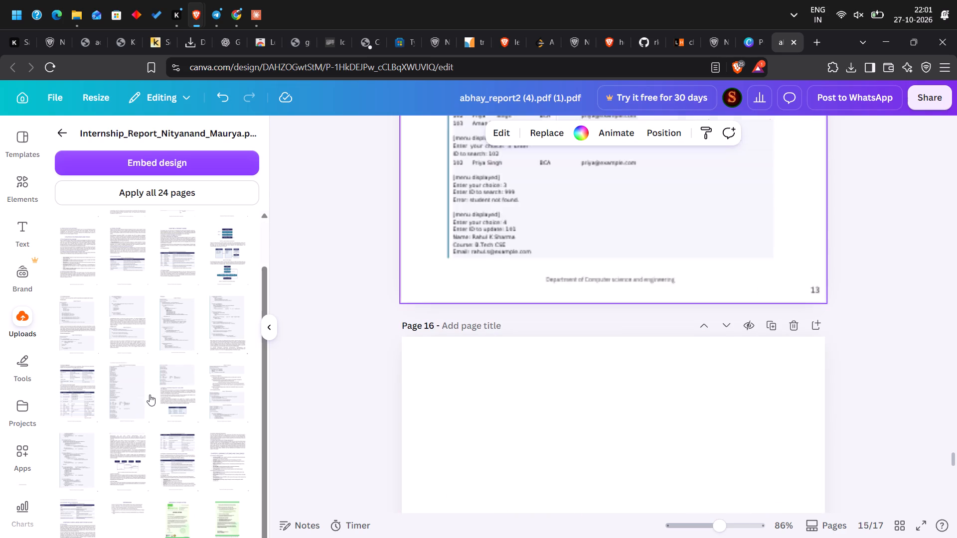
pyautogui.scroll(4, 456, 344)
pyautogui.scroll(-2, 464, 344)
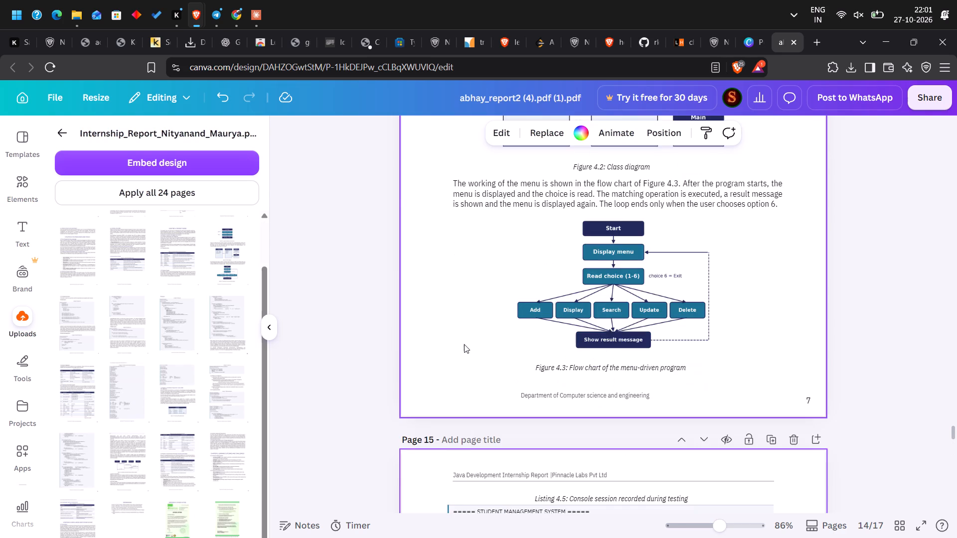
pyautogui.scroll(-9, 464, 344)
pyautogui.scroll(3, 464, 344)
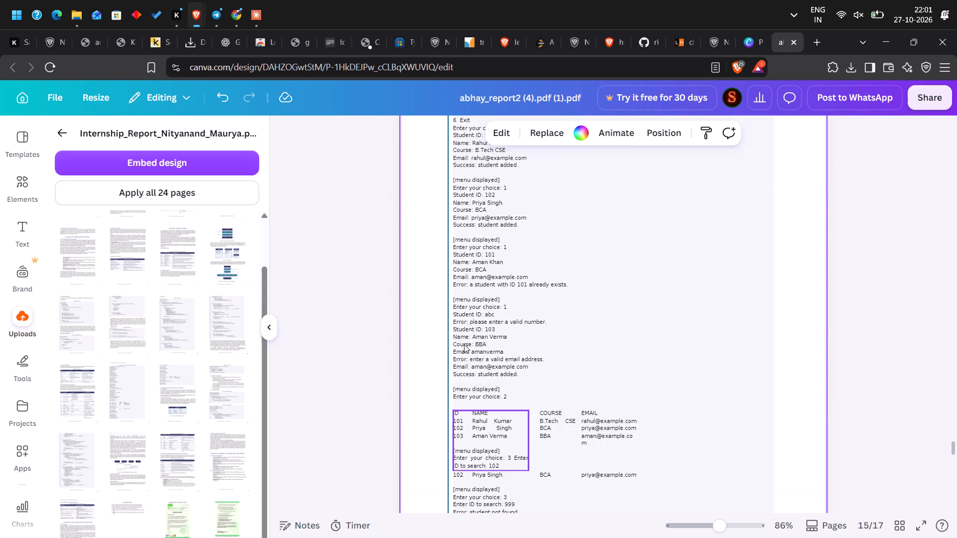
# Compare the content and page order of pages 14 and 15, from the layered architecture to the console session listing.
pyautogui.scroll(13, 464, 344)
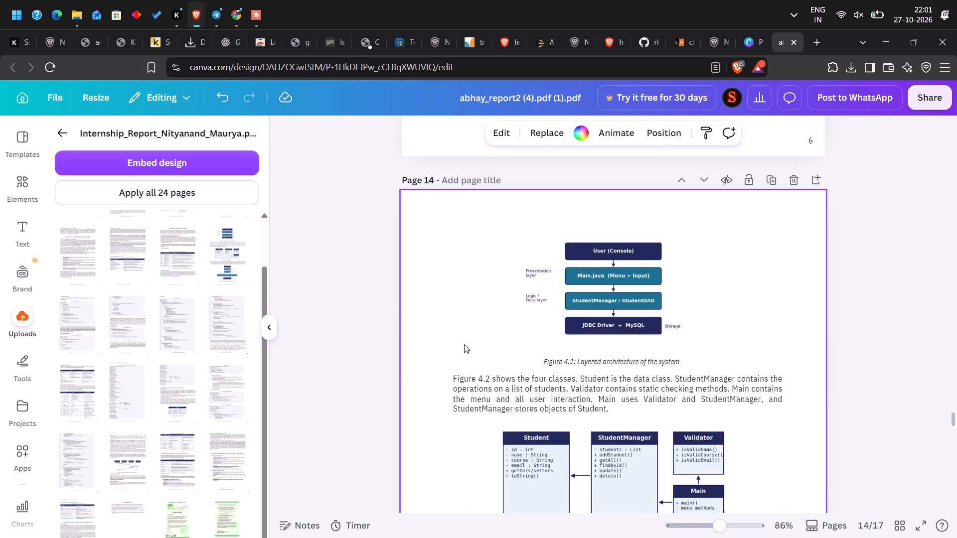
pyautogui.scroll(3, 464, 344)
pyautogui.scroll(-5, 464, 344)
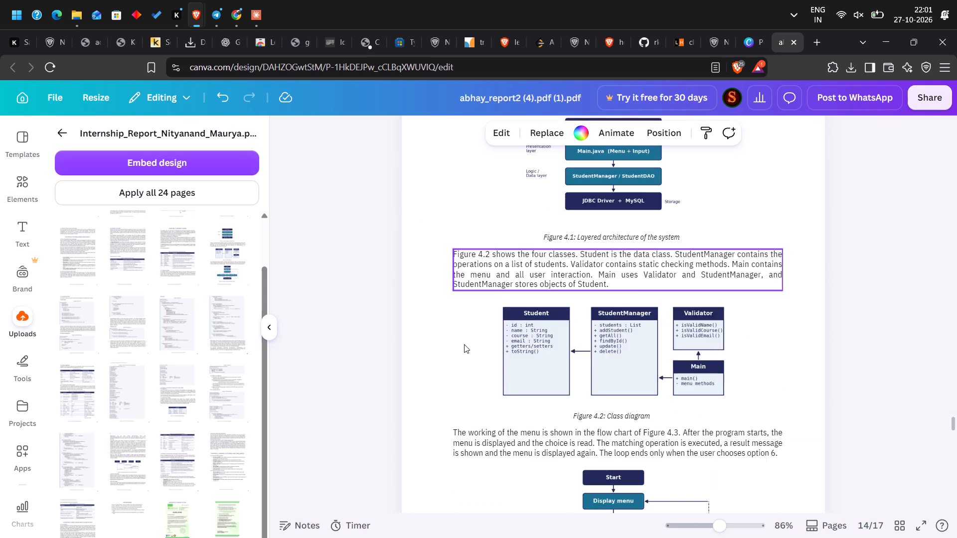
pyautogui.scroll(2, 464, 344)
pyautogui.scroll(-8, 464, 344)
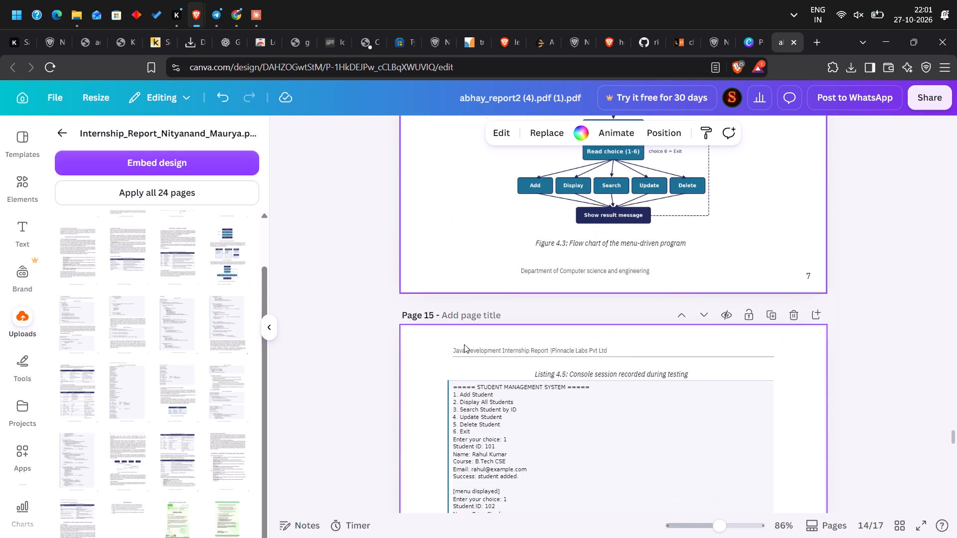
pyautogui.scroll(-3, 464, 344)
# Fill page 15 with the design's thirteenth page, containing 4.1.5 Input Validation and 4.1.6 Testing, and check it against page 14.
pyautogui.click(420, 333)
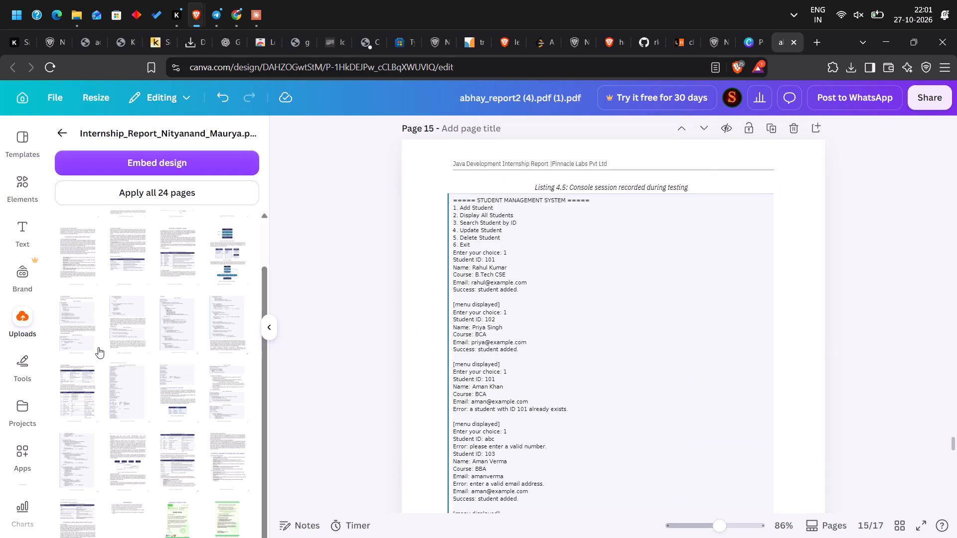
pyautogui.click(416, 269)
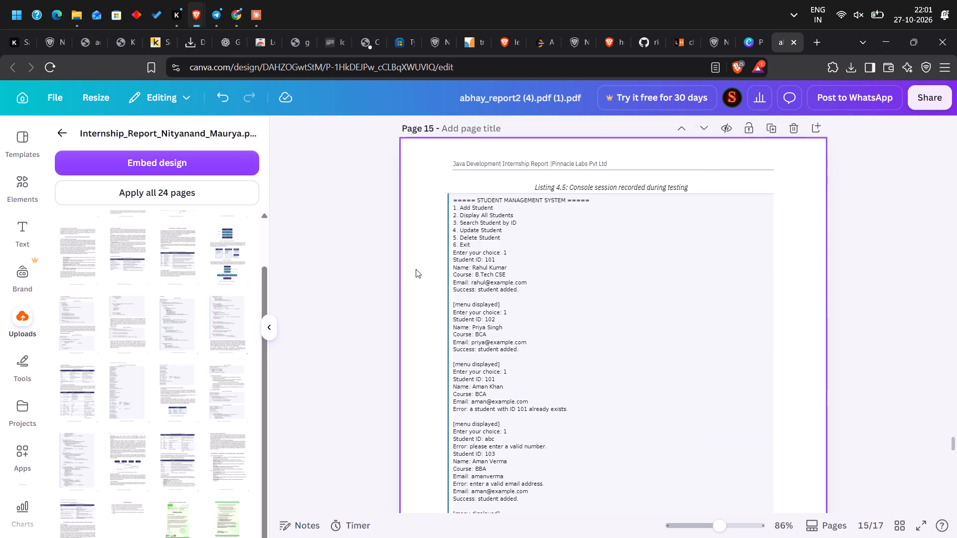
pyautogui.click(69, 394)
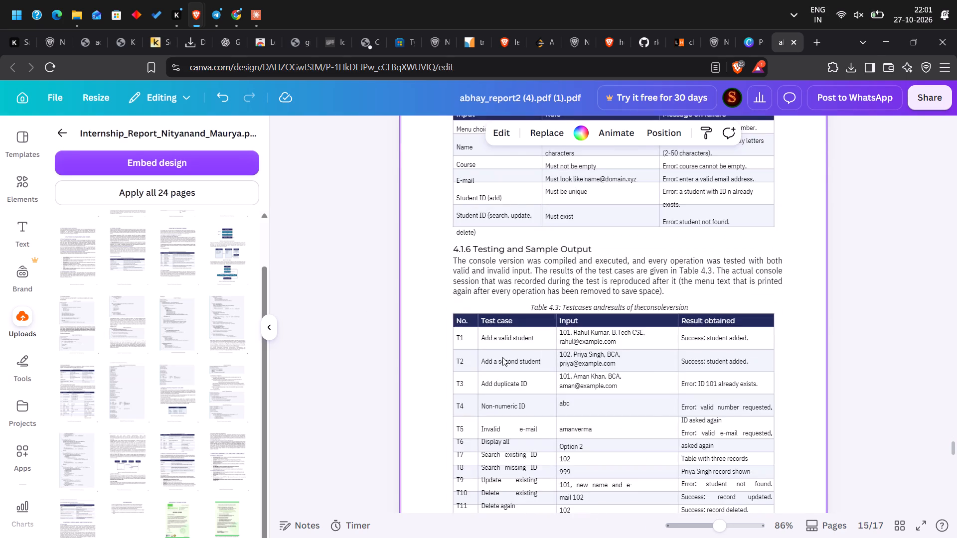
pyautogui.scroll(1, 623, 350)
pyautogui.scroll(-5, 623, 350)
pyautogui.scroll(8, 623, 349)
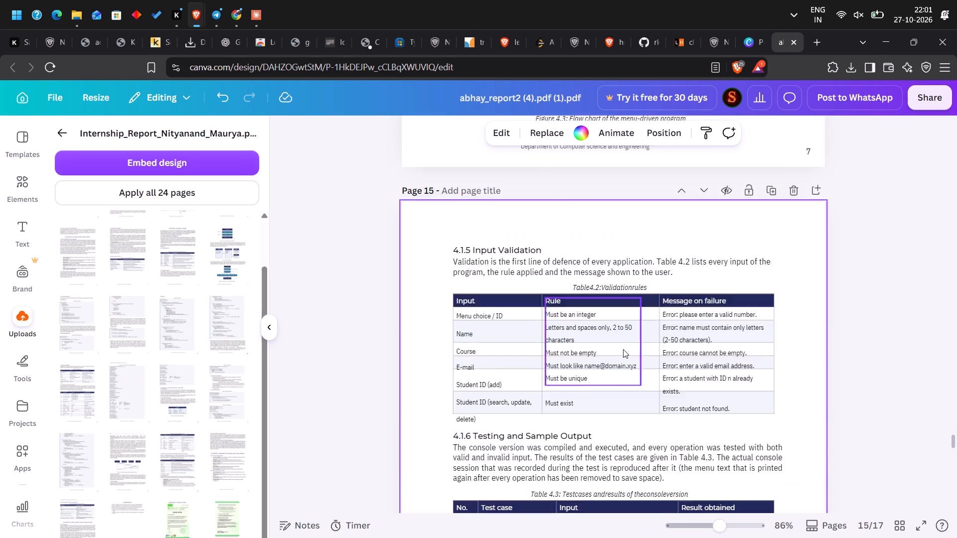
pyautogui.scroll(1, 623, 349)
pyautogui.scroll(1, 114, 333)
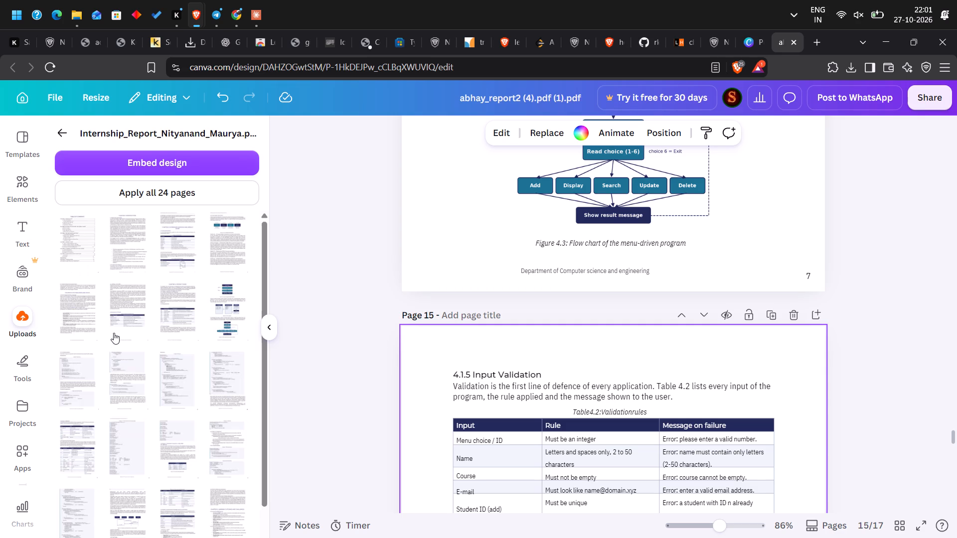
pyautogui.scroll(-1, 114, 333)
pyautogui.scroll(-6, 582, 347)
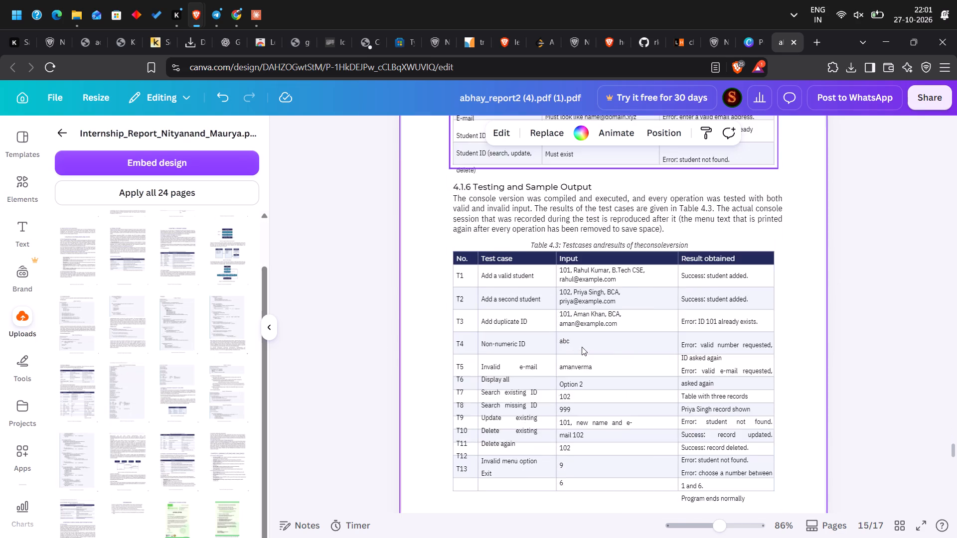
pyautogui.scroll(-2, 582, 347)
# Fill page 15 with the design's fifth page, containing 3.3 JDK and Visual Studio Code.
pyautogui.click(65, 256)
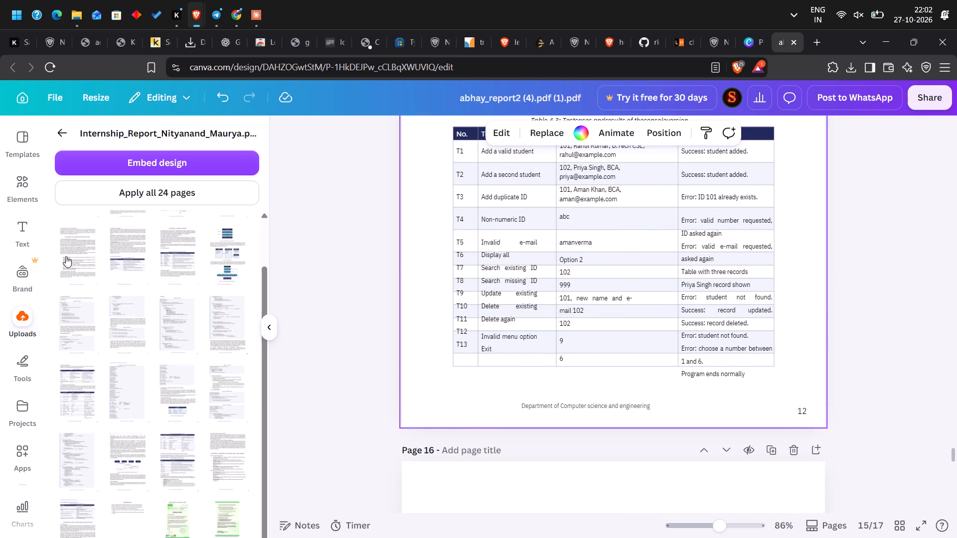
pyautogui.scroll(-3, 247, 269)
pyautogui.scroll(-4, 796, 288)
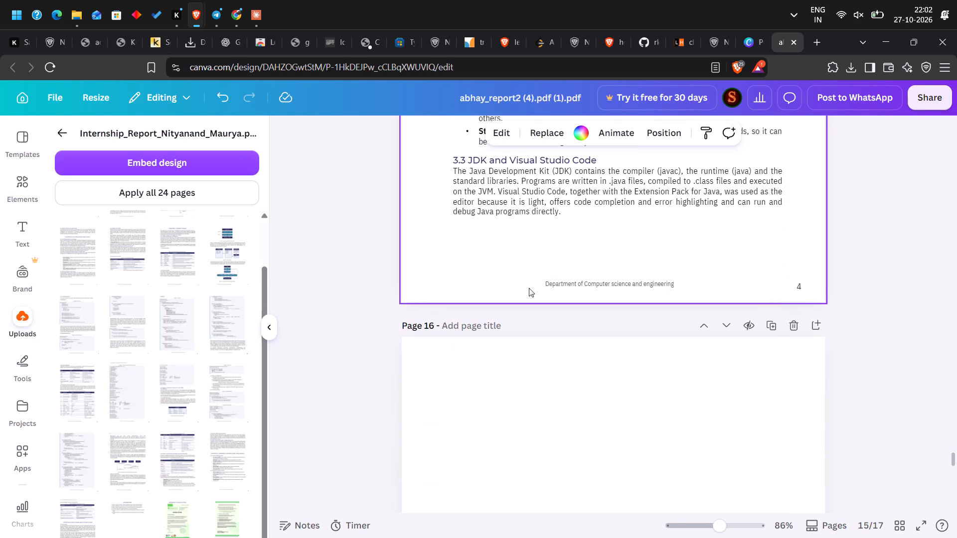
# Fill page 15 with the design's ninth page, 4.1.4 Implementation, and check that it follows page 14.
pyautogui.click(58, 318)
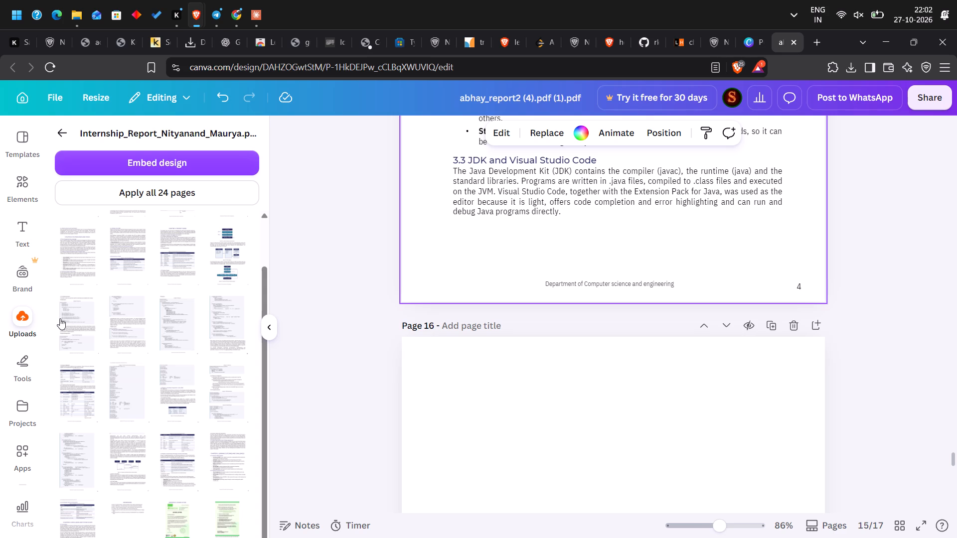
pyautogui.scroll(-3, 84, 319)
pyautogui.scroll(-4, 651, 322)
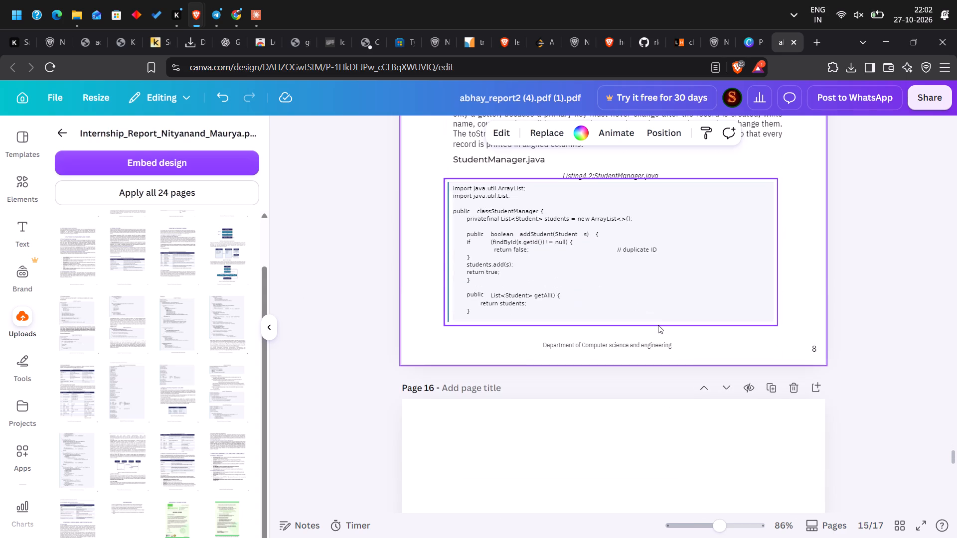
pyautogui.scroll(9, 657, 324)
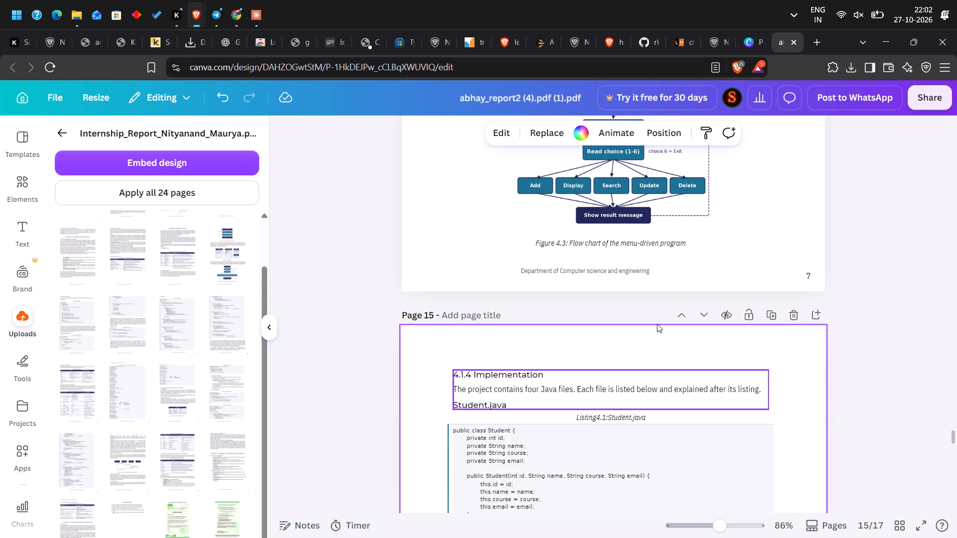
# Fill blank page 16 with the tenth page of the 24-page internship report design.
pyautogui.scroll(-13, 657, 324)
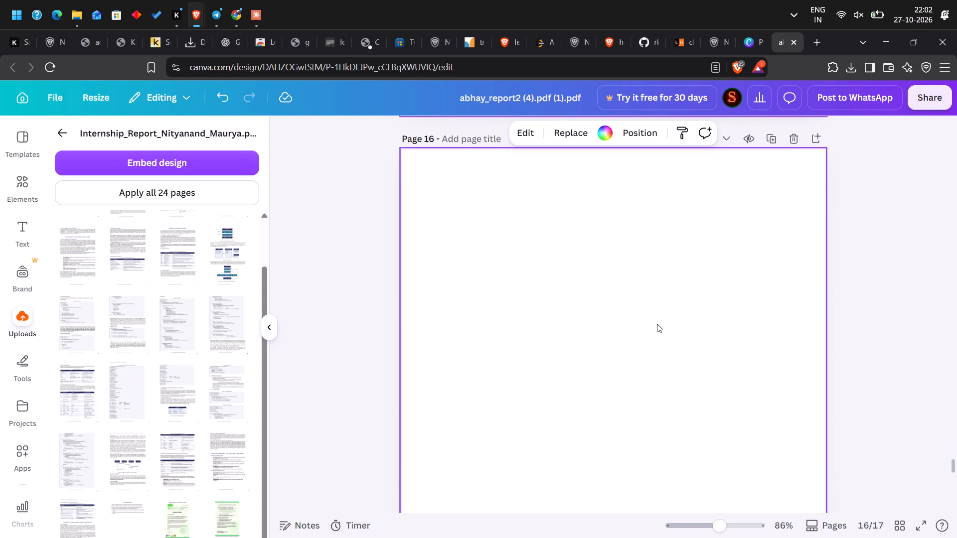
pyautogui.click(129, 339)
# Fill blank page 17 with the design's eleventh page, containing the printMenu and readInt code.
pyautogui.scroll(-6, 727, 332)
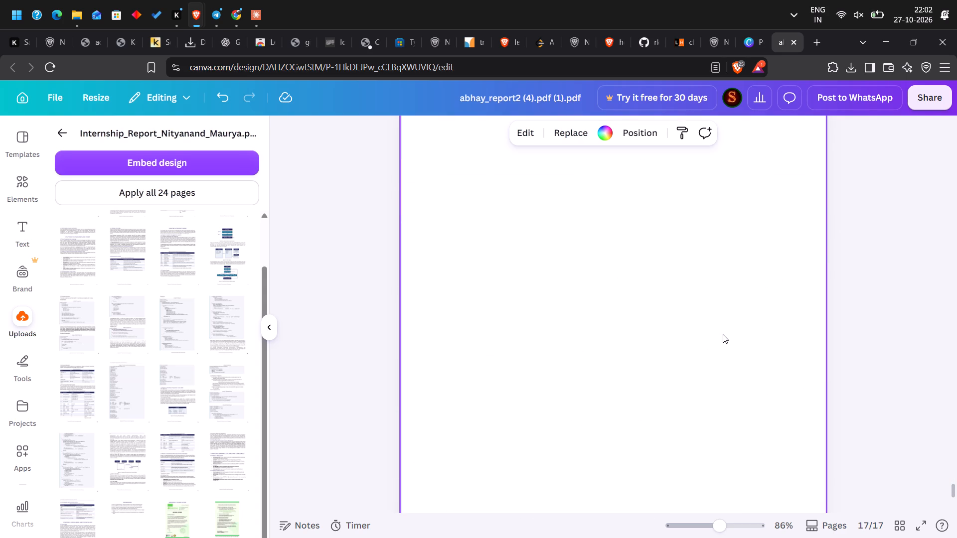
pyautogui.scroll(-2, 718, 334)
pyautogui.click(162, 329)
# Append blank pages at the end of the document until it has 30 pages.
pyautogui.scroll(-6, 578, 252)
pyautogui.click(570, 493)
pyautogui.scroll(-6, 569, 461)
pyautogui.click(570, 486)
pyautogui.scroll(-5, 569, 480)
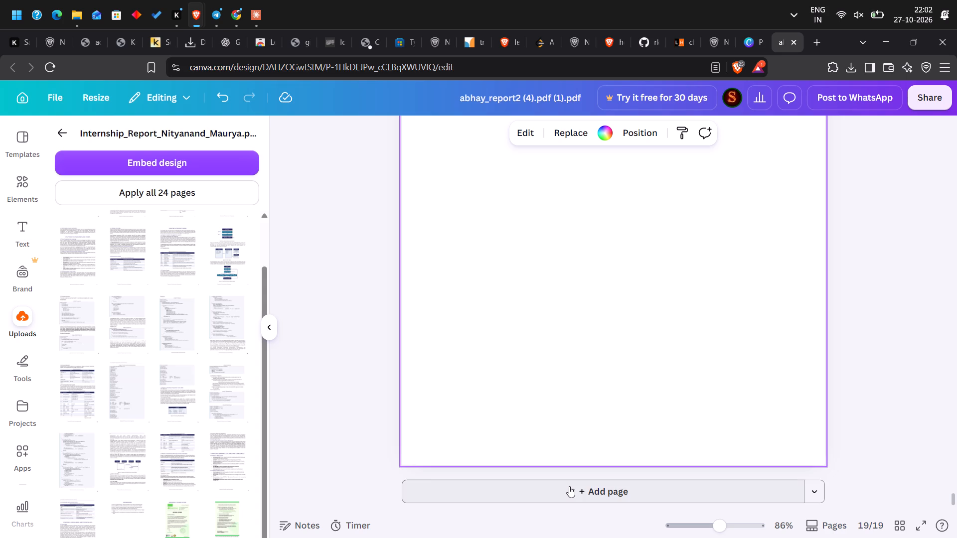
pyautogui.click(569, 486)
pyautogui.scroll(-4, 570, 479)
pyautogui.click(572, 489)
pyautogui.scroll(-2, 571, 487)
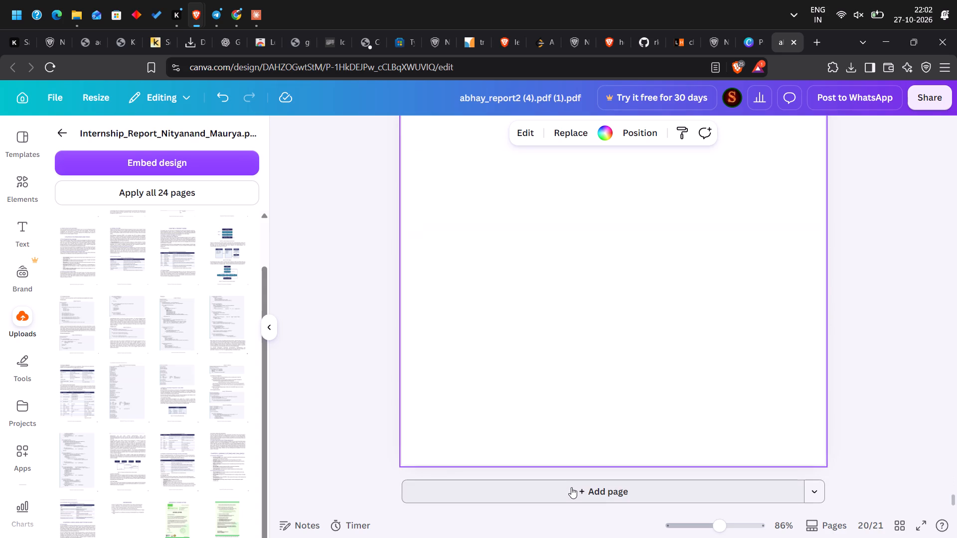
pyautogui.scroll(-2, 571, 487)
pyautogui.click(571, 487)
pyautogui.tripleClick(571, 487)
pyautogui.tripleClick(571, 487)
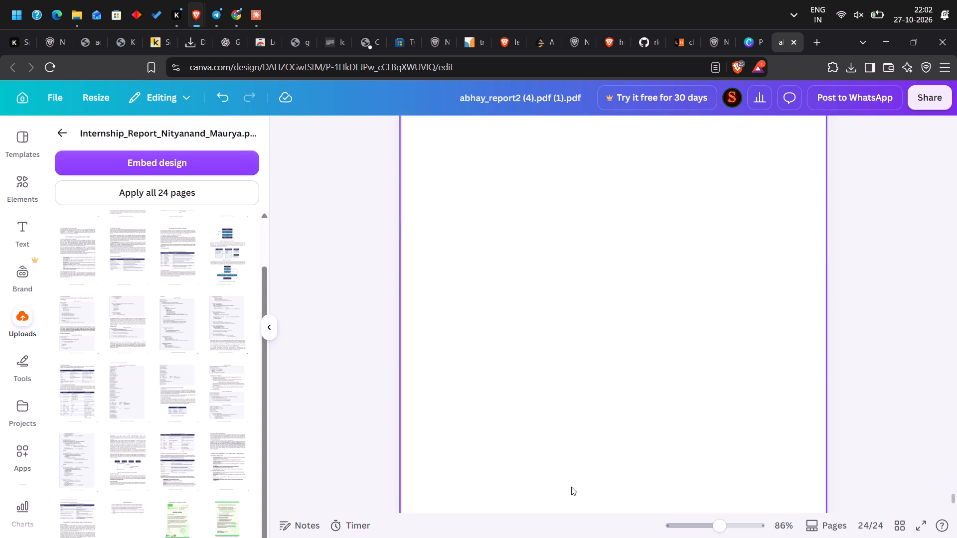
pyautogui.tripleClick(571, 487)
pyautogui.tripleClick(571, 487)
pyautogui.tripleClick(571, 486)
pyautogui.tripleClick(571, 485)
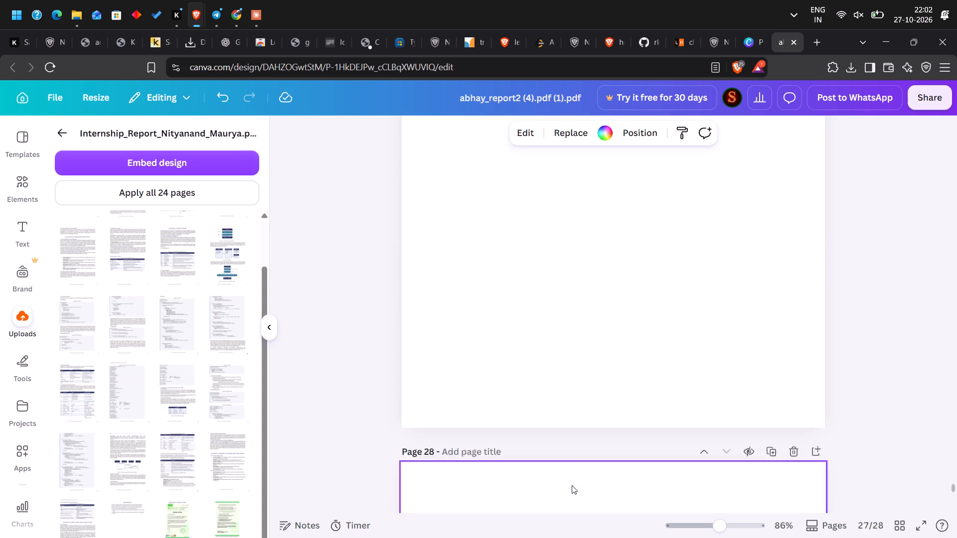
pyautogui.tripleClick(572, 485)
pyautogui.tripleClick(572, 483)
# Fill blank page 18 with the design's twelfth page, containing the readEmail to deleteStudent code and the Main explanation.
pyautogui.scroll(10, 576, 464)
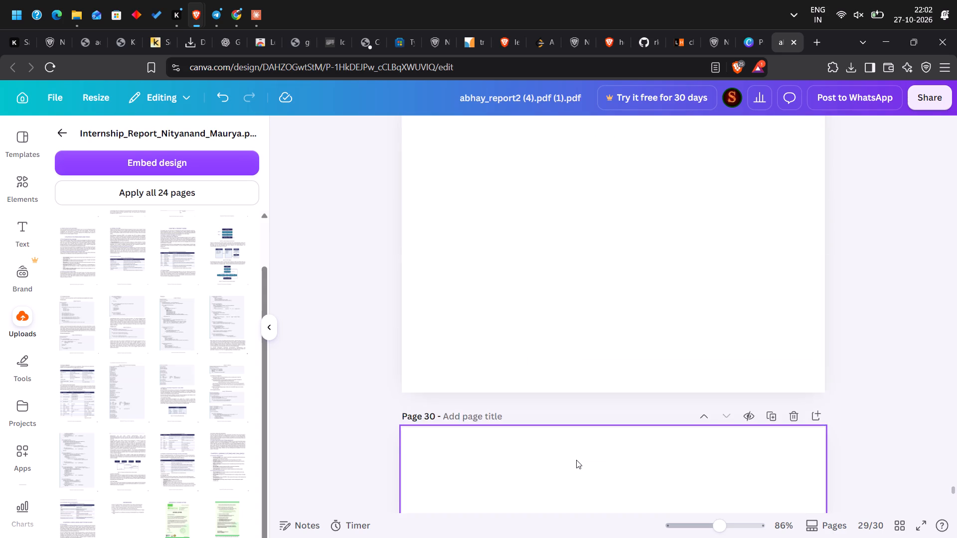
pyautogui.scroll(9, 576, 460)
pyautogui.moveTo(952, 481); pyautogui.dragTo(949, 409)
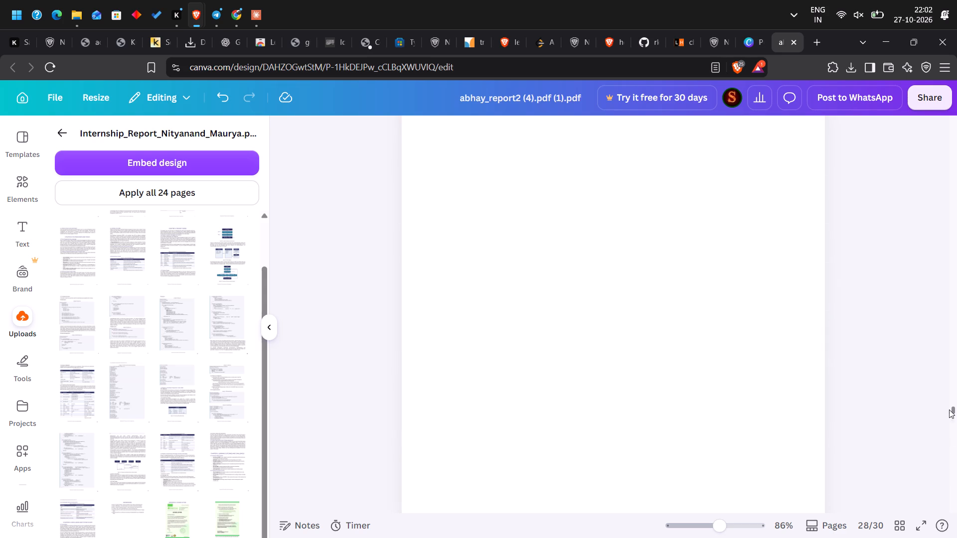
pyautogui.moveTo(949, 409); pyautogui.dragTo(945, 338)
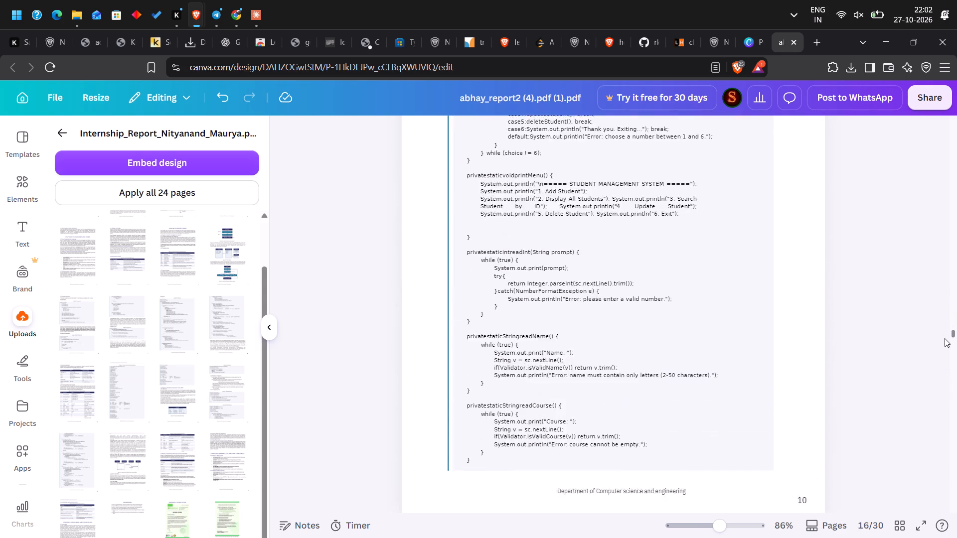
pyautogui.moveTo(945, 338); pyautogui.dragTo(945, 356)
pyautogui.scroll(1, 894, 307)
pyautogui.scroll(5, 668, 272)
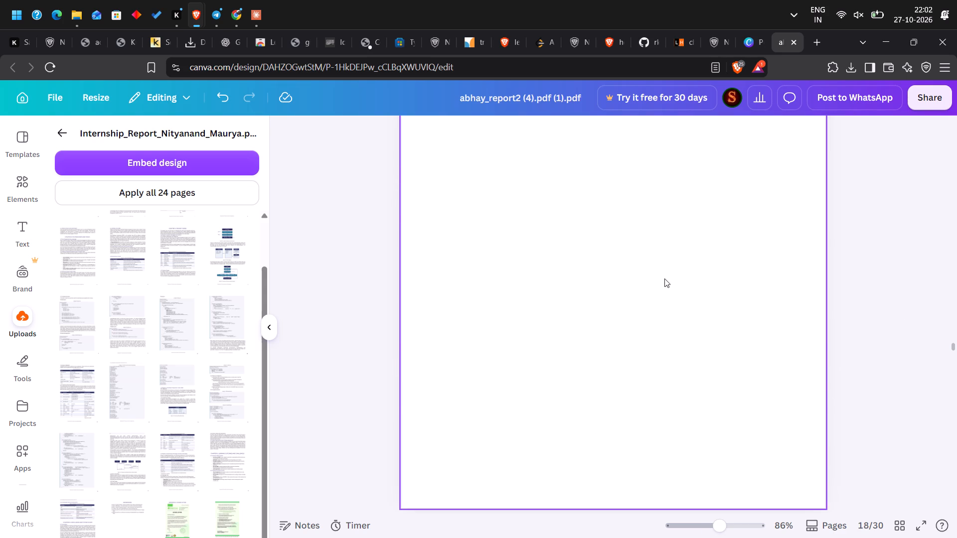
pyautogui.scroll(7, 664, 278)
pyautogui.scroll(-4, 686, 347)
pyautogui.click(670, 333)
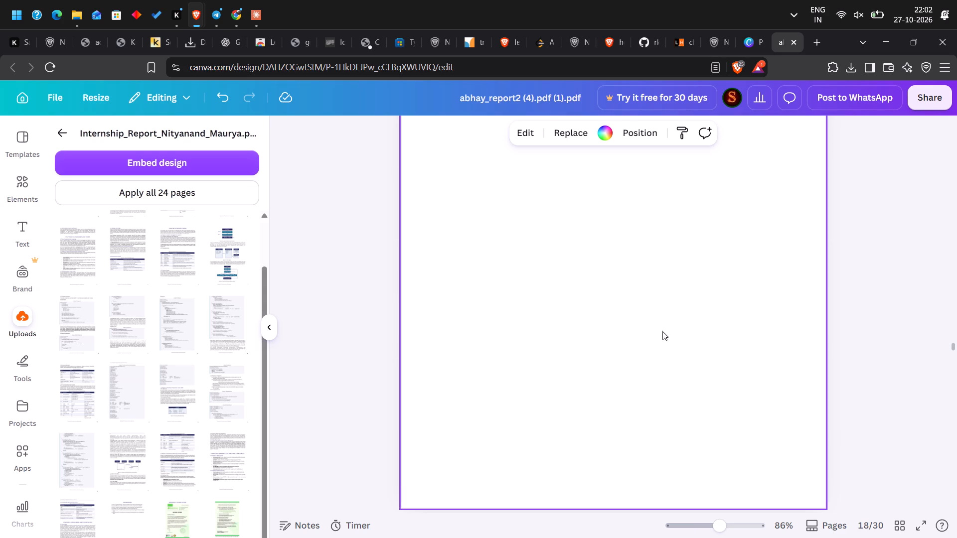
pyautogui.click(229, 328)
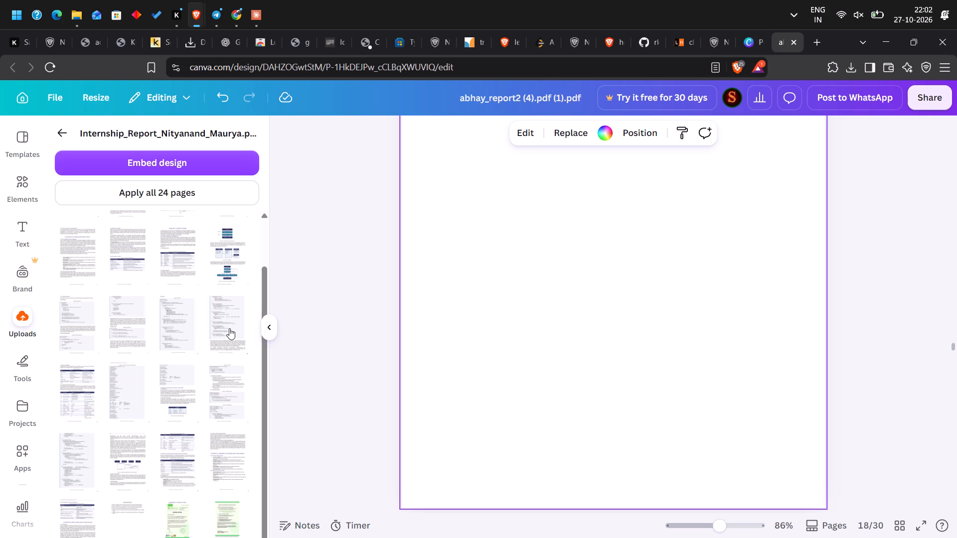
# Check page 18 against page 17 and replace the overlapping page number in page 18's footer with 11.
pyautogui.scroll(-3, 540, 322)
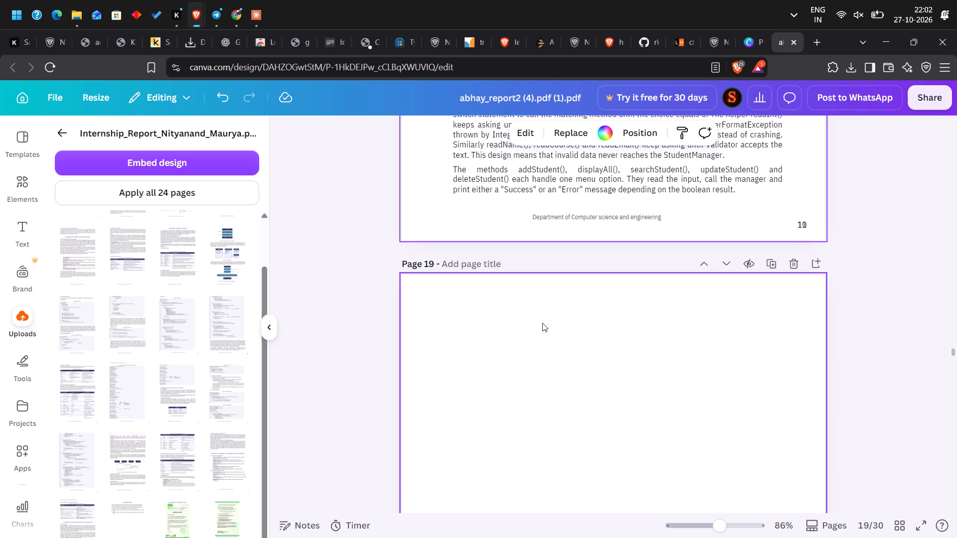
pyautogui.scroll(11, 600, 273)
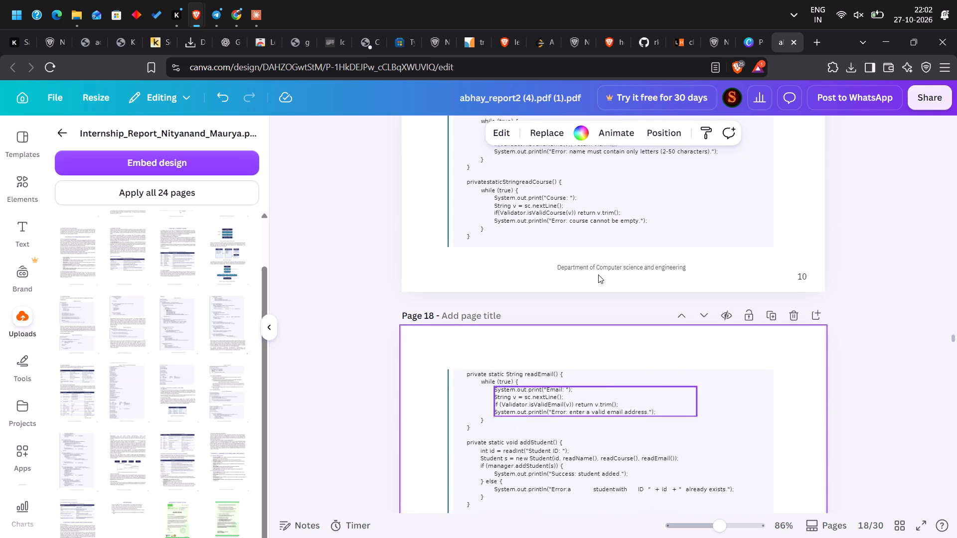
pyautogui.scroll(-8, 598, 275)
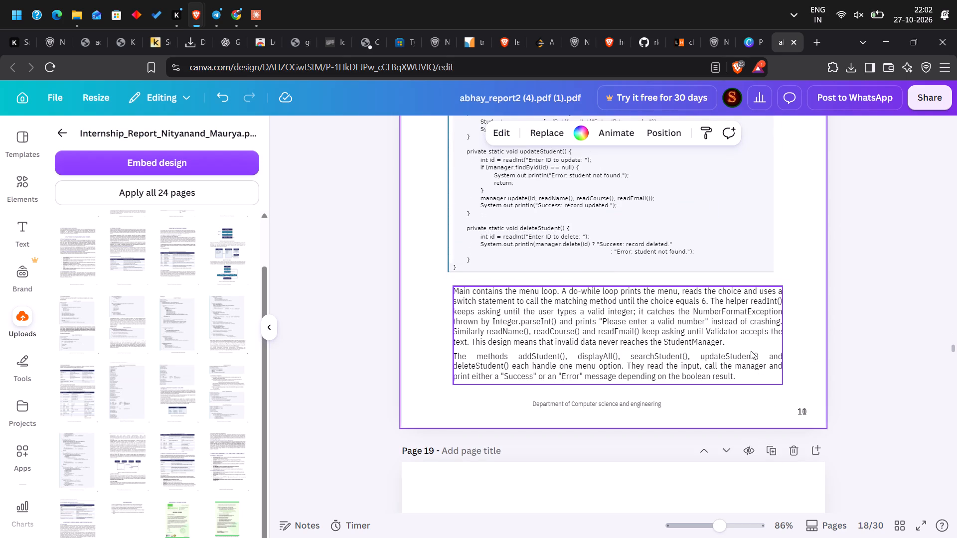
pyautogui.click(802, 410)
pyautogui.click(802, 411)
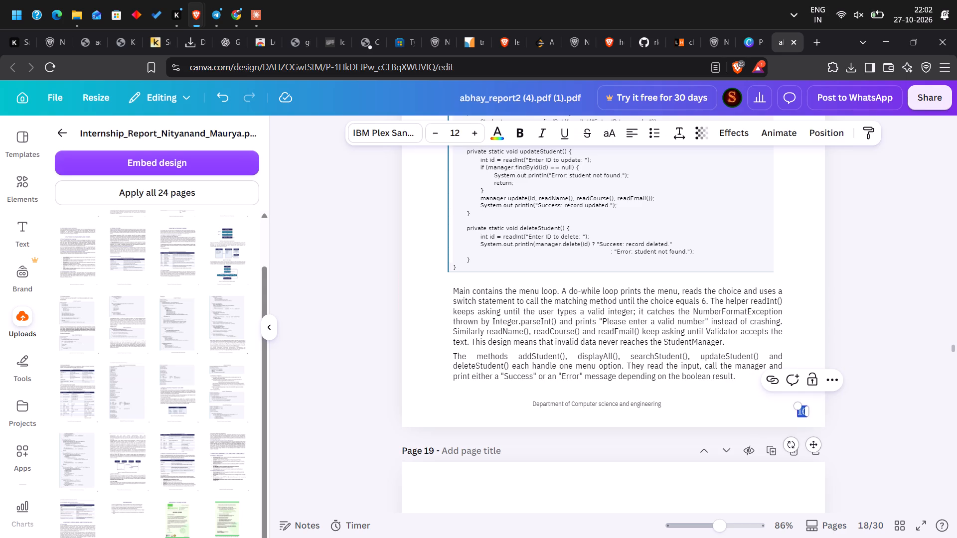
pyautogui.press('BackSpace')
pyautogui.write('11')
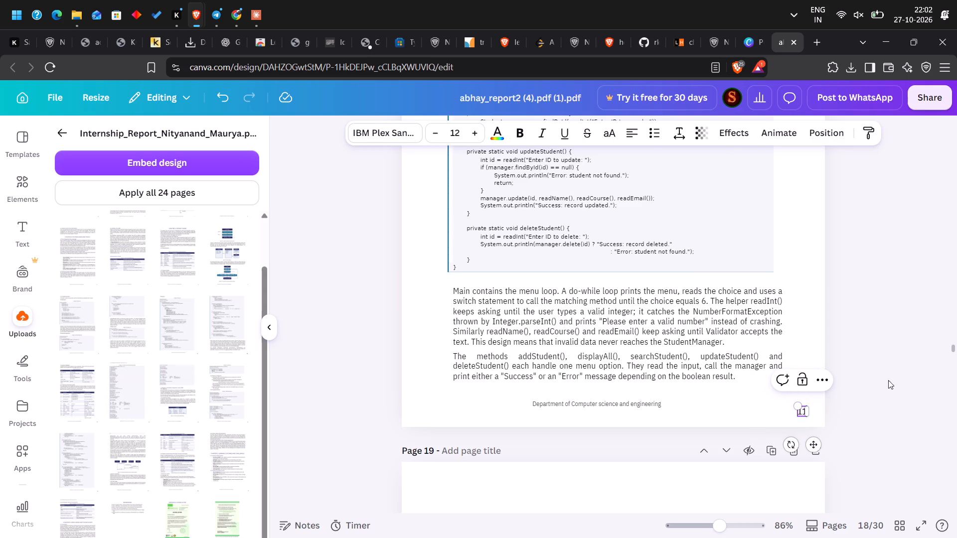
pyautogui.click(902, 374)
# Fill blank page 19 with the design's thirteenth page, containing the Table 4.3 test cases.
pyautogui.scroll(-5, 386, 348)
pyautogui.scroll(-2, 428, 322)
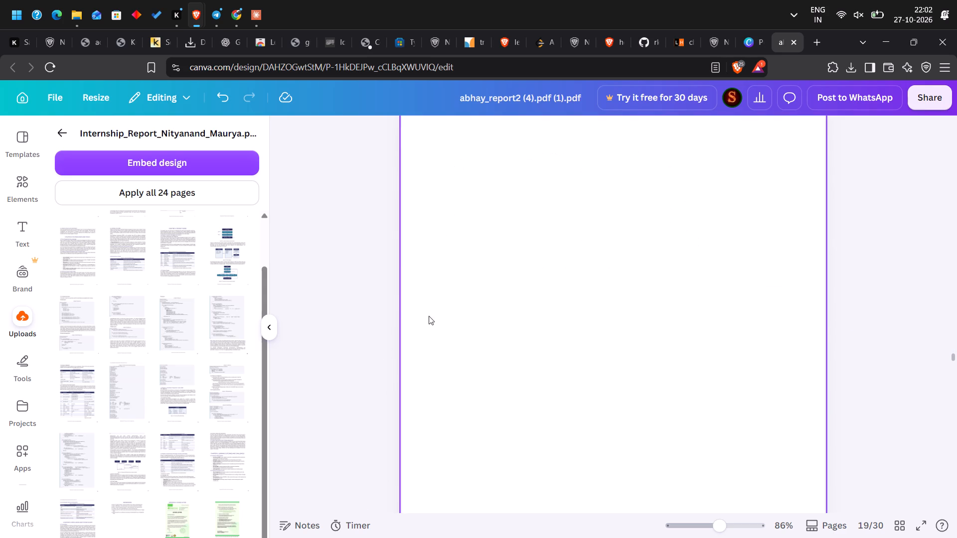
pyautogui.click(70, 387)
# Fill blank page 20 with the design's fourteenth page, the console session listing, and look it over.
pyautogui.scroll(-3, 626, 314)
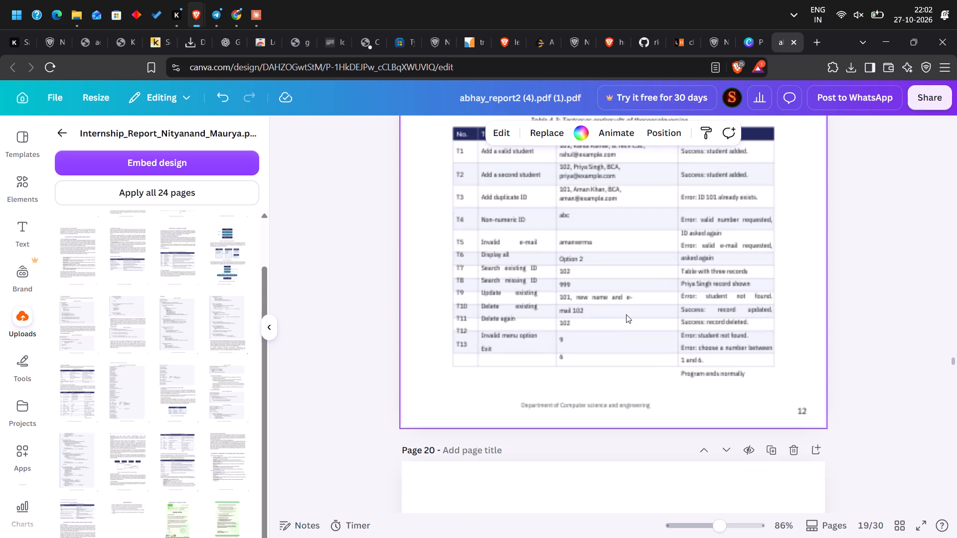
pyautogui.scroll(-3, 627, 319)
pyautogui.click(131, 391)
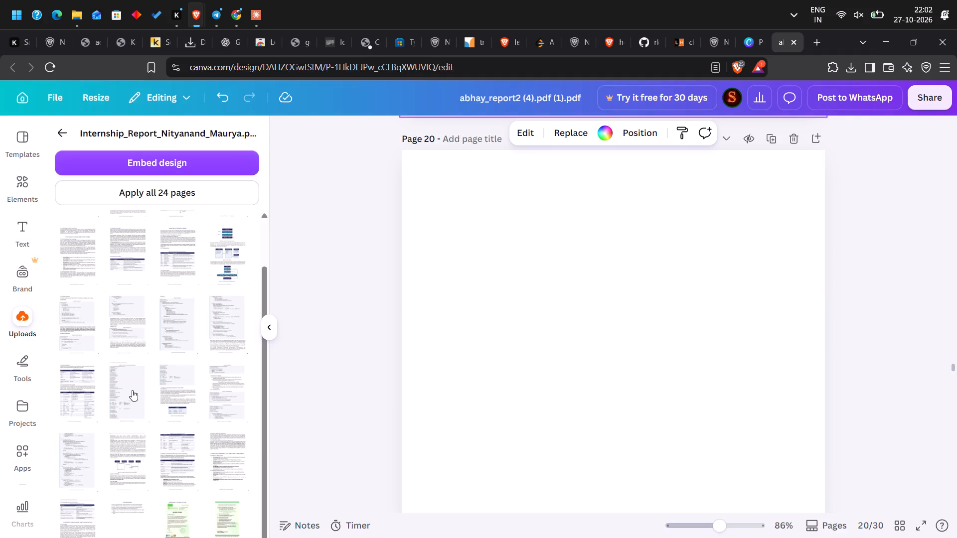
pyautogui.scroll(-6, 642, 298)
pyautogui.scroll(8, 641, 300)
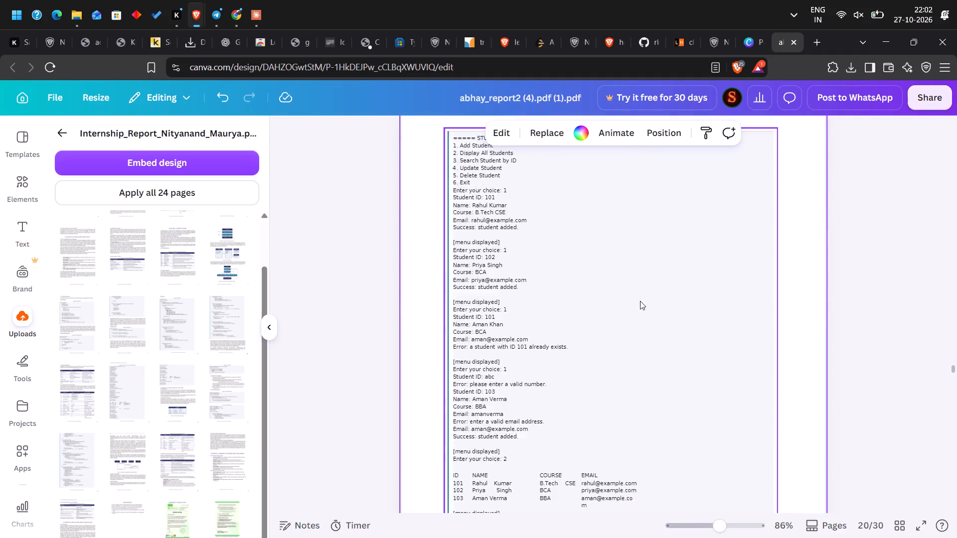
# Check page 20's header and fill blank page 21 with the design's fifteenth page, introducing Project 2: Database Integration using JDBC.
pyautogui.scroll(3, 640, 301)
pyautogui.moveTo(448, 334); pyautogui.dragTo(620, 359)
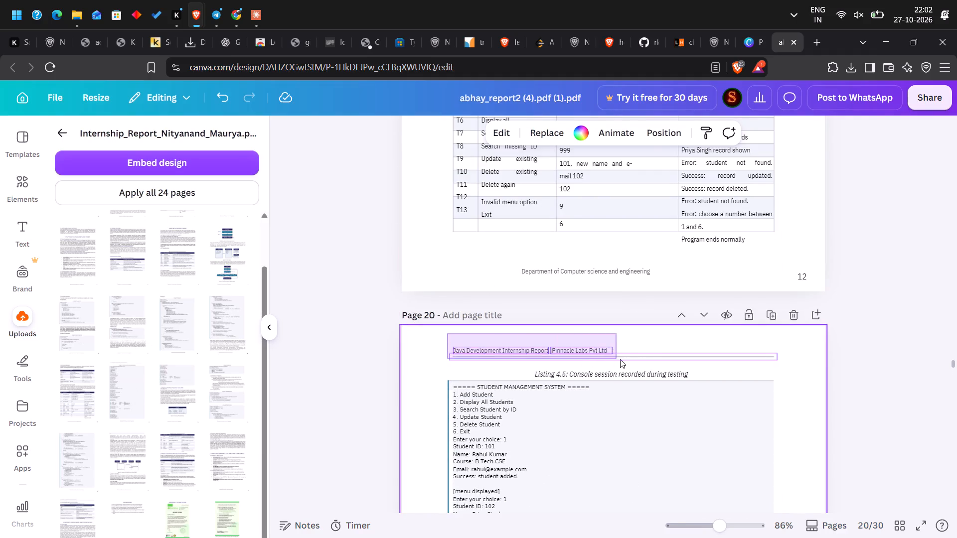
pyautogui.moveTo(620, 359); pyautogui.dragTo(641, 359)
pyautogui.click(642, 322)
pyautogui.scroll(-10, 626, 336)
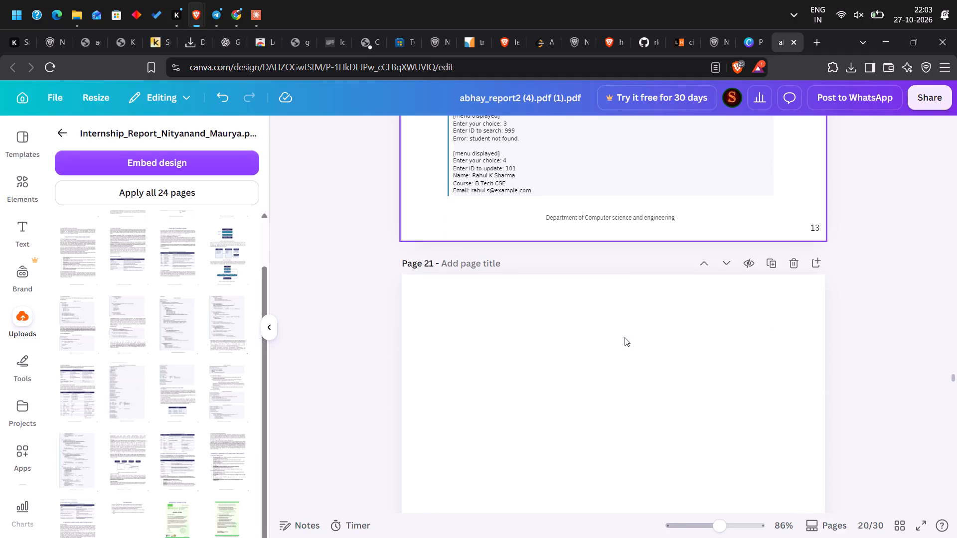
pyautogui.scroll(-2, 625, 337)
pyautogui.click(180, 392)
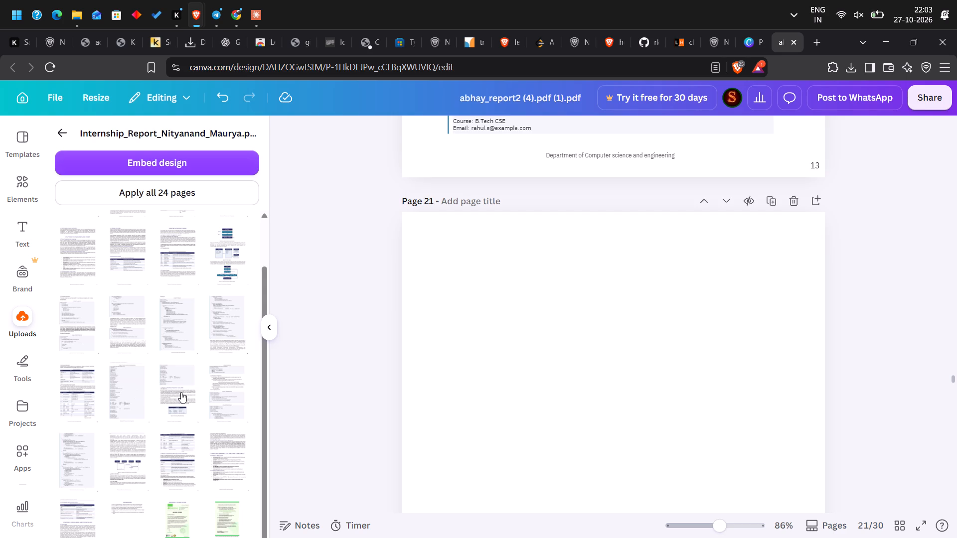
# Fill blank page 22 with the design's sixteenth page, containing 4.2.3 Steps of Integration and Listings 4.7 and 4.8.
pyautogui.scroll(-5, 841, 303)
pyautogui.scroll(-2, 559, 306)
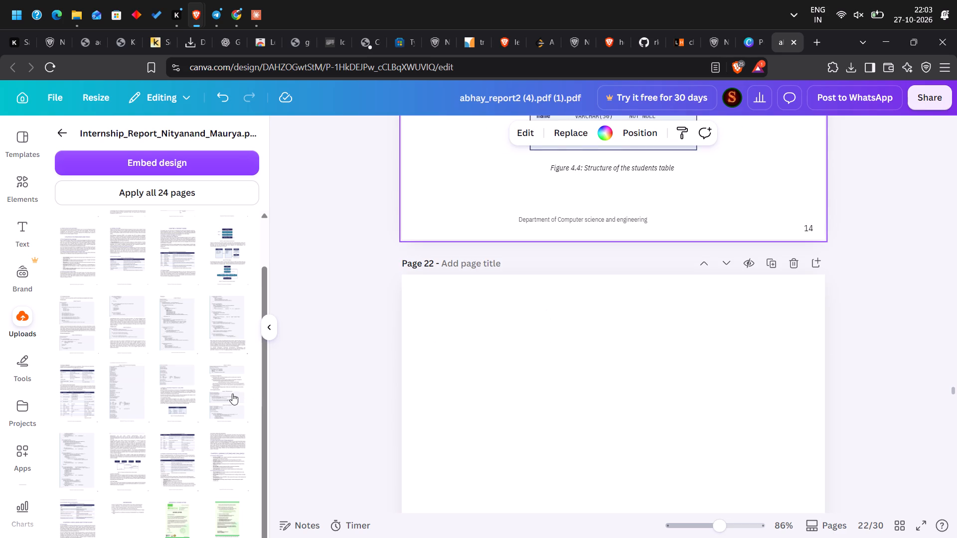
pyautogui.click(232, 394)
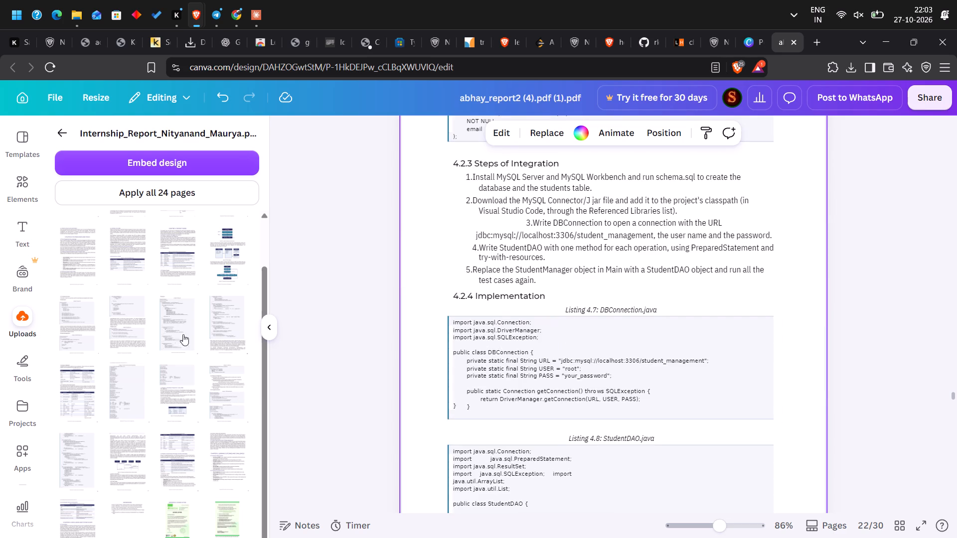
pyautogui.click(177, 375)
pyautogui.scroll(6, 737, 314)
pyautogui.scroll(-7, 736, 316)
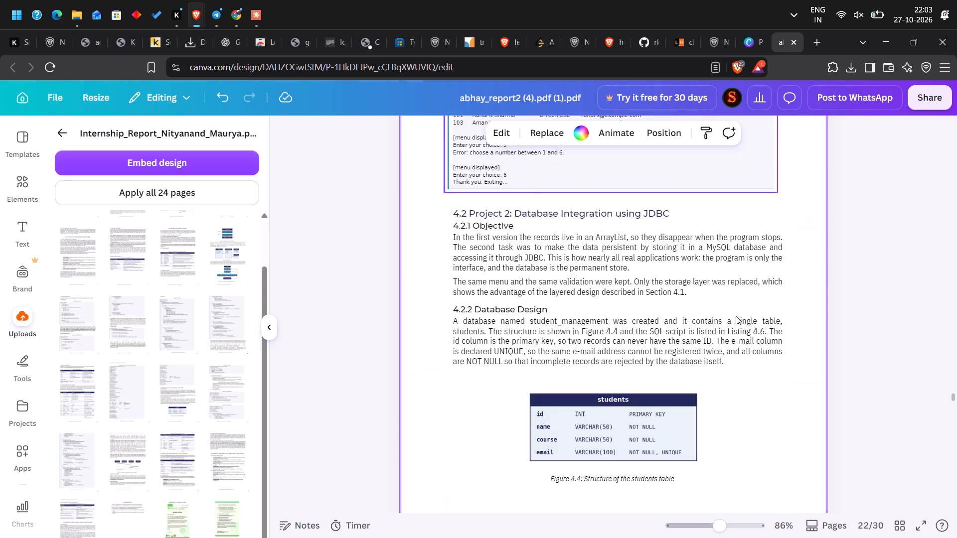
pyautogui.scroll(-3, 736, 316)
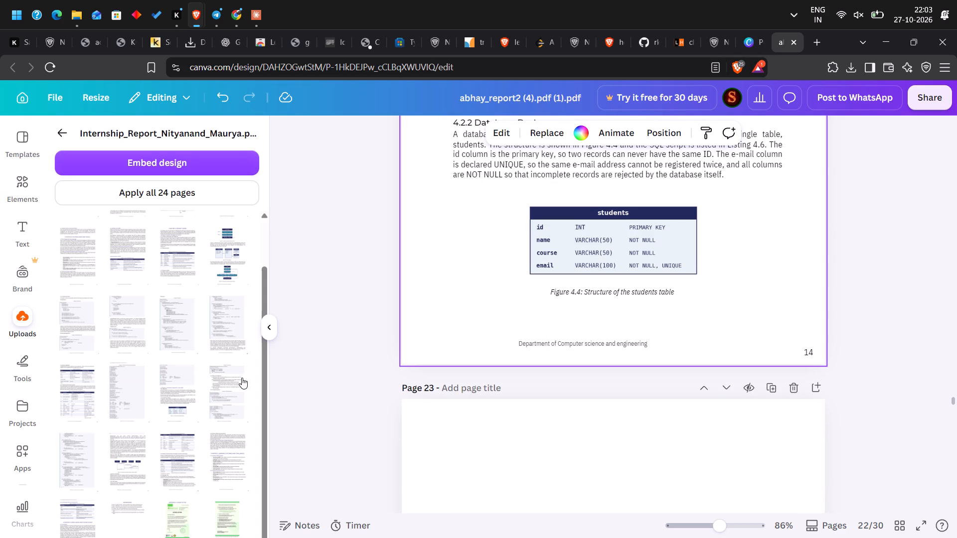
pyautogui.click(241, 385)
# Fill blank page 23 with the design's seventeenth page, containing the StudentDAO code from getAll to delete.
pyautogui.scroll(-3, 311, 313)
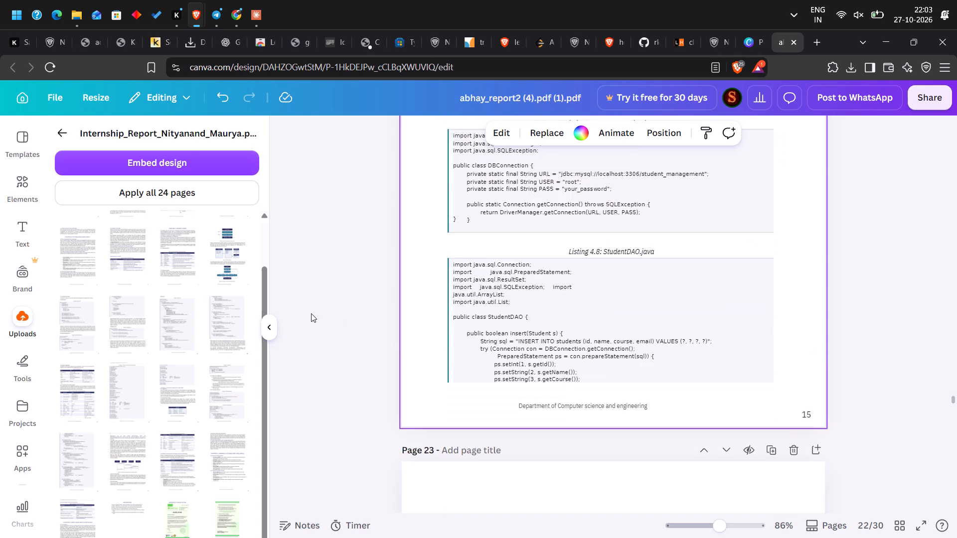
pyautogui.scroll(-3, 311, 313)
pyautogui.scroll(-2, 154, 358)
pyautogui.scroll(-2, 411, 380)
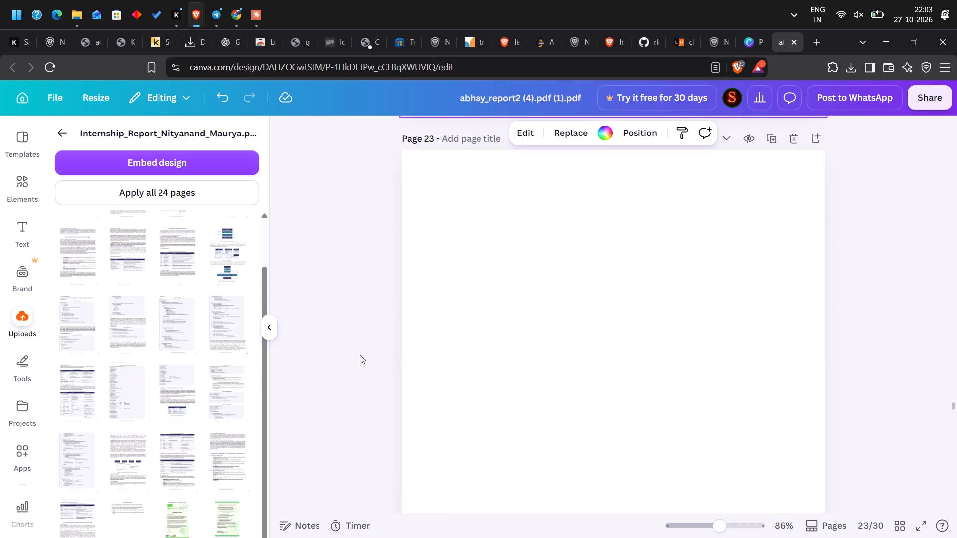
pyautogui.click(73, 381)
pyautogui.scroll(-7, 522, 369)
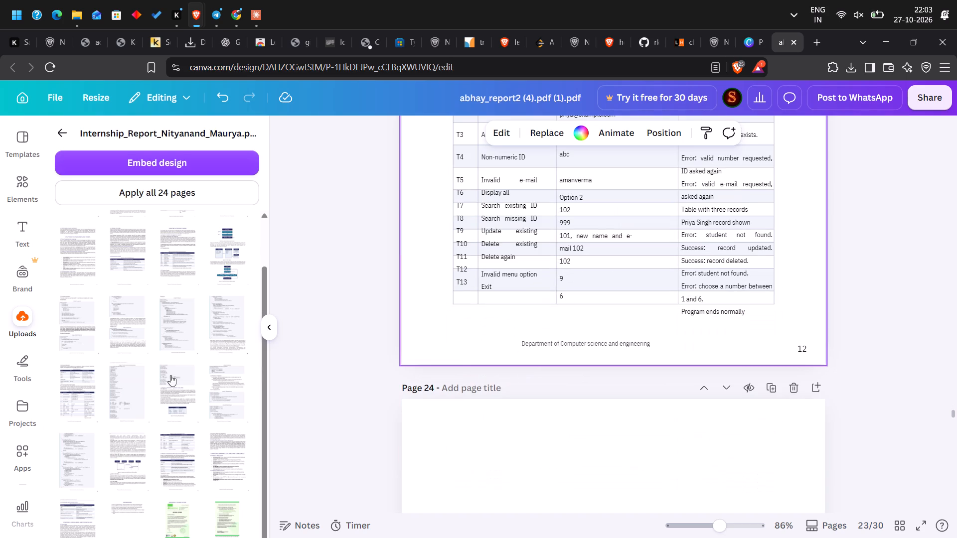
pyautogui.click(64, 443)
# Look over page 23's StudentDAO code and its footer page number, from the start of the page to the end.
pyautogui.scroll(-3, 374, 265)
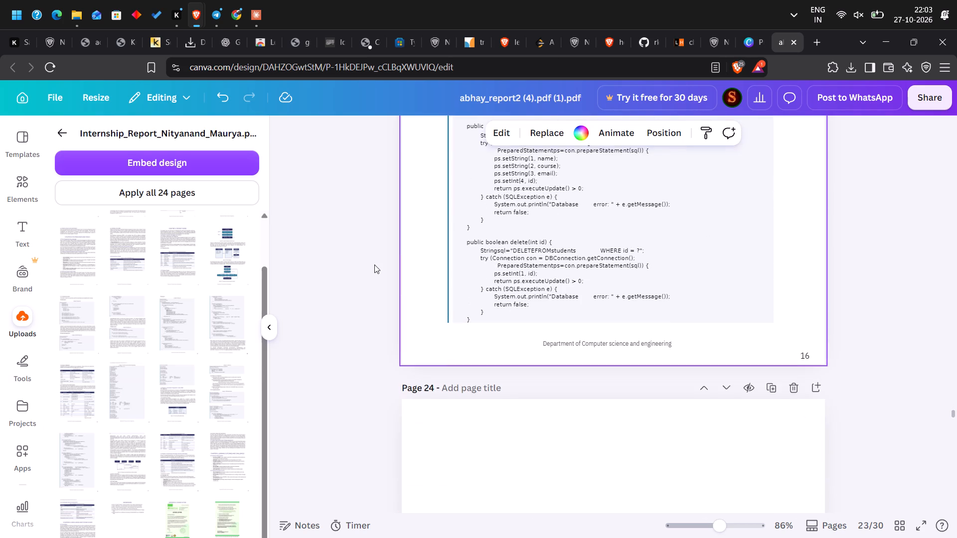
pyautogui.scroll(-3, 374, 265)
pyautogui.scroll(8, 550, 322)
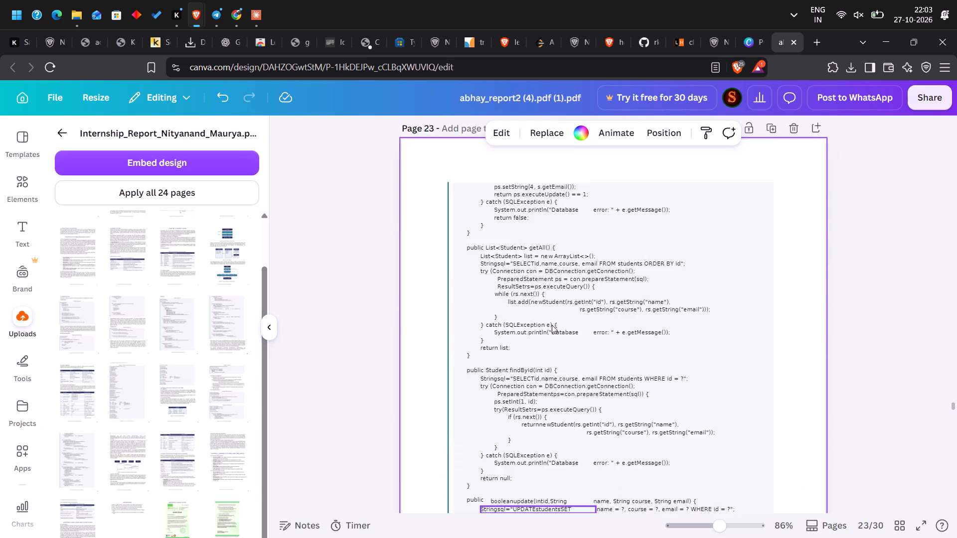
pyautogui.scroll(4, 552, 325)
pyautogui.scroll(-11, 552, 325)
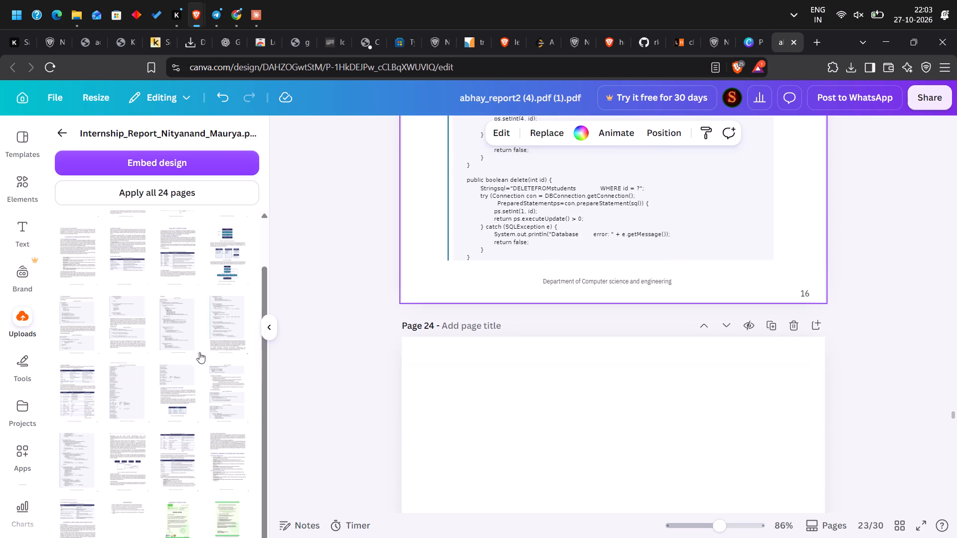
pyautogui.scroll(-2, 600, 279)
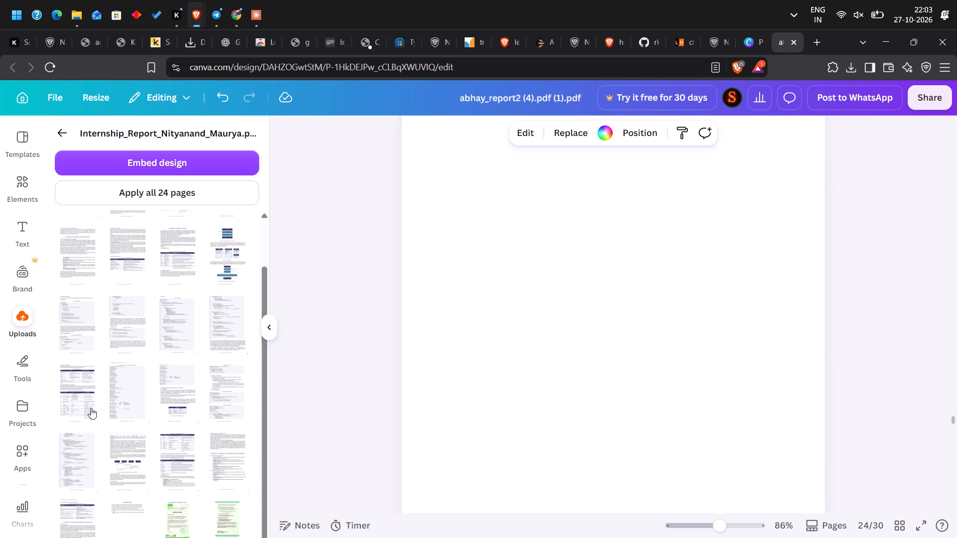
pyautogui.scroll(7, 583, 348)
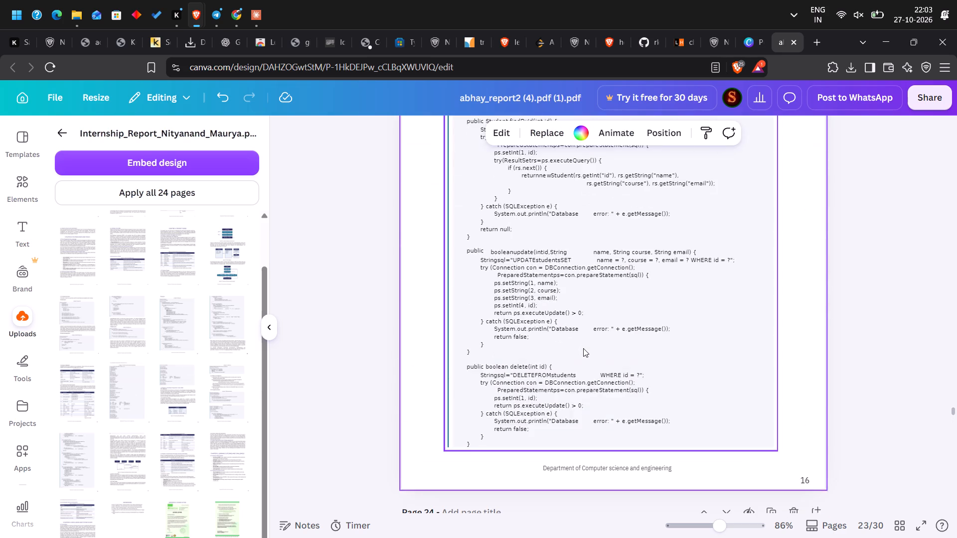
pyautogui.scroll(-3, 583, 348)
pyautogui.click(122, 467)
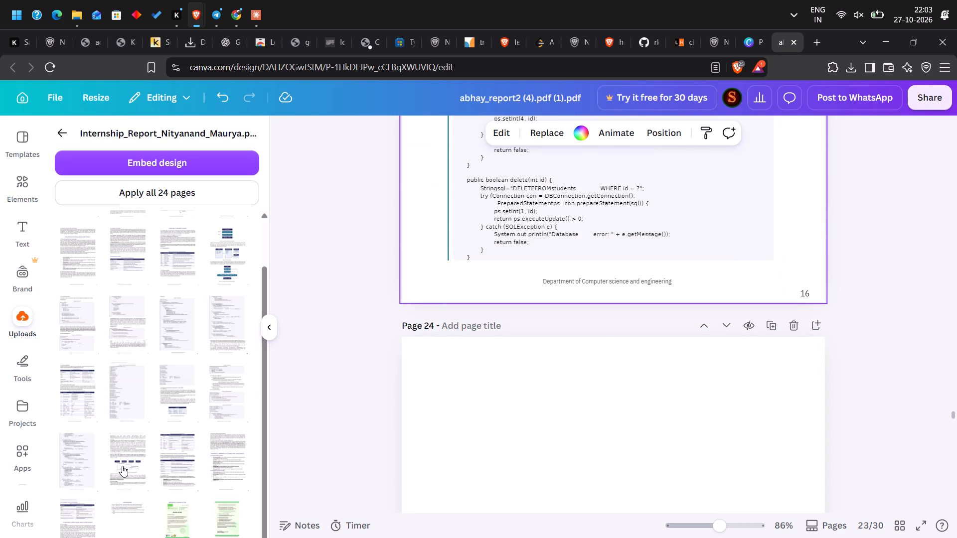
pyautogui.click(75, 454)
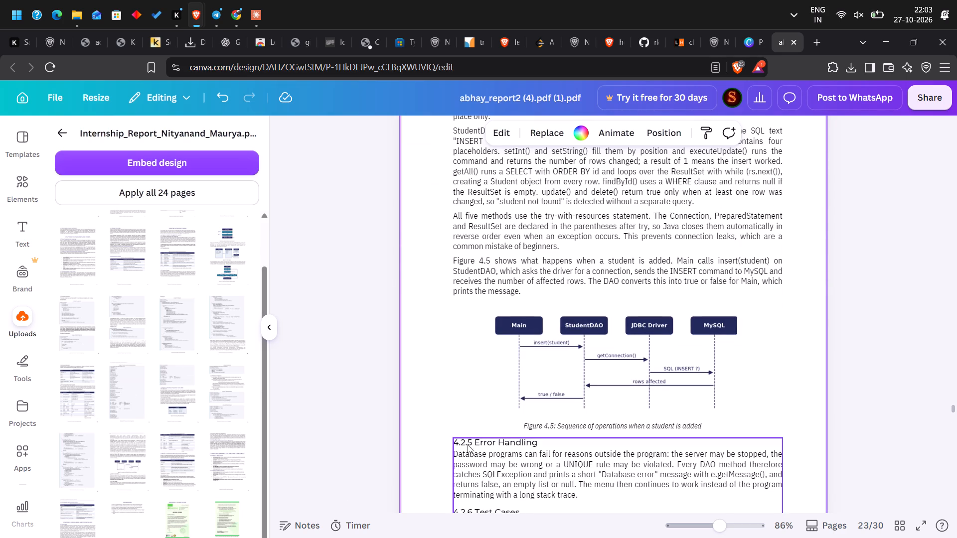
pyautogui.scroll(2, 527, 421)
# Fill blank page 24 with the design's eighteenth page, containing the Figure 4.5 sequence diagram and 4.2.5 Error Handling.
pyautogui.scroll(-6, 527, 420)
pyautogui.click(133, 408)
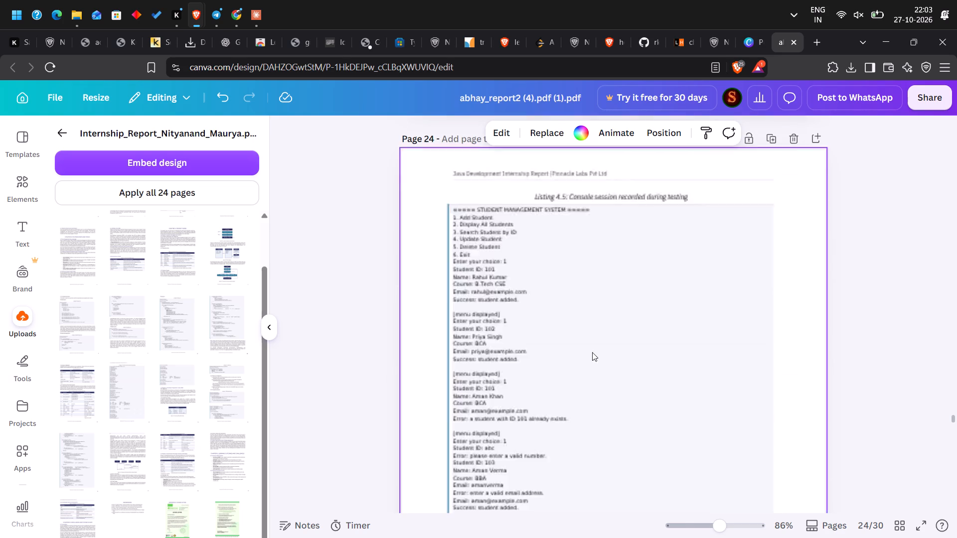
pyautogui.scroll(-3, 643, 340)
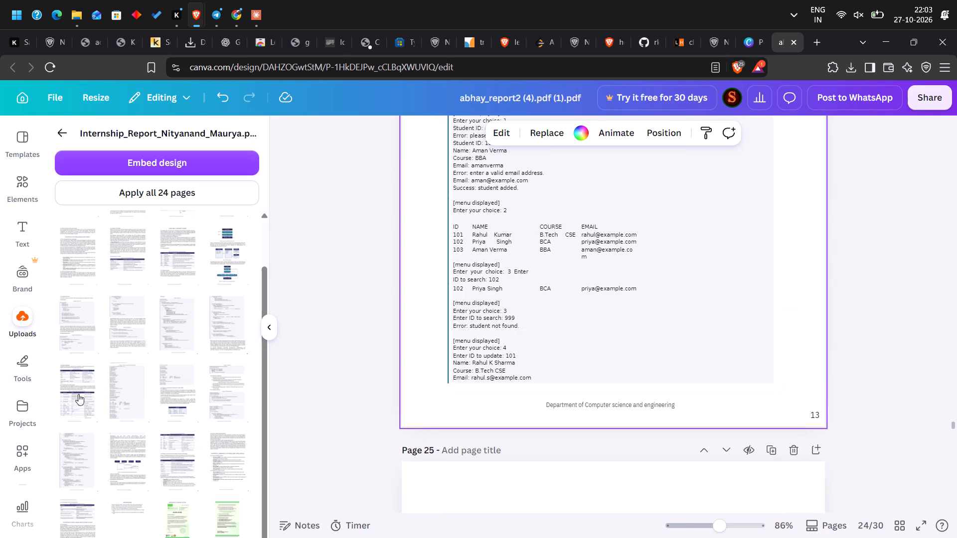
pyautogui.click(136, 459)
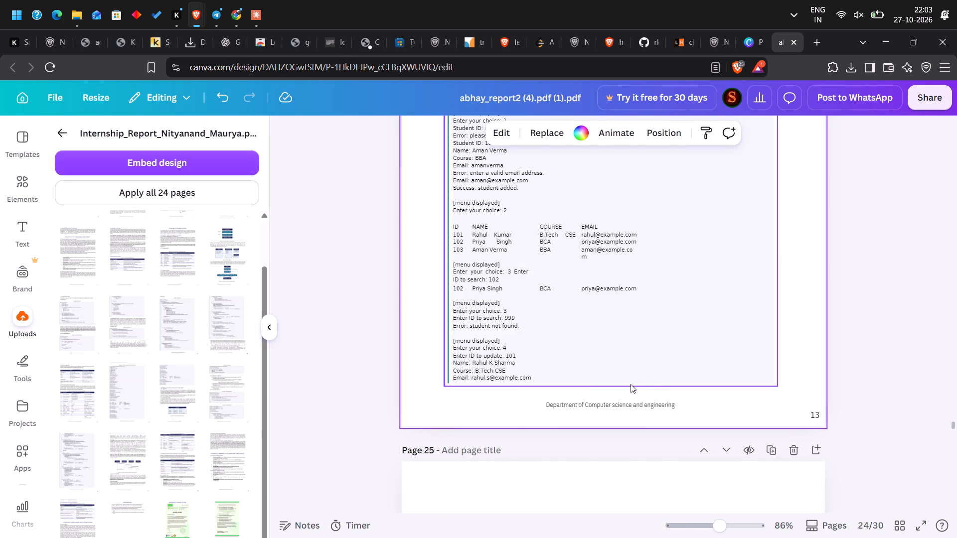
# Fill blank page 25 with the design's nineteenth page, which ends with the project title, features and how-to-run bullets.
pyautogui.scroll(-8, 667, 369)
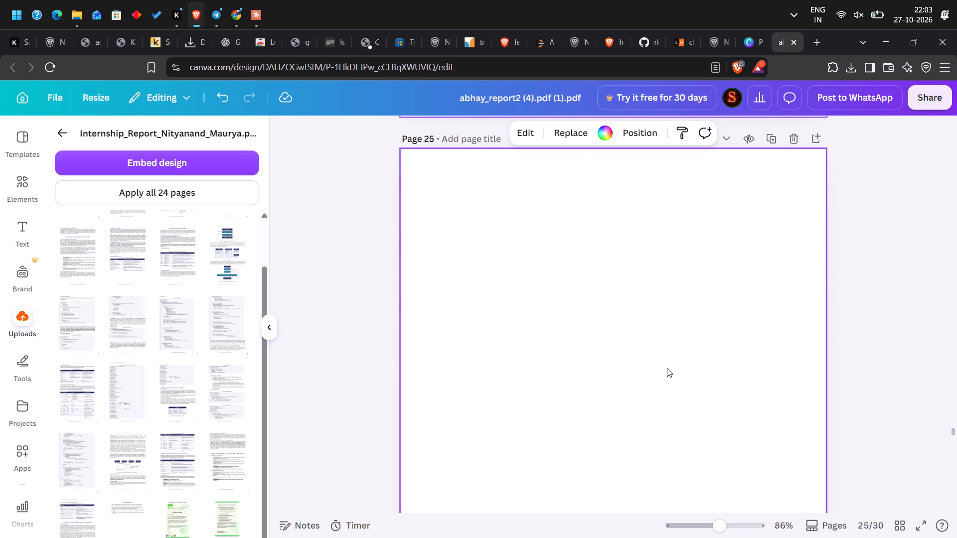
pyautogui.scroll(-1, 667, 368)
pyautogui.click(170, 460)
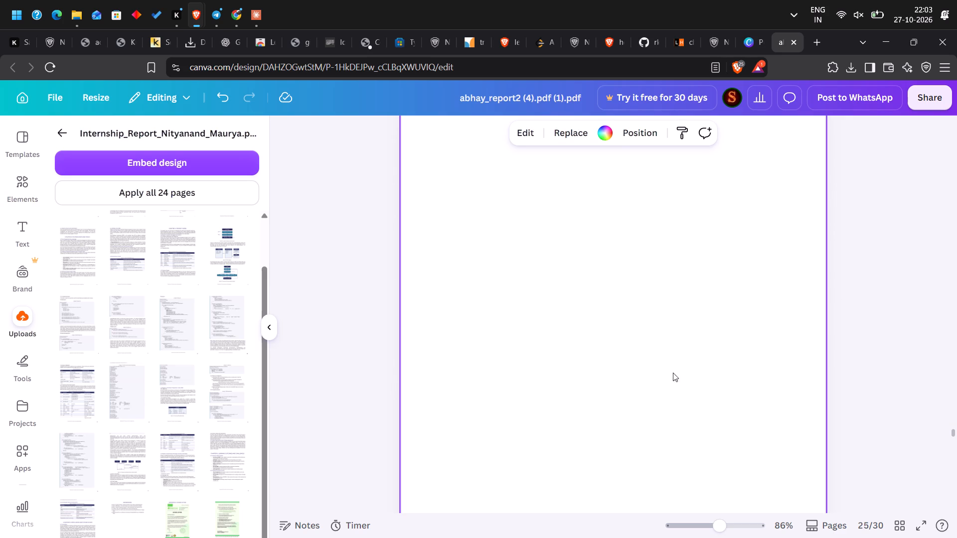
# Fill blank page 26 with the design's twentieth page, the one before the page with the Chapter 6 conclusion.
pyautogui.scroll(4, 673, 373)
pyautogui.scroll(-6, 673, 372)
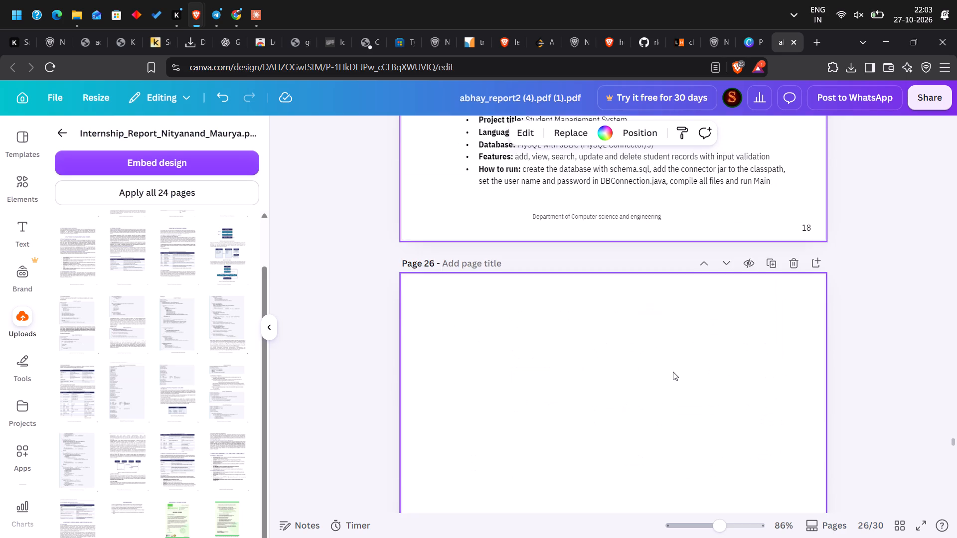
pyautogui.scroll(-3, 673, 372)
pyautogui.click(225, 458)
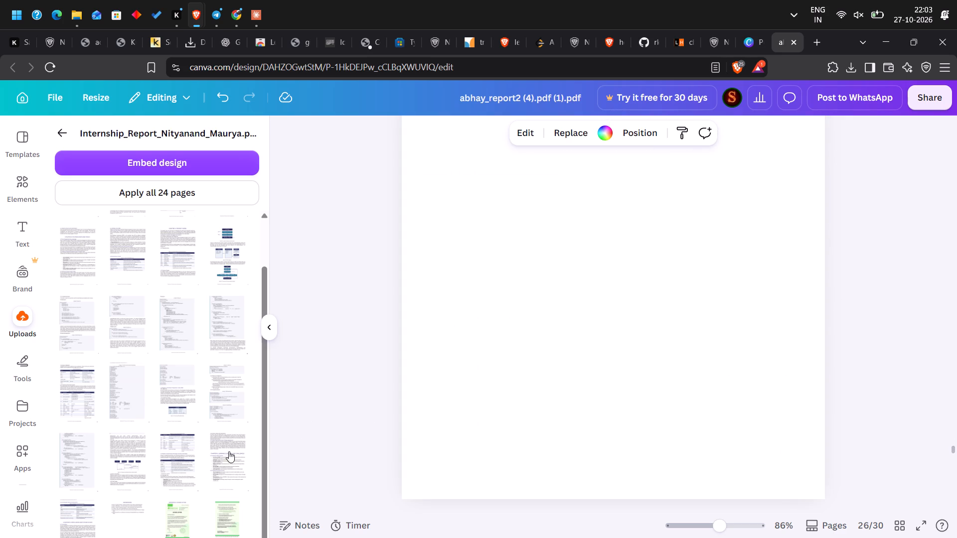
# Fill blank page 27 with the design's twenty-first page, containing Chapter 6: Conclusion and Future Scope.
pyautogui.scroll(-5, 706, 366)
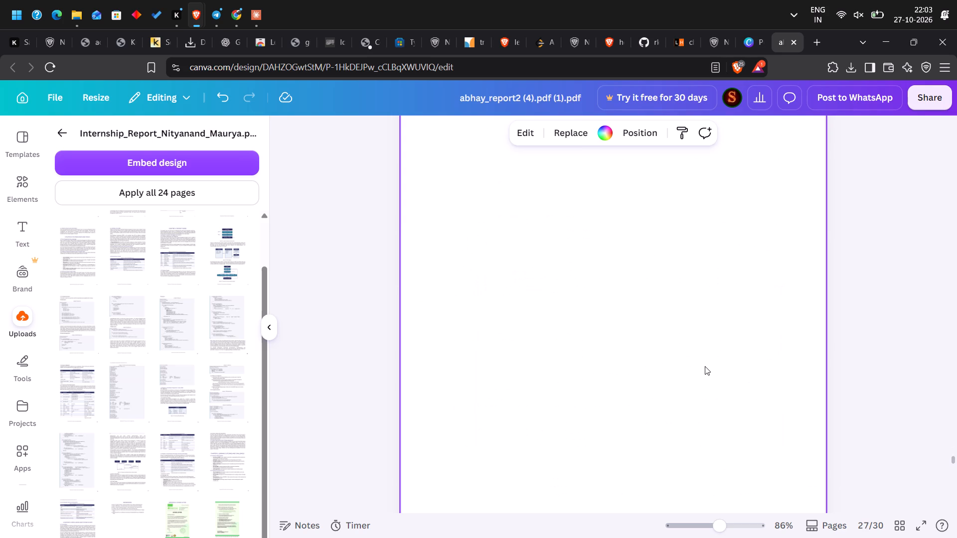
pyautogui.scroll(-1, 703, 366)
pyautogui.click(69, 508)
# Fill blank page 28 with the design's twenty-second page, the numbered references, and check it against page 27.
pyautogui.scroll(-7, 573, 367)
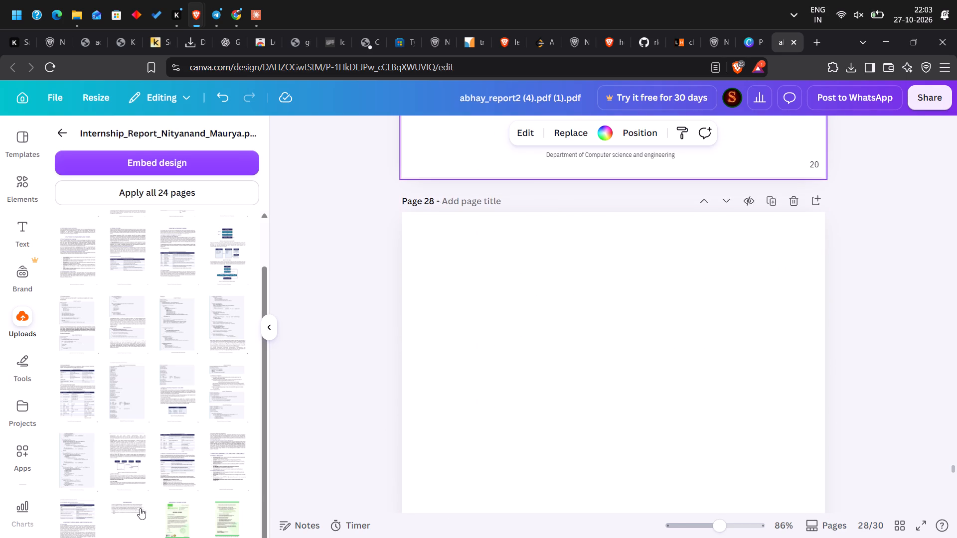
pyautogui.click(648, 379)
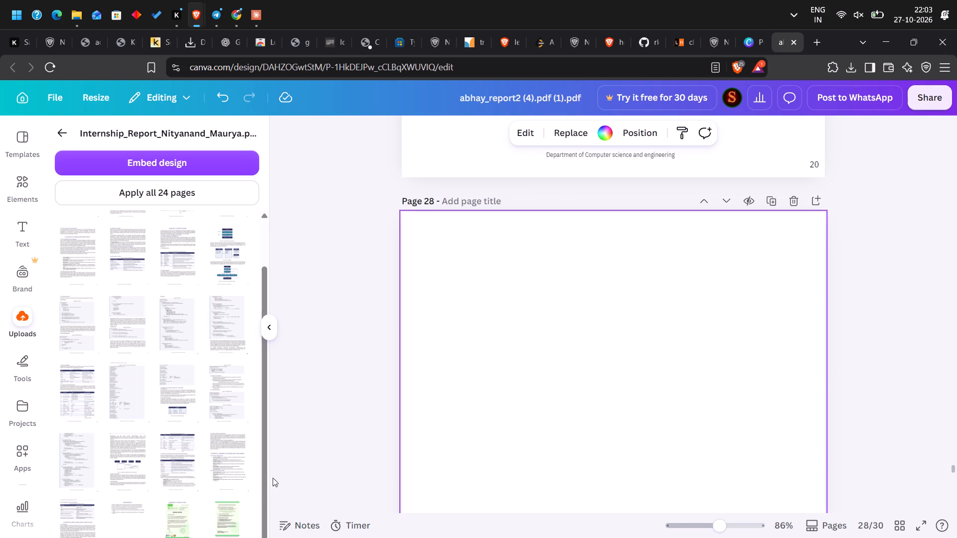
pyautogui.click(127, 513)
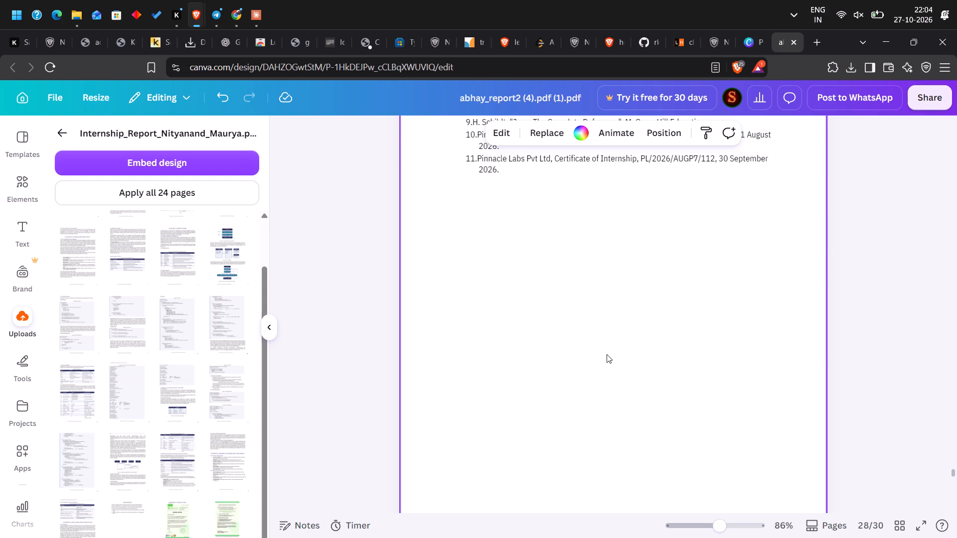
pyautogui.scroll(6, 606, 348)
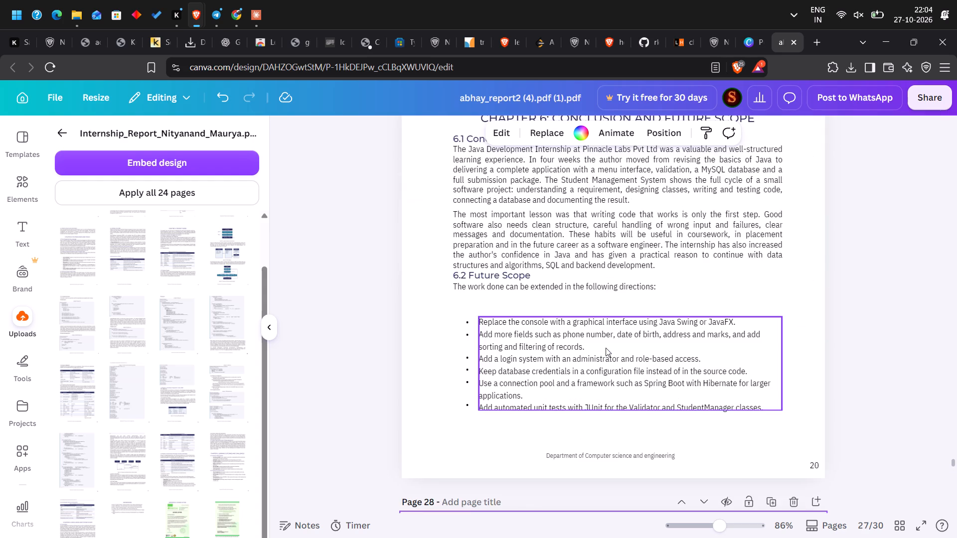
# Fill blank page 29 with the design's twenty-third page, containing the Figure A.1 offer letter from Pinnacle Labs.
pyautogui.scroll(-8, 606, 348)
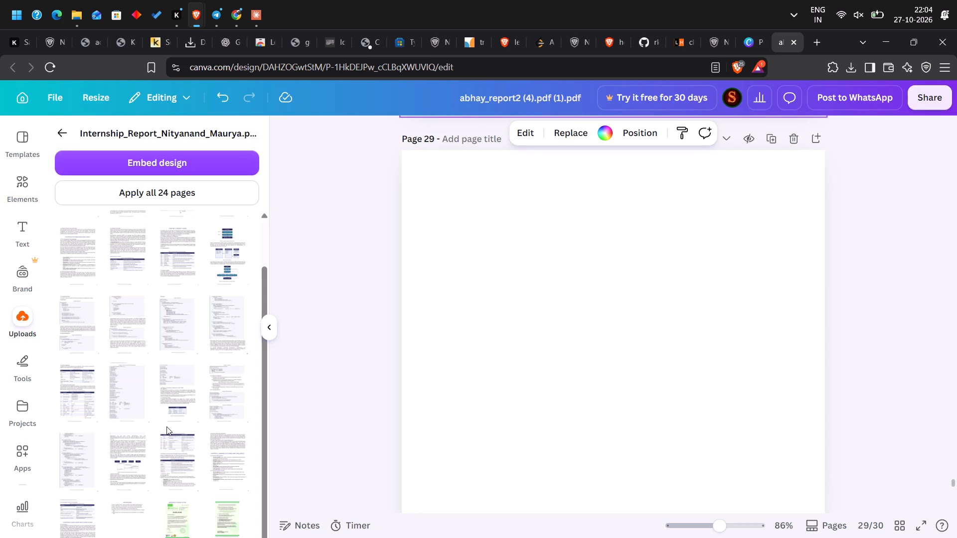
pyautogui.scroll(-2, 166, 426)
pyautogui.click(177, 510)
# Fill blank page 30, the report's last page, with the design's twenty-fourth page.
pyautogui.scroll(-2, 587, 357)
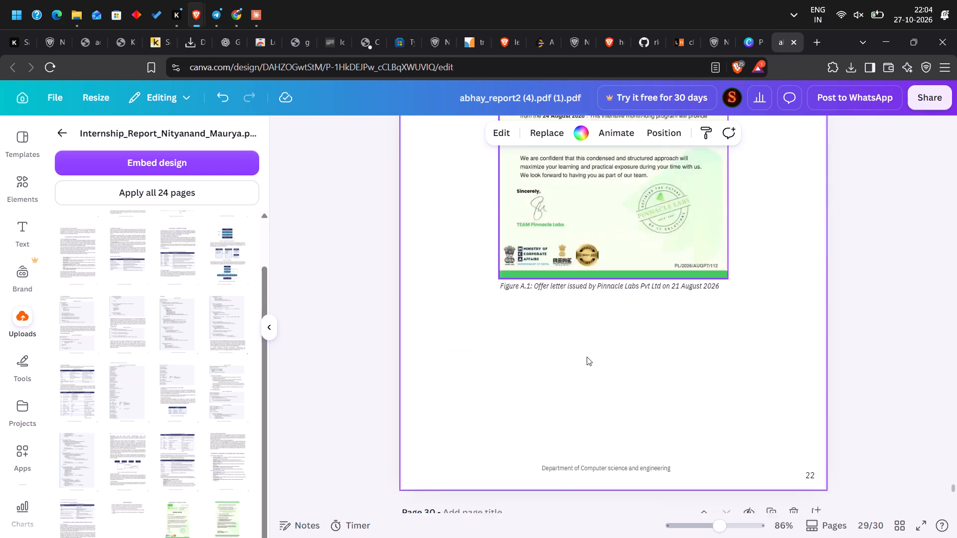
pyautogui.scroll(-8, 587, 357)
pyautogui.click(229, 520)
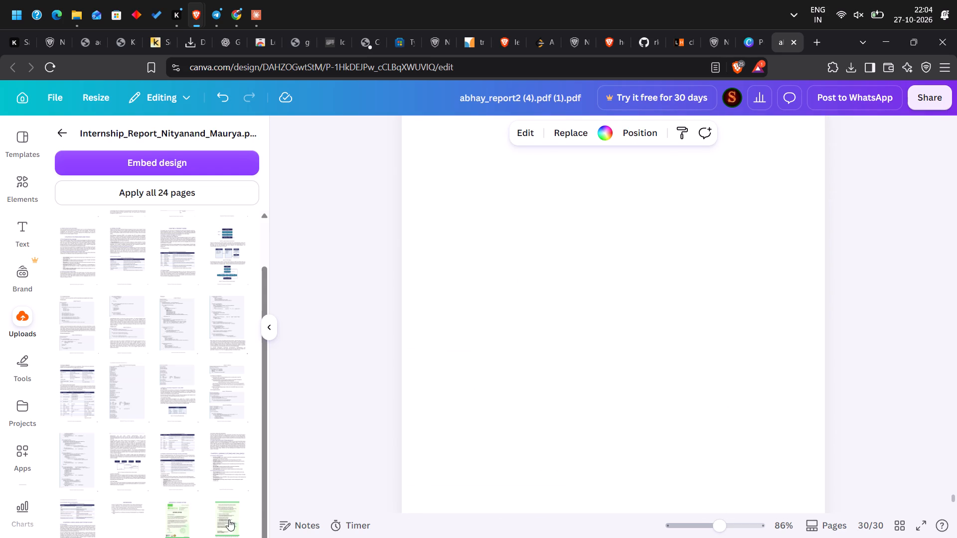
# Return to the Internship Report title page at the start of the document.
pyautogui.scroll(8, 638, 347)
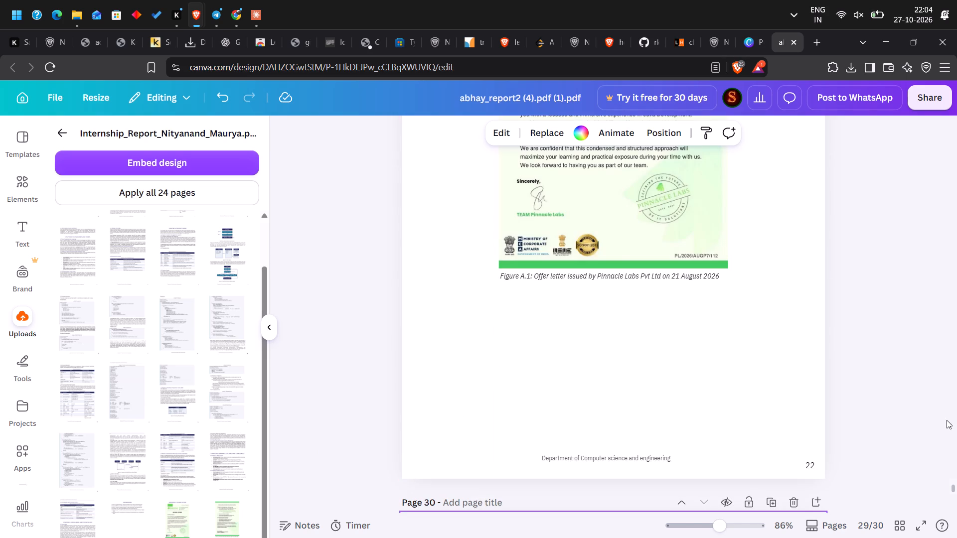
pyautogui.moveTo(955, 484); pyautogui.dragTo(926, 16)
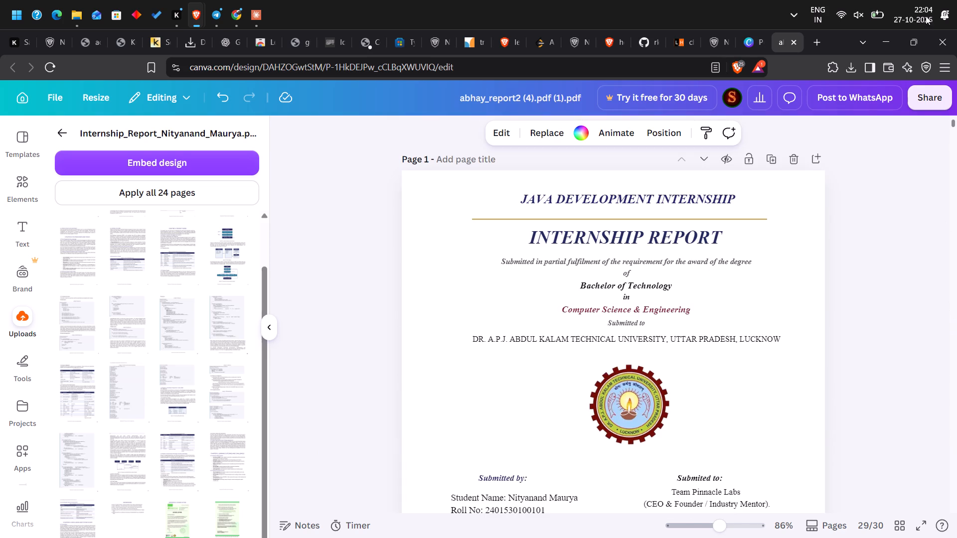
pyautogui.moveTo(926, 16); pyautogui.dragTo(926, 15)
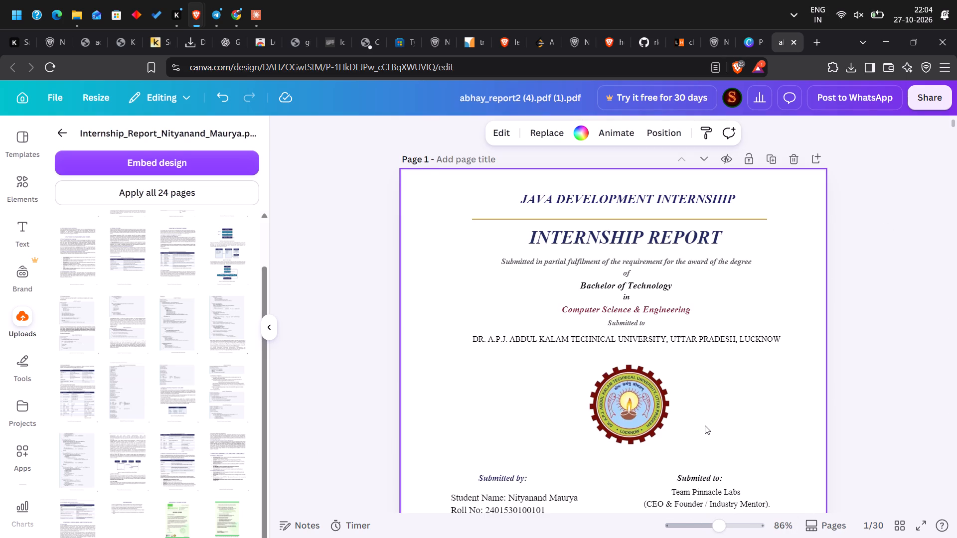
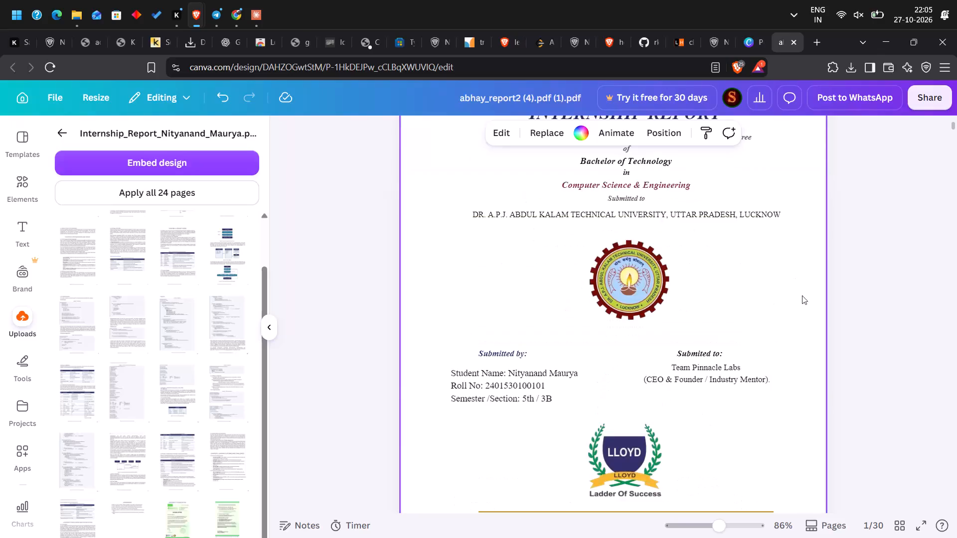
pyautogui.scroll(-12, 804, 307)
pyautogui.scroll(3, 315, 100)
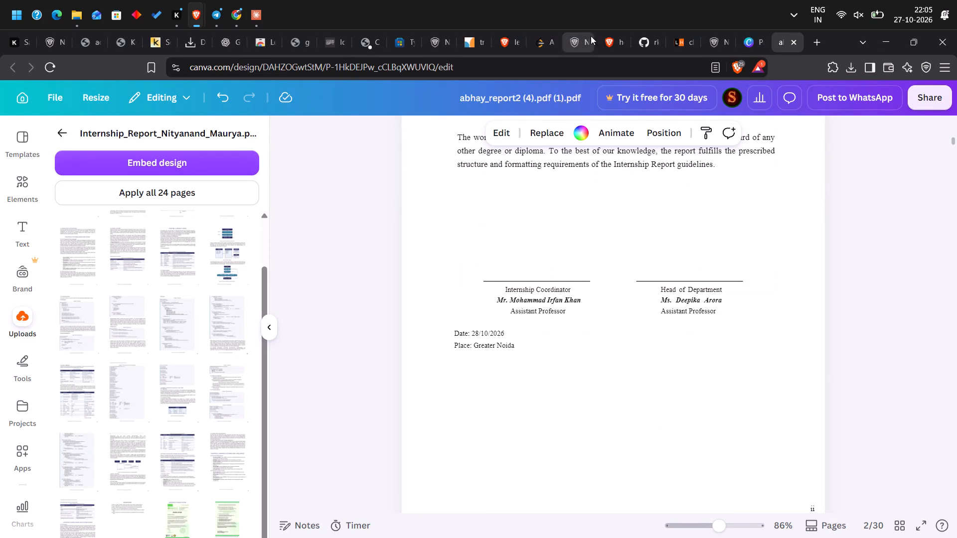
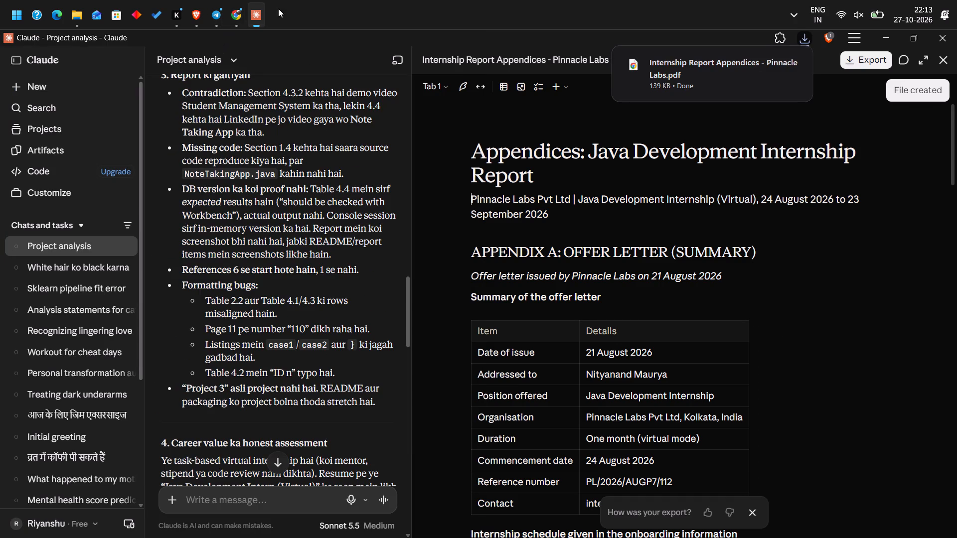
# Switch to the browser window showing the Canva internship report design.
pyautogui.click(90, 78)
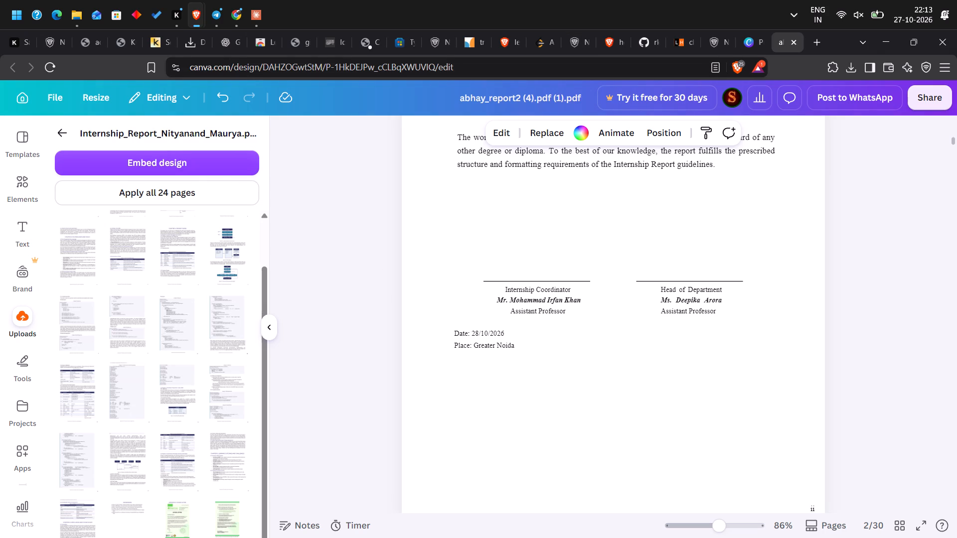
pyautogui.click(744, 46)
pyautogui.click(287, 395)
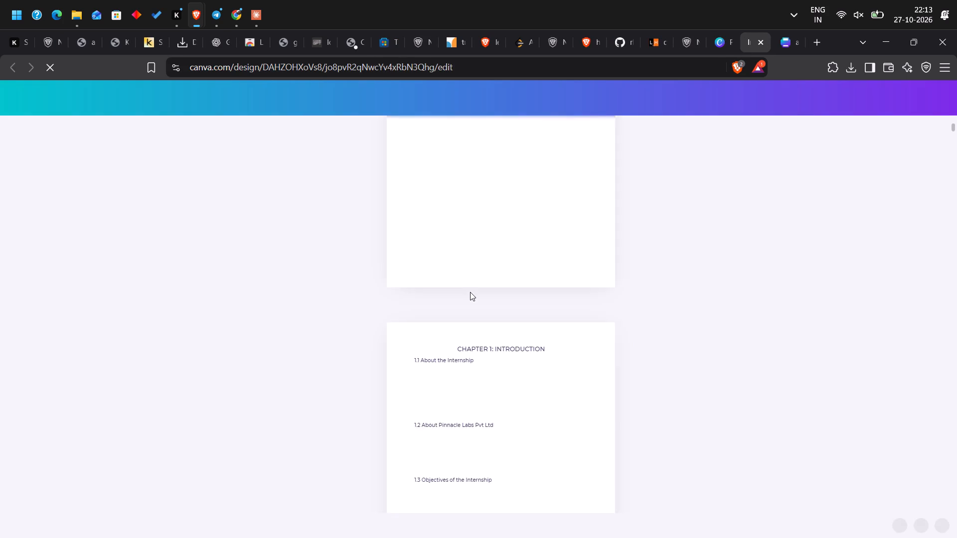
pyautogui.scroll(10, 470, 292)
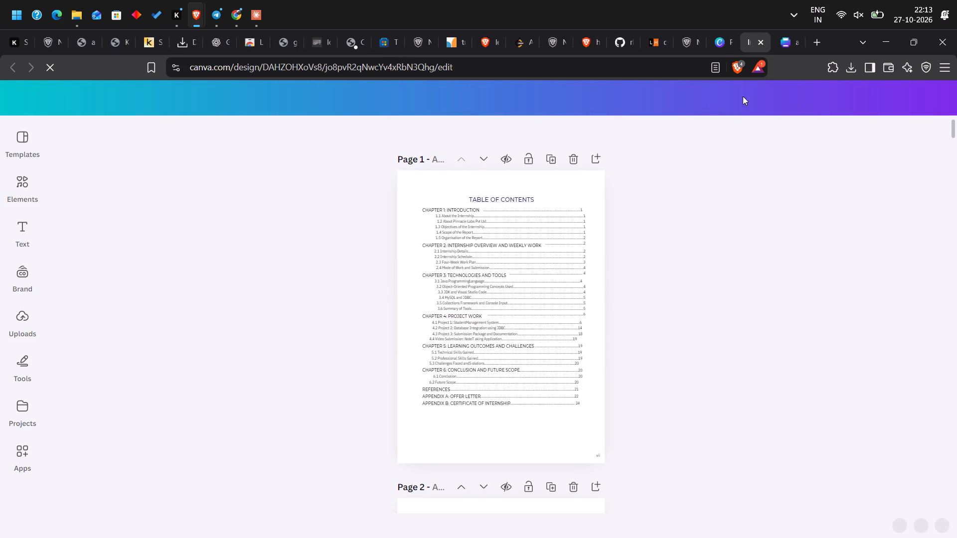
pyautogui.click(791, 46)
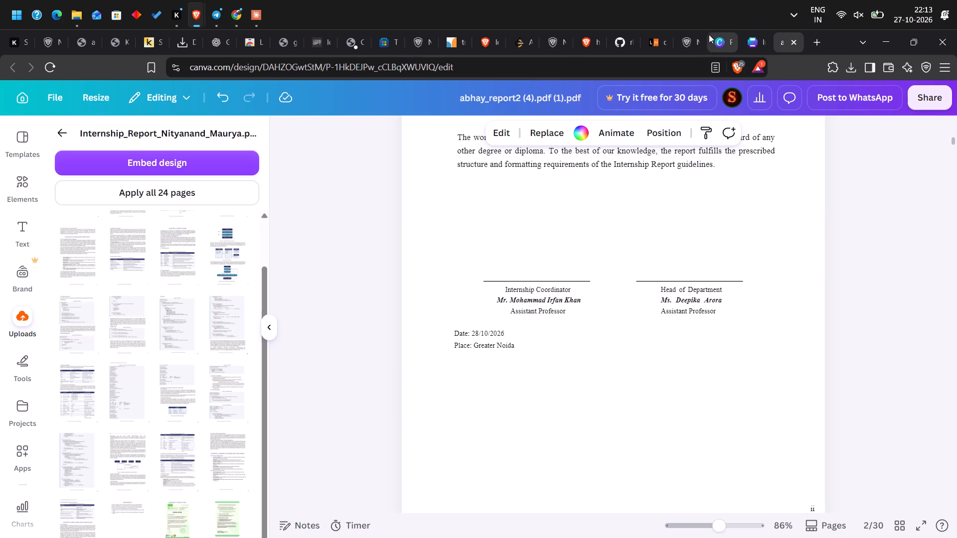
# Open the "abhay_report2 (4).pdf (1).pdf" design from Canva in a new browser tab.
pyautogui.click(710, 35)
pyautogui.click(406, 375)
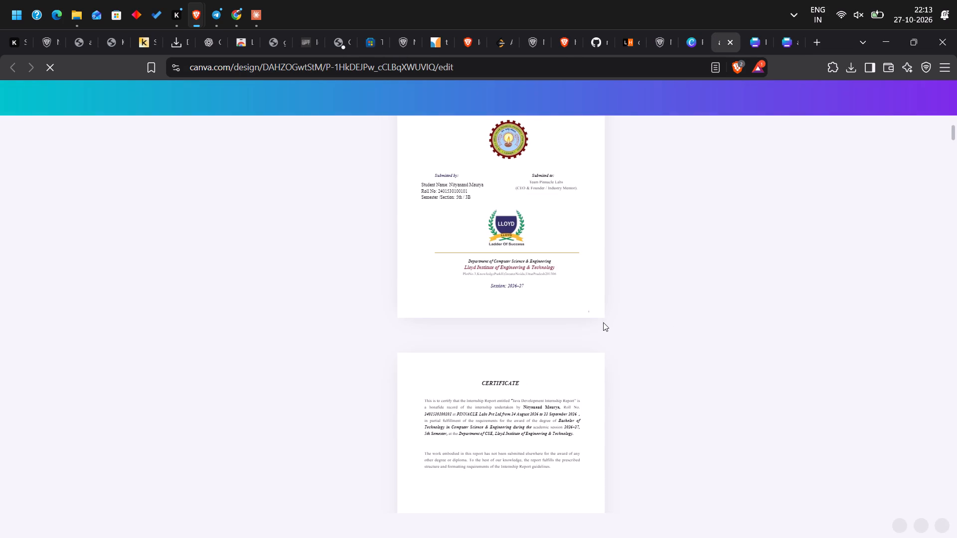
# Add two blank pages at the end of the report, after page 30.
pyautogui.scroll(-9, 565, 322)
pyautogui.scroll(7, 564, 322)
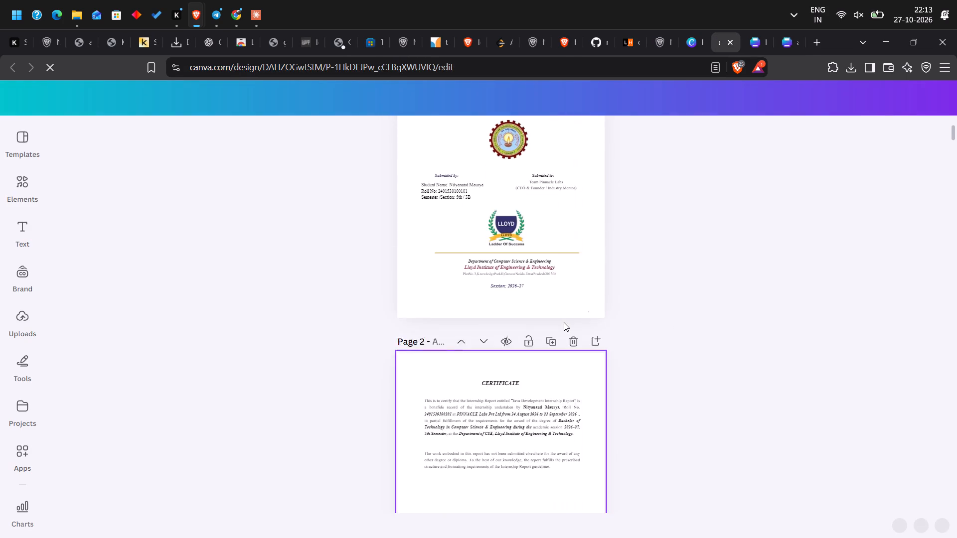
pyautogui.scroll(5, 564, 322)
pyautogui.scroll(-20, 564, 322)
pyautogui.scroll(-7, 564, 322)
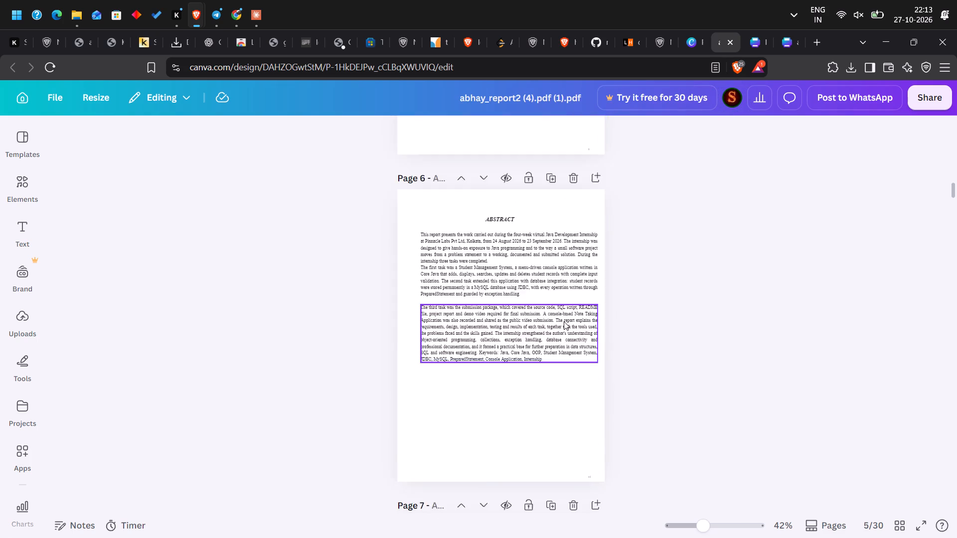
pyautogui.scroll(-5, 564, 321)
pyautogui.scroll(5, 564, 320)
pyautogui.scroll(-11, 564, 320)
pyautogui.moveTo(953, 218); pyautogui.dragTo(956, 248)
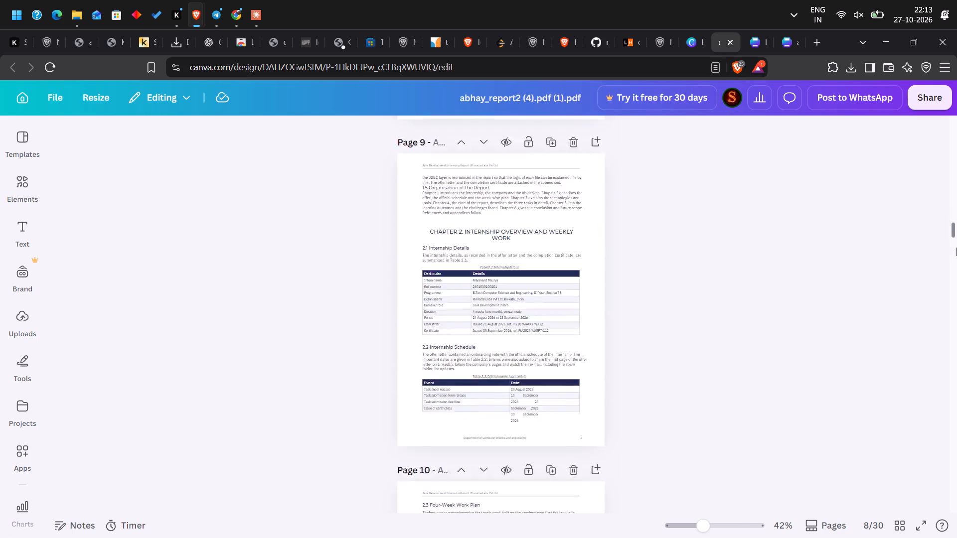
pyautogui.moveTo(956, 248); pyautogui.dragTo(946, 500)
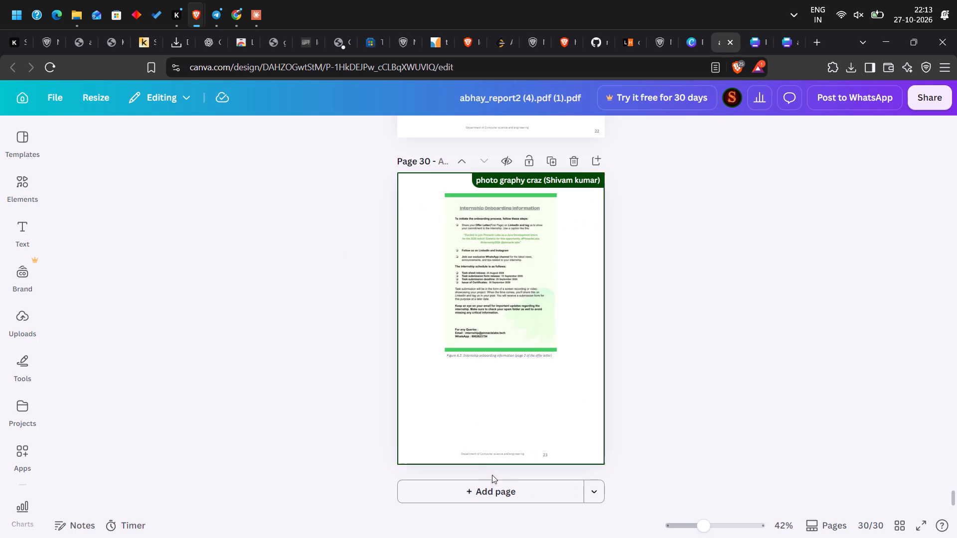
pyautogui.click(493, 496)
pyautogui.click(489, 486)
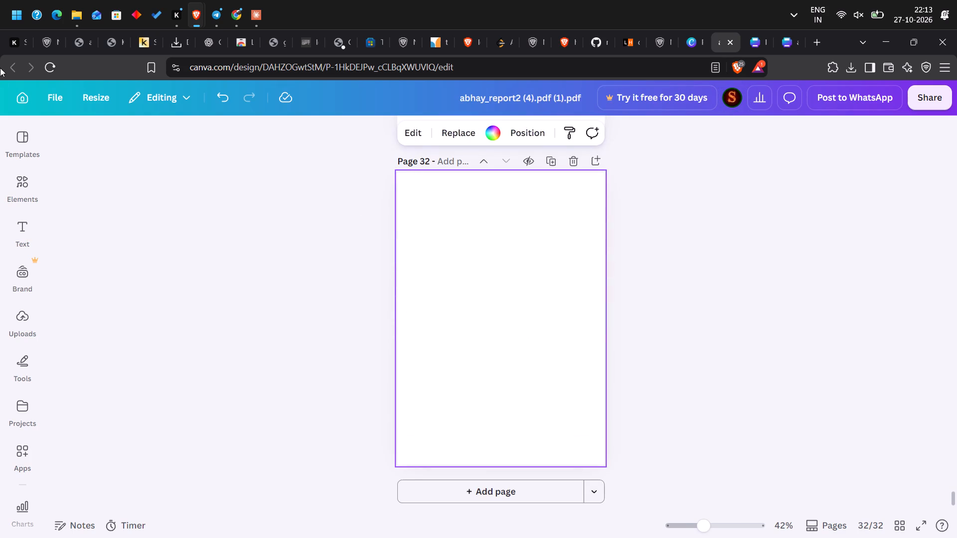
# Upload the recent PDF "Internship Report Appendices - Pinnacle Labs" from the computer to Canva.
pyautogui.click(26, 309)
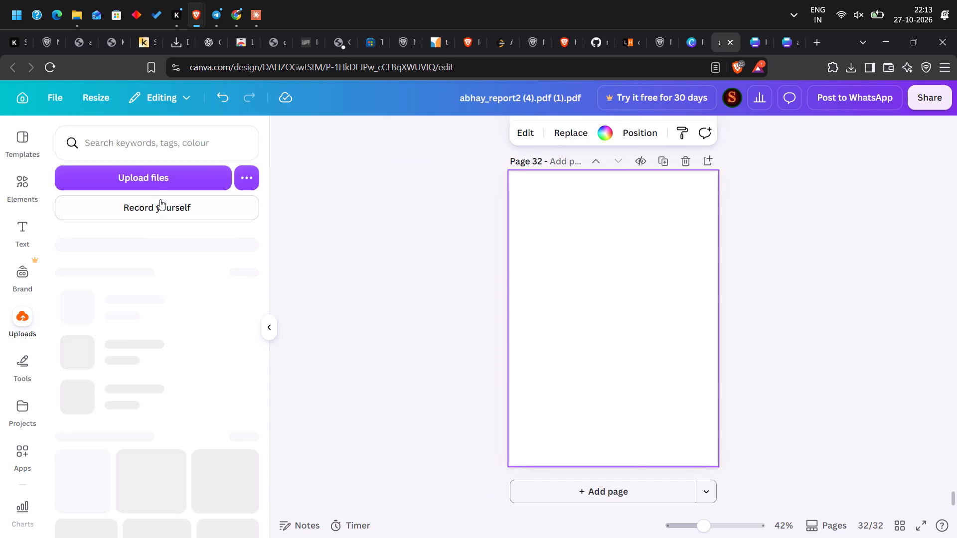
pyautogui.click(163, 183)
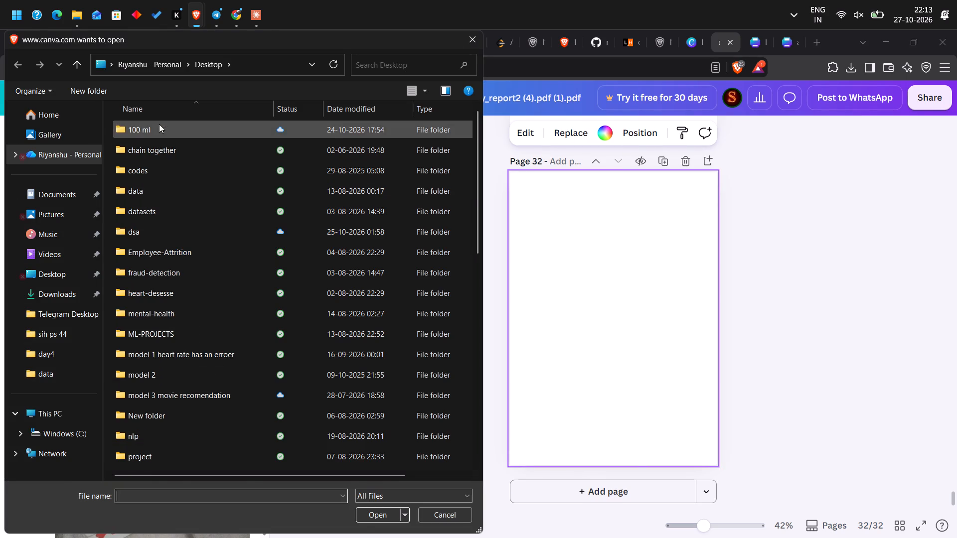
pyautogui.click(69, 110)
pyautogui.scroll(-1, 250, 301)
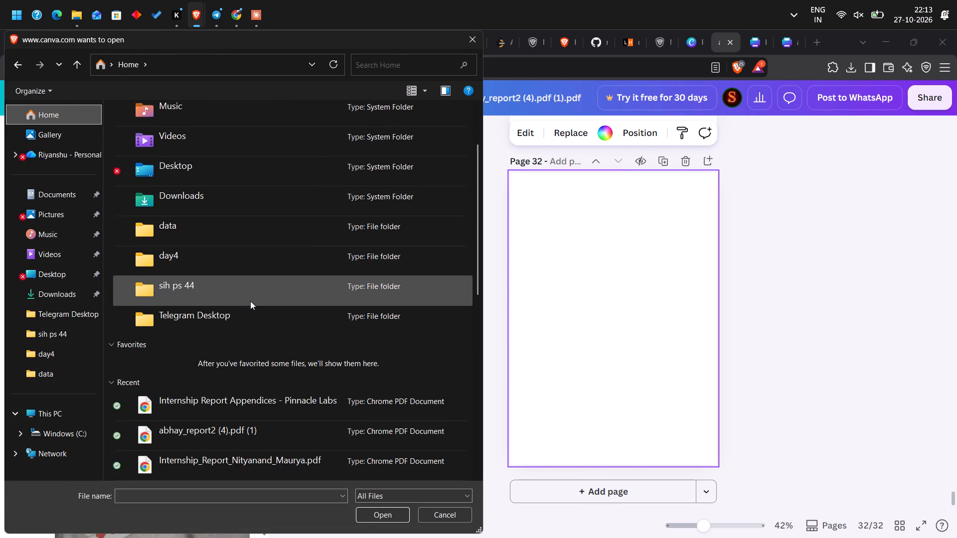
pyautogui.scroll(-1, 250, 301)
pyautogui.click(298, 317)
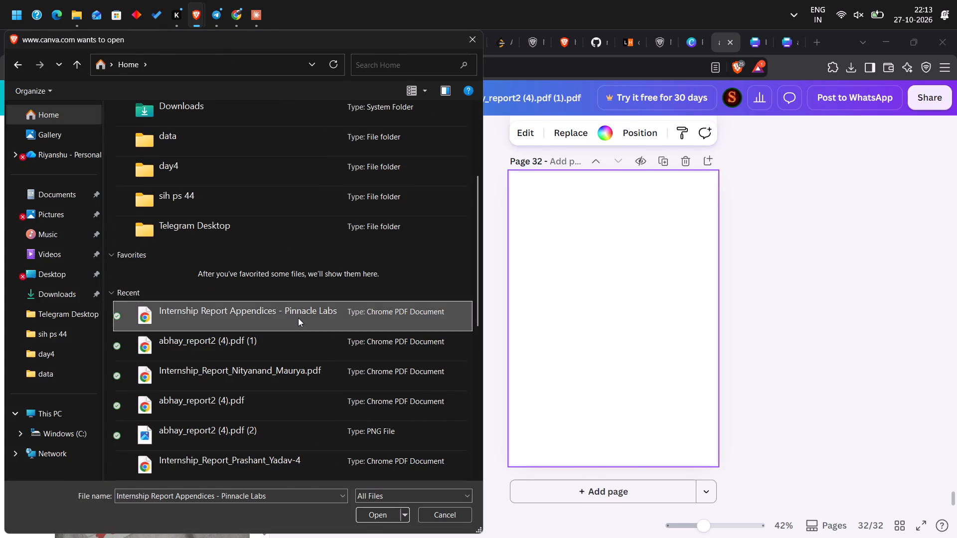
pyautogui.click(378, 513)
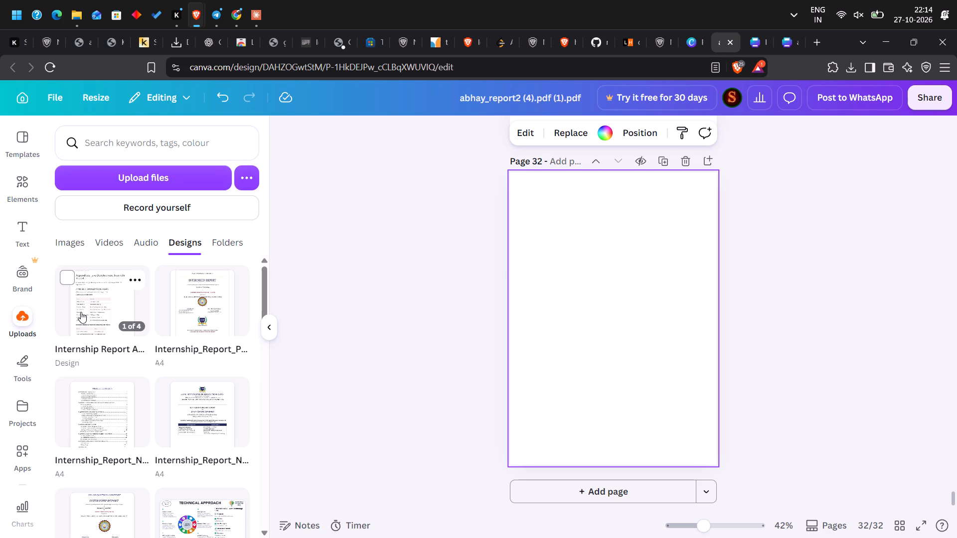
# Place the first page of the uploaded Internship Report Appendices design on blank page 32 of the report.
pyautogui.click(87, 317)
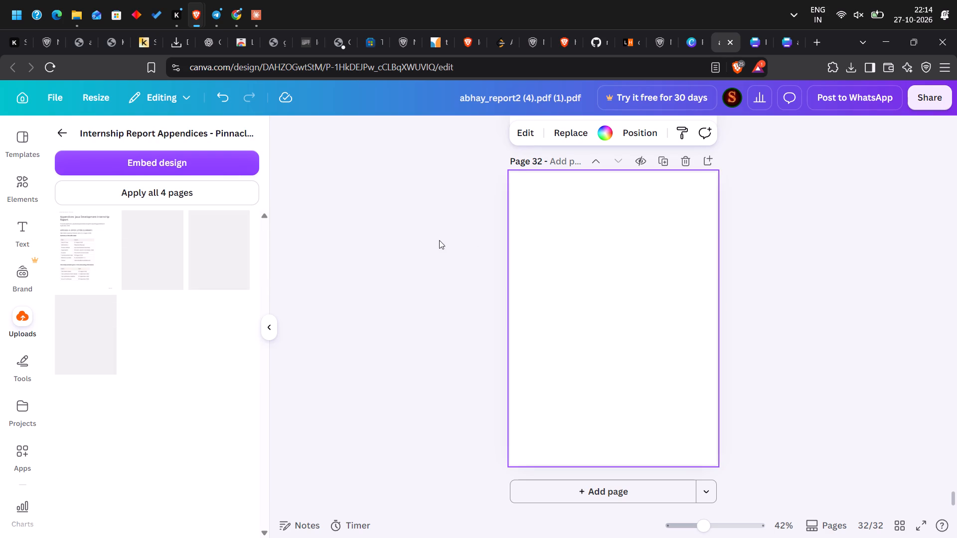
pyautogui.click(90, 262)
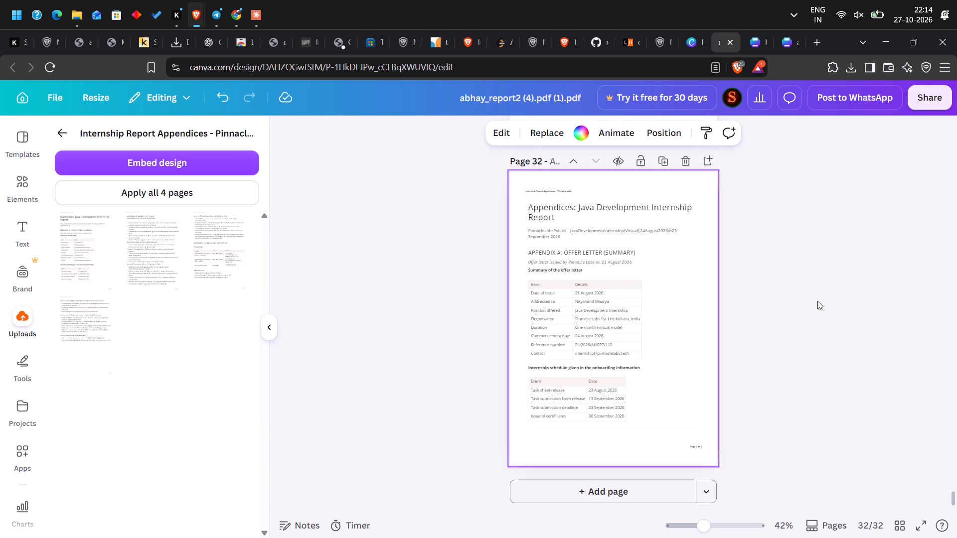
pyautogui.scroll(-1, 627, 294)
pyautogui.scroll(-1, 551, 291)
pyautogui.scroll(3, 647, 395)
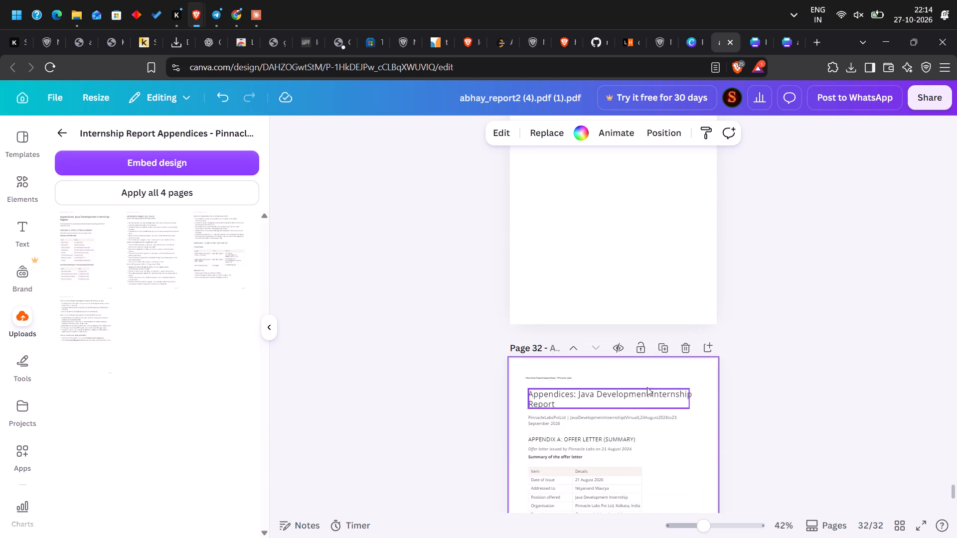
# Place the first page of the uploaded Internship Report Appendices design on blank page 31 of the report.
pyautogui.scroll(6, 645, 380)
pyautogui.scroll(-2, 644, 378)
pyautogui.click(586, 337)
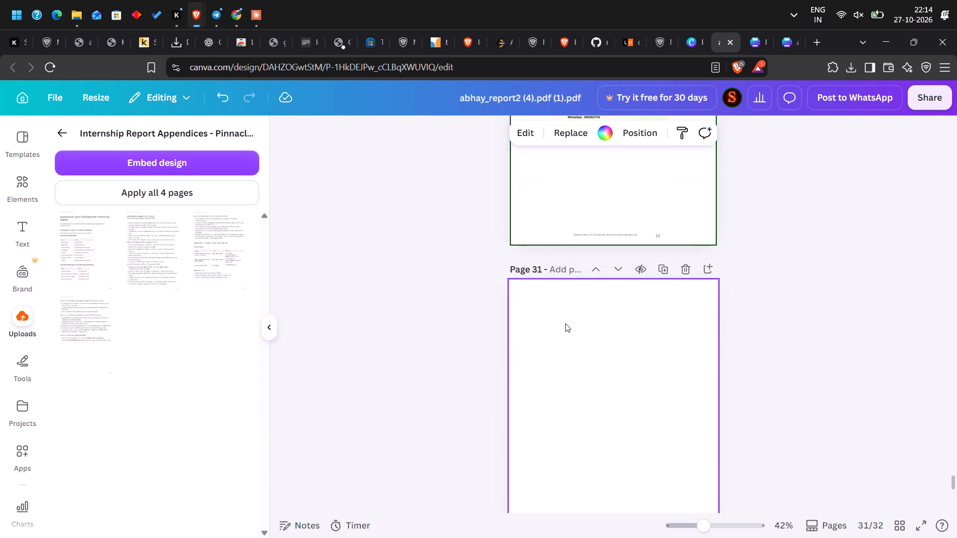
pyautogui.click(82, 243)
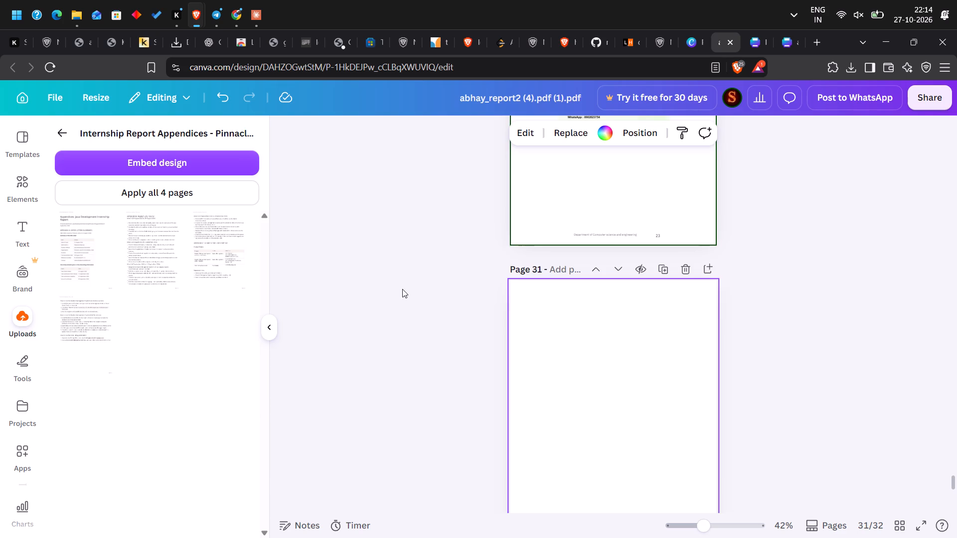
# Replace the content of page 32 with the second page of the uploaded appendices, Appendix B: Weekly Log / Diary.
pyautogui.scroll(-2, 622, 284)
pyautogui.click(633, 322)
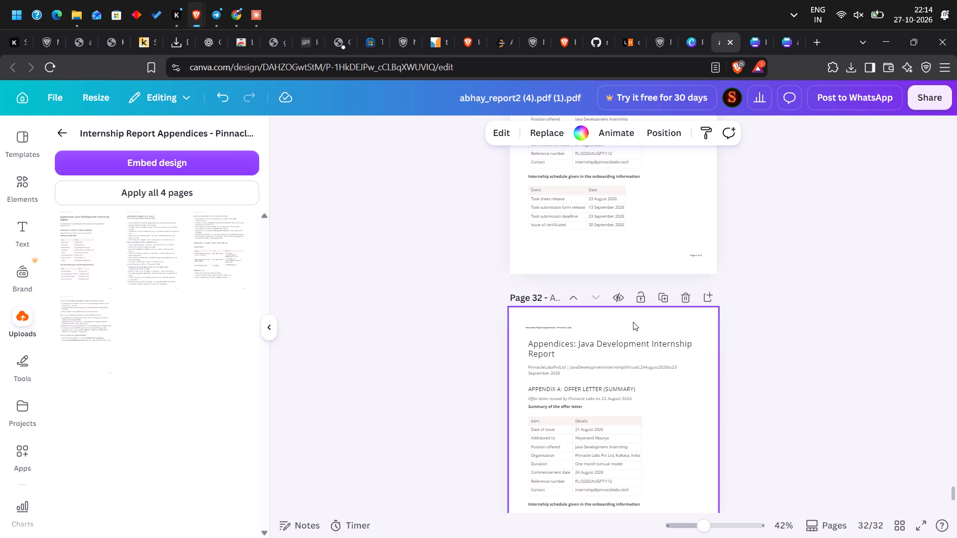
pyautogui.click(157, 237)
# Add two more blank pages at the end of the report, after page 32.
pyautogui.scroll(-5, 585, 318)
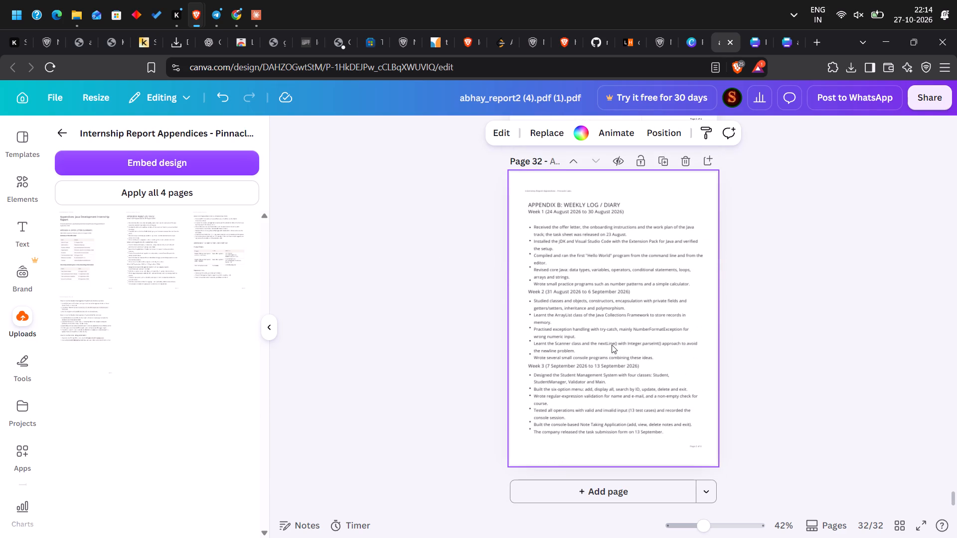
pyautogui.click(648, 497)
pyautogui.click(645, 489)
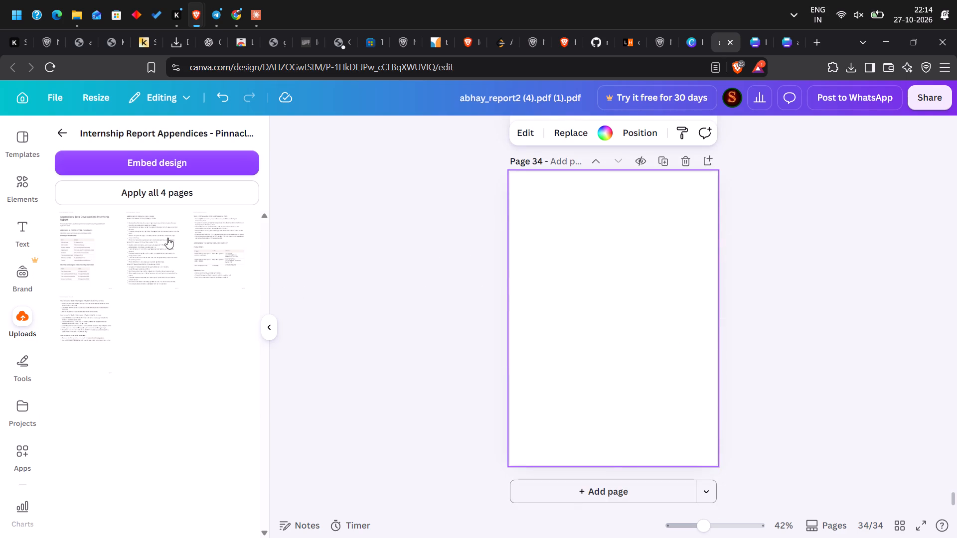
# Place the third page of the uploaded appendices, with Week 4 and Appendix C, on blank page 33.
pyautogui.scroll(3, 487, 289)
pyautogui.click(527, 238)
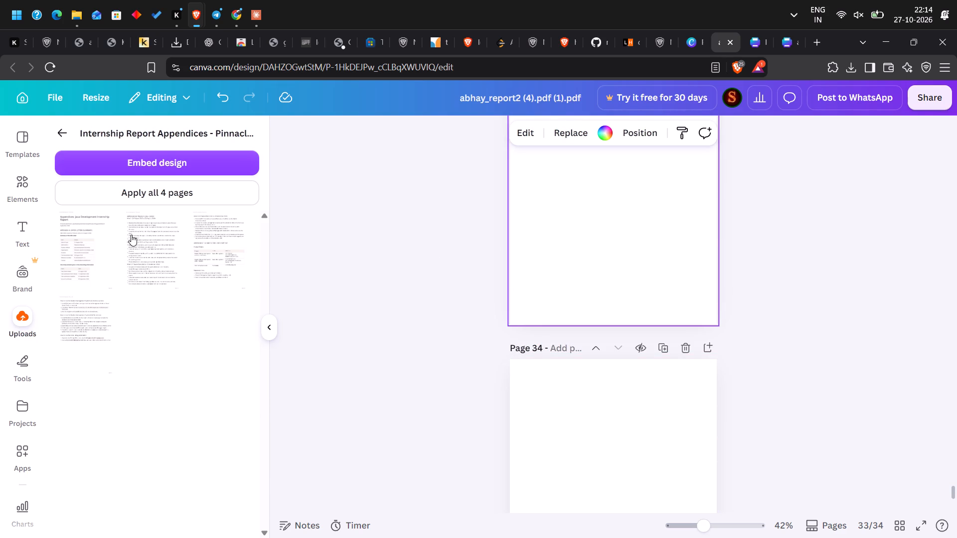
pyautogui.click(250, 248)
pyautogui.click(228, 248)
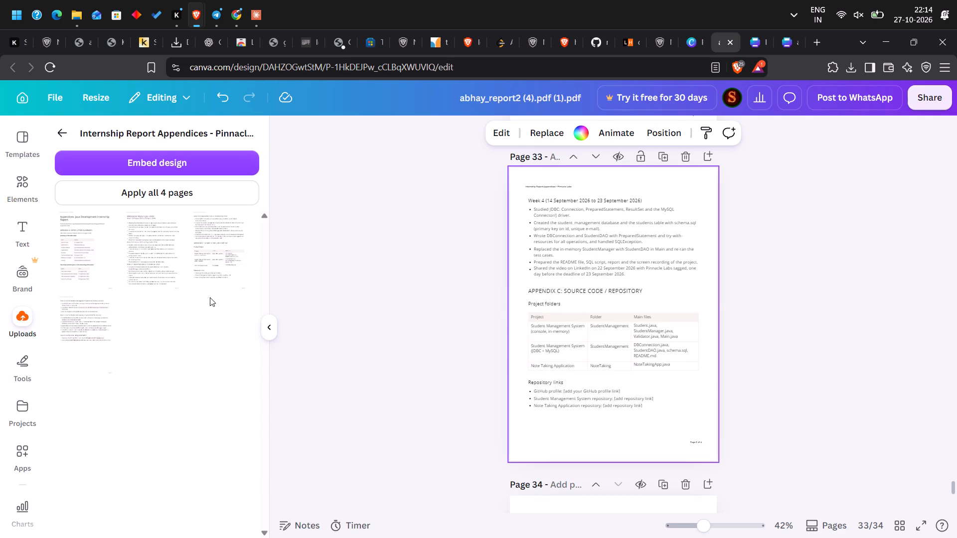
# Place the fourth page of the uploaded appendices, with the how-to-run instructions, on blank page 34.
pyautogui.scroll(-2, 202, 301)
pyautogui.scroll(-3, 520, 401)
pyautogui.click(540, 403)
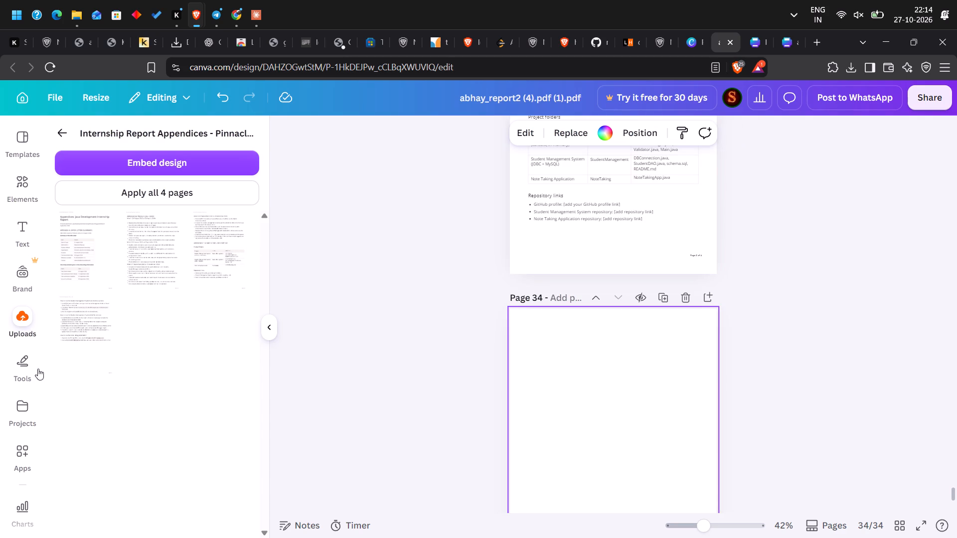
pyautogui.click(84, 315)
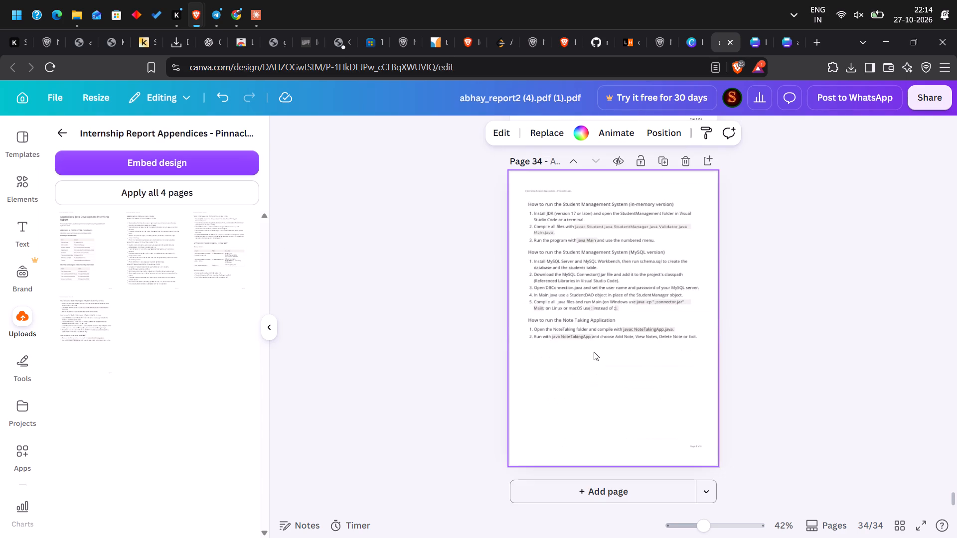
# Delete the small "Internship Report Appendices - Pinnacle Labs" header text from page 31.
pyautogui.scroll(15, 593, 348)
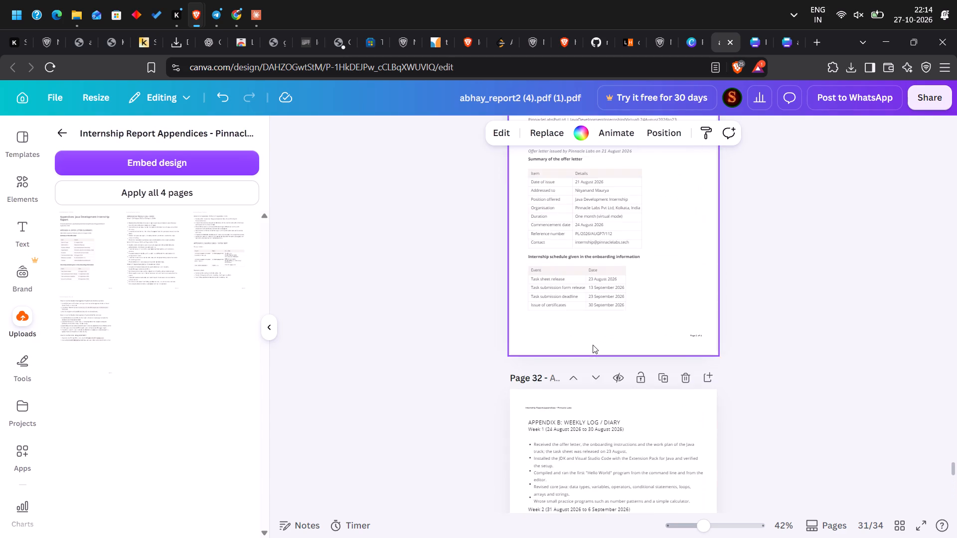
pyautogui.scroll(5, 593, 345)
pyautogui.scroll(-3, 593, 348)
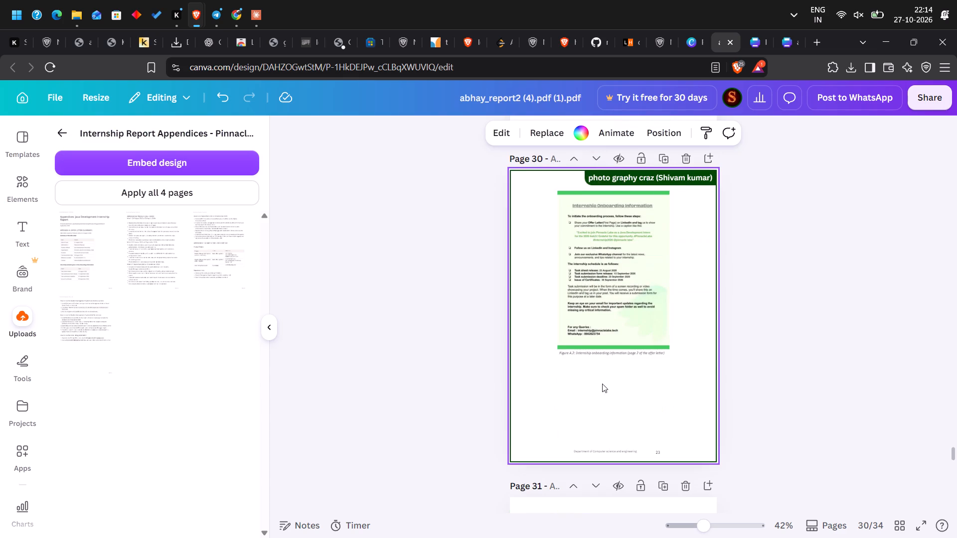
pyautogui.scroll(-2, 606, 383)
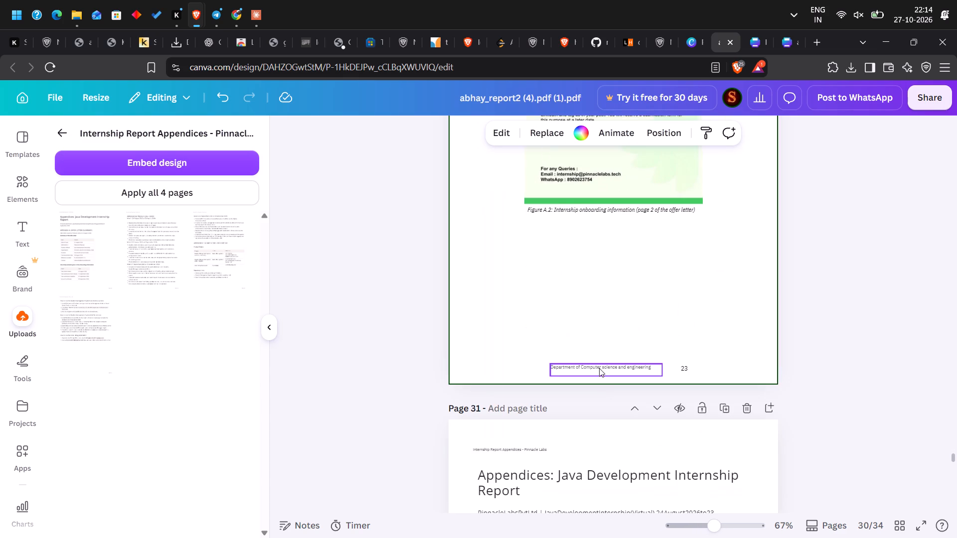
pyautogui.click(532, 448)
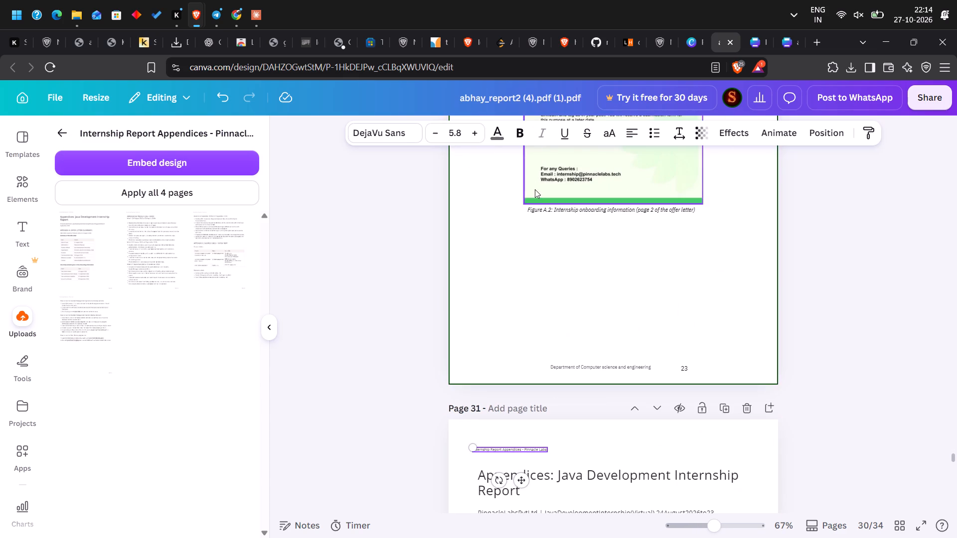
pyautogui.press('Delete')
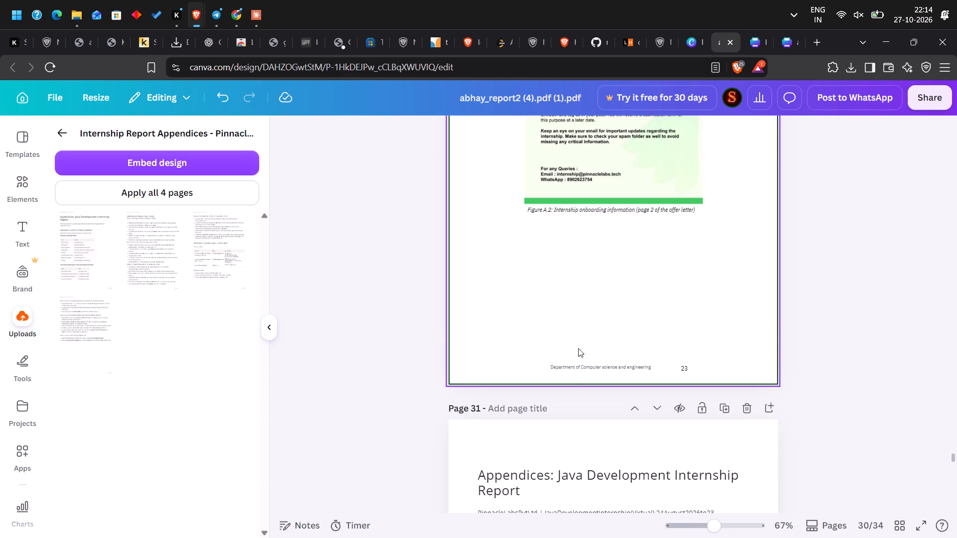
# Delete the small "Internship Report Appendices - Pinnacle Labs" header text from pages 32 and 34.
pyautogui.scroll(-6, 573, 364)
pyautogui.click(513, 326)
pyautogui.press('Delete')
pyautogui.scroll(-2, 585, 390)
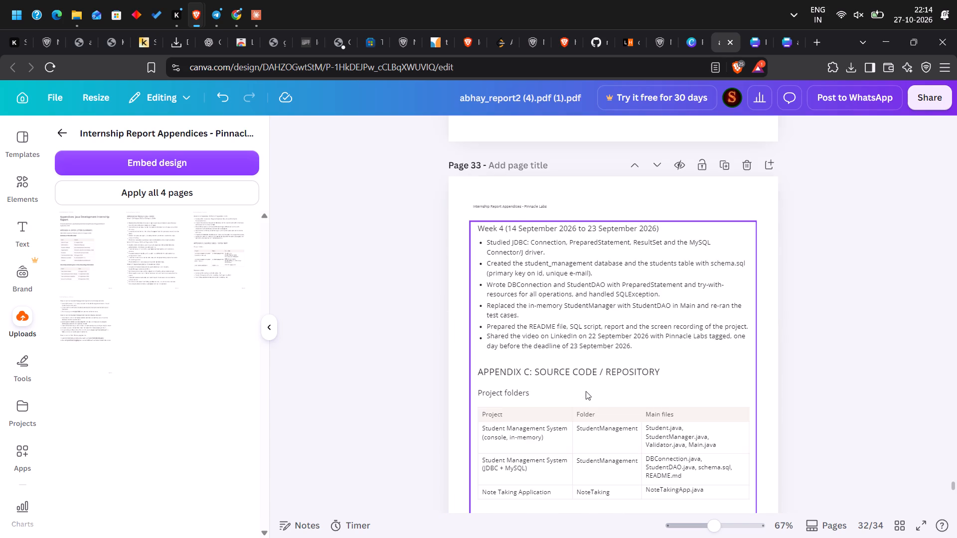
pyautogui.scroll(-6, 586, 391)
pyautogui.click(507, 457)
pyautogui.press('Delete')
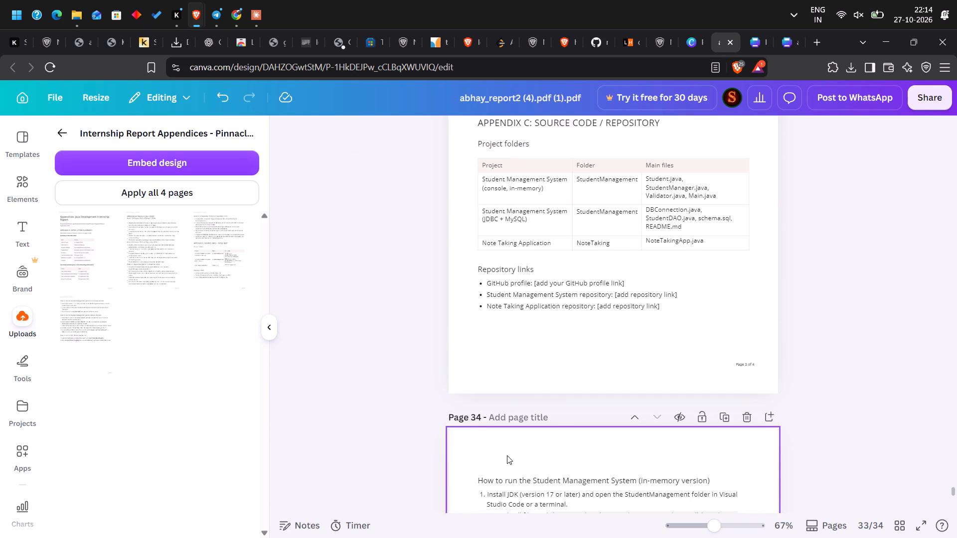
# Move the page number 23 in page 30's footer outward, close to the right page border.
pyautogui.scroll(-5, 507, 454)
pyautogui.scroll(-5, 521, 349)
pyautogui.scroll(7, 520, 358)
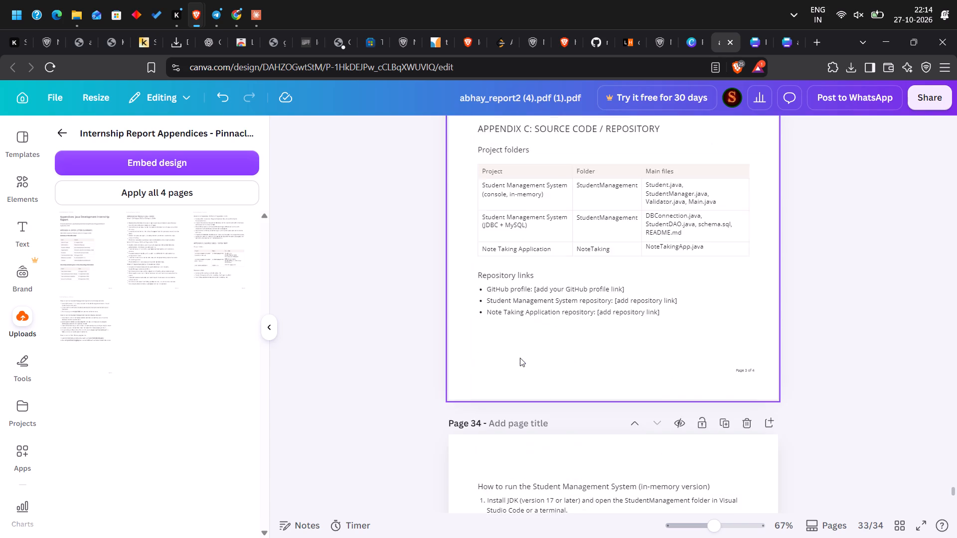
pyautogui.scroll(15, 520, 358)
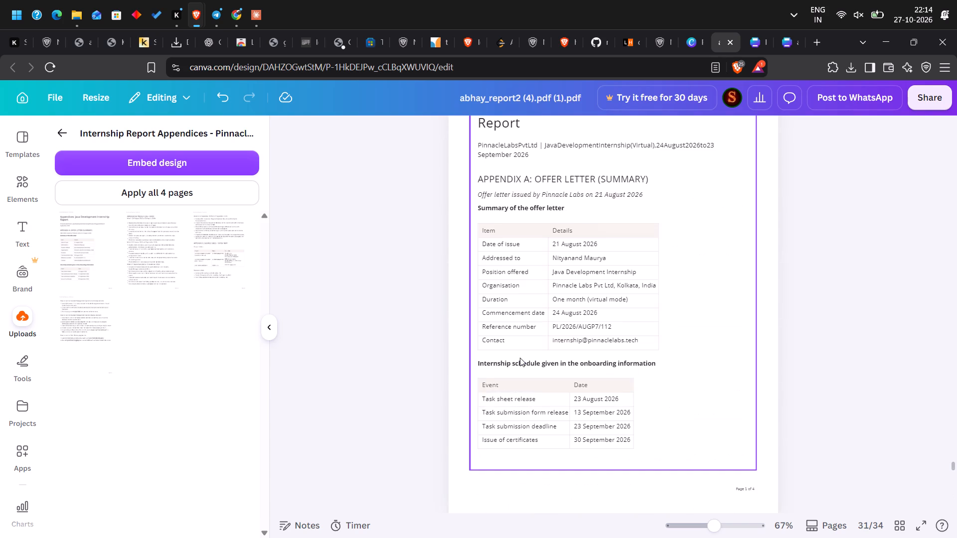
pyautogui.scroll(4, 520, 358)
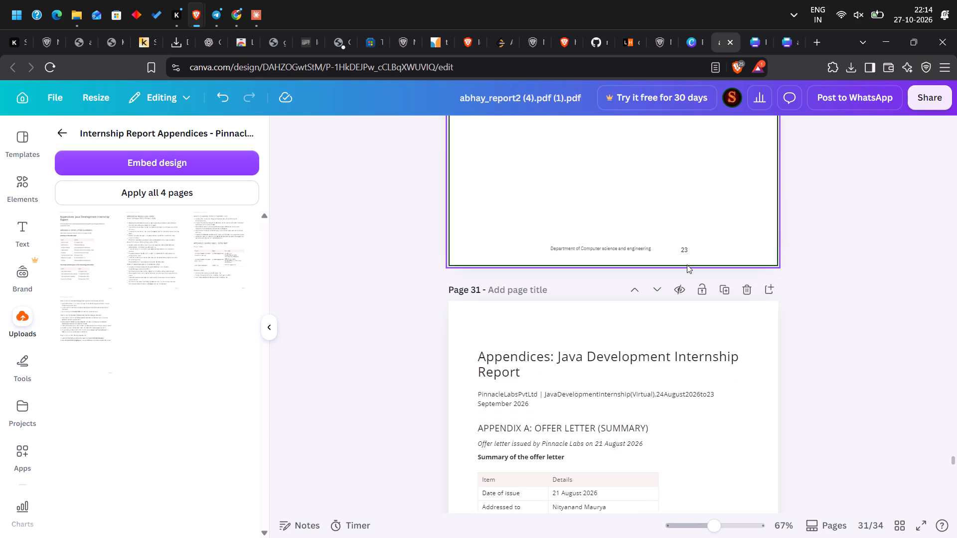
pyautogui.moveTo(683, 250); pyautogui.dragTo(757, 251)
pyautogui.click(550, 229)
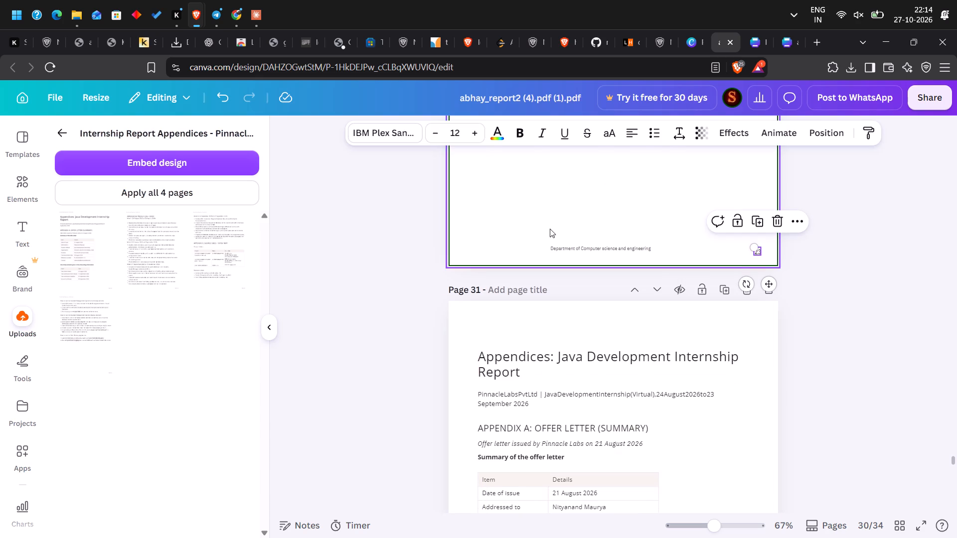
# Replace the "Page 1 of 4" label on page 31 with the department footer and page number copied from page 30.
pyautogui.moveTo(501, 228); pyautogui.dragTo(770, 255)
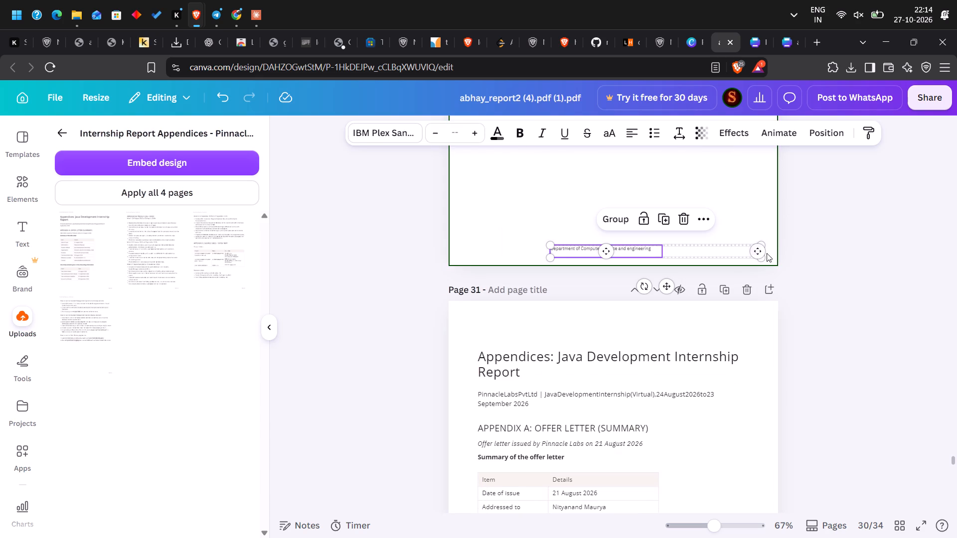
pyautogui.hotkey('ctrl', 'c')
pyautogui.scroll(-5, 751, 239)
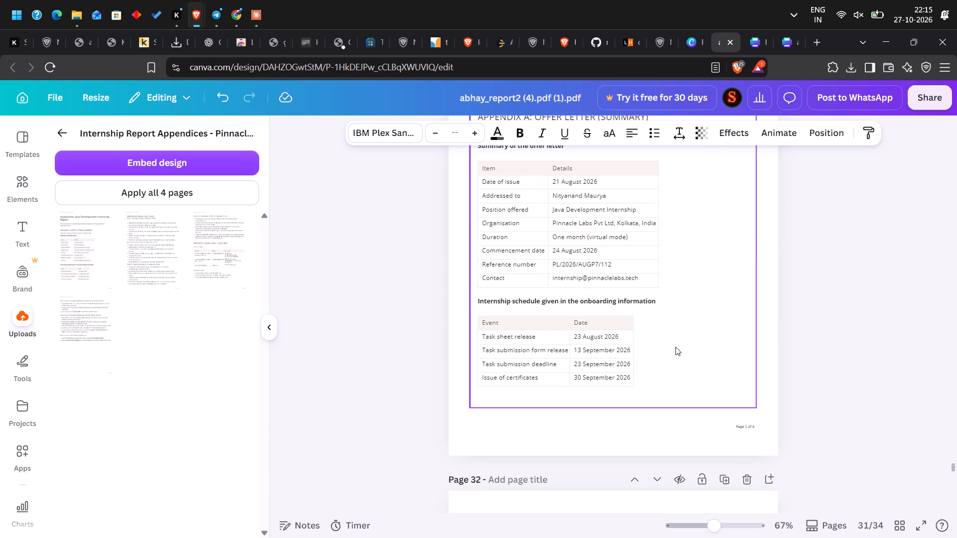
pyautogui.moveTo(555, 417); pyautogui.dragTo(762, 434)
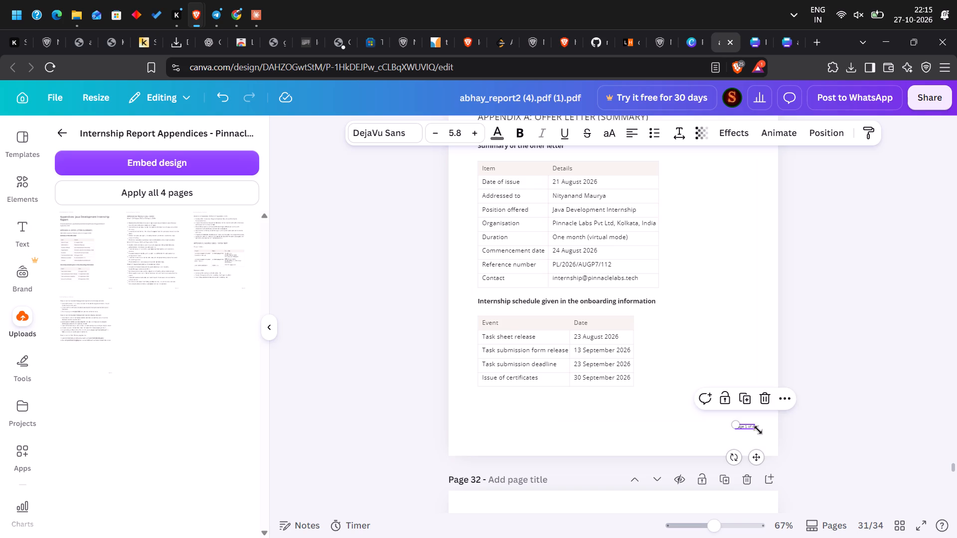
pyautogui.click(764, 392)
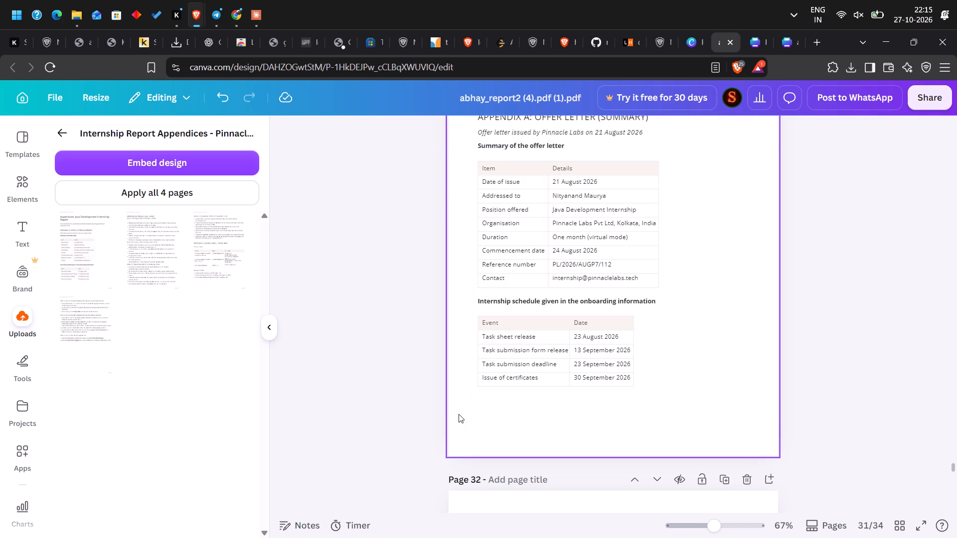
pyautogui.hotkey('ctrl', 'v')
# Set the footer page number on page 31 to 24.
pyautogui.click(723, 437)
pyautogui.click(759, 440)
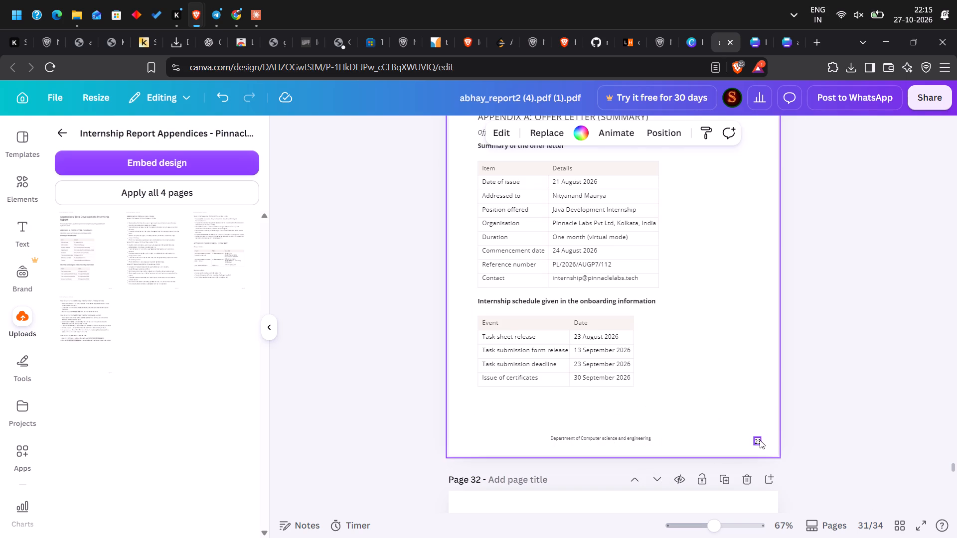
pyautogui.doubleClick(759, 441)
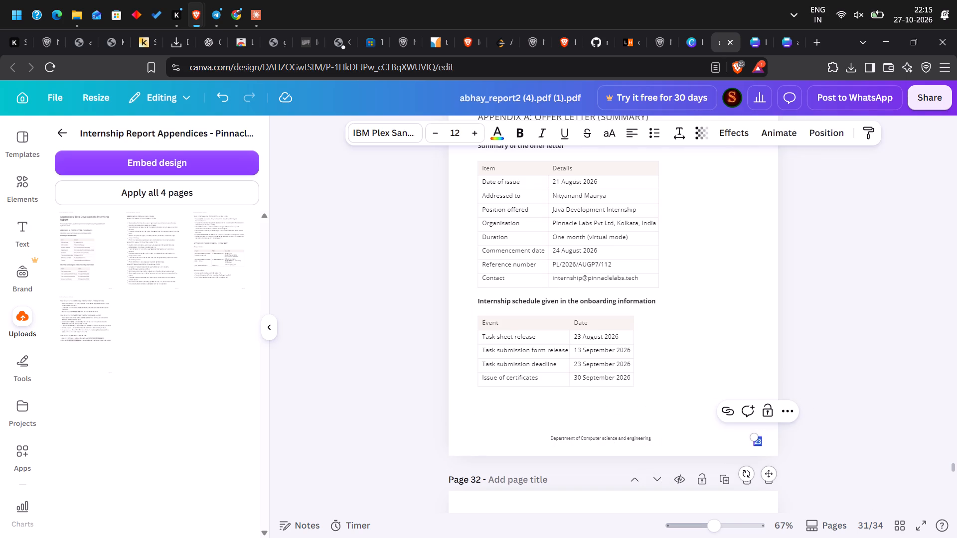
pyautogui.write('14')
pyautogui.click(902, 427)
pyautogui.doubleClick(756, 441)
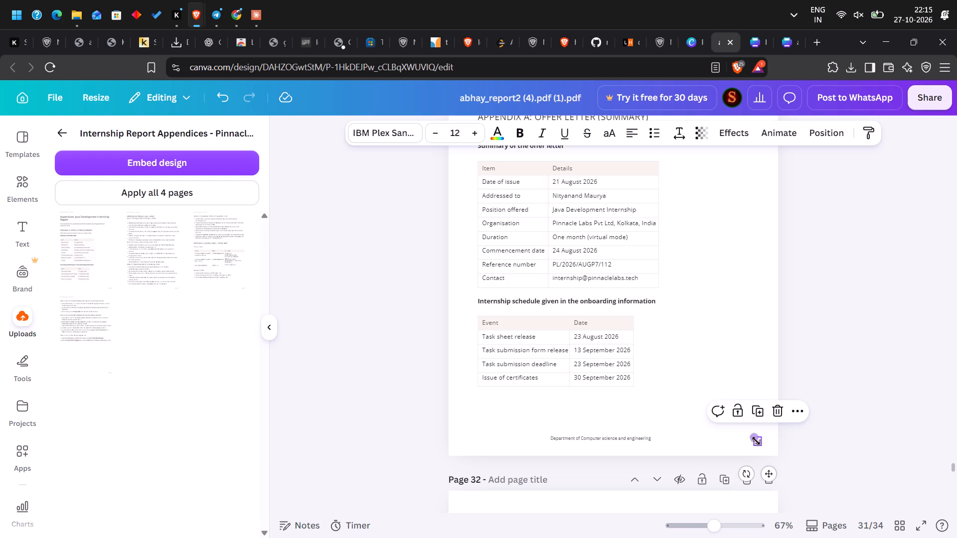
pyautogui.doubleClick(757, 441)
pyautogui.write('24')
pyautogui.click(914, 419)
# Replace the "Page 2 of 4" label on page 32 with the copied department footer and page number.
pyautogui.scroll(-10, 625, 426)
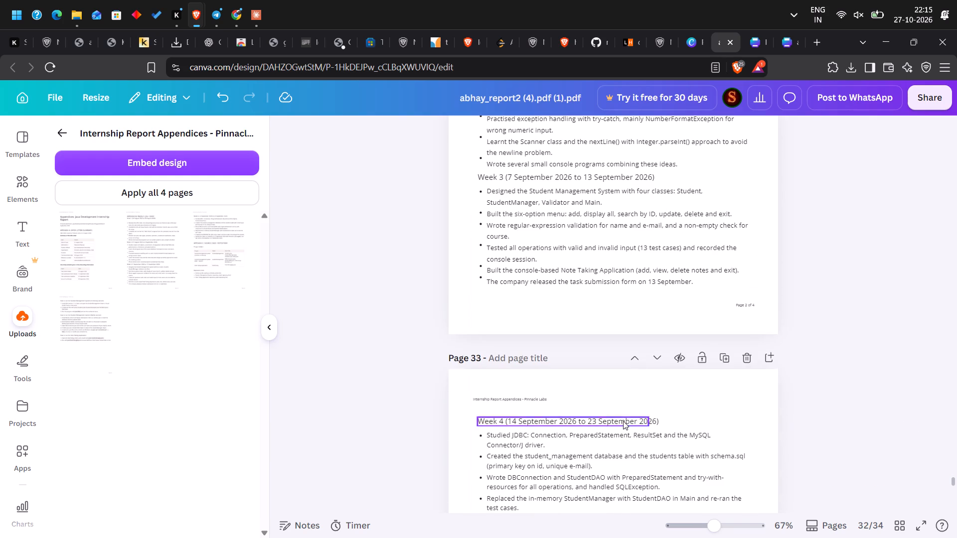
pyautogui.click(747, 302)
pyautogui.press('Delete')
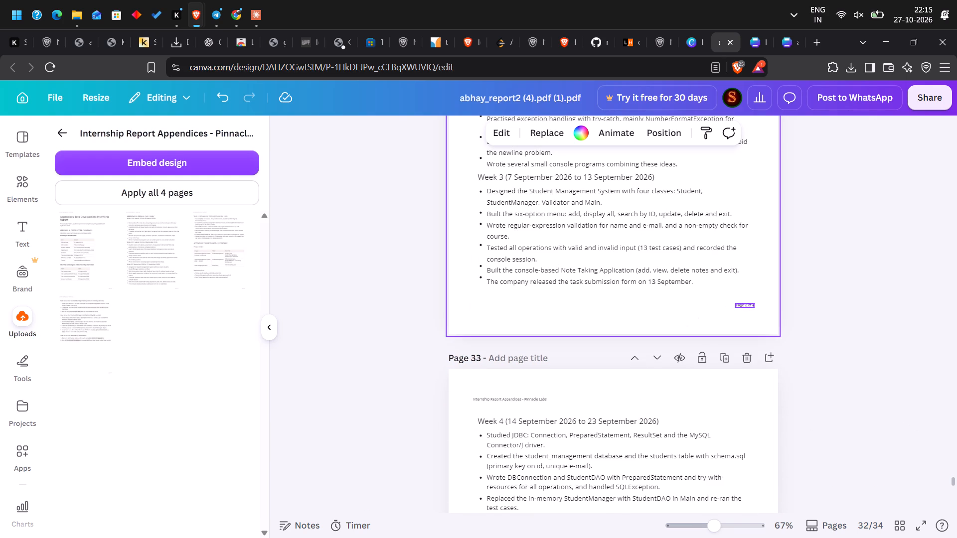
pyautogui.click(744, 306)
pyautogui.click(765, 280)
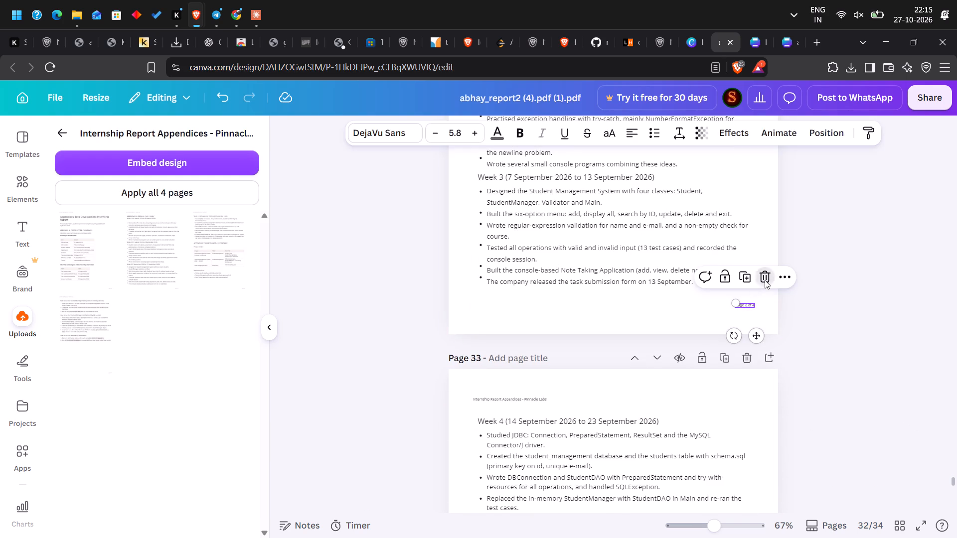
pyautogui.hotkey('ctrl', 'v')
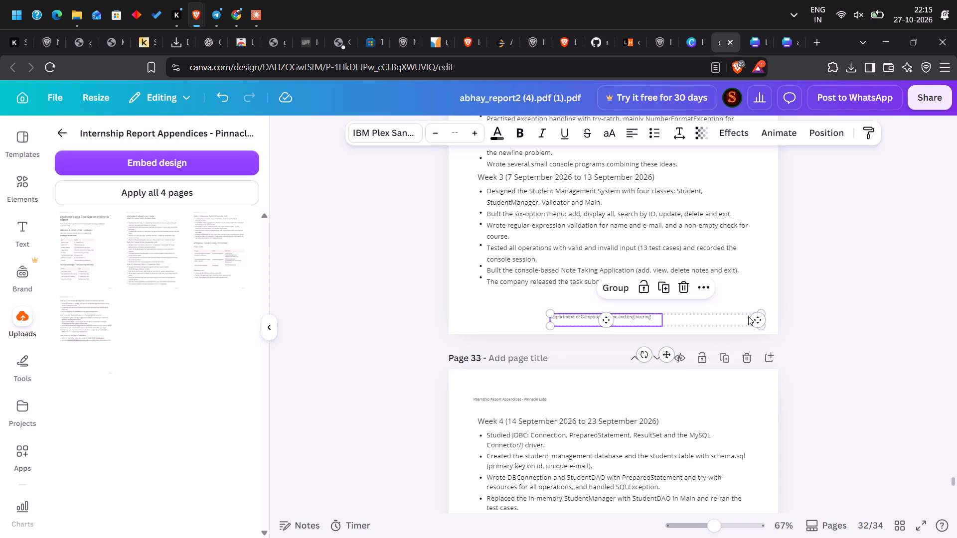
# Set the footer page number on page 32 to 25.
pyautogui.click(748, 316)
pyautogui.click(907, 285)
pyautogui.doubleClick(759, 320)
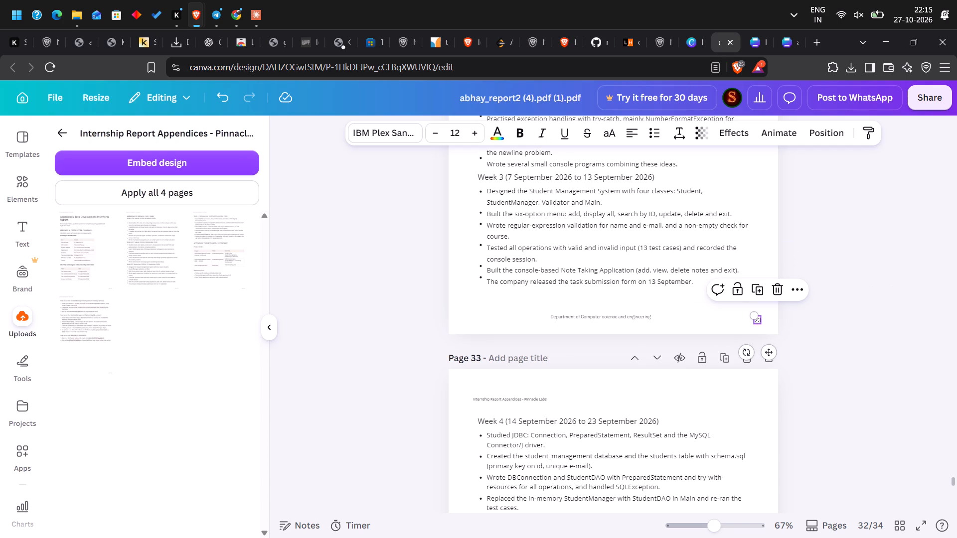
pyautogui.press('BackSpace')
pyautogui.press('2')
pyautogui.press('5')
pyautogui.click(914, 318)
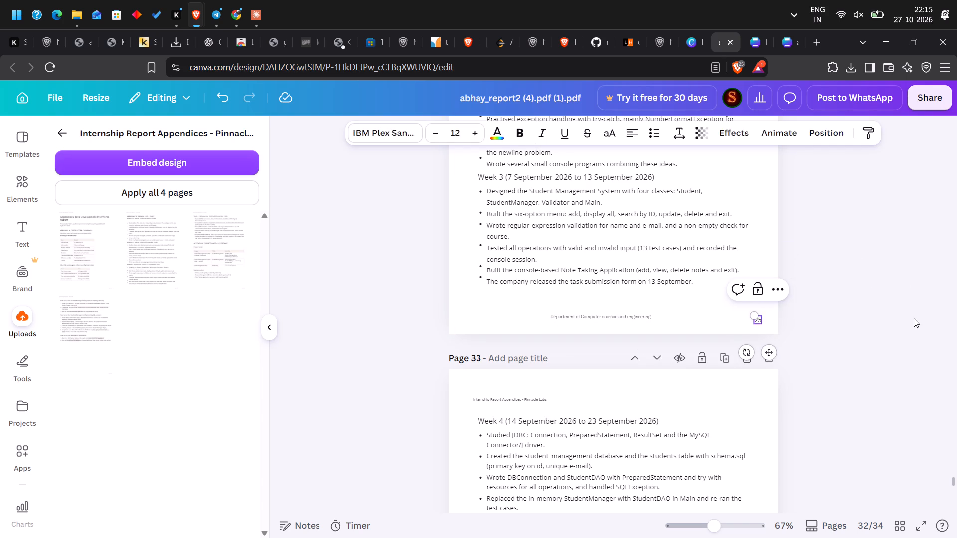
# Replace the "Page 3 of 4" label on page 33 with the copied department footer and page number.
pyautogui.scroll(-4, 633, 346)
pyautogui.scroll(-7, 610, 406)
pyautogui.scroll(4, 608, 411)
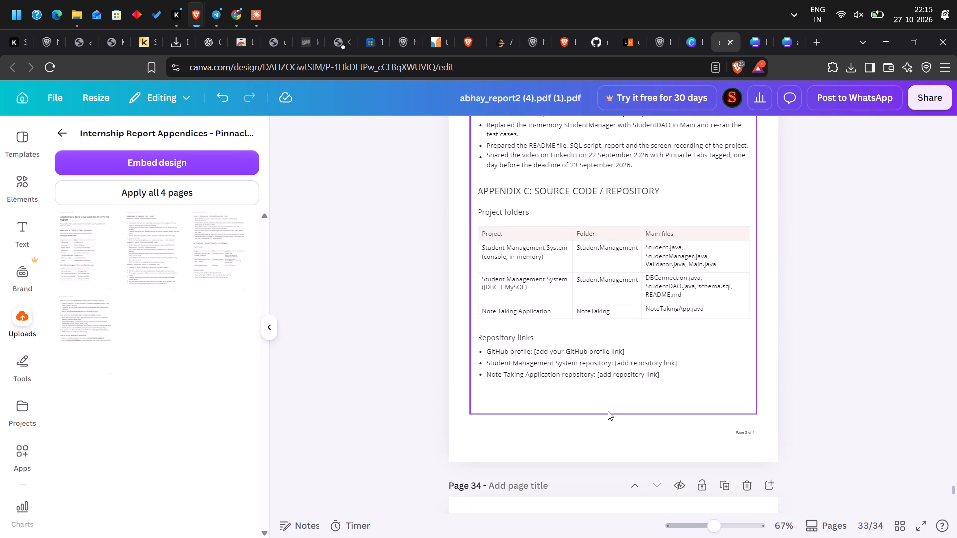
pyautogui.click(756, 432)
pyautogui.click(744, 429)
pyautogui.doubleClick(745, 432)
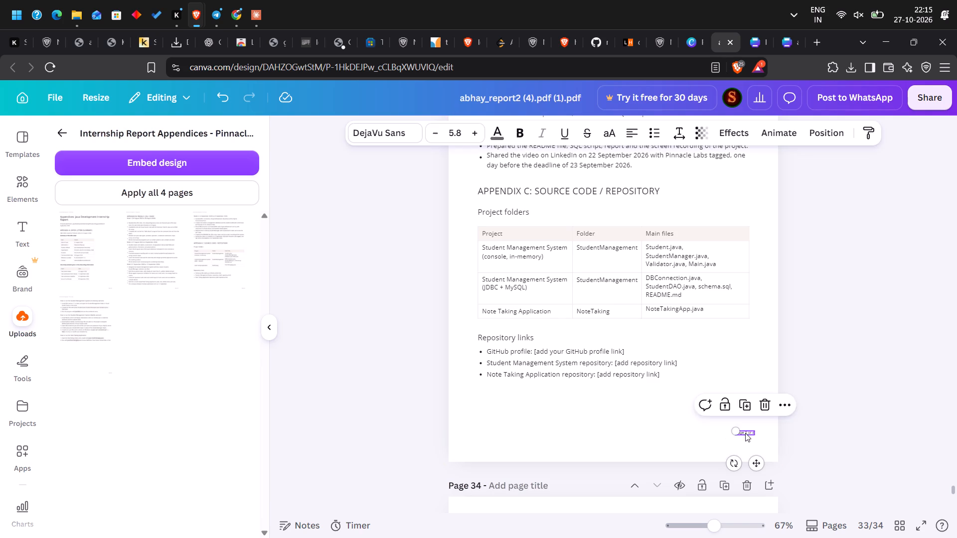
pyautogui.click(770, 408)
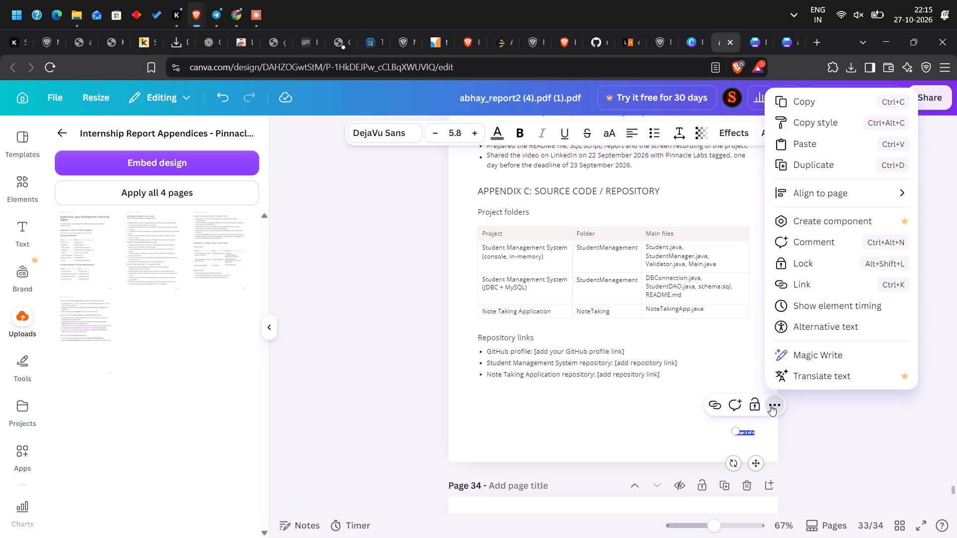
pyautogui.click(826, 471)
pyautogui.click(741, 433)
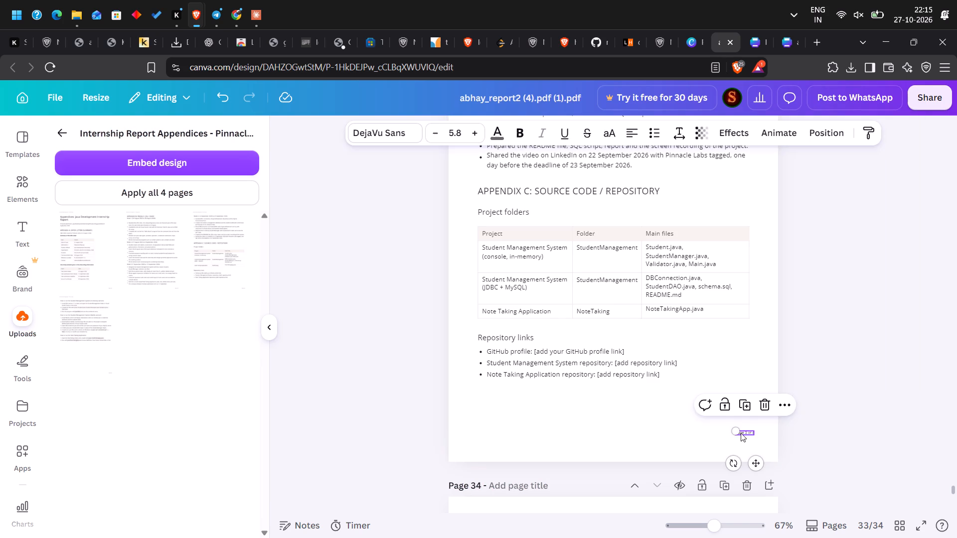
pyautogui.click(766, 400)
pyautogui.hotkey('ctrl', 'v')
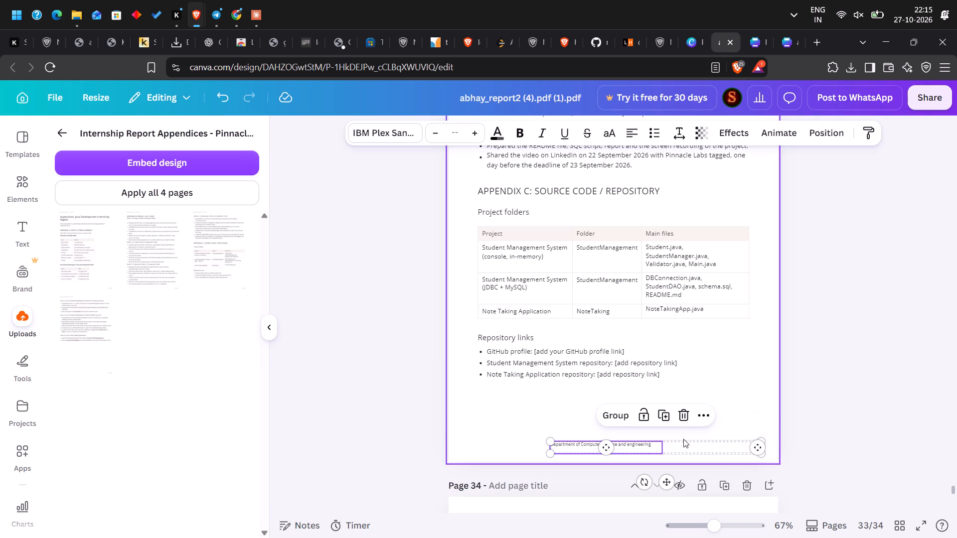
pyautogui.click(733, 444)
# Set the footer page number on page 33 to 26.
pyautogui.scroll(3, 759, 390)
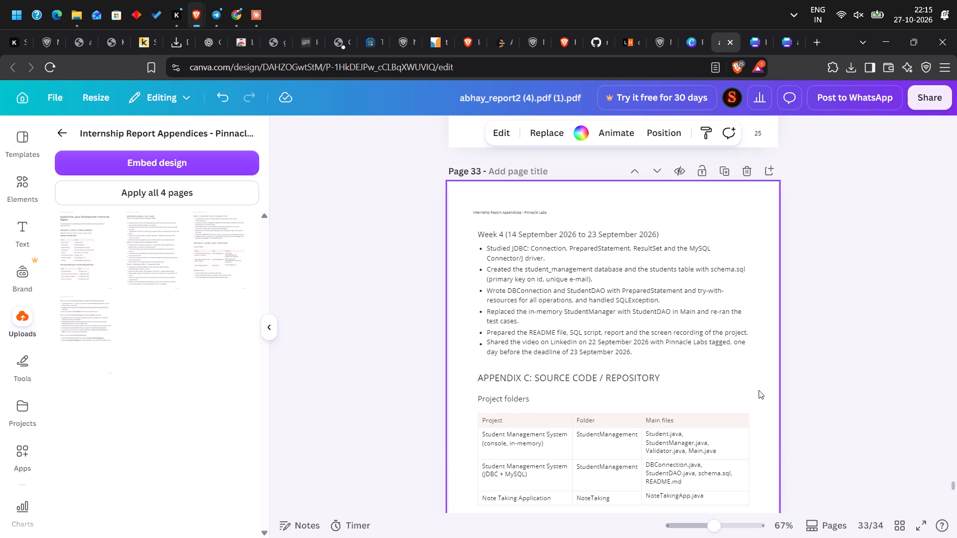
pyautogui.scroll(-2, 759, 390)
pyautogui.click(761, 508)
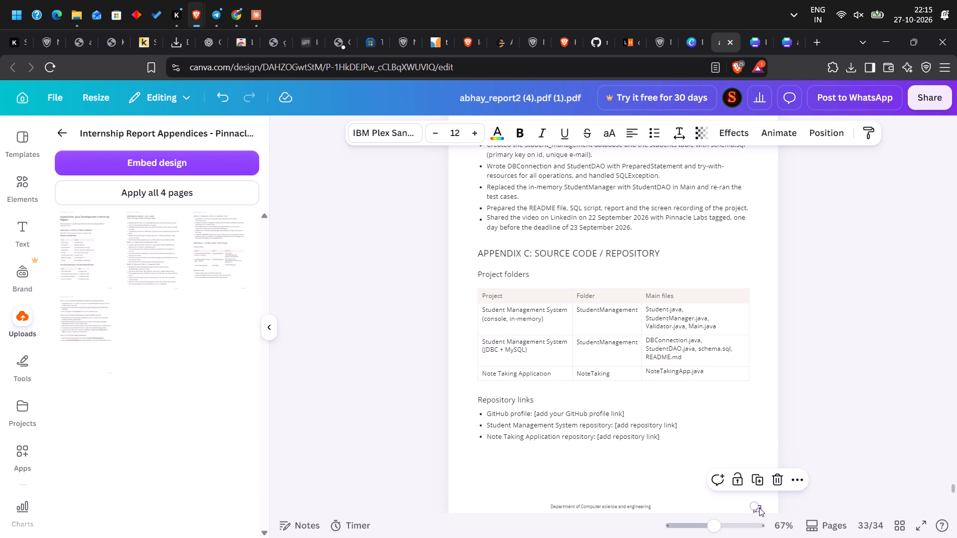
pyautogui.doubleClick(757, 510)
pyautogui.press('BackSpace')
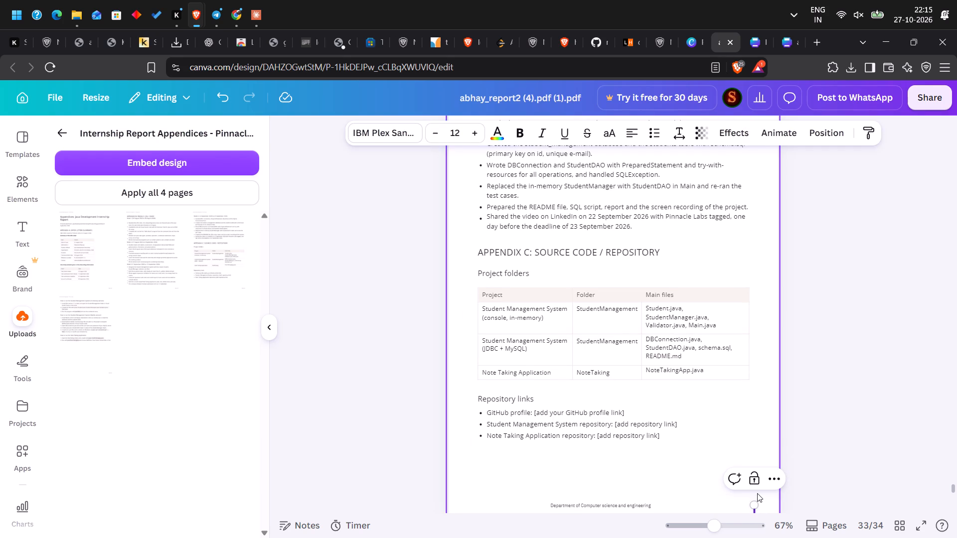
pyautogui.press('2')
pyautogui.press('6')
pyautogui.click(863, 345)
# Replace the small imported page label at the bottom of page 34 with the copied department footer and page number.
pyautogui.scroll(-4, 780, 380)
pyautogui.scroll(-1, 623, 395)
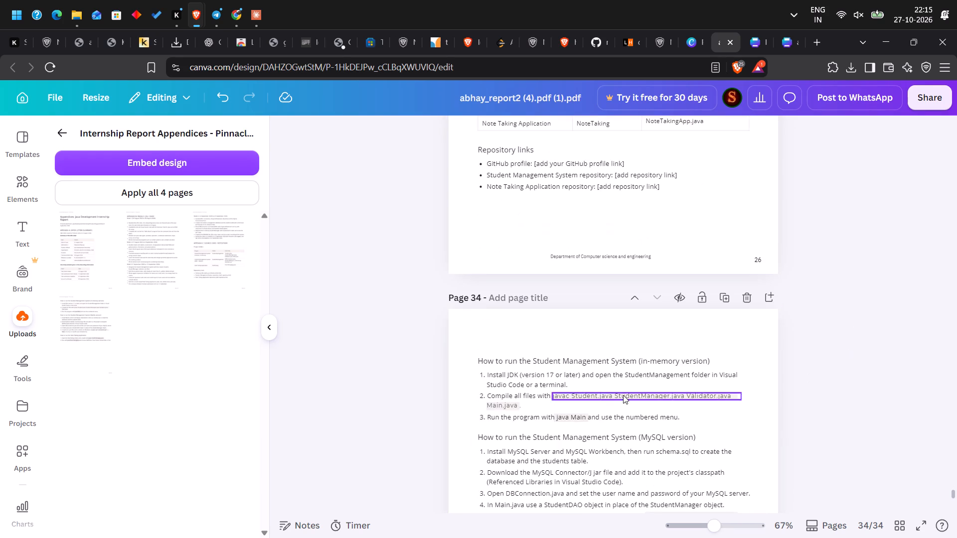
pyautogui.scroll(-3, 623, 395)
pyautogui.click(749, 437)
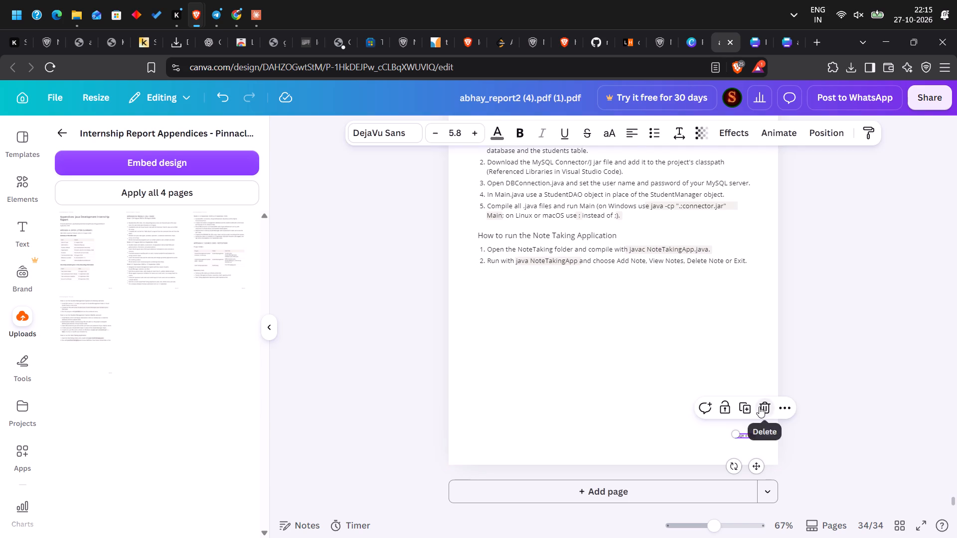
pyautogui.click(759, 406)
pyautogui.hotkey('ctrl', 'v')
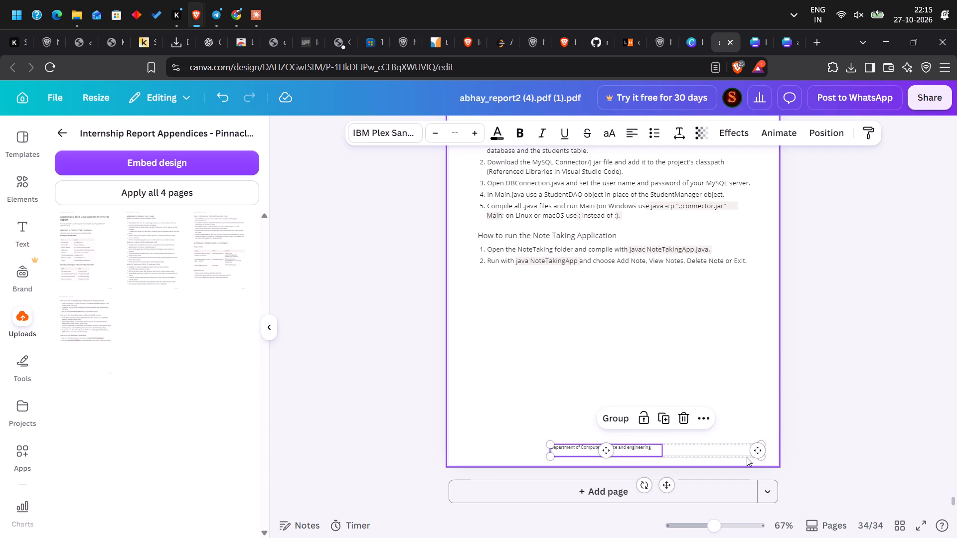
pyautogui.click(717, 446)
# Set the footer page number on page 34 to 27.
pyautogui.doubleClick(756, 452)
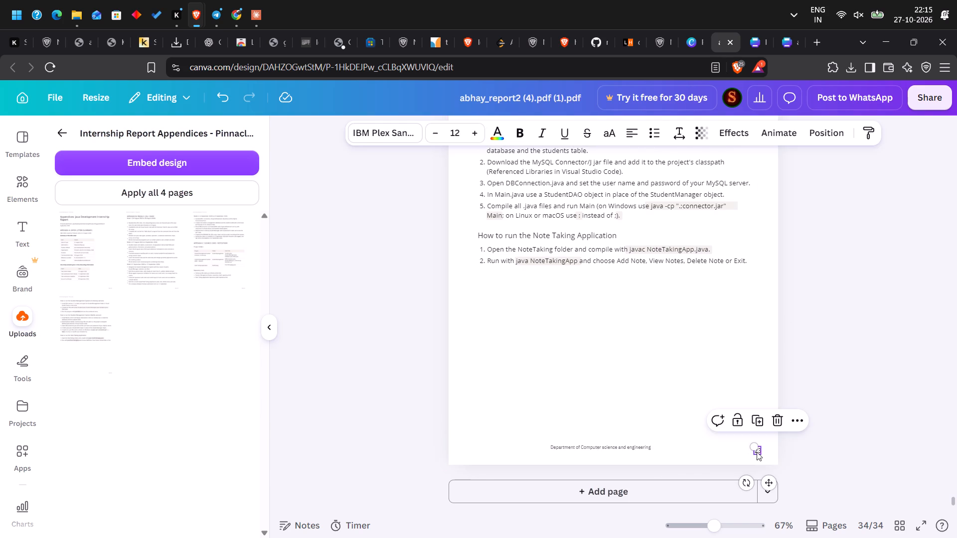
pyautogui.doubleClick(758, 452)
pyautogui.press('BackSpace')
pyautogui.press('1')
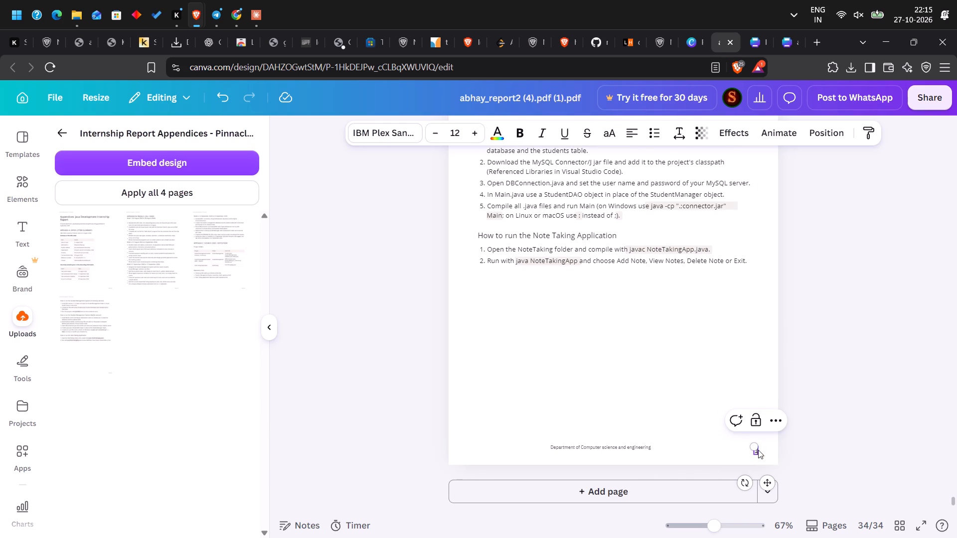
pyautogui.press('BackSpace')
pyautogui.press('2')
pyautogui.press('7')
pyautogui.click(878, 382)
pyautogui.scroll(4, 825, 369)
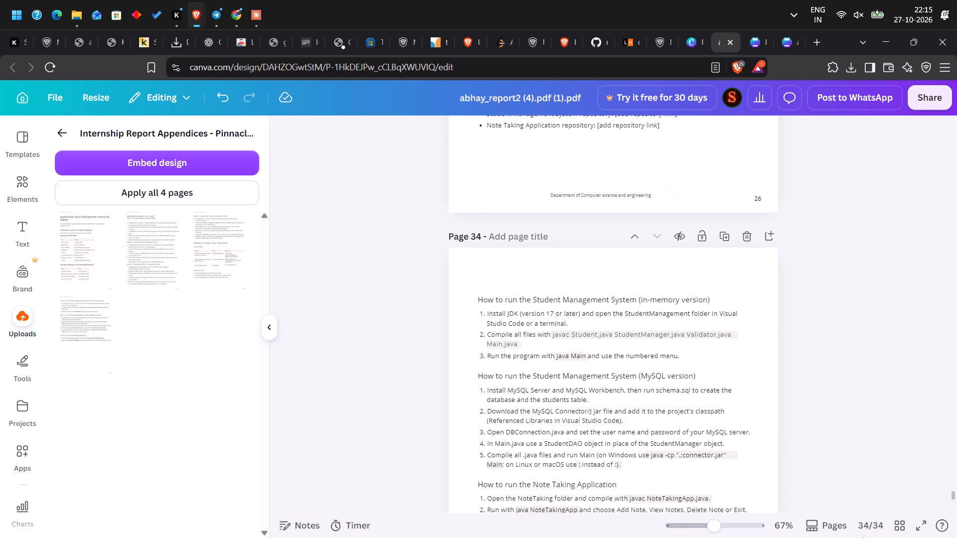
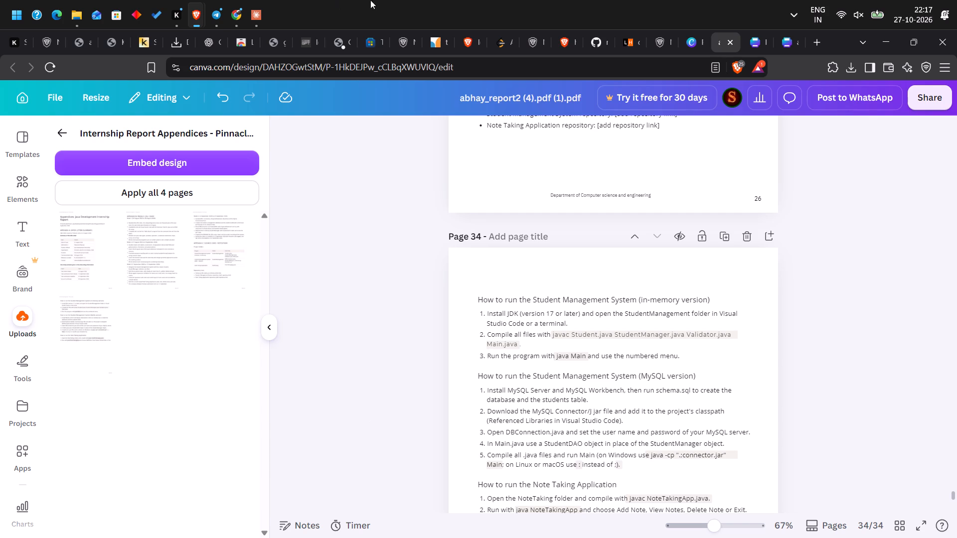
# Download all pages of the report design as a PDF and save it to the Desktop folder.
pyautogui.scroll(-10, 510, 242)
pyautogui.scroll(10, 530, 255)
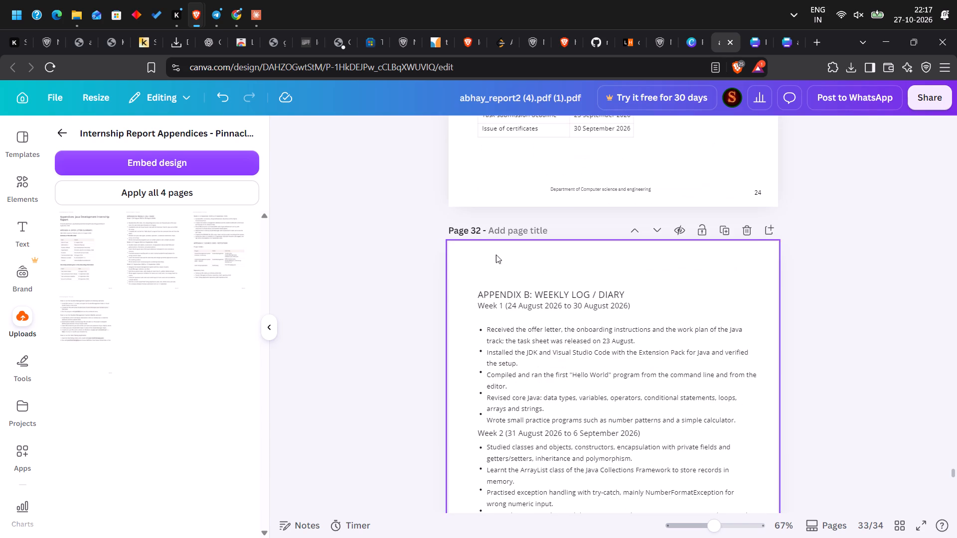
pyautogui.click(949, 82)
pyautogui.click(931, 103)
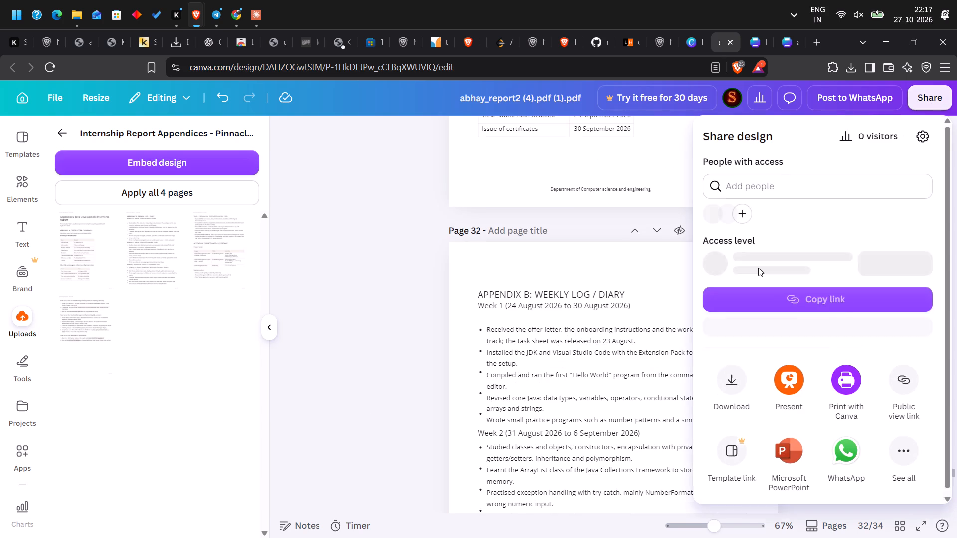
pyautogui.click(736, 399)
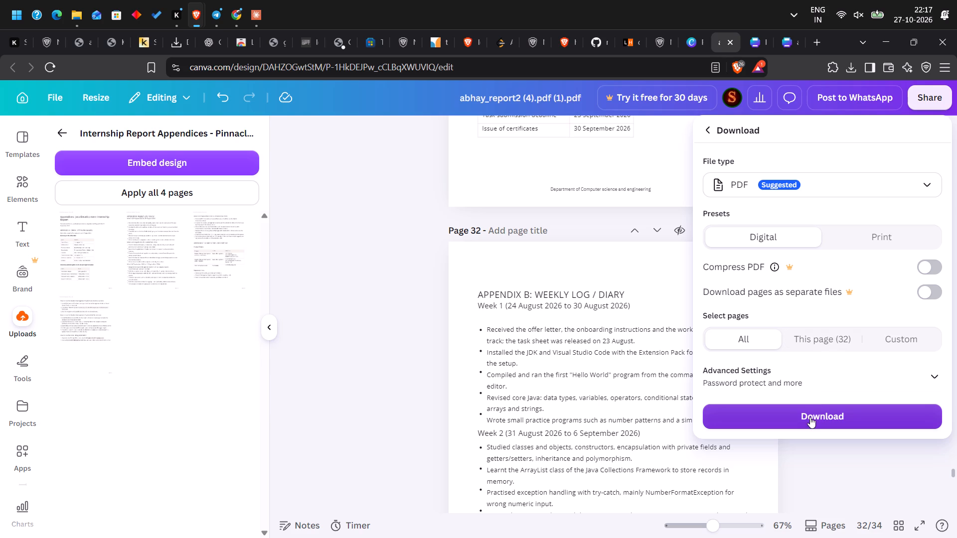
pyautogui.click(810, 417)
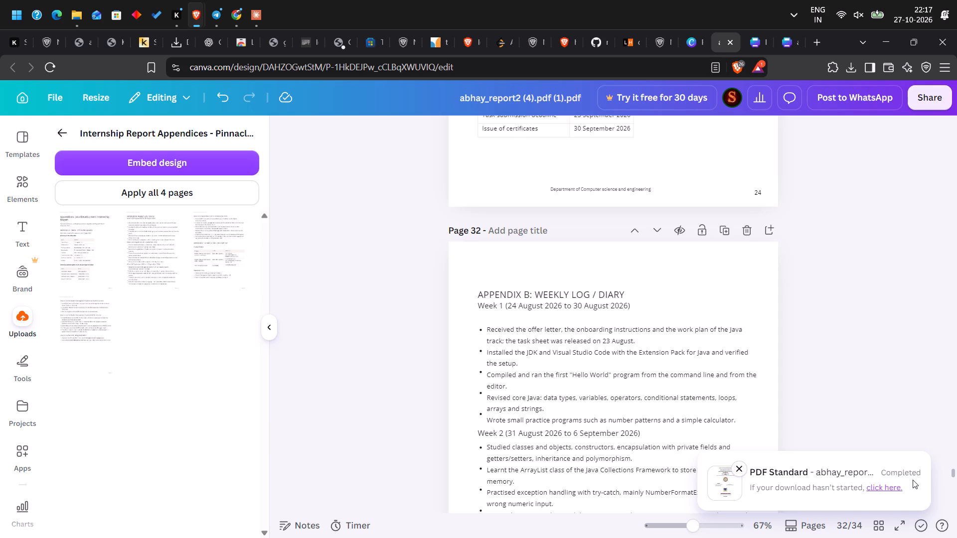
pyautogui.click(373, 517)
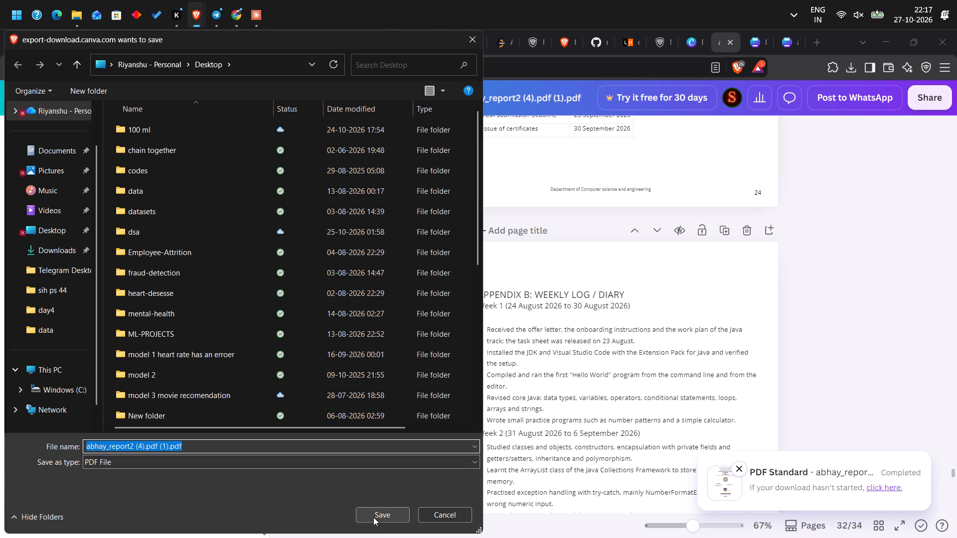
# Show the newly downloaded report PDF in its Desktop folder and rename the file as inter.
pyautogui.click(789, 95)
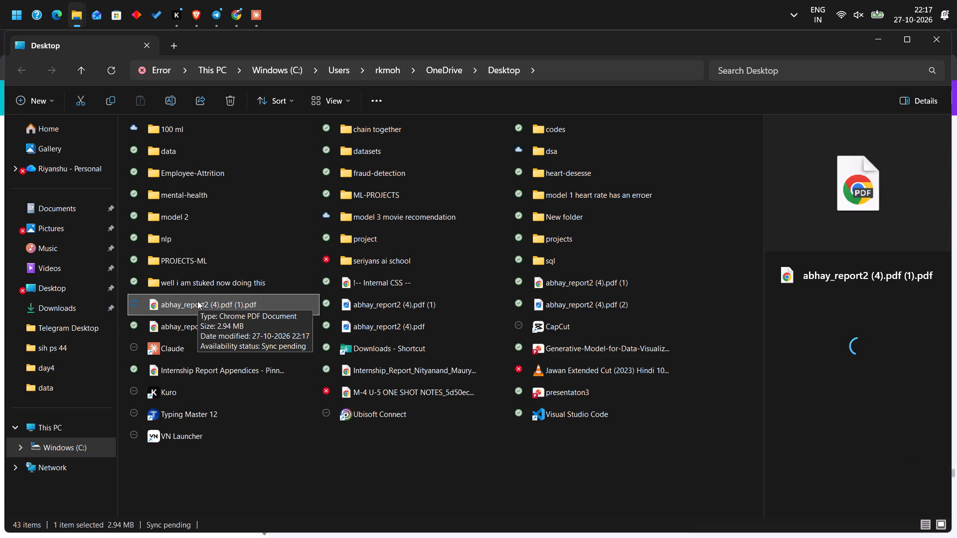
pyautogui.press('F2')
pyautogui.press('BackSpace')
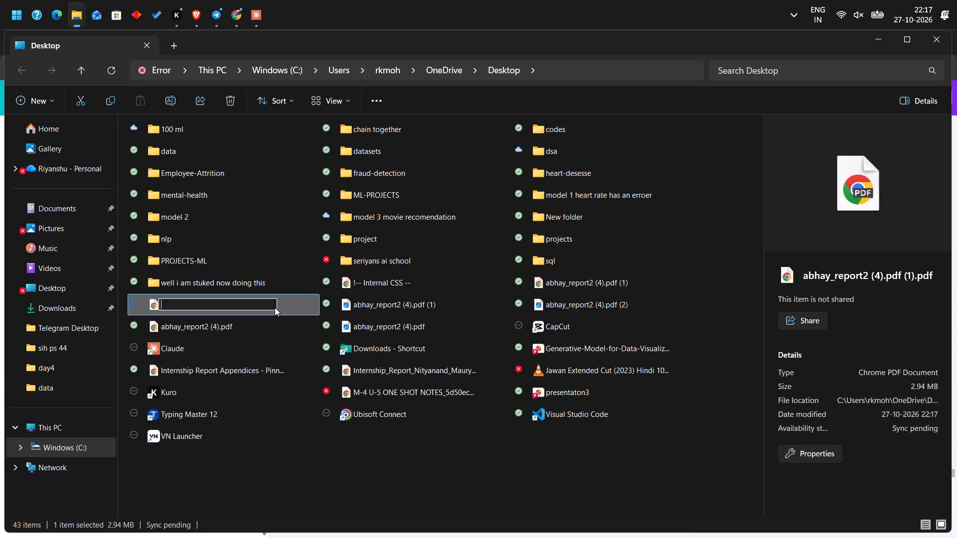
pyautogui.press('n')
pyautogui.click(275, 307)
pyautogui.press('BackSpace')
pyautogui.press('i')
pyautogui.press('n')
pyautogui.write('ter')
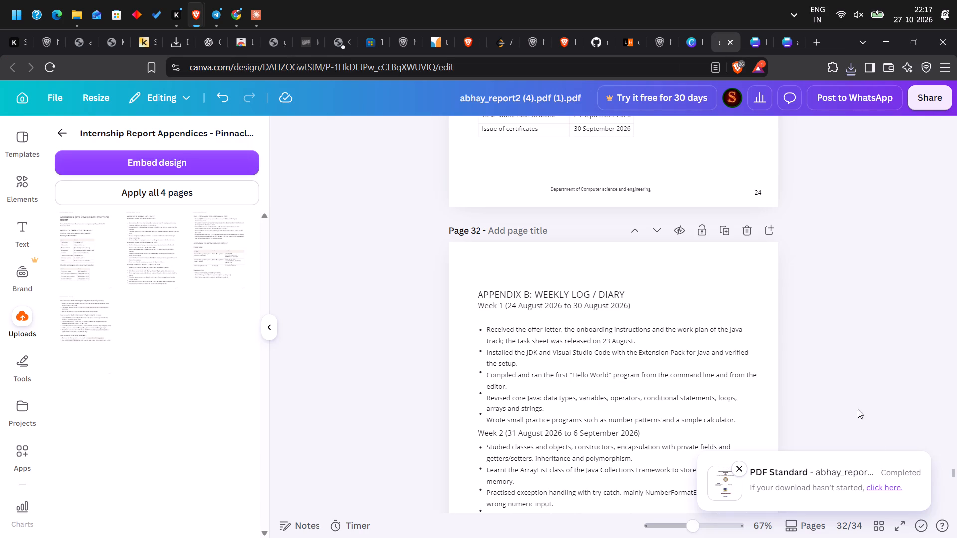
pyautogui.click(850, 71)
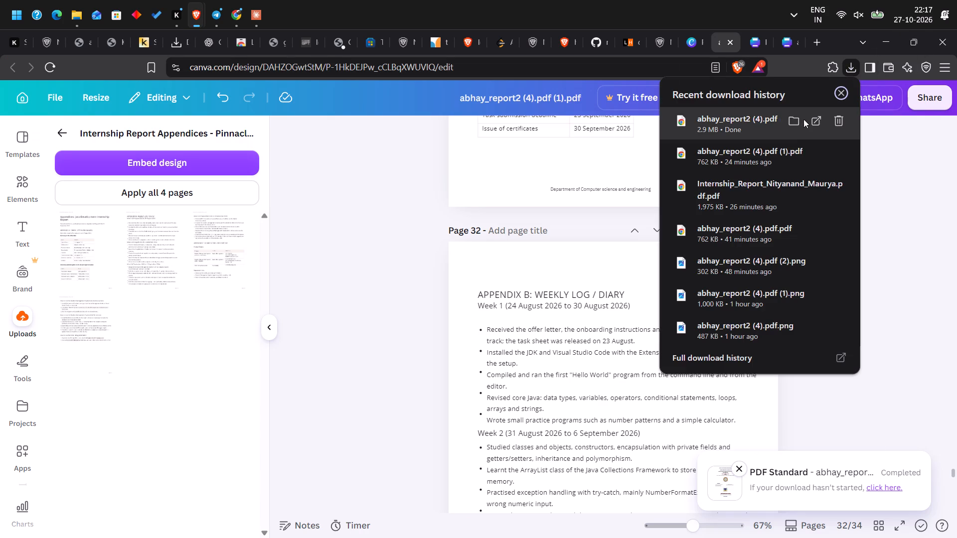
pyautogui.click(801, 122)
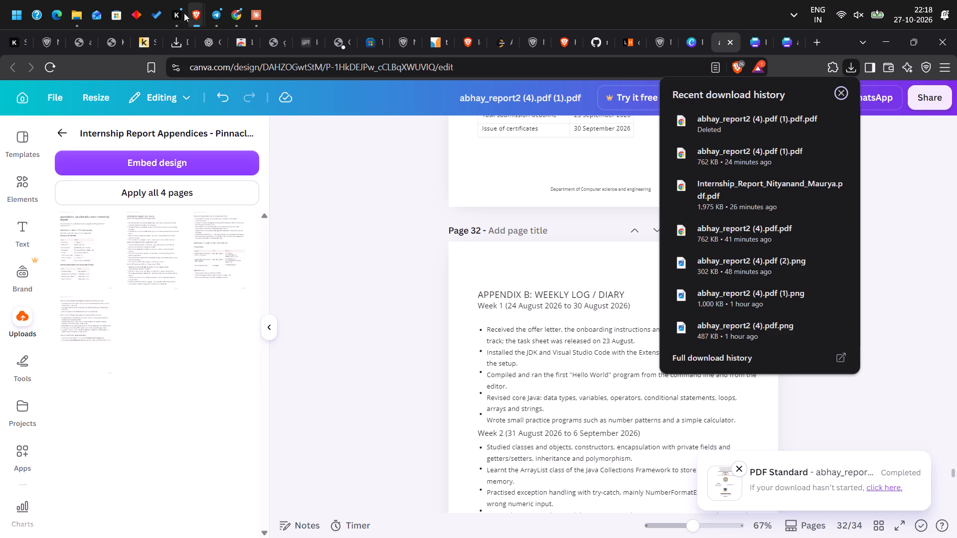
# Restart the completed report PDF download from Canva and save it to the Desktop as intership report nityanand.
pyautogui.click(886, 488)
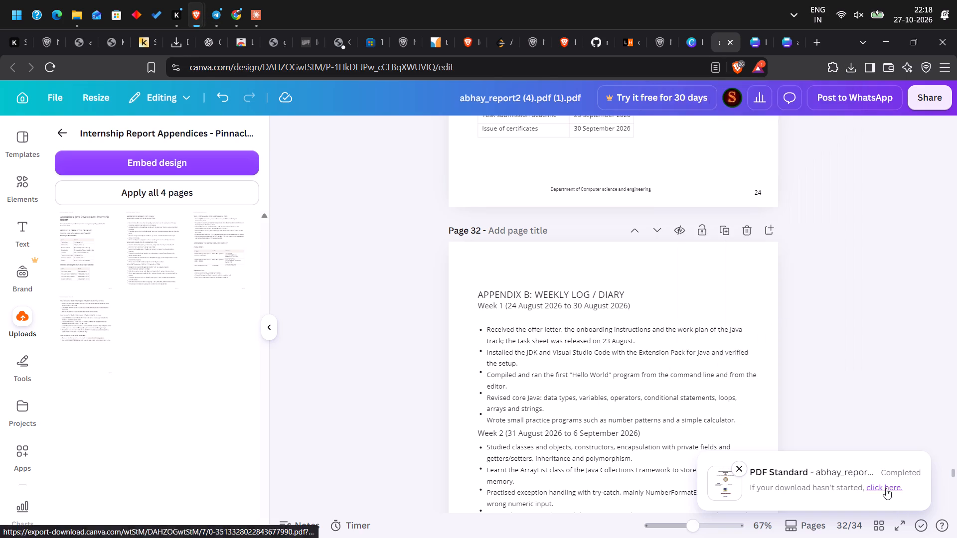
pyautogui.moveTo(195, 445); pyautogui.dragTo(0, 412)
pyautogui.press('BackSpace')
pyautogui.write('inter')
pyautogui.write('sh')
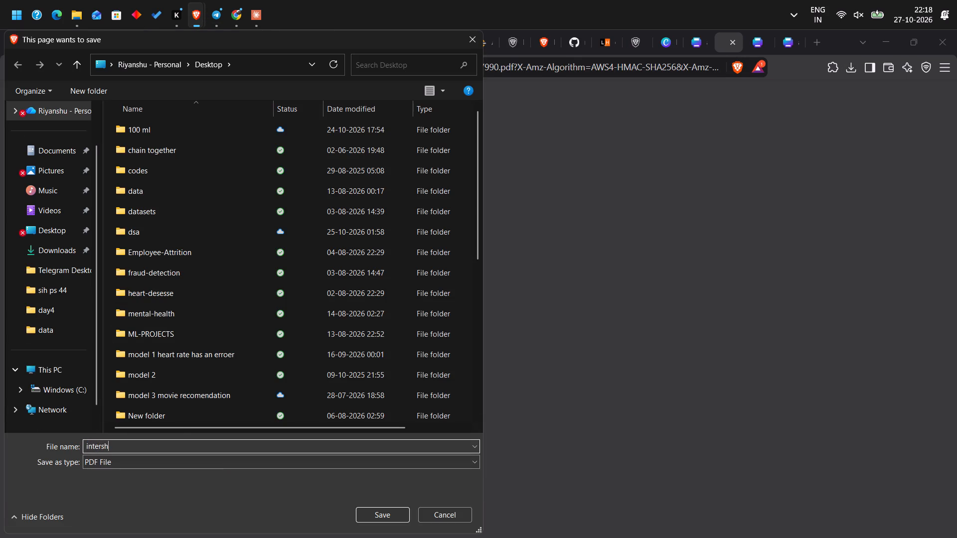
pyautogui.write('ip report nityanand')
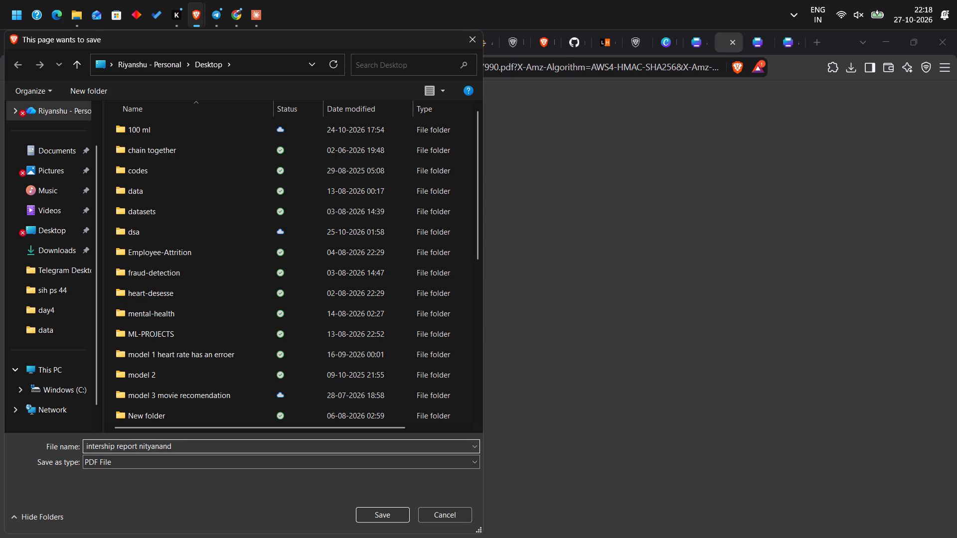